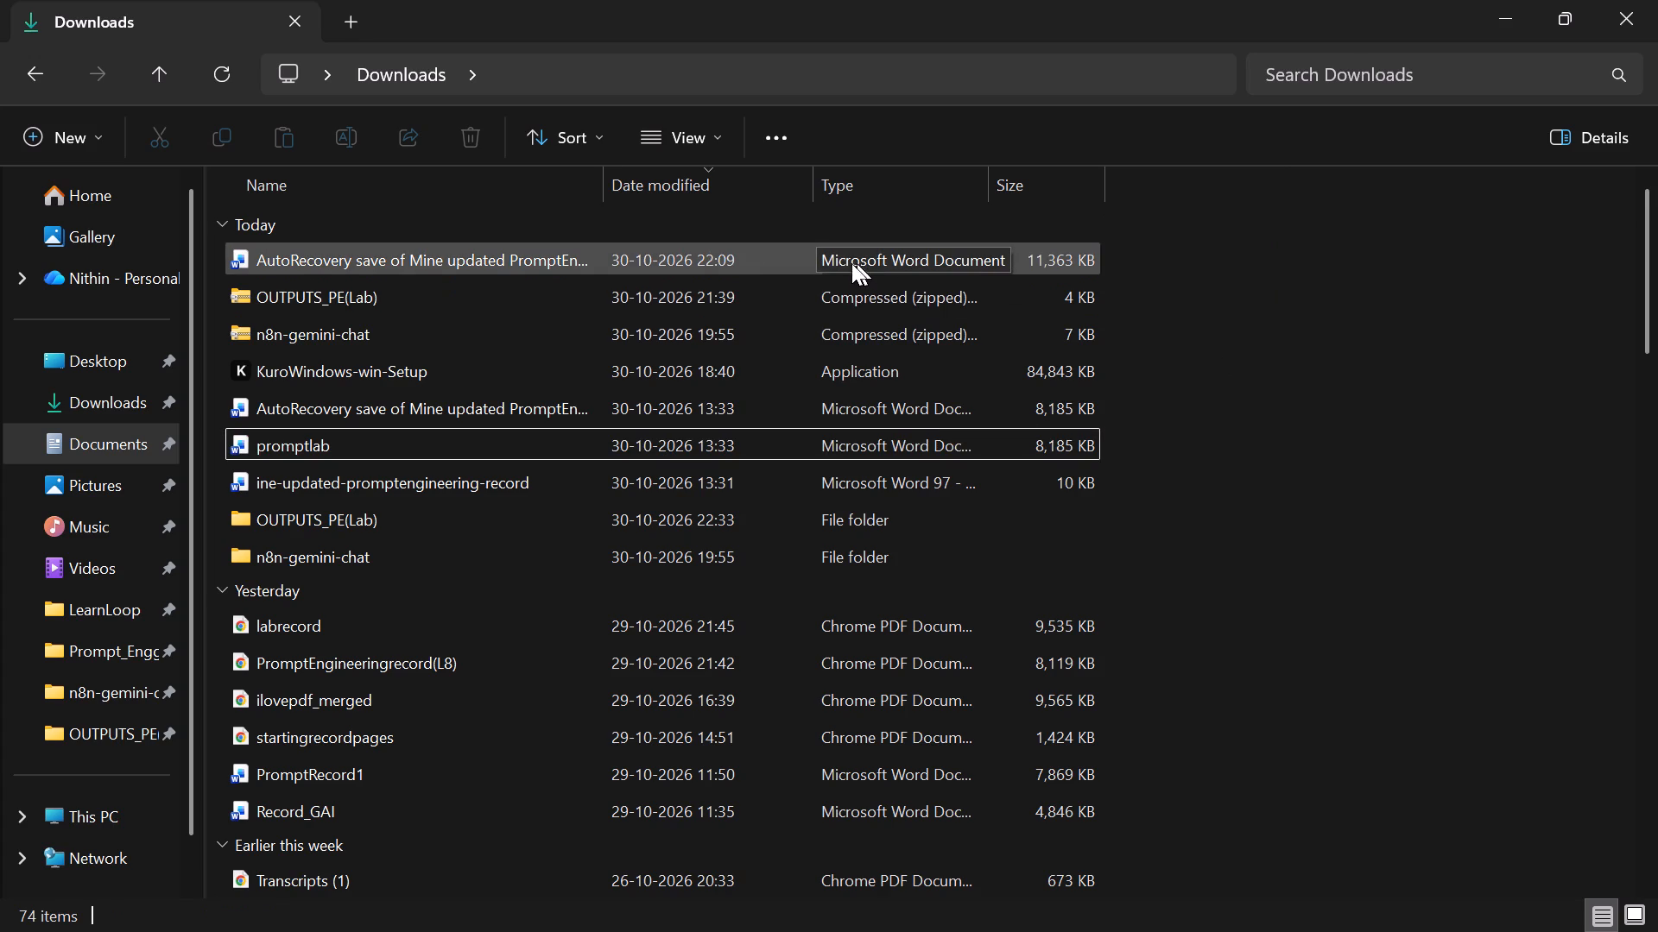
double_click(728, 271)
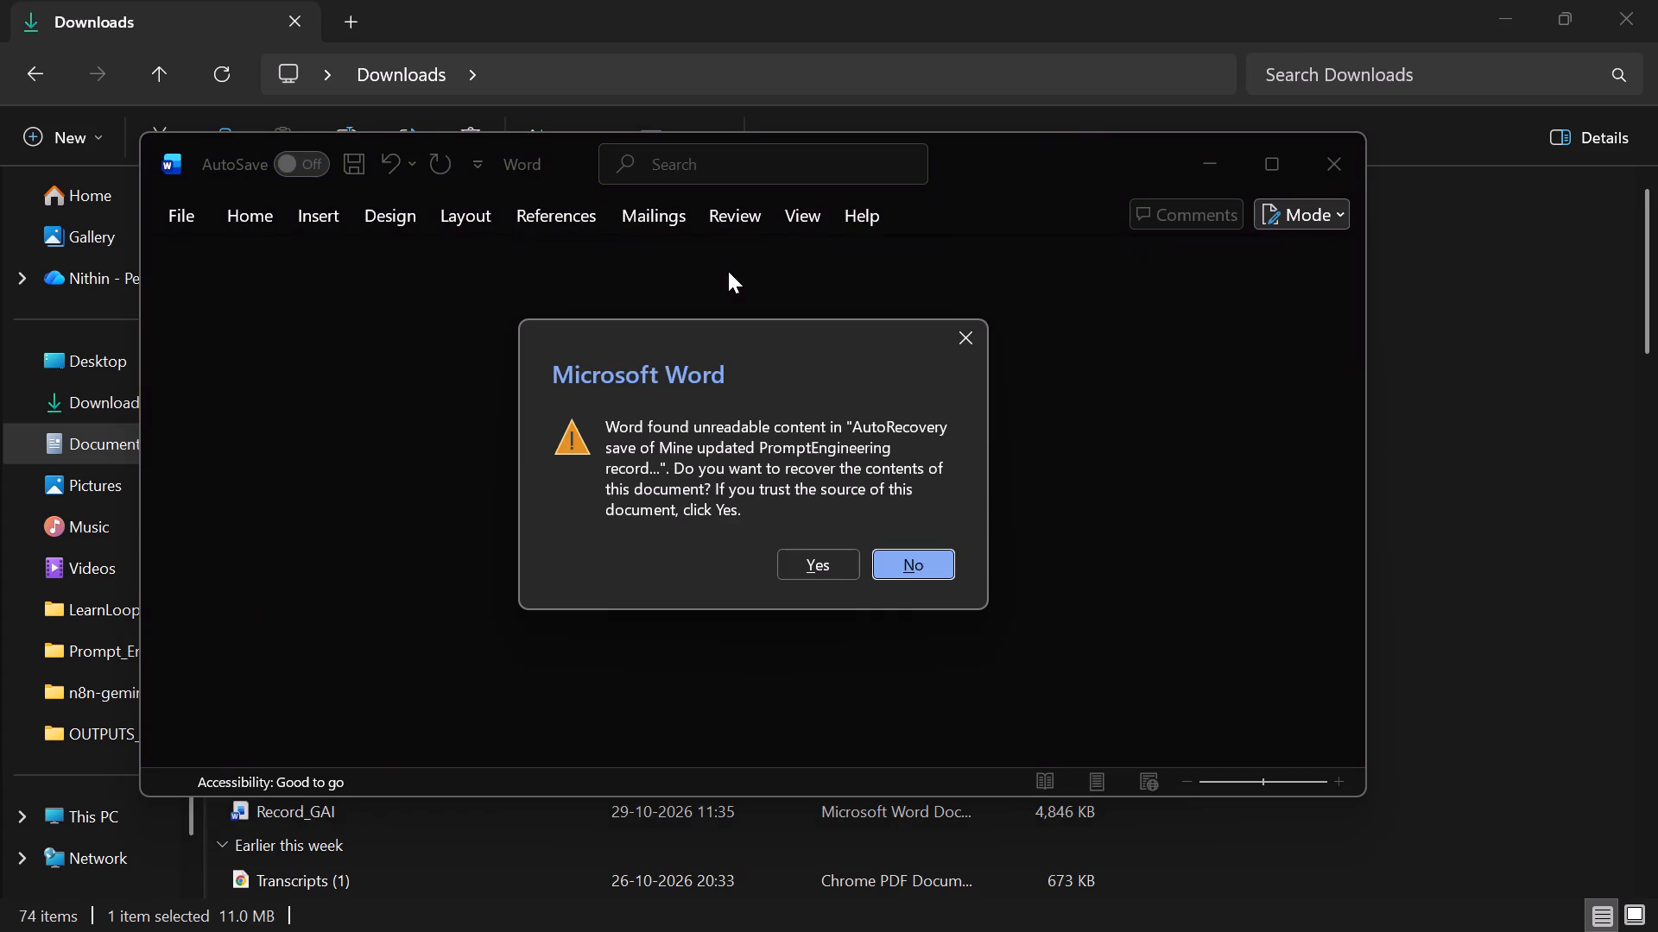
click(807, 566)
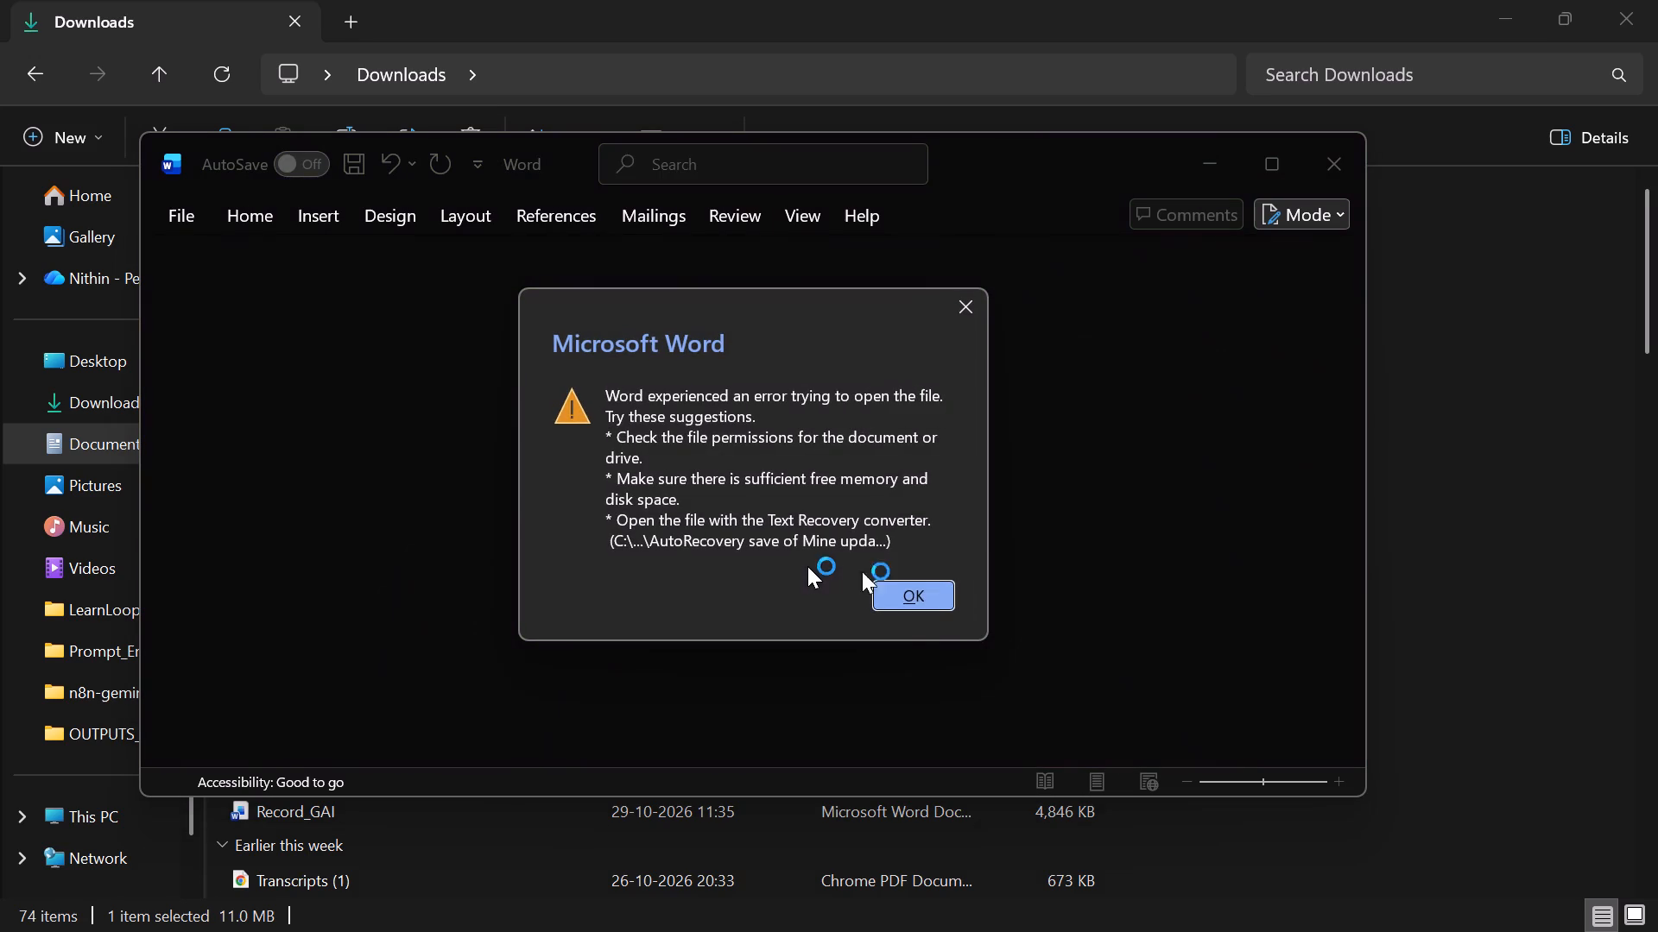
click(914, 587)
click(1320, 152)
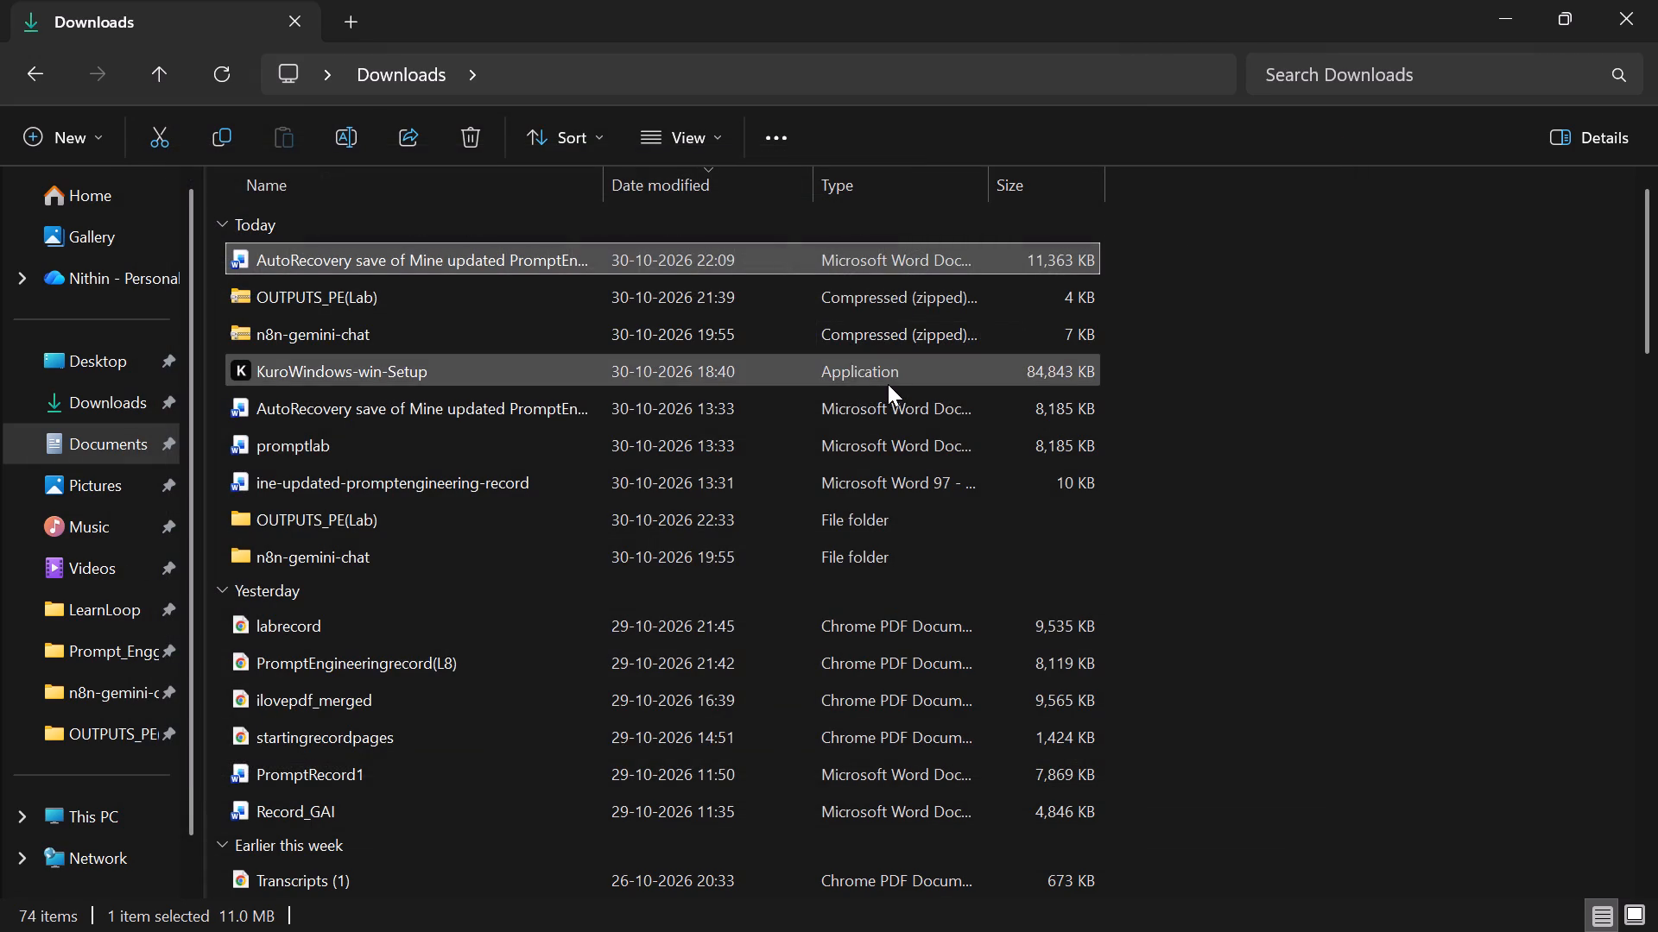
double_click(881, 404)
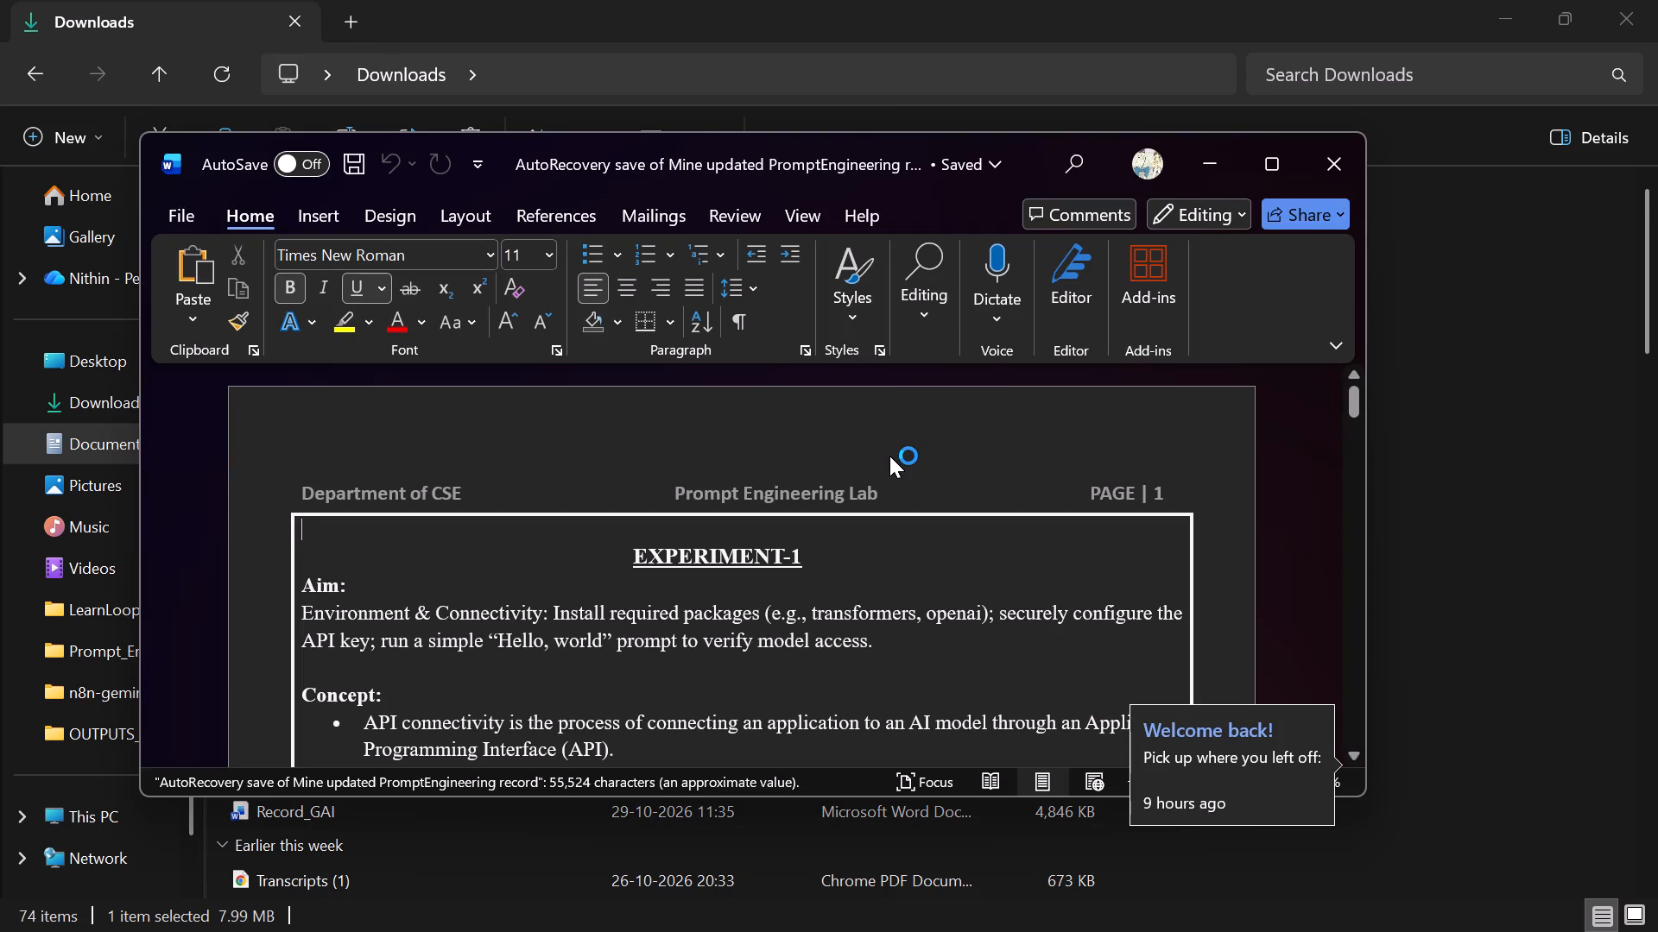
click(1278, 152)
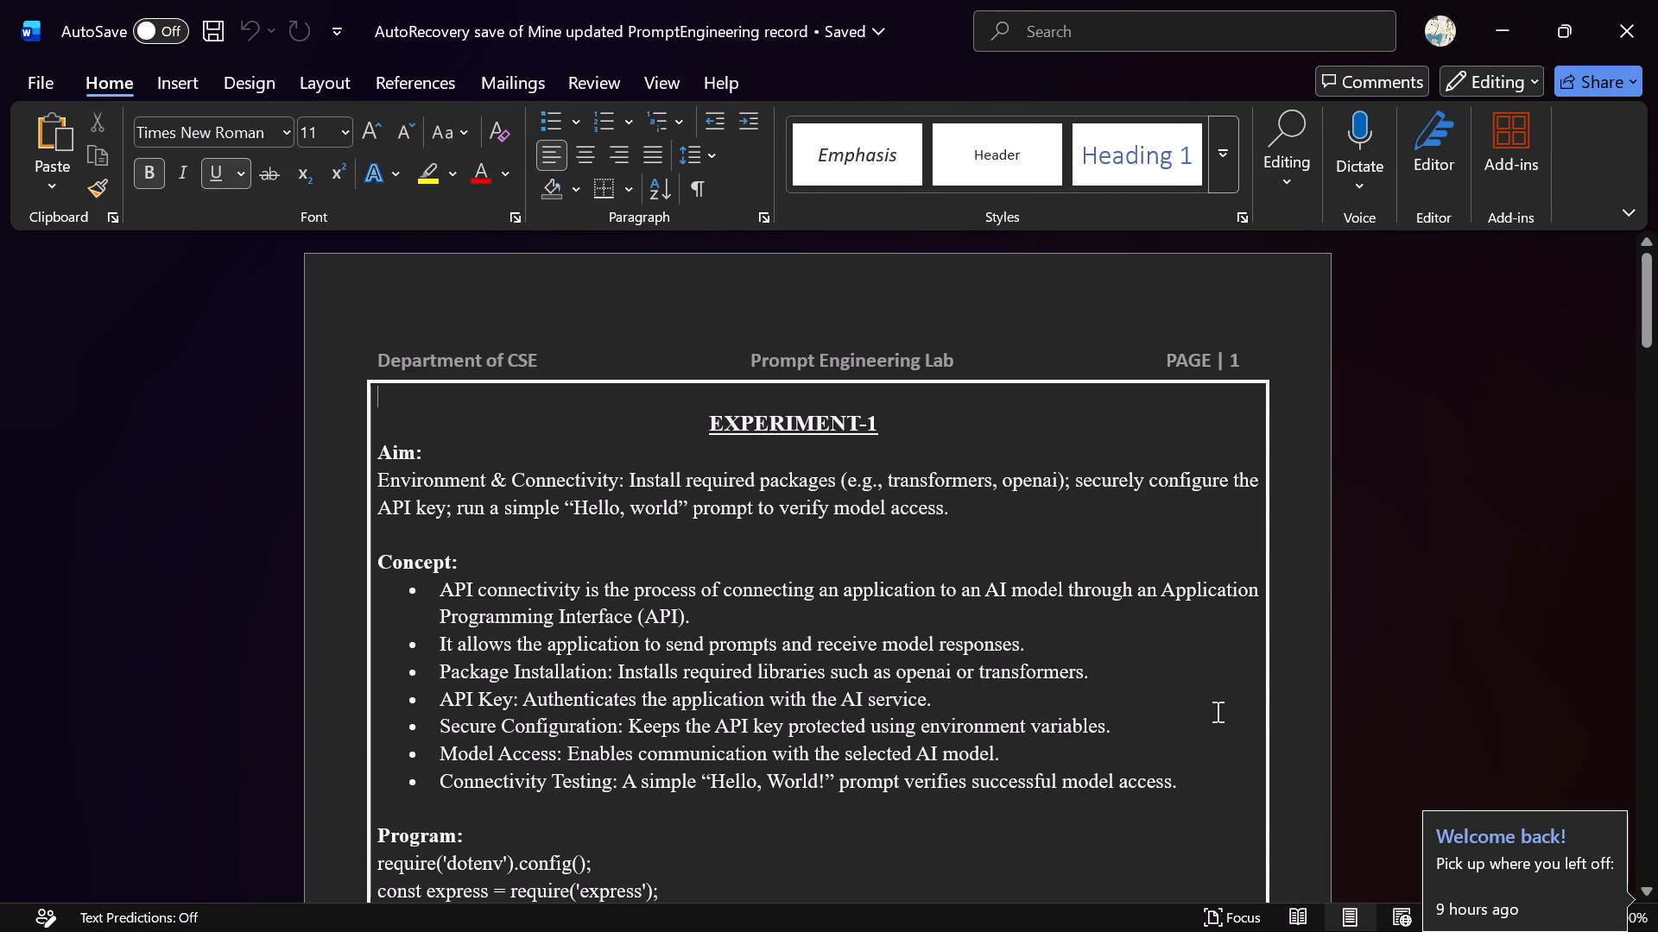
Remove the blank line above the EXPERIMENT-1 heading and center the heading on the first line of the page.
click(707, 428)
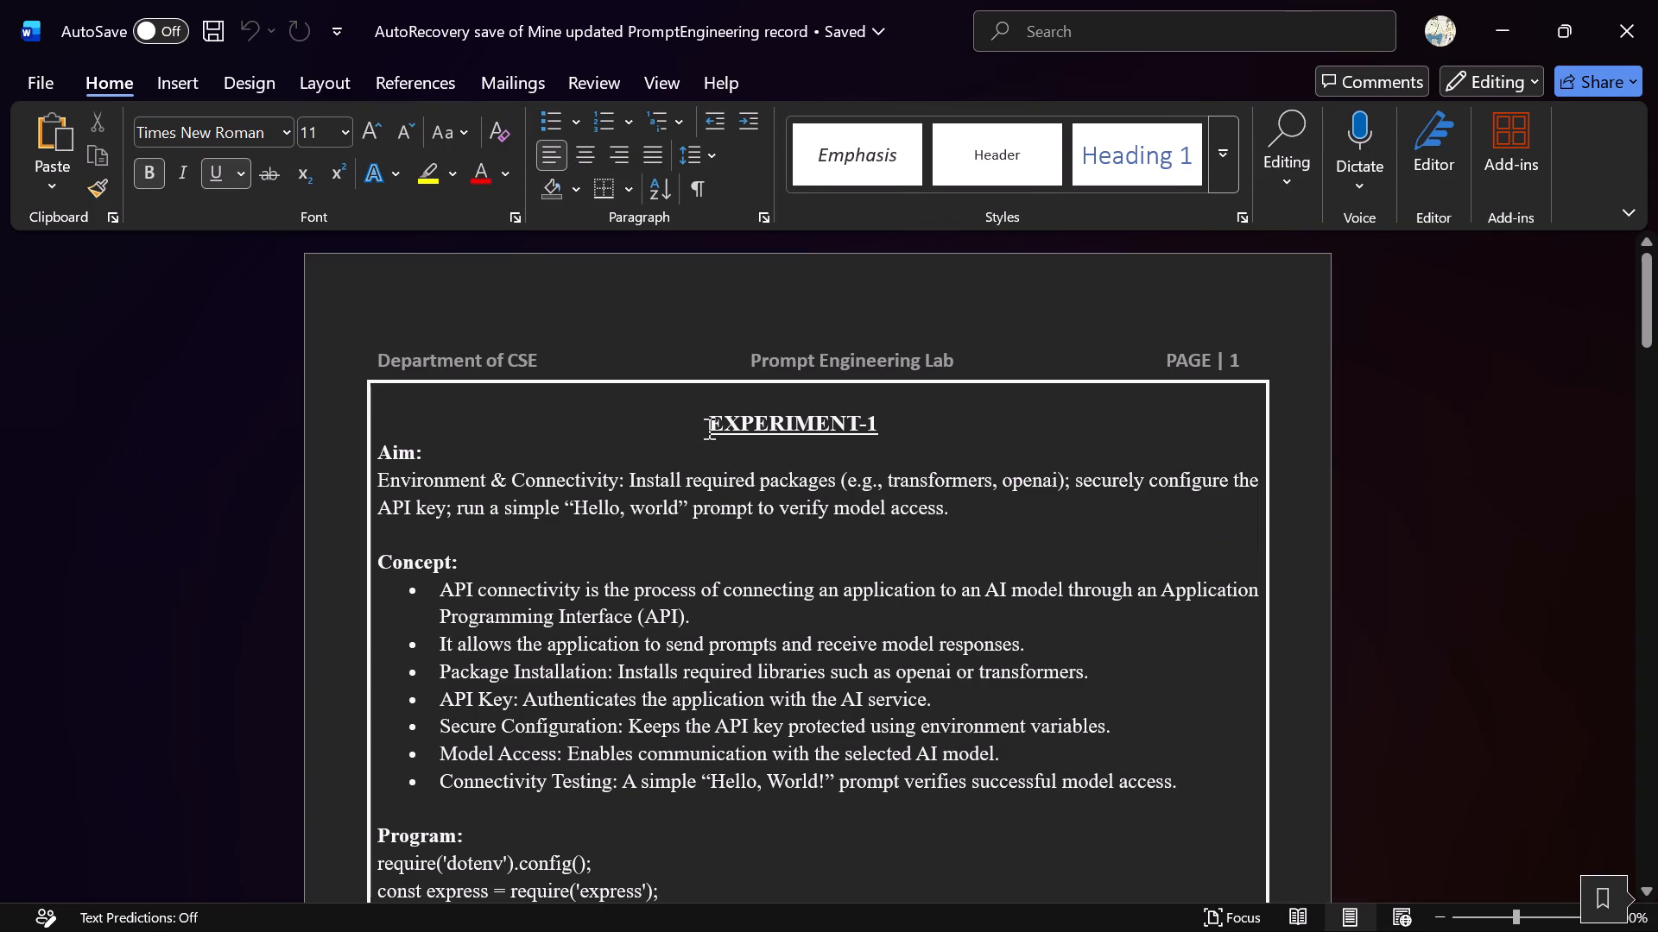
key(BackSpace)
key(BackSpace)
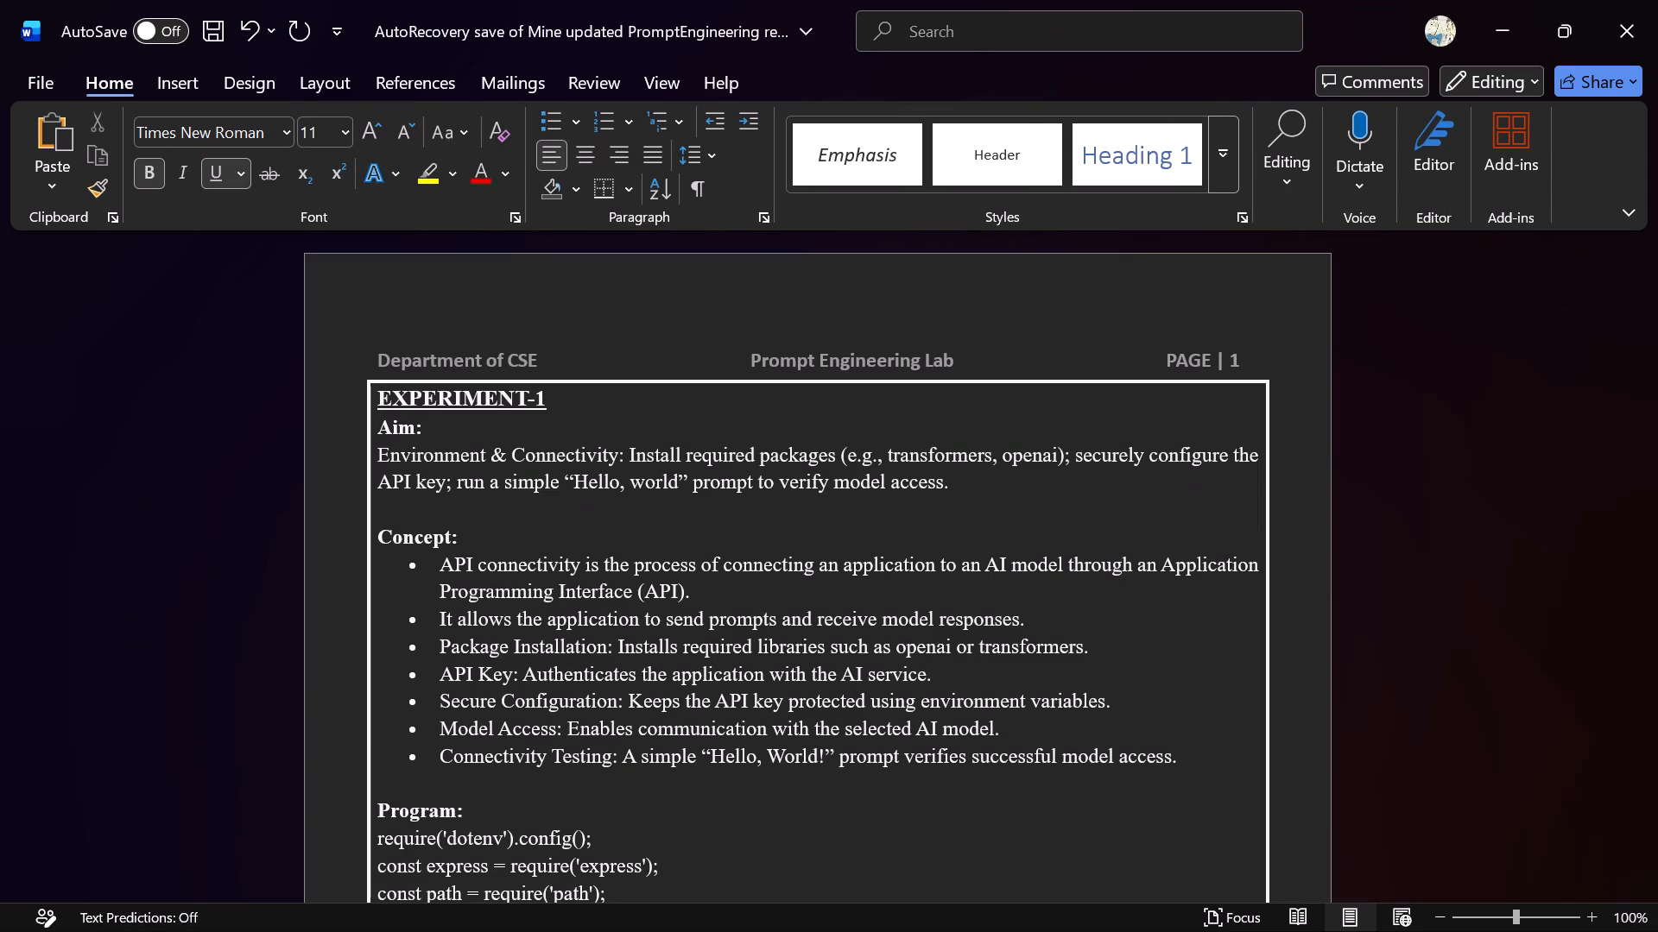
key(Tab)
key(Tab)
key(BackSpace)
key(BackSpace)
key(BackSpace)
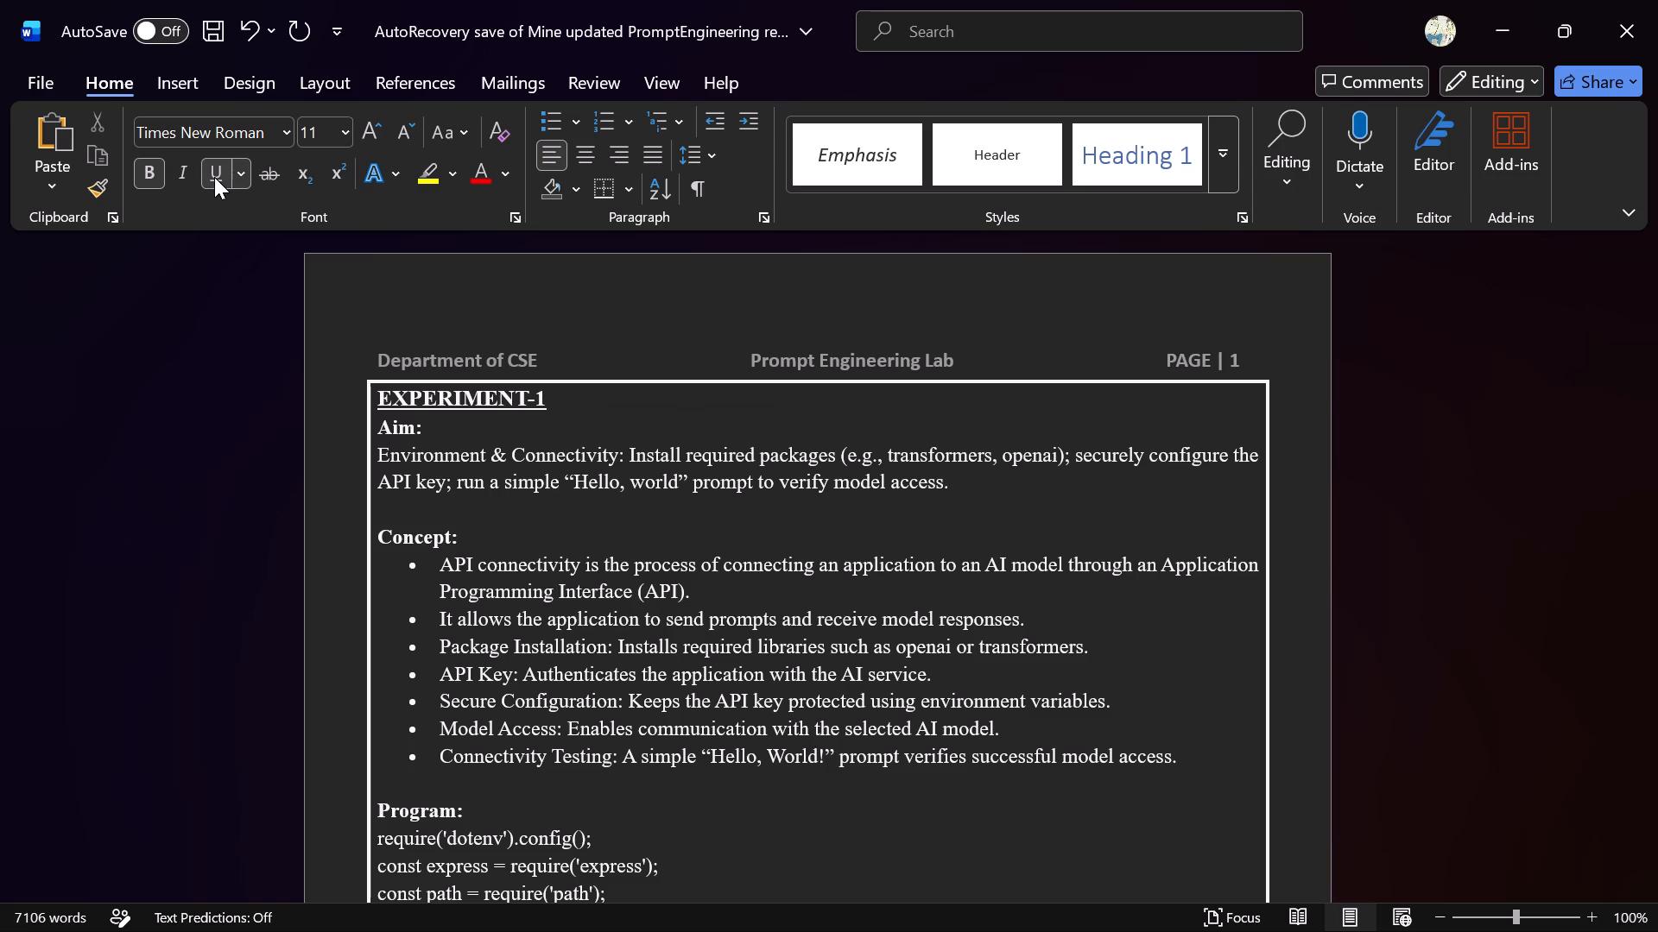
click(214, 177)
key(Tab)
key(Tab)
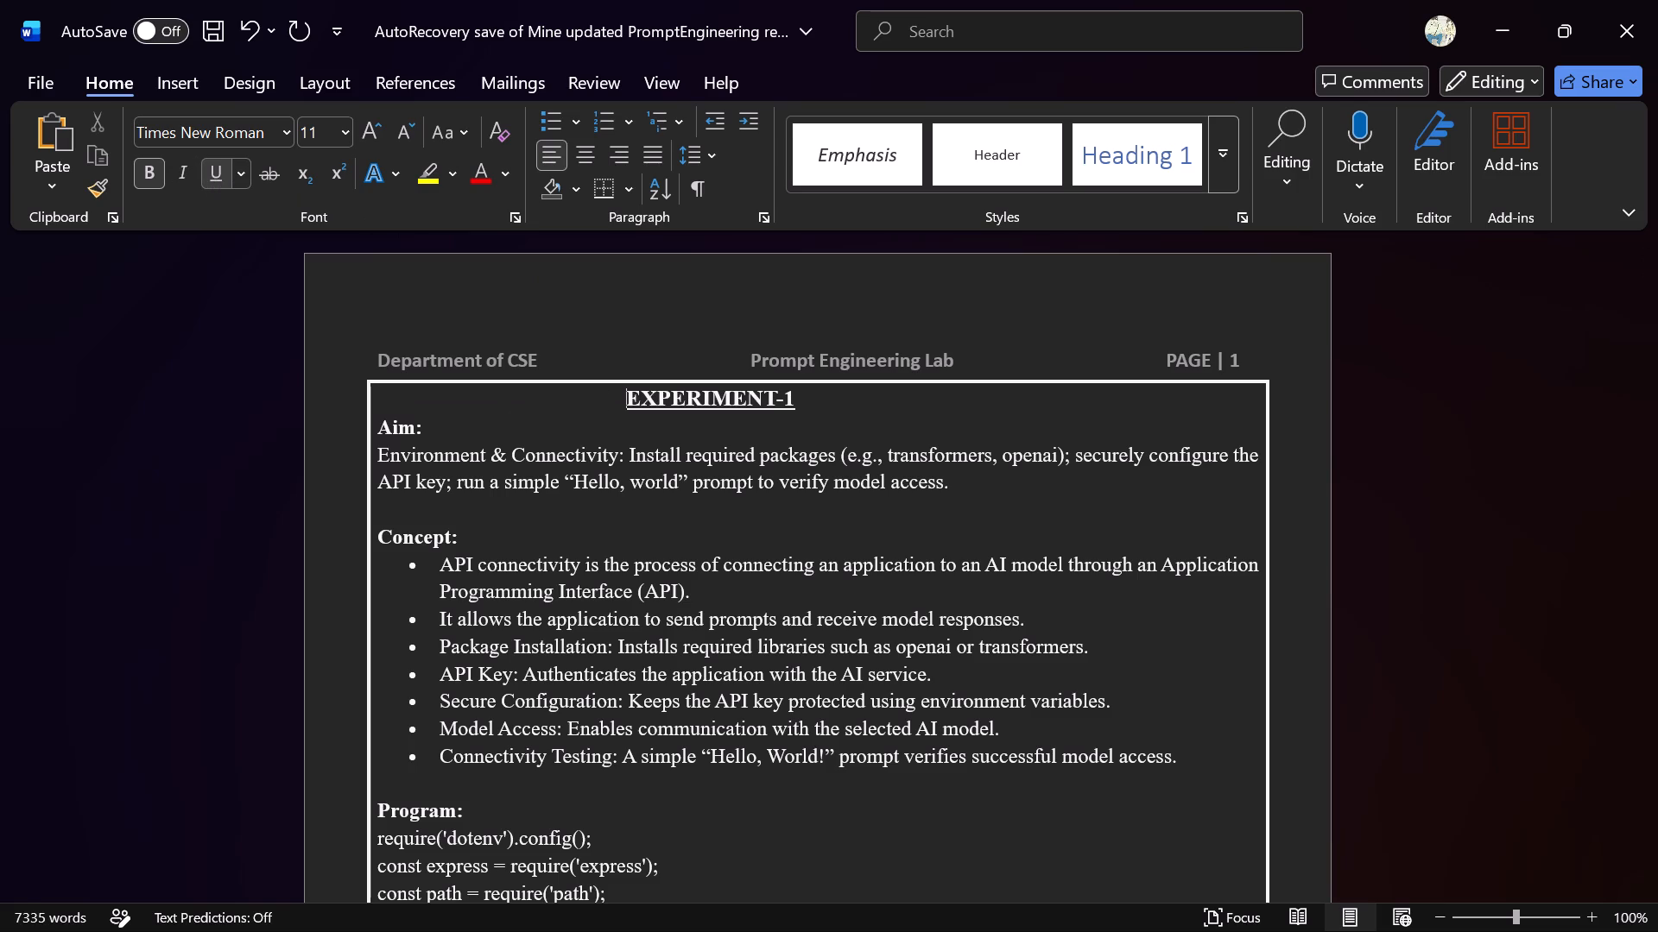
click(587, 162)
click(690, 570)
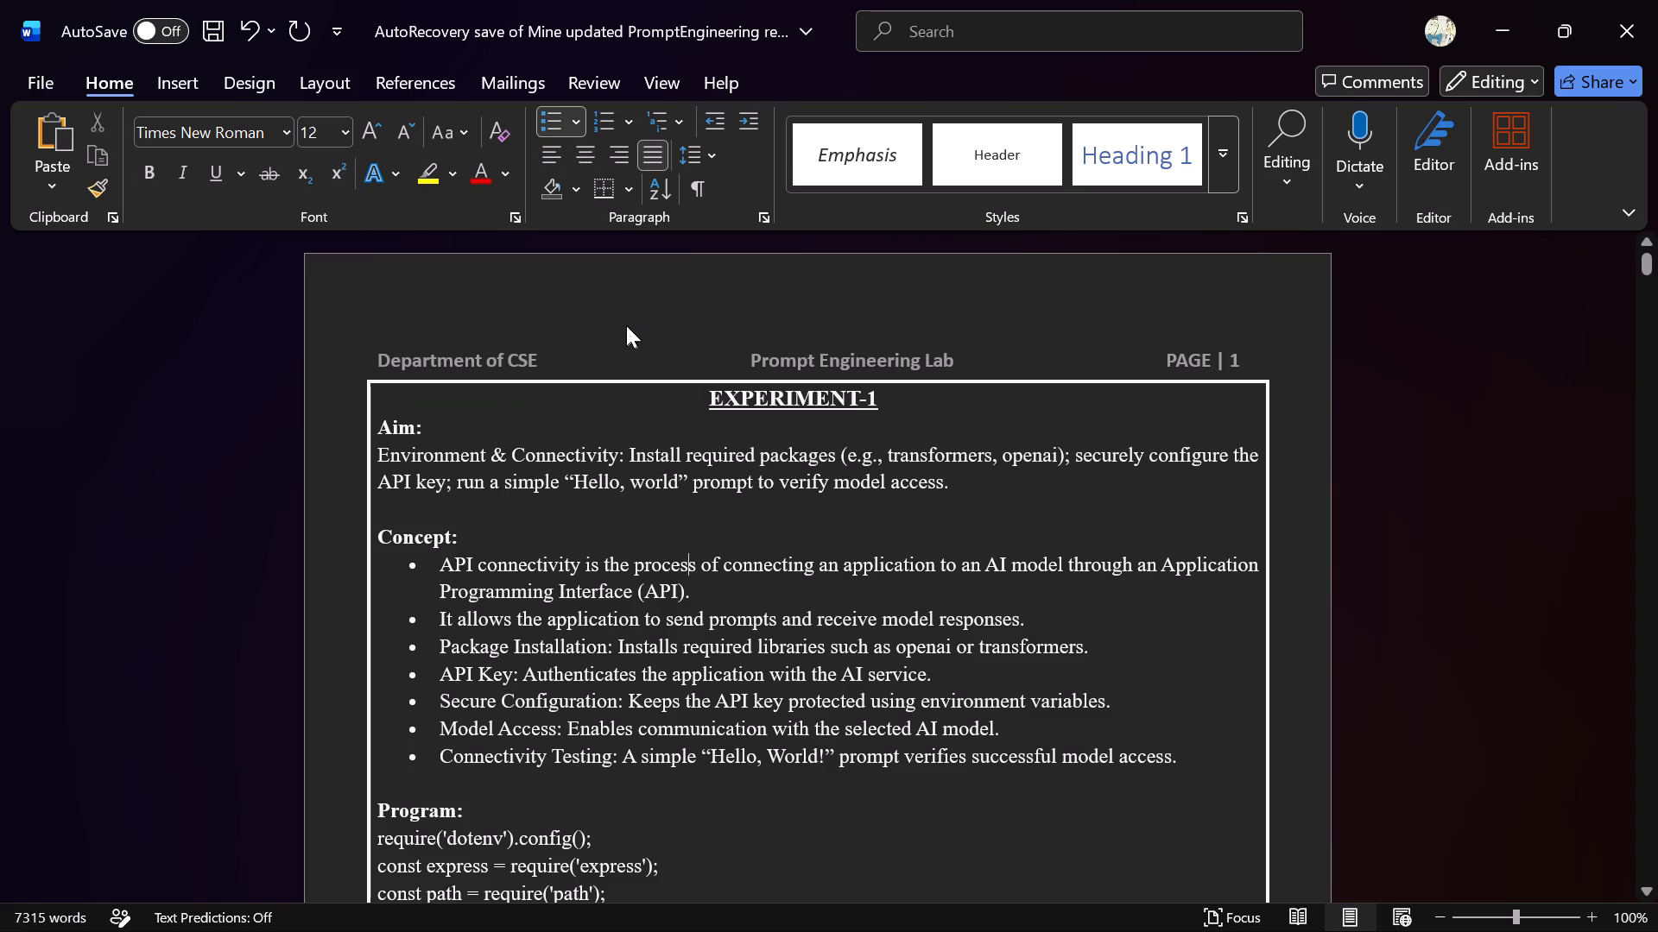
Insert a line break before the EXPERIMENT-2 heading at the bottom of page 2.
scroll(624, 321, down, 2)
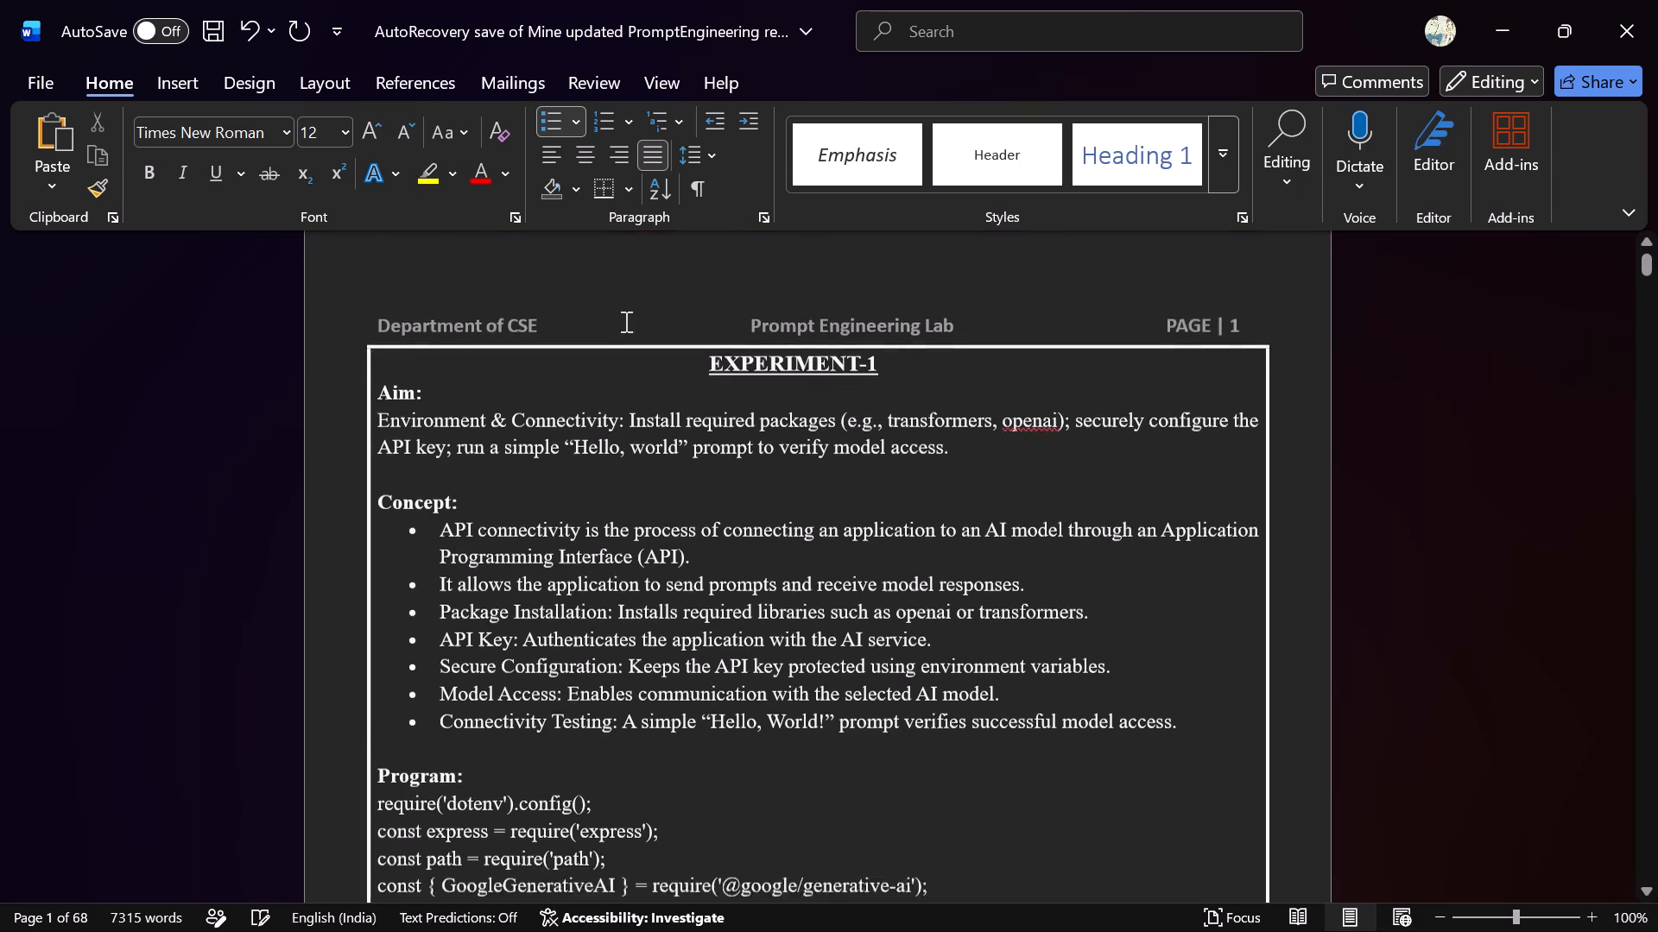
scroll(624, 321, down, 12)
scroll(624, 321, up, 7)
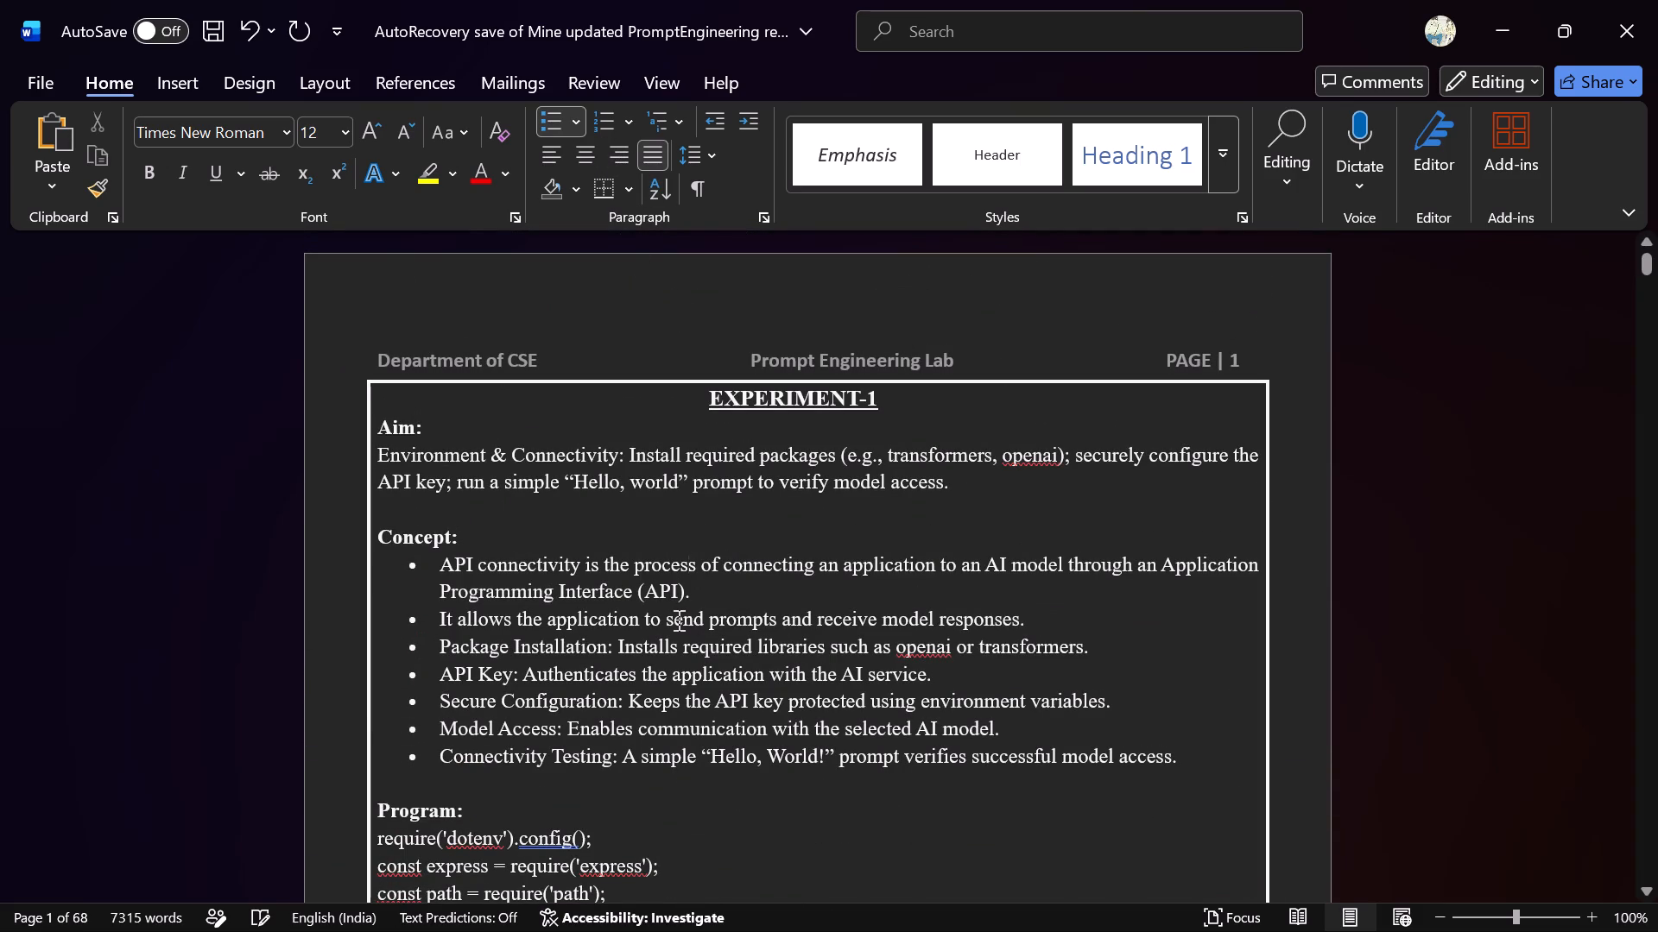
scroll(843, 501, down, 5)
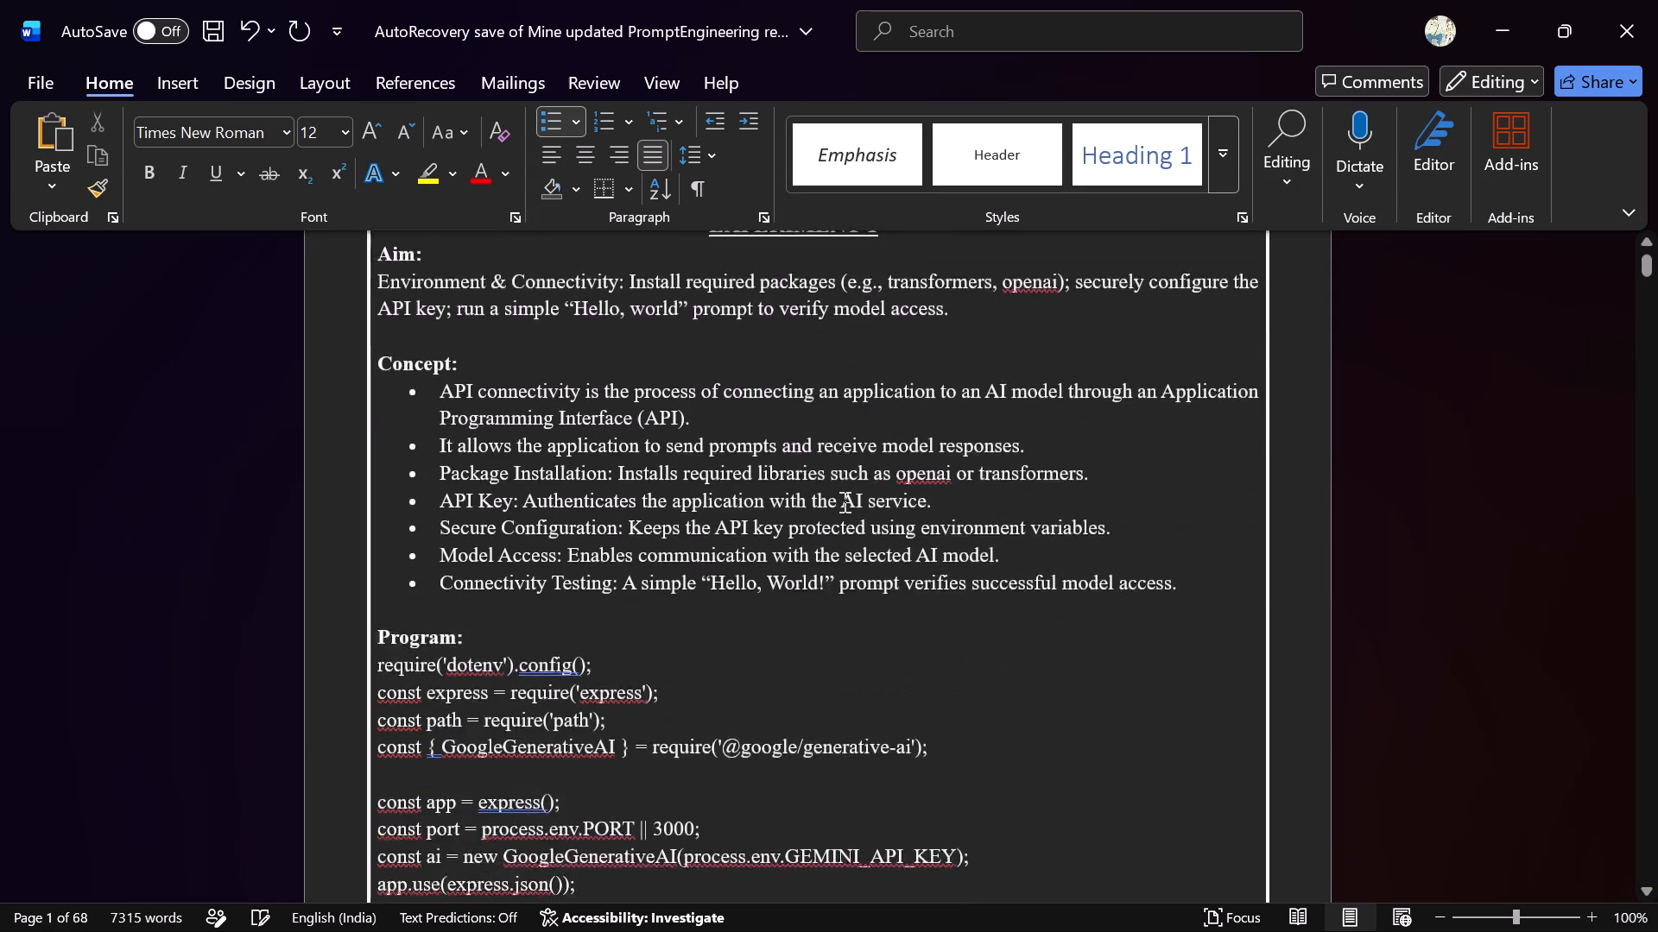
scroll(843, 501, down, 9)
scroll(843, 501, up, 3)
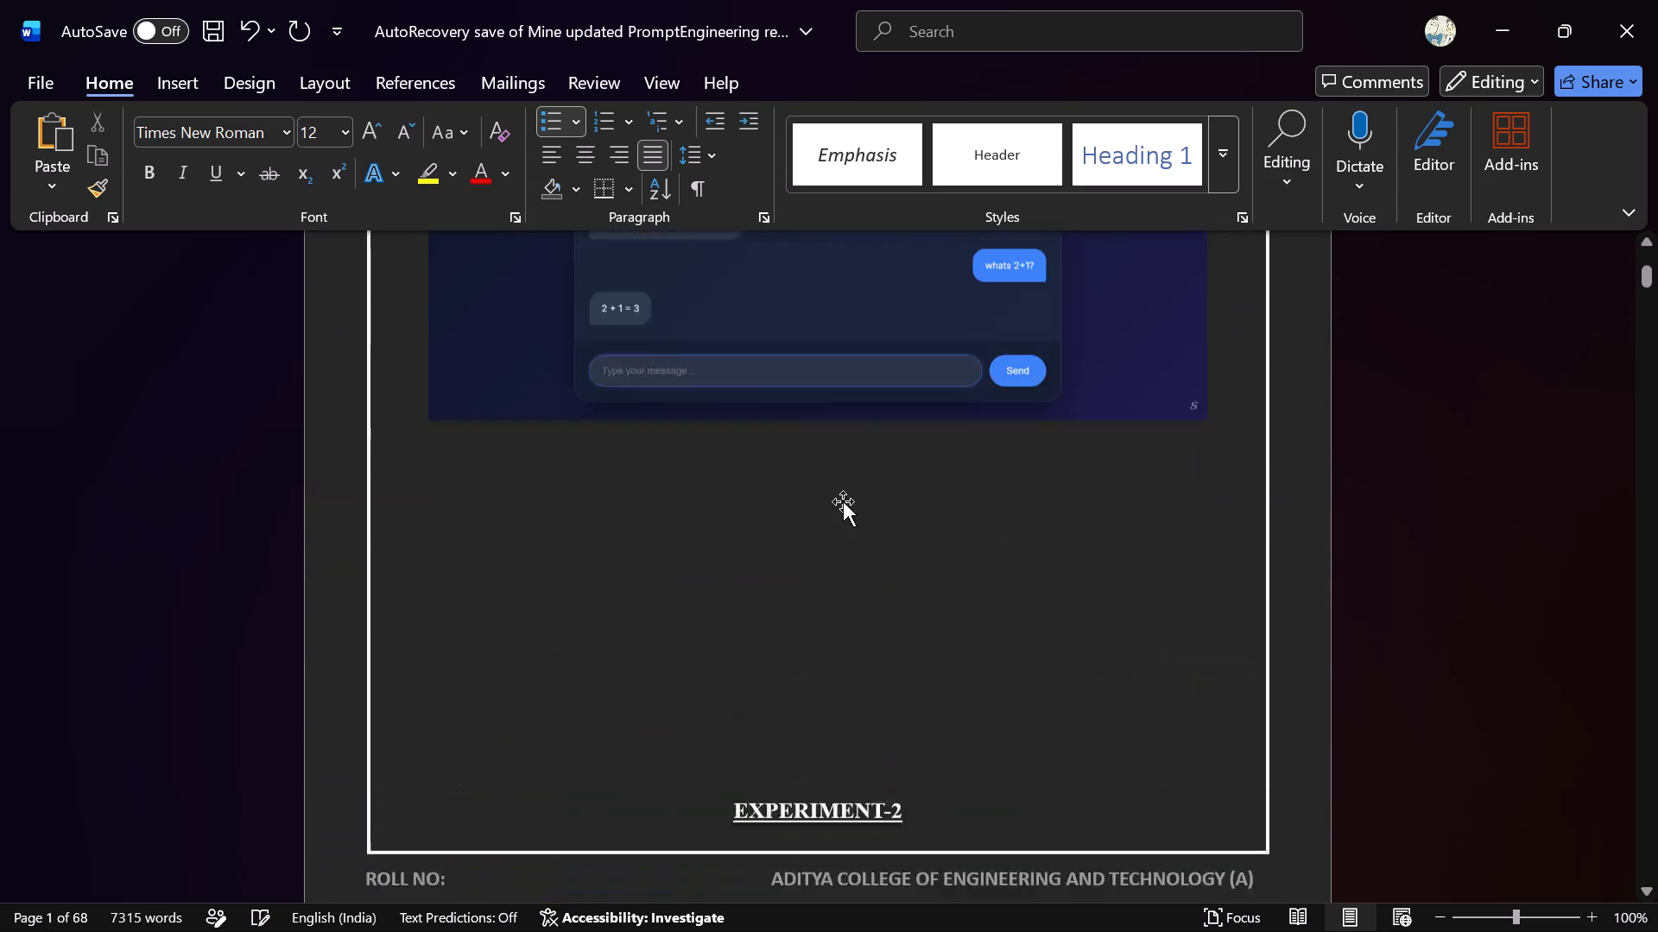
scroll(843, 501, up, 2)
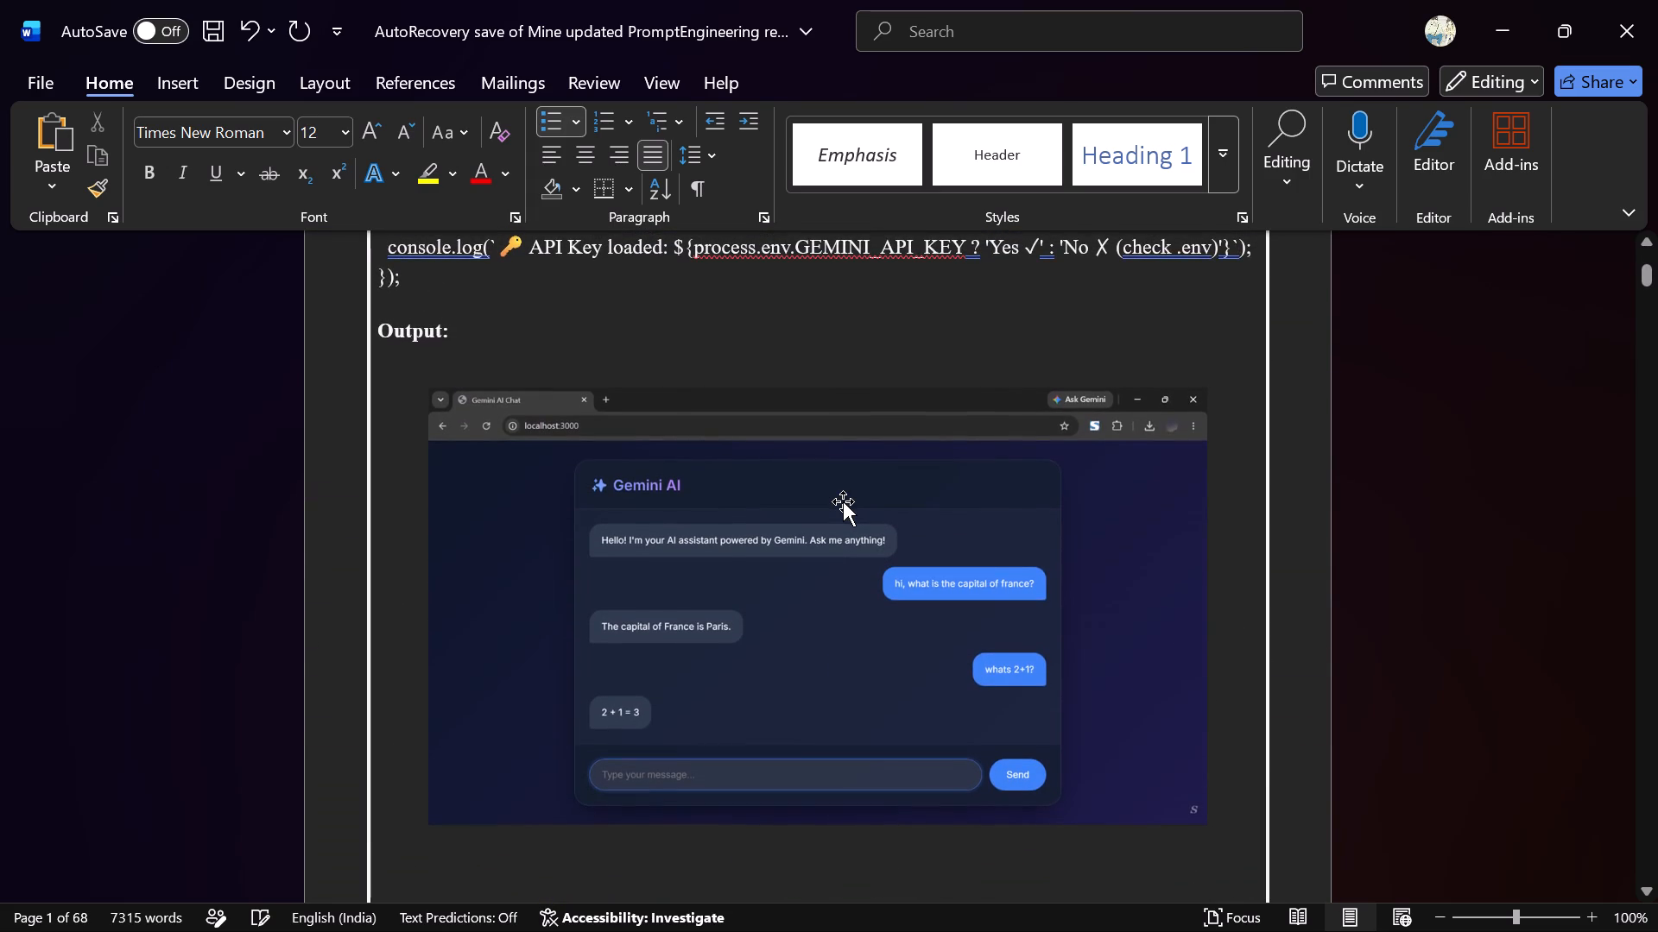
scroll(843, 501, down, 1)
scroll(999, 626, down, 2)
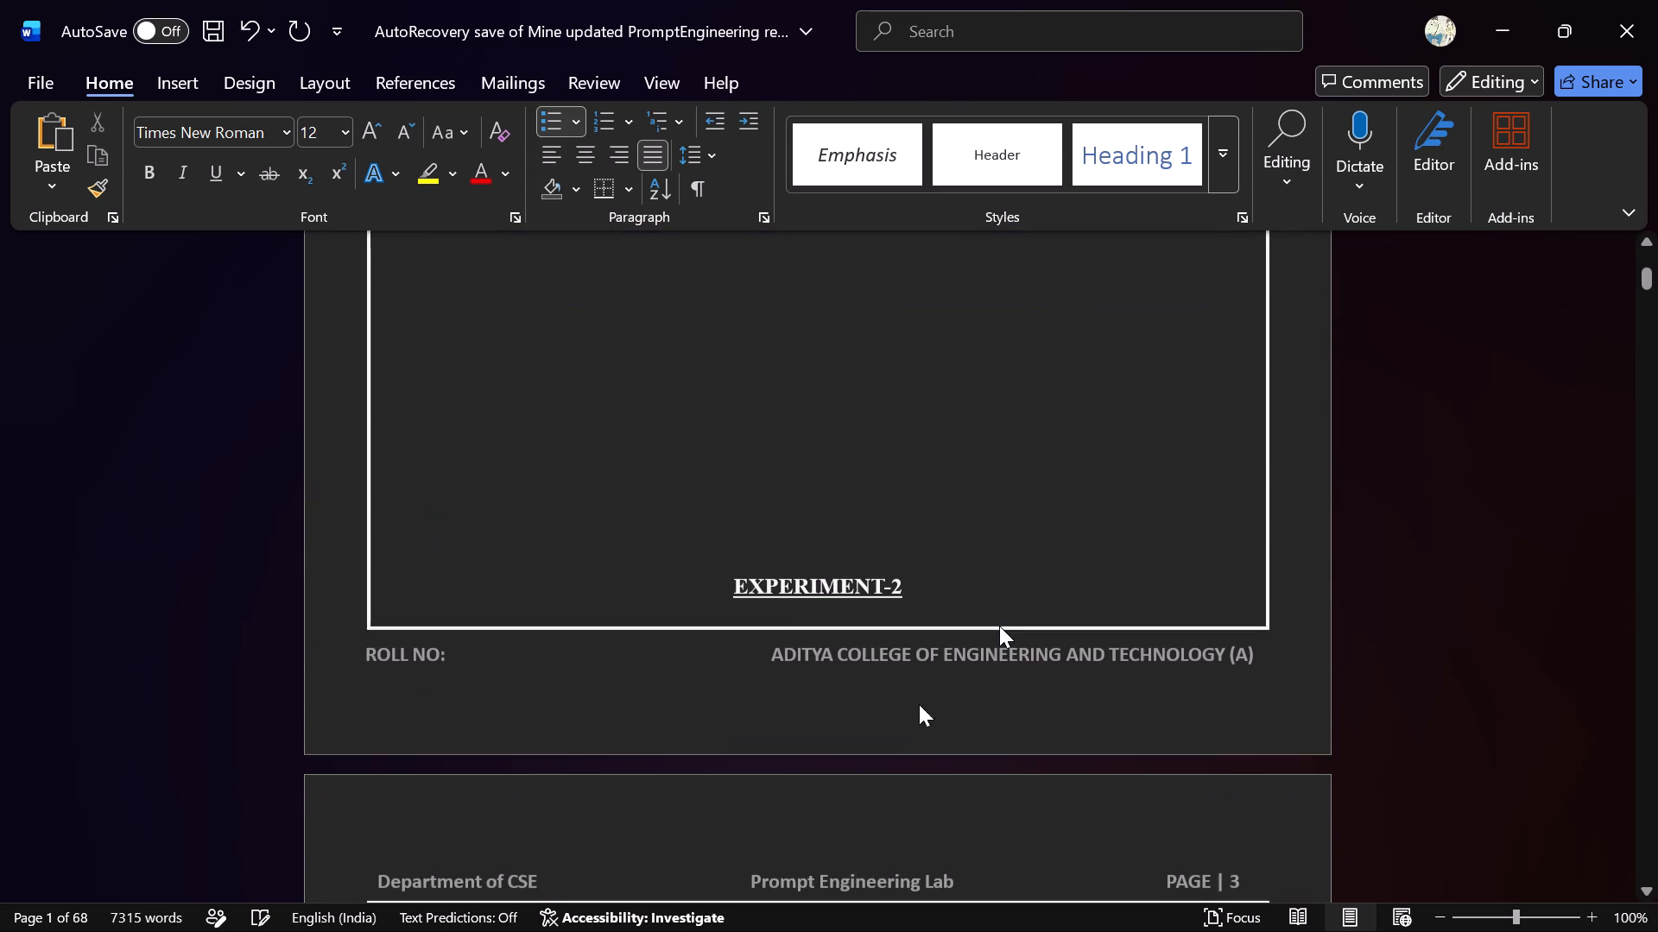
click(715, 527)
key(Return)
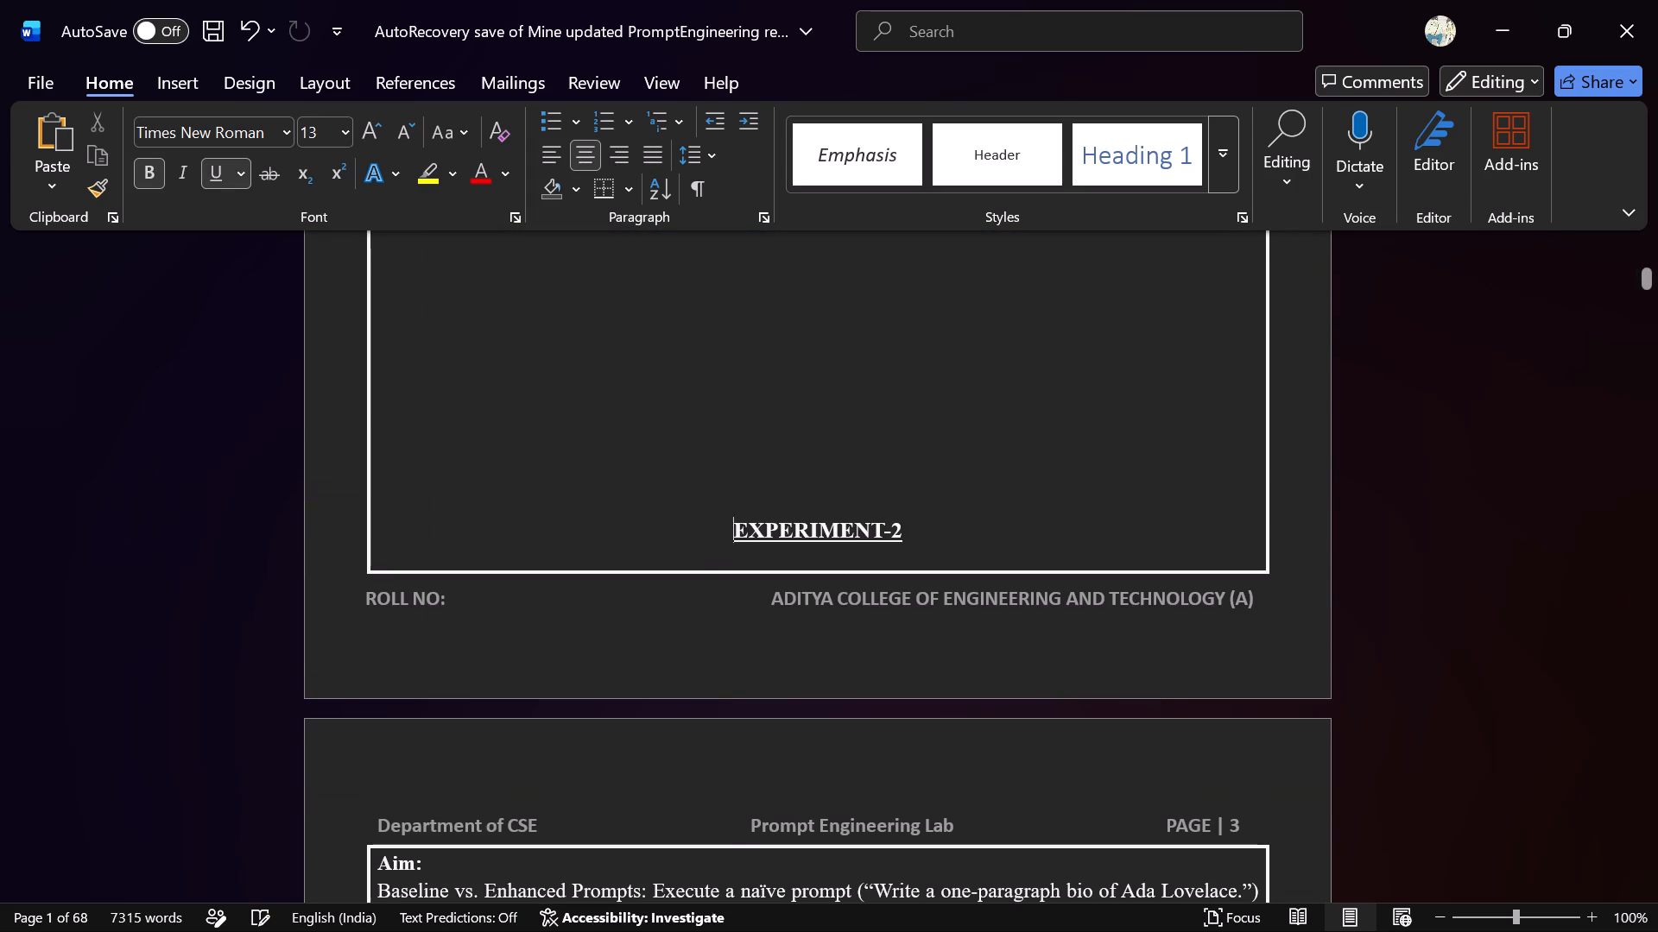
Switch the document page from a dark to a white background.
scroll(715, 527, down, 6)
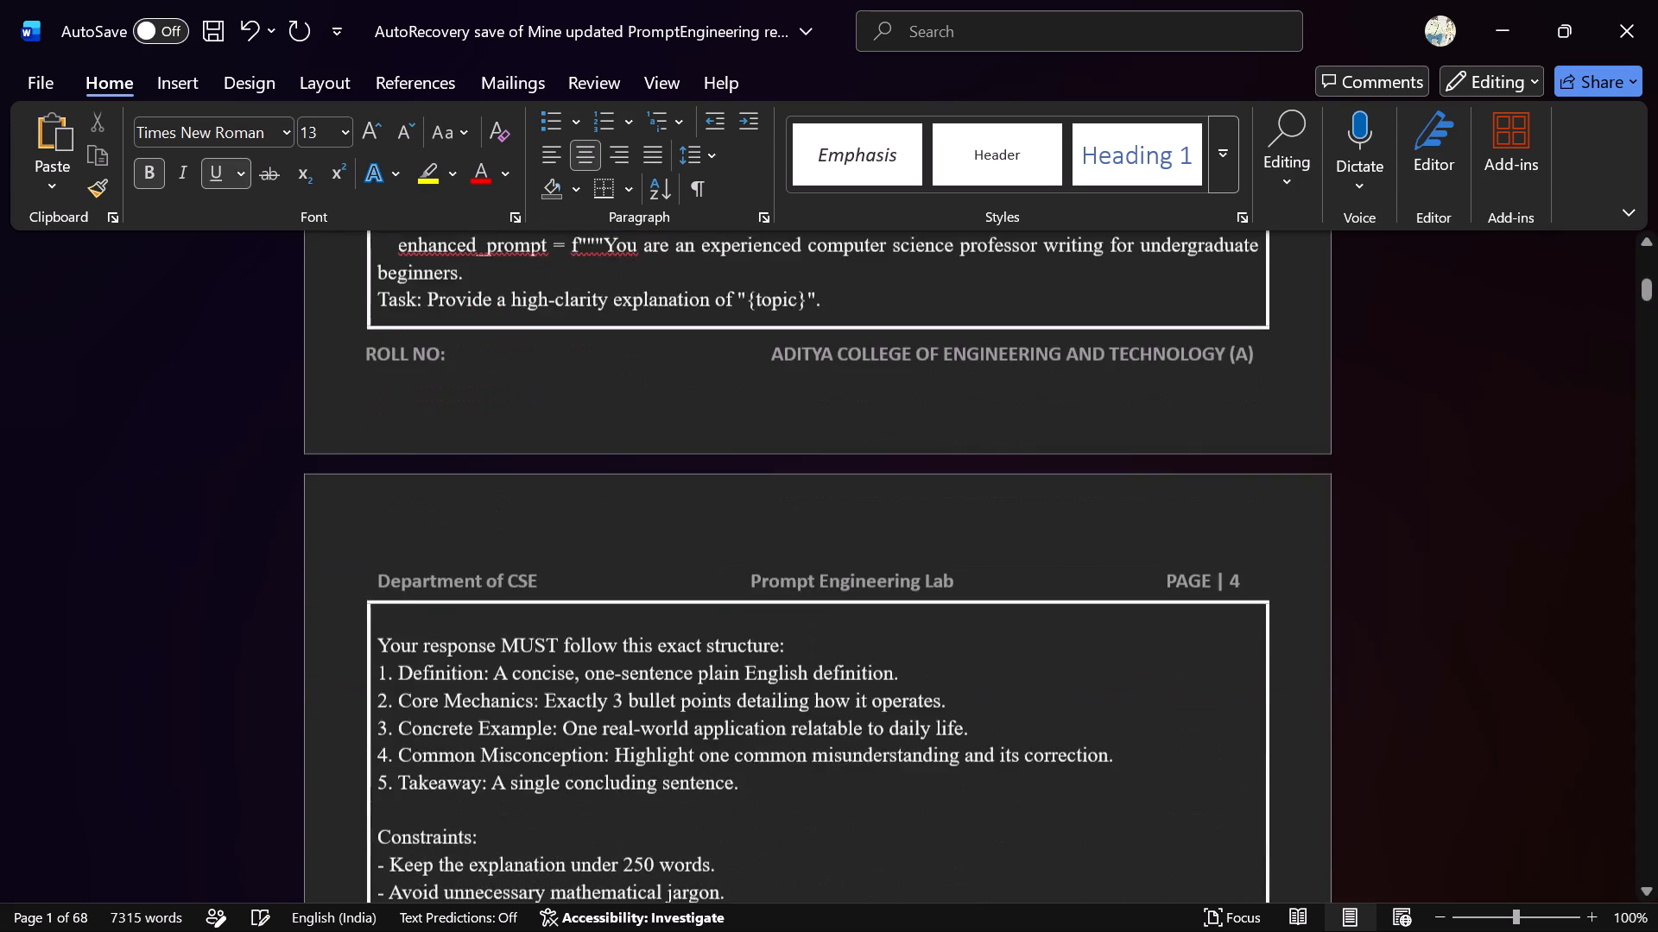
scroll(715, 527, down, 1)
scroll(715, 527, up, 20)
scroll(715, 527, up, 17)
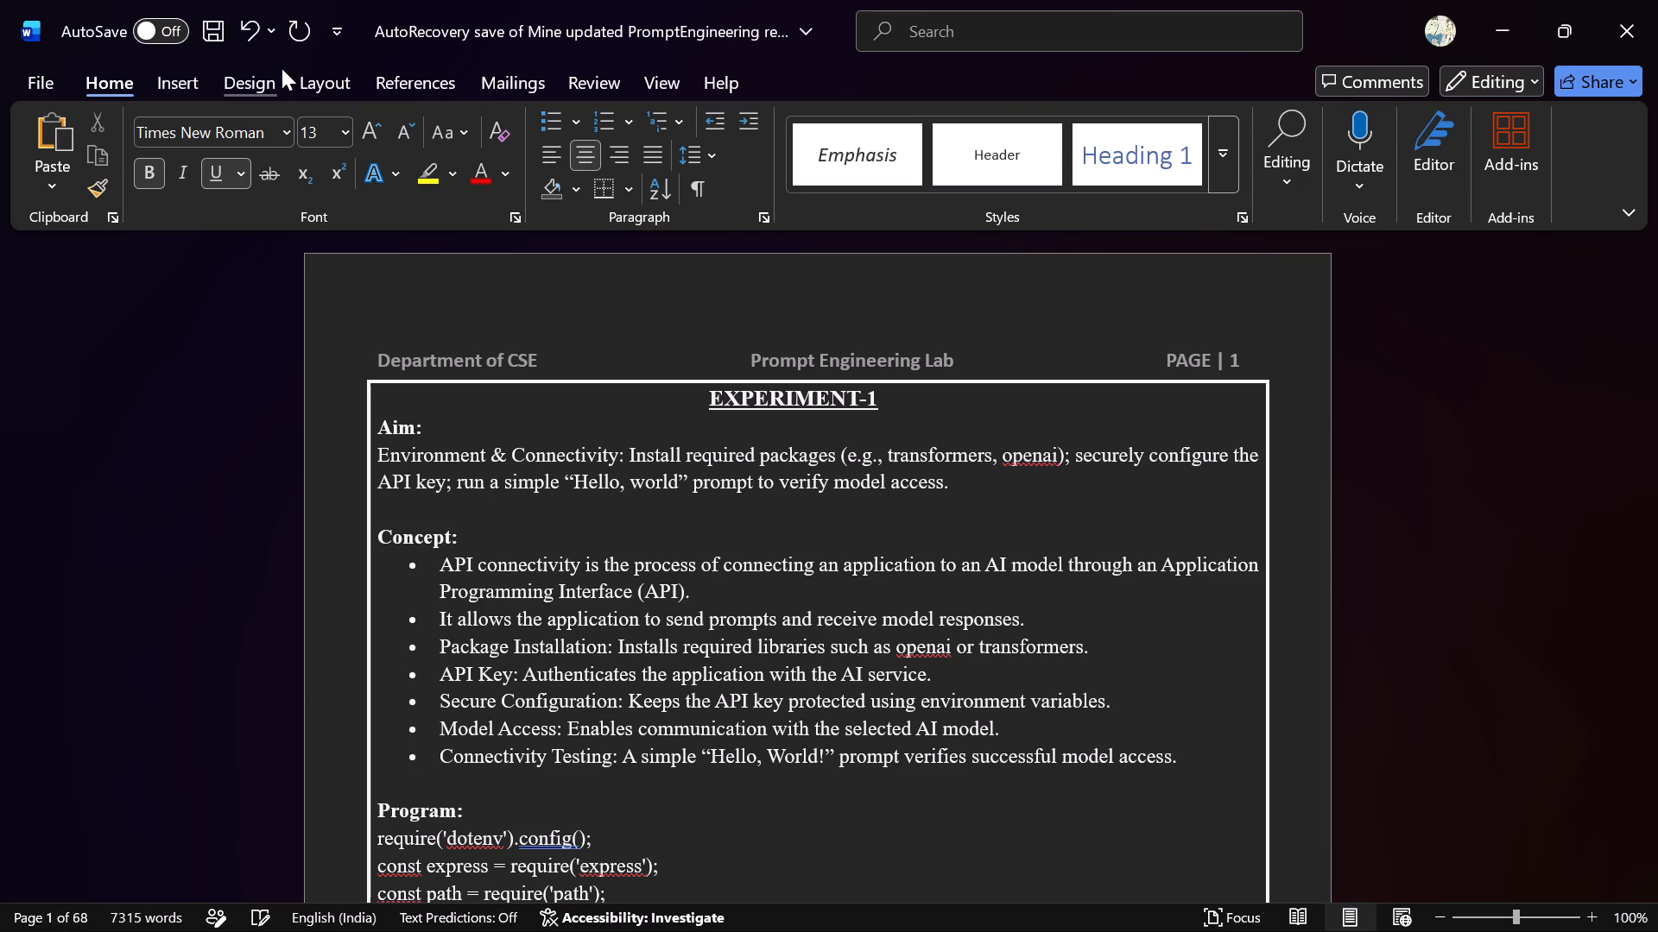
click(232, 88)
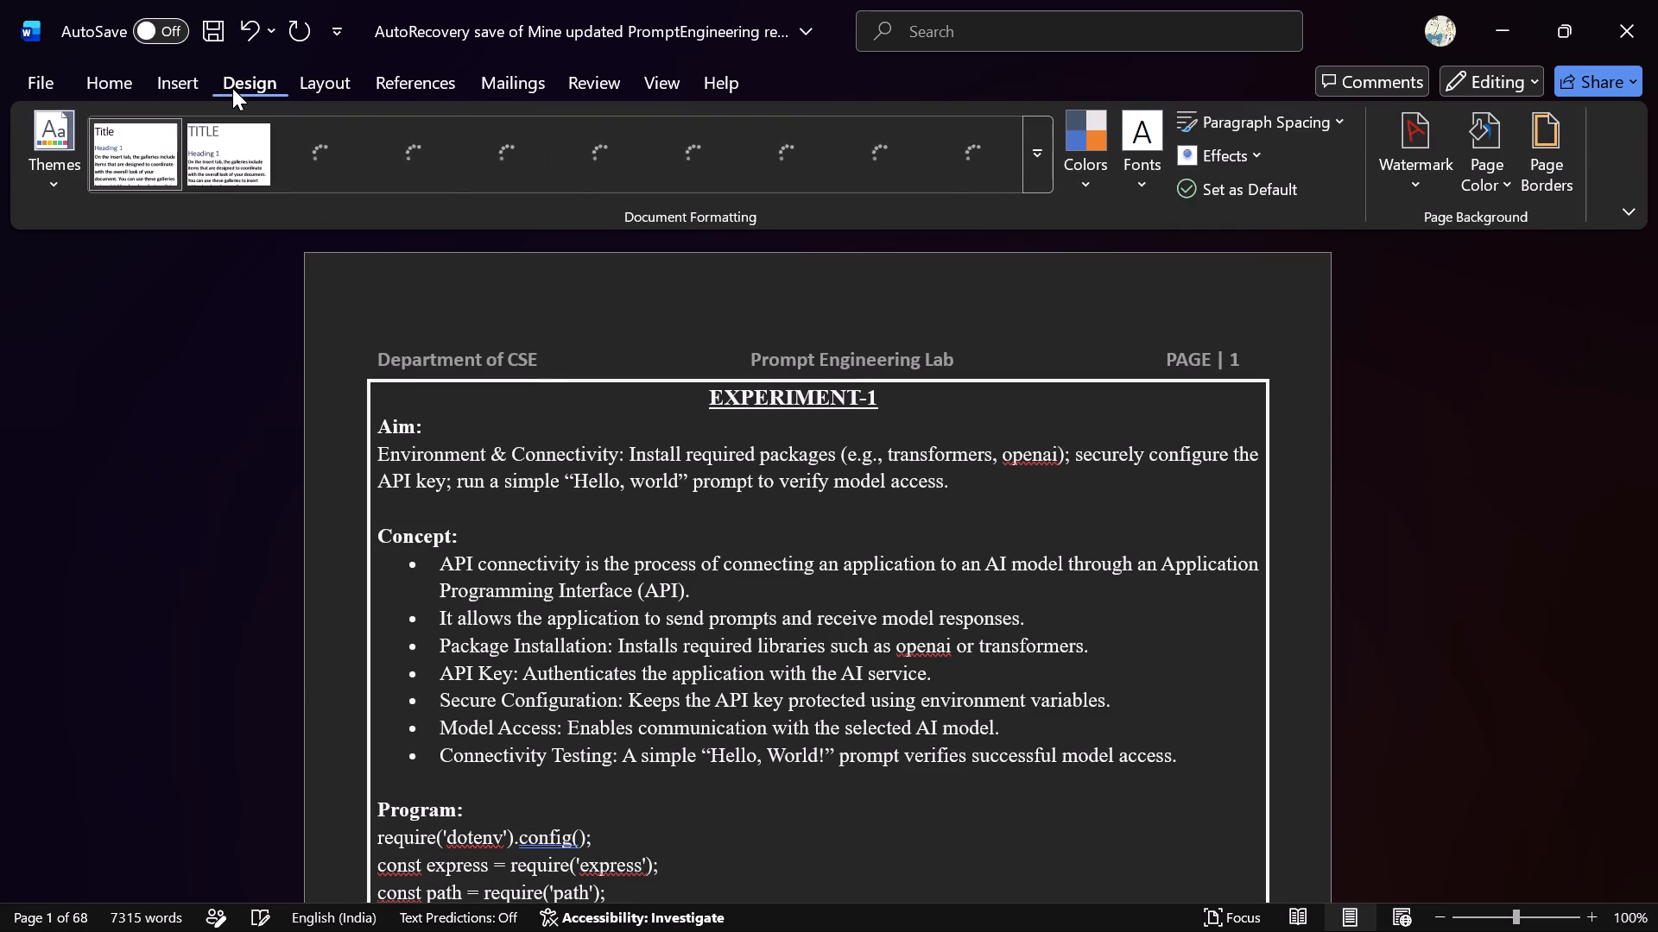
click(674, 85)
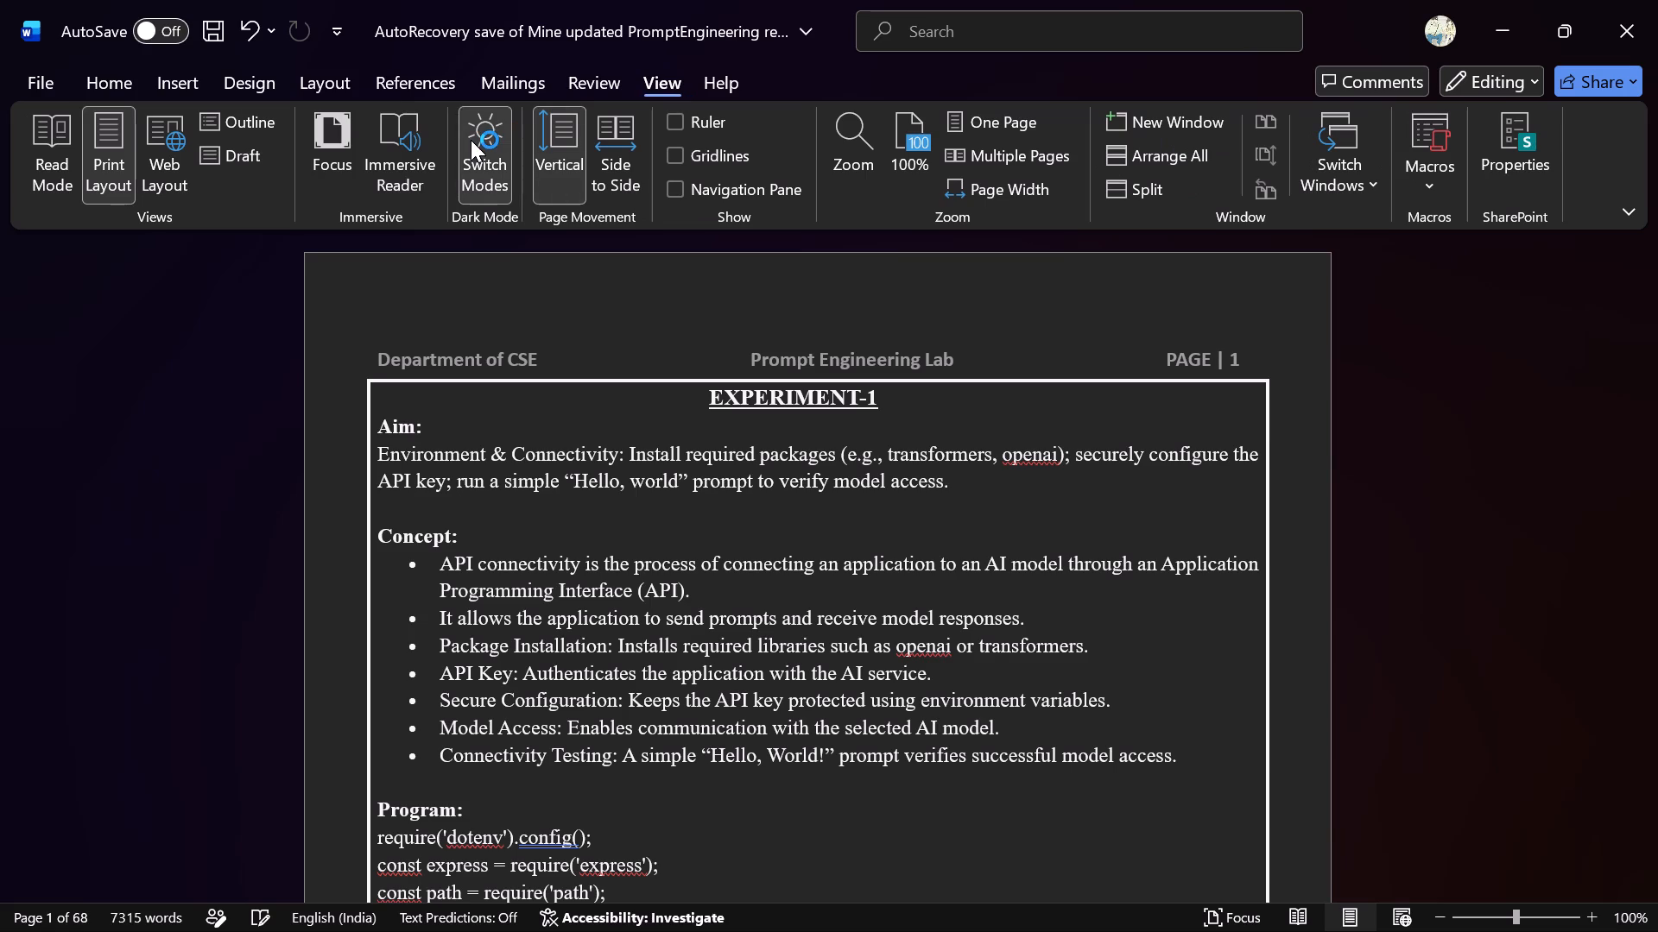
click(470, 140)
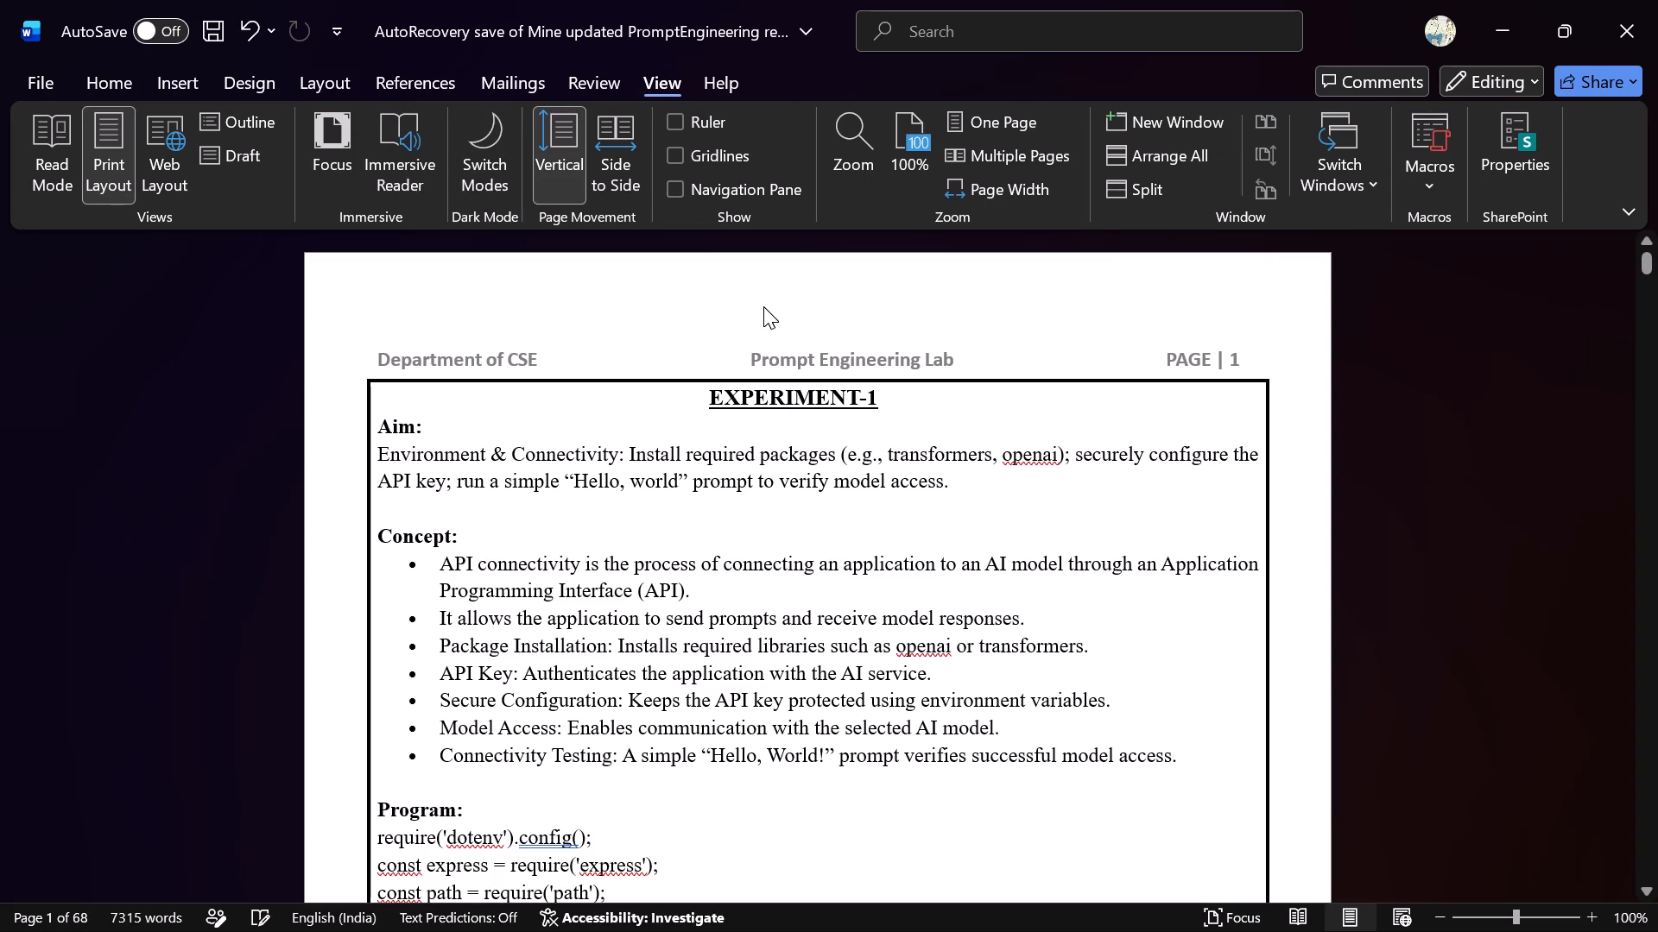
Open the page 1 header for editing and show the rulers.
click(126, 68)
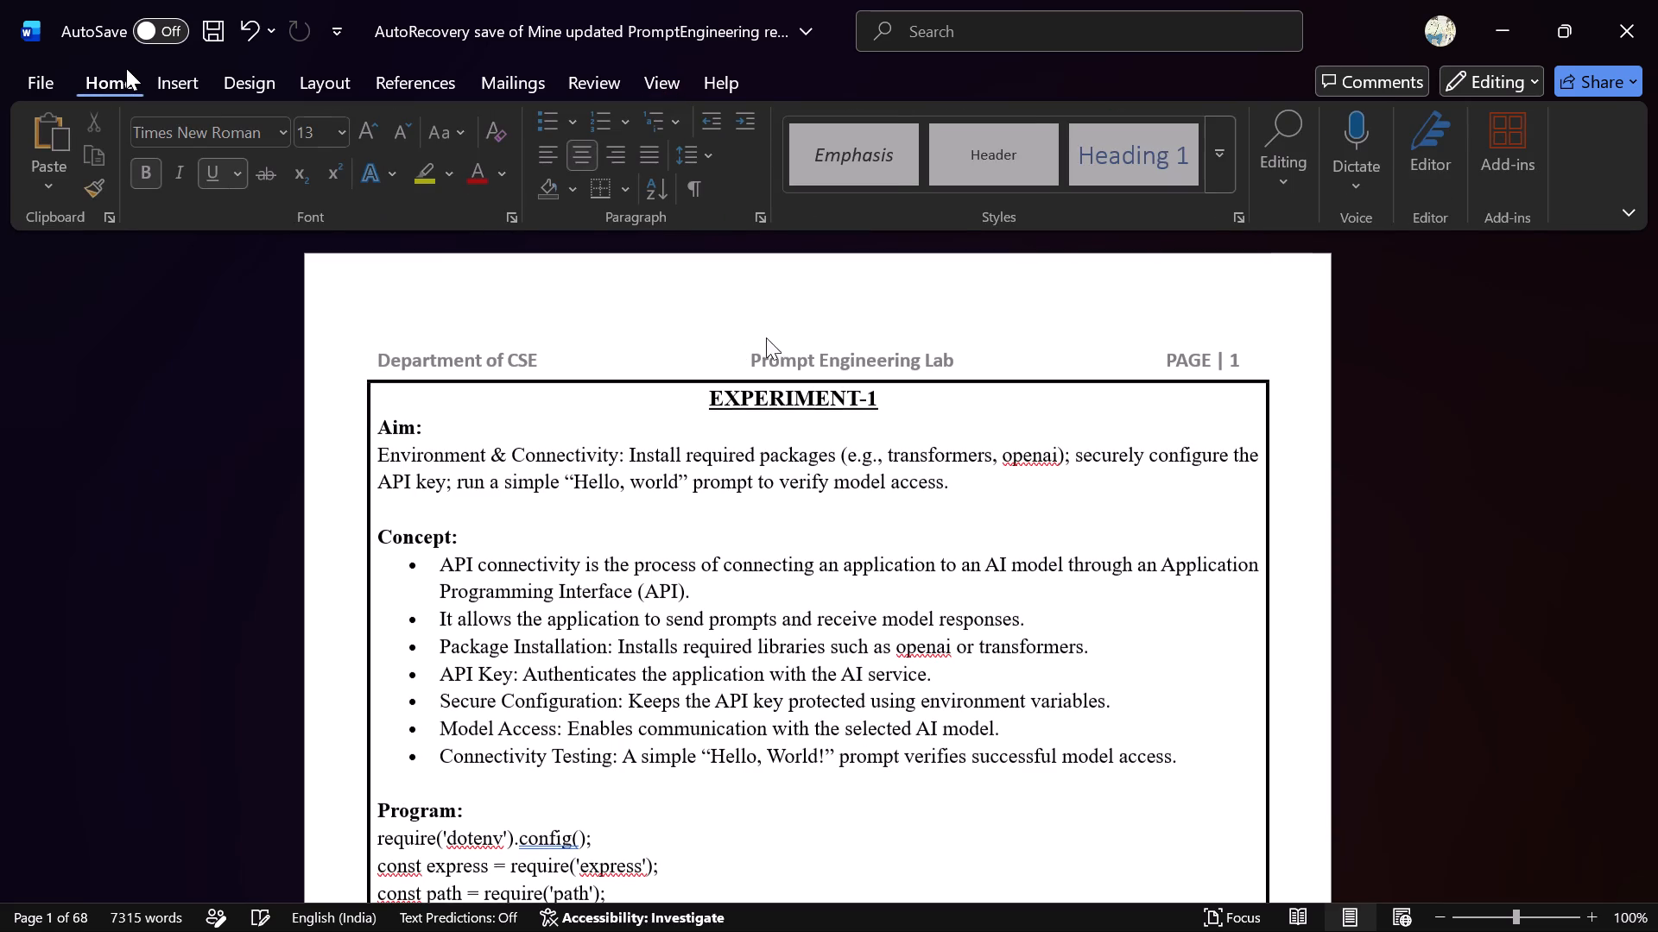
double_click(876, 282)
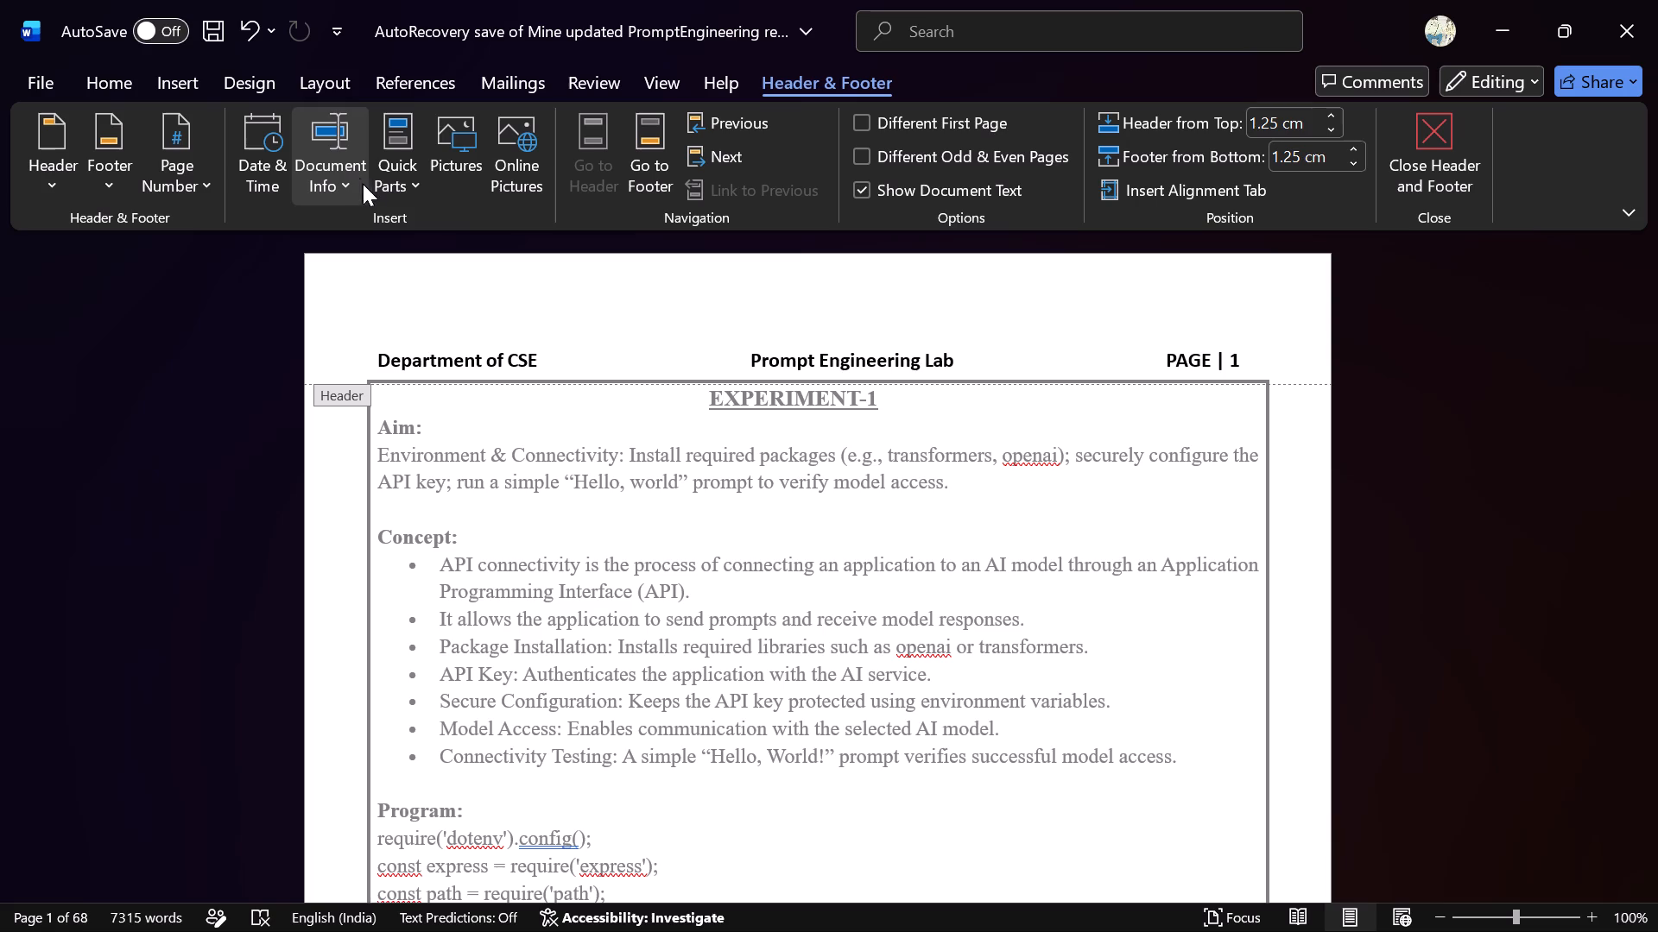
click(678, 74)
click(675, 129)
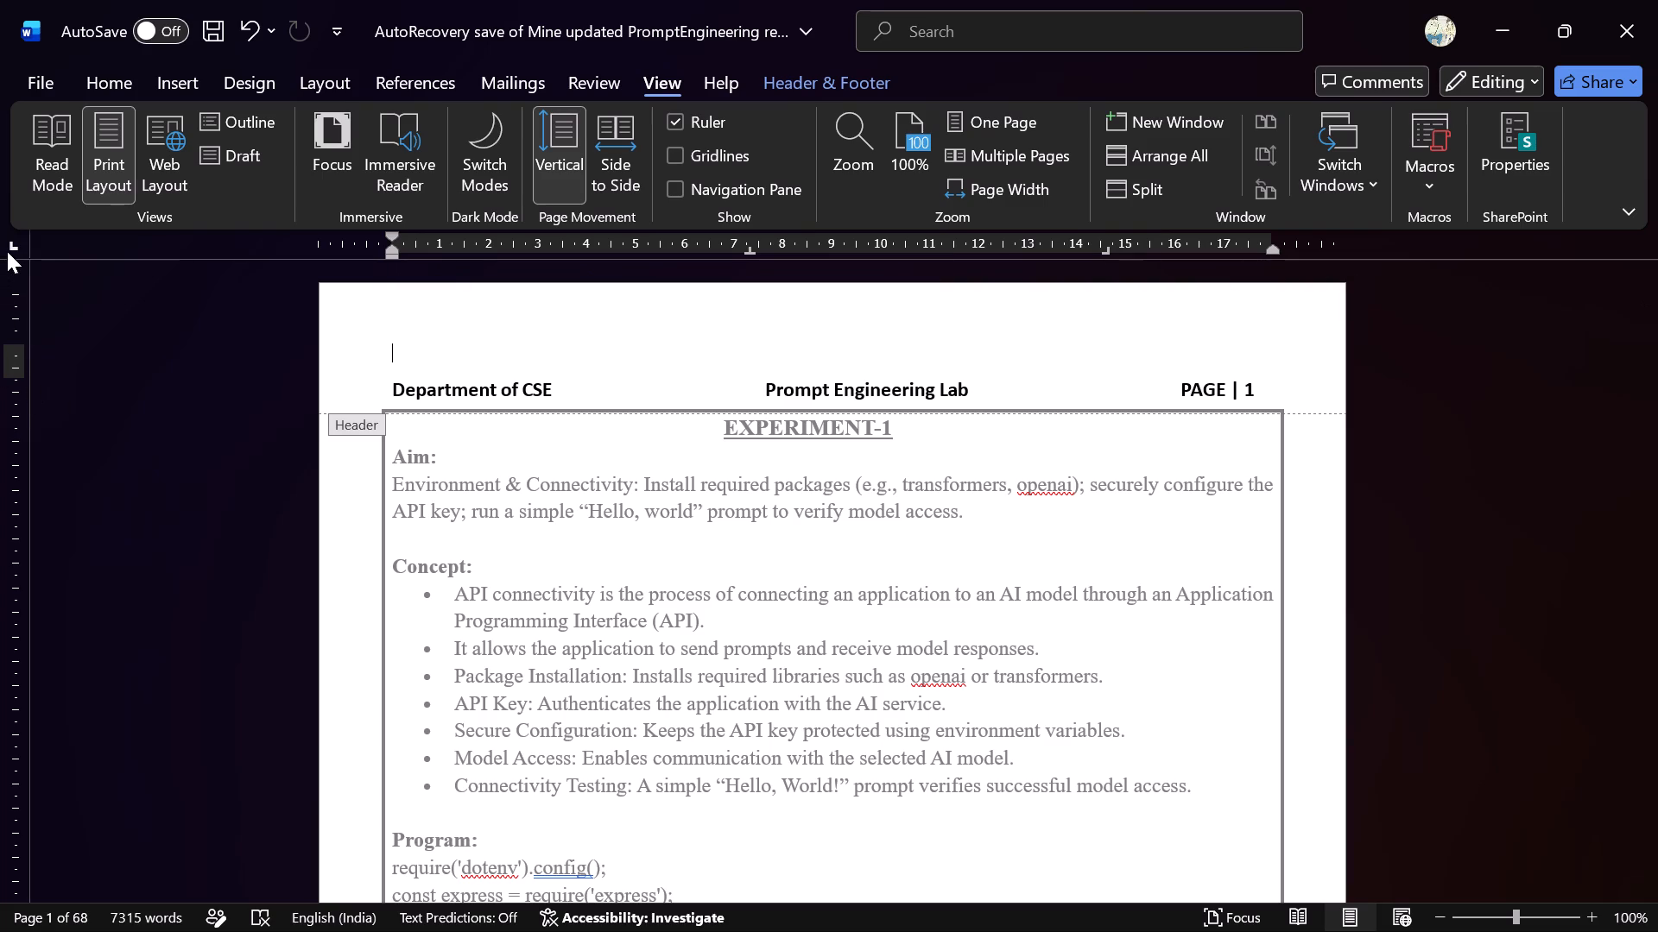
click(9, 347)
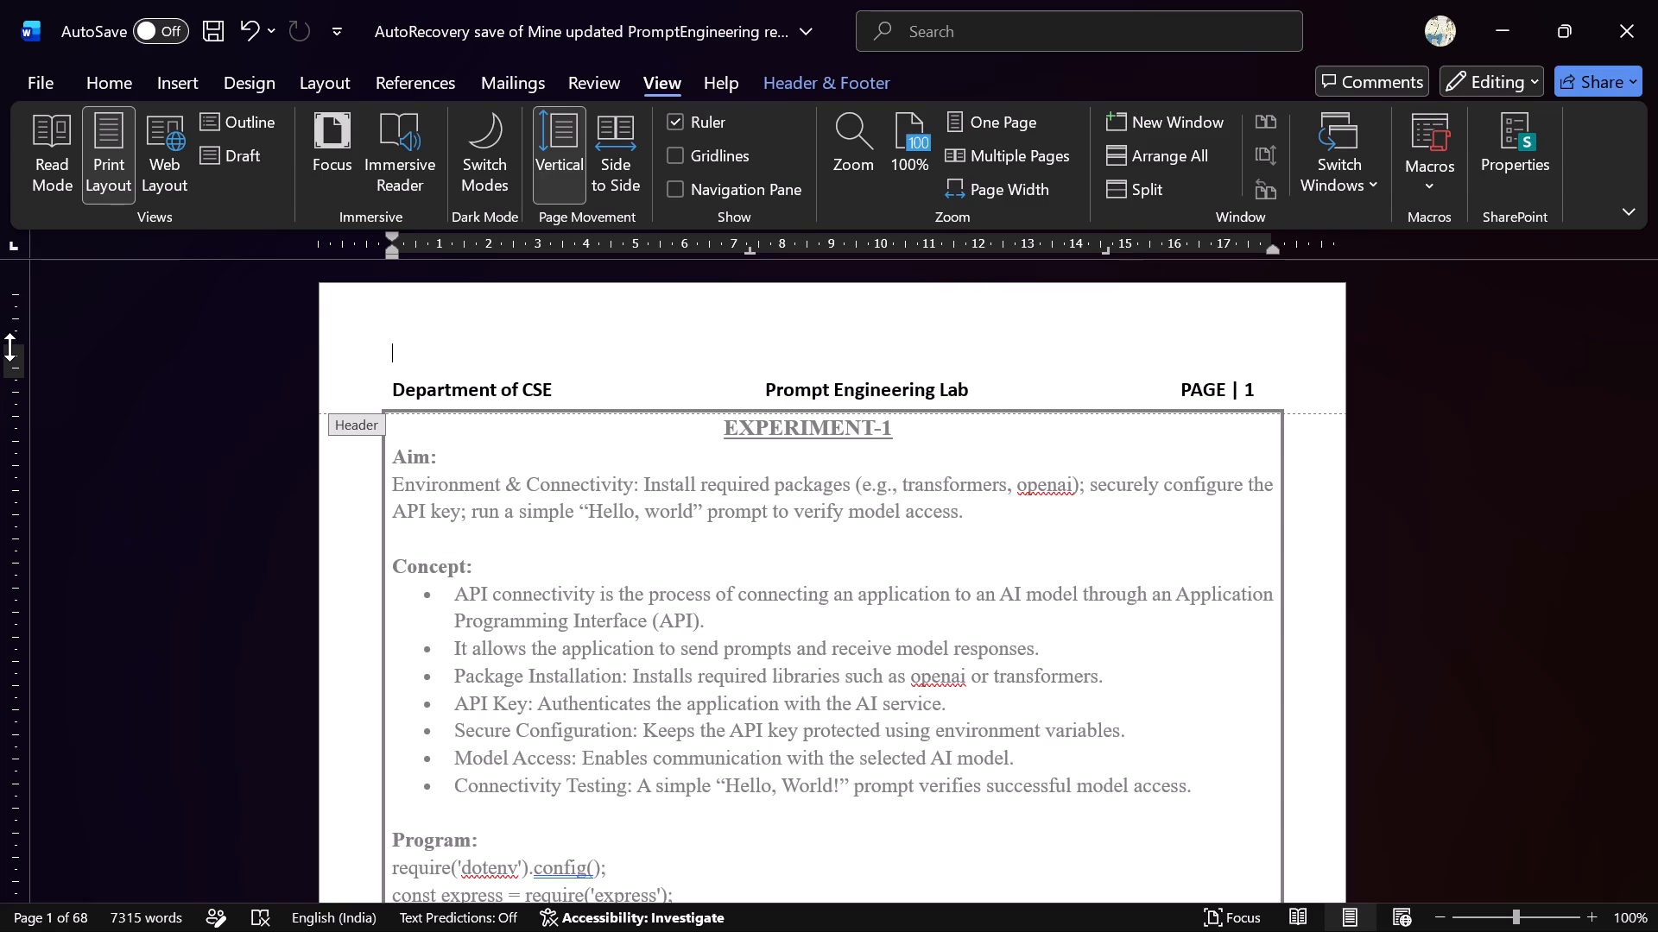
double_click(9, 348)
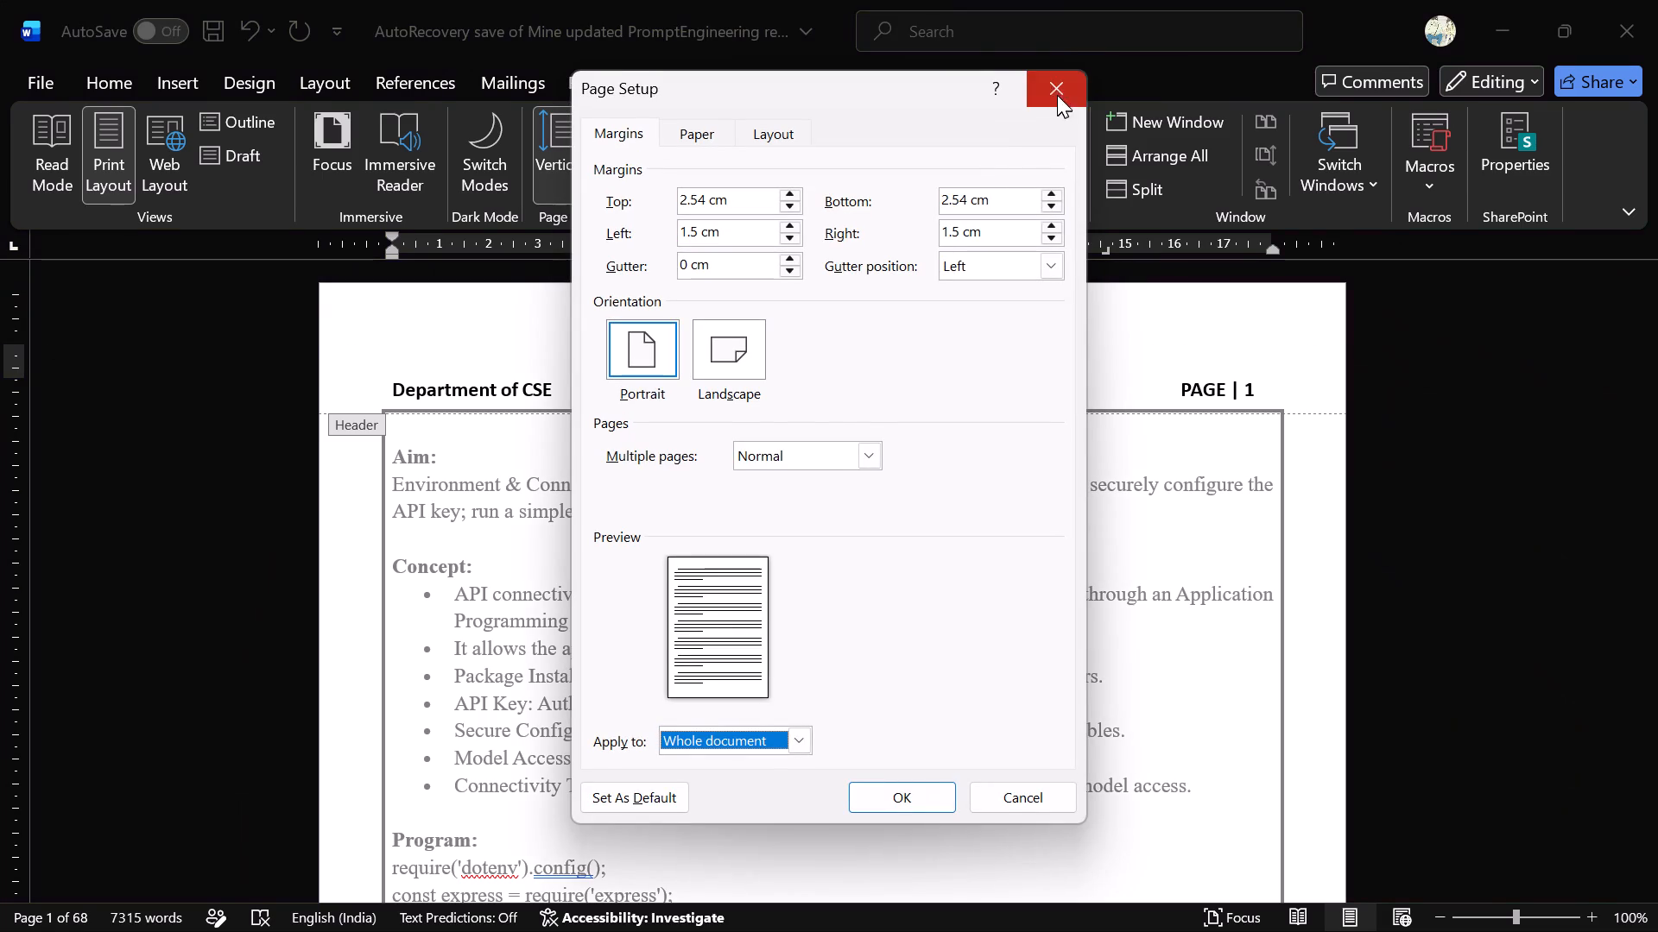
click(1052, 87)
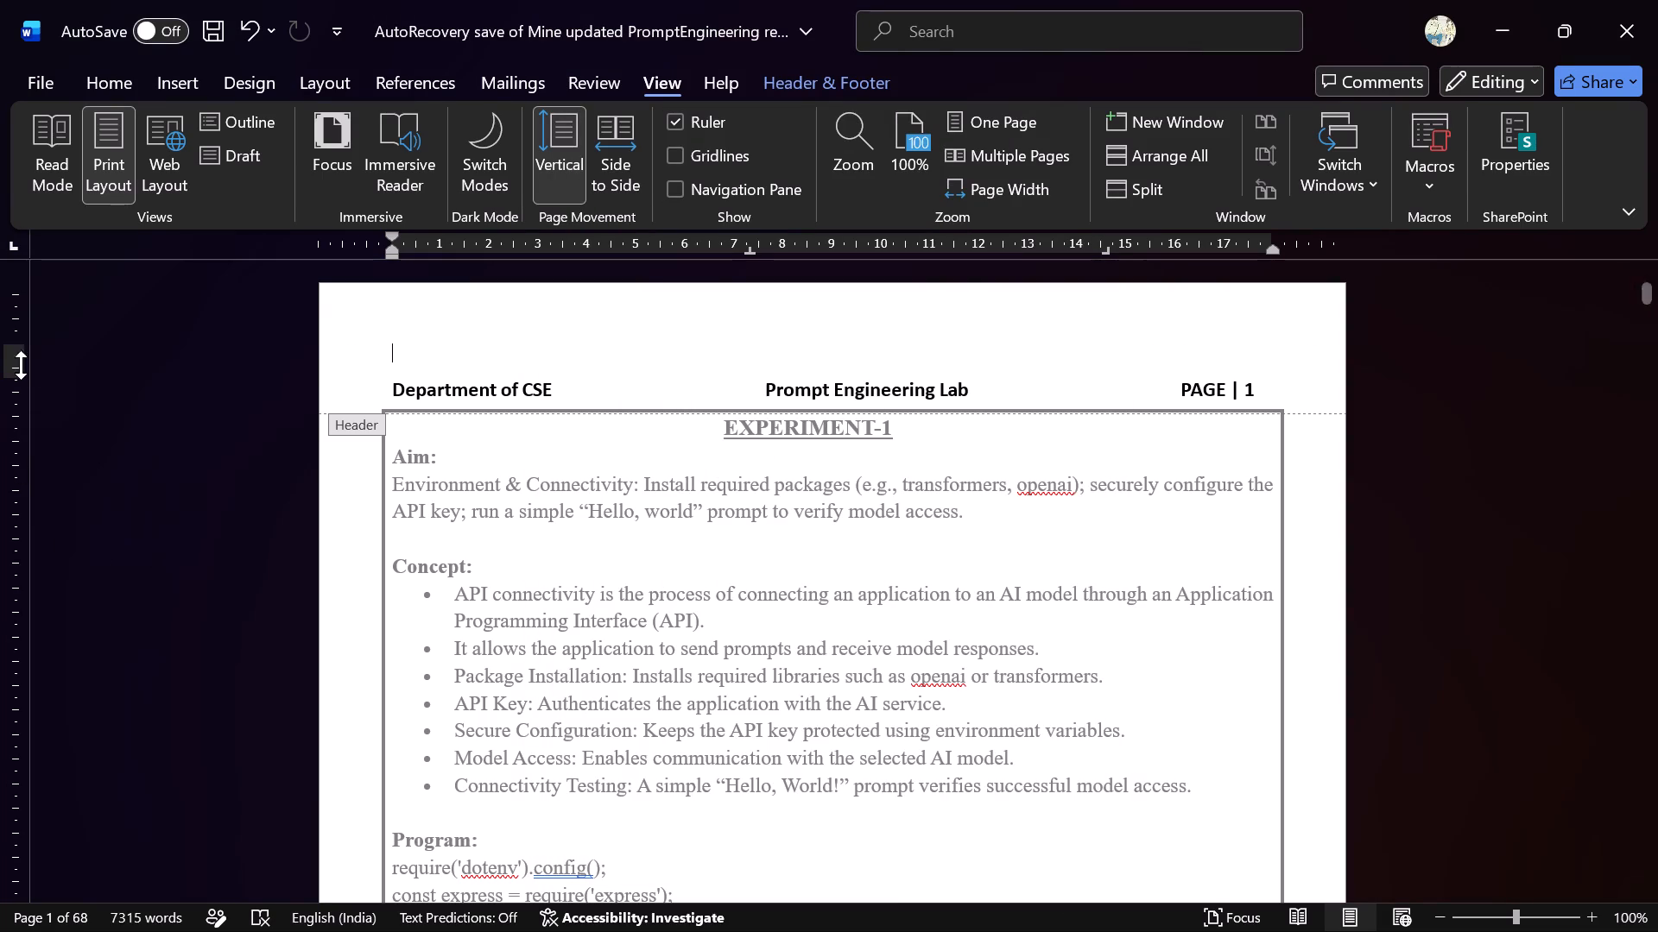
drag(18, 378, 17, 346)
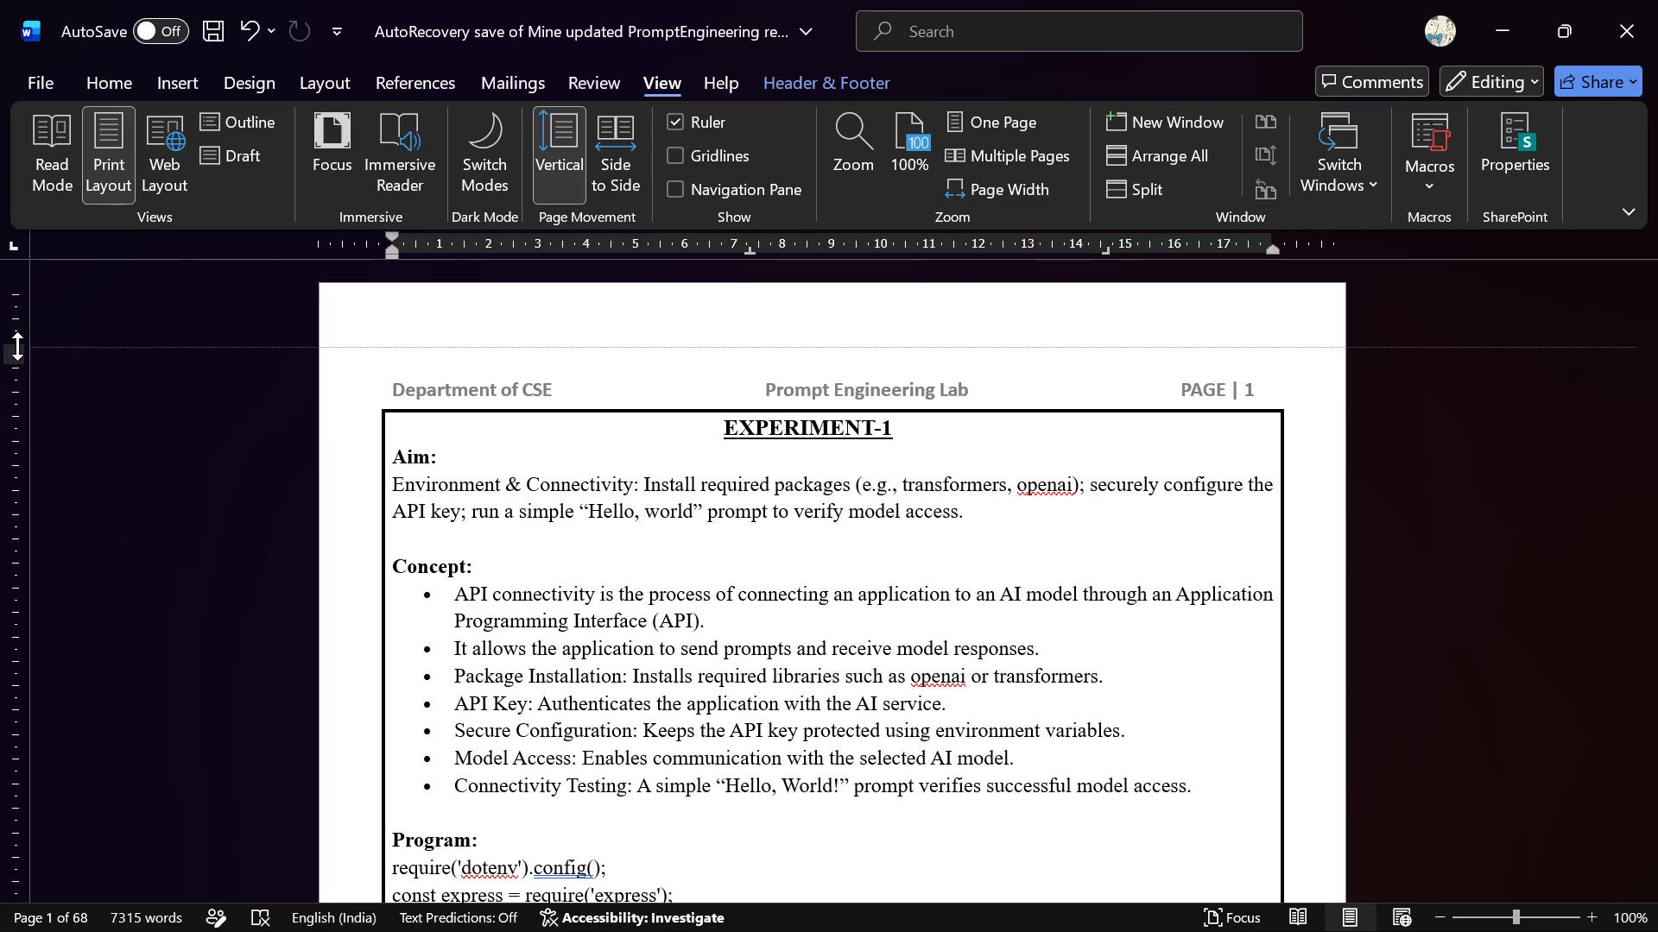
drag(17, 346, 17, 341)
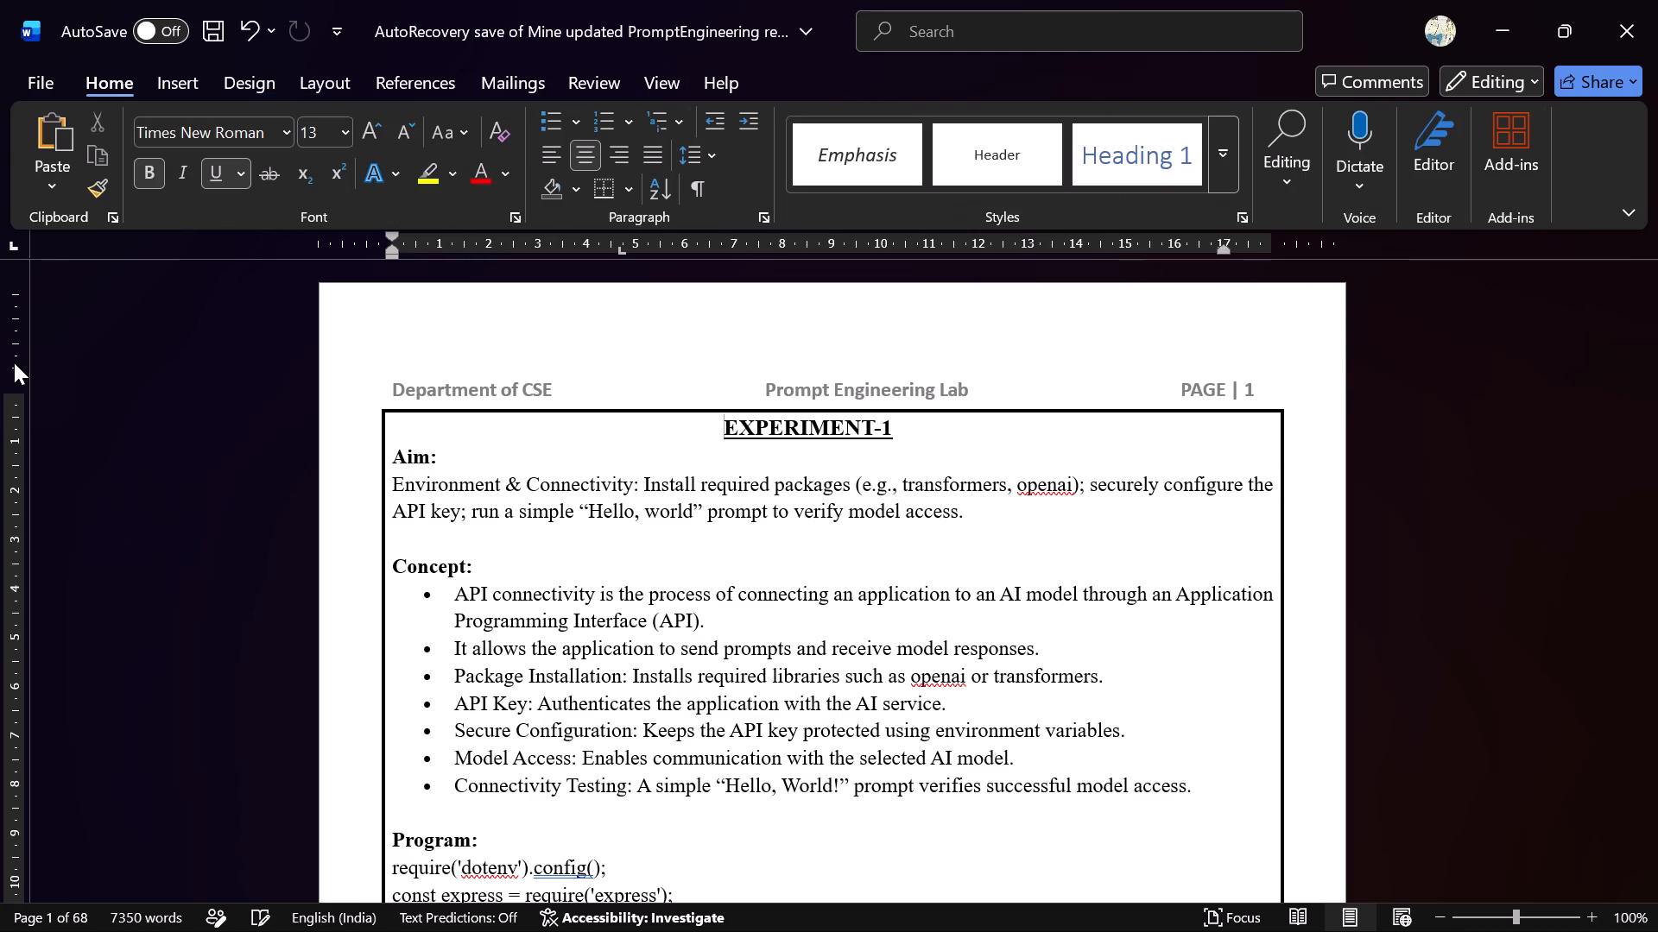
Reopen the page 1 header and set its distance from the top of the page to 0.6 cm.
double_click(539, 313)
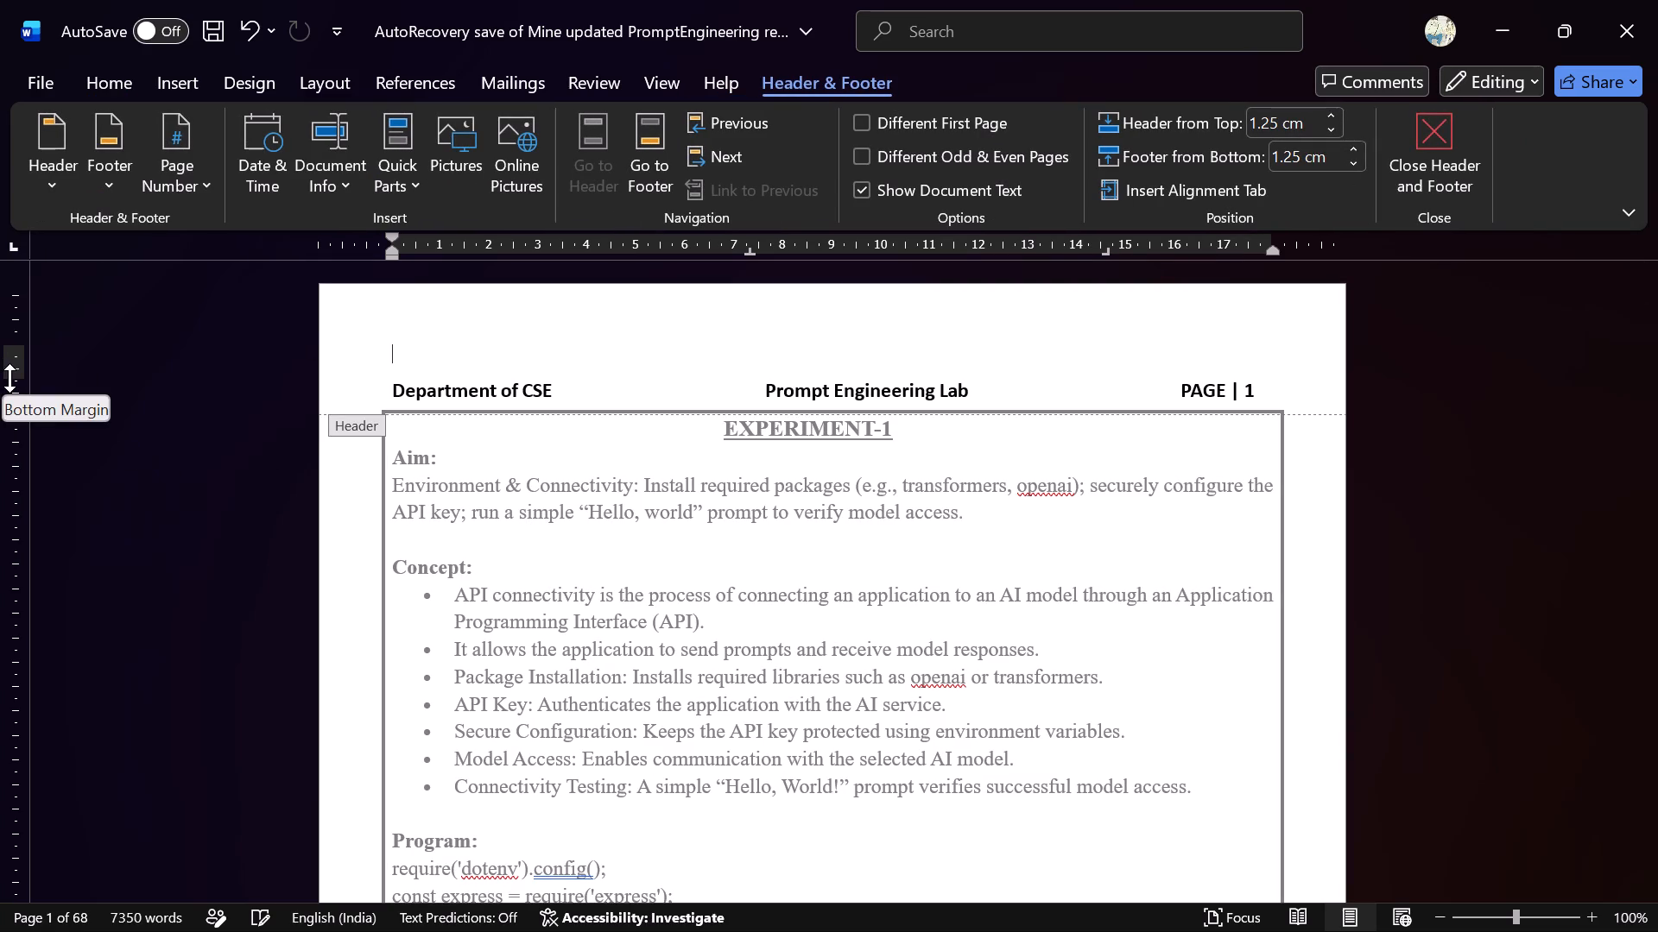
click(1307, 123)
click(1308, 123)
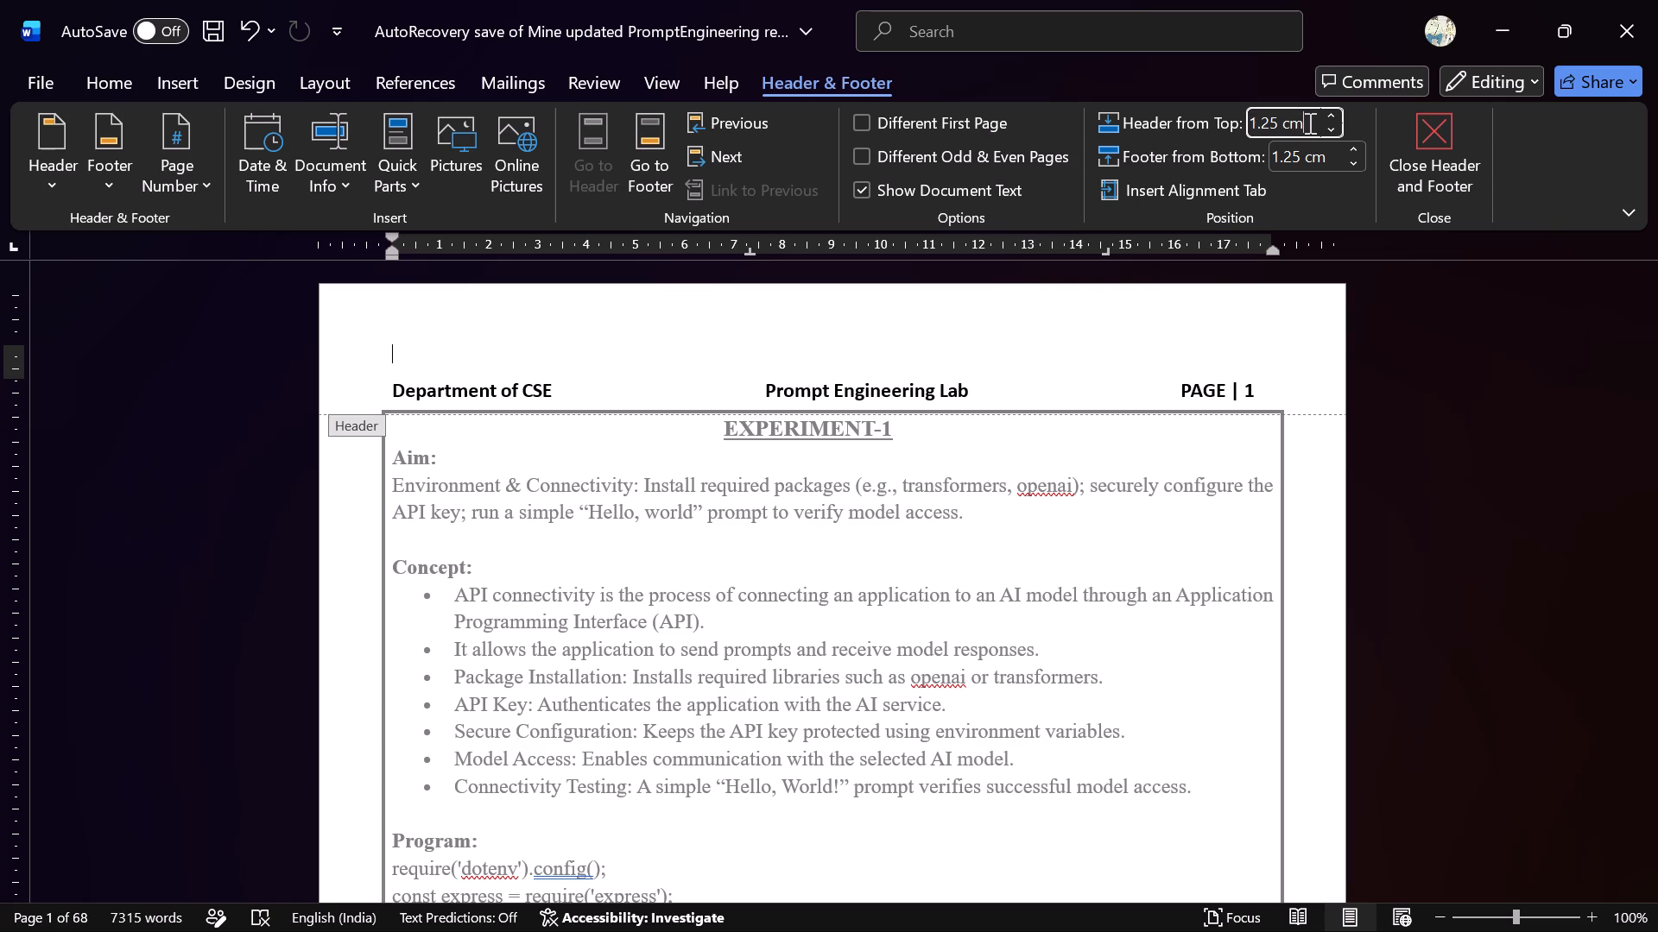
triple_click(1337, 129)
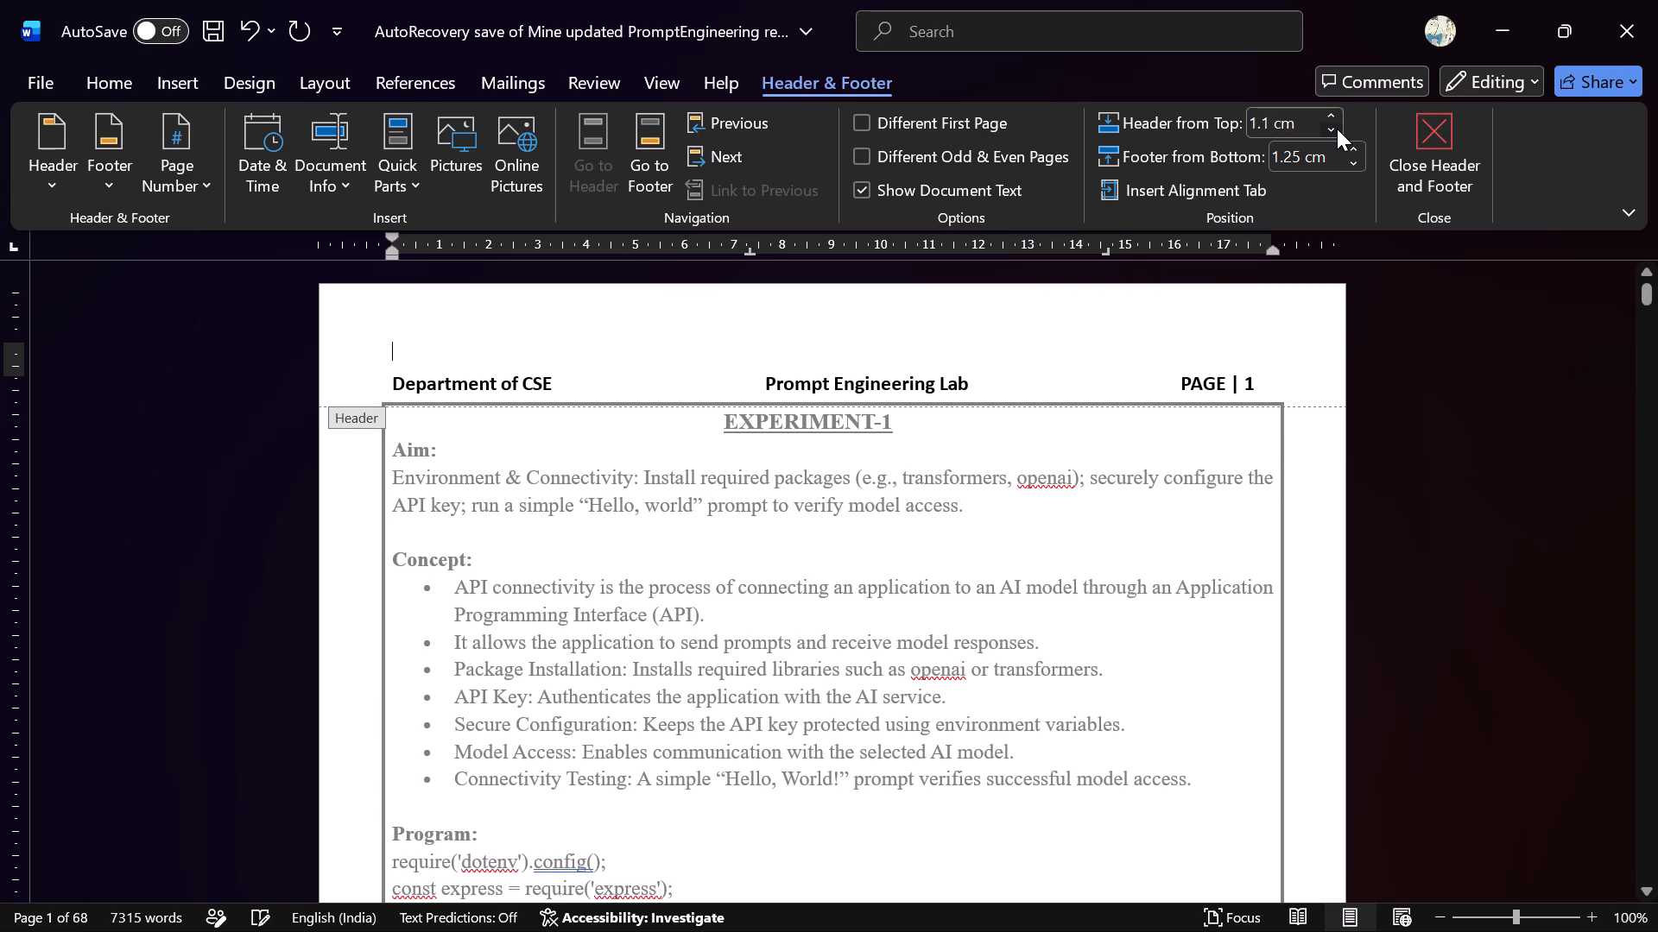
click(1337, 129)
click(1337, 129)
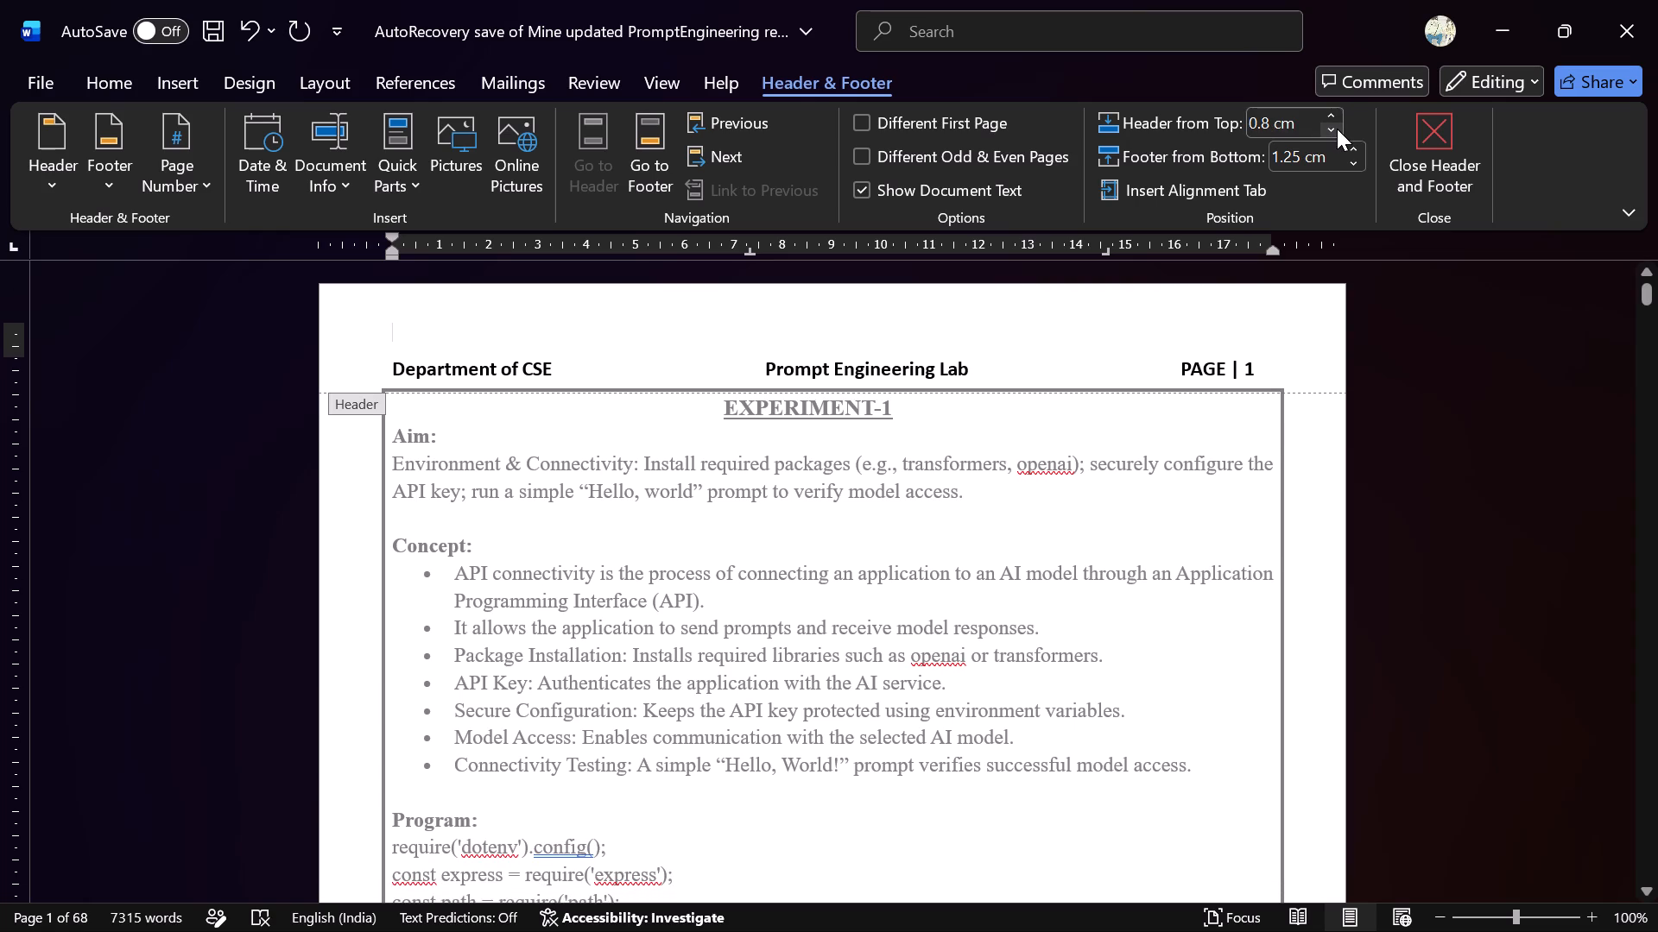
click(1343, 135)
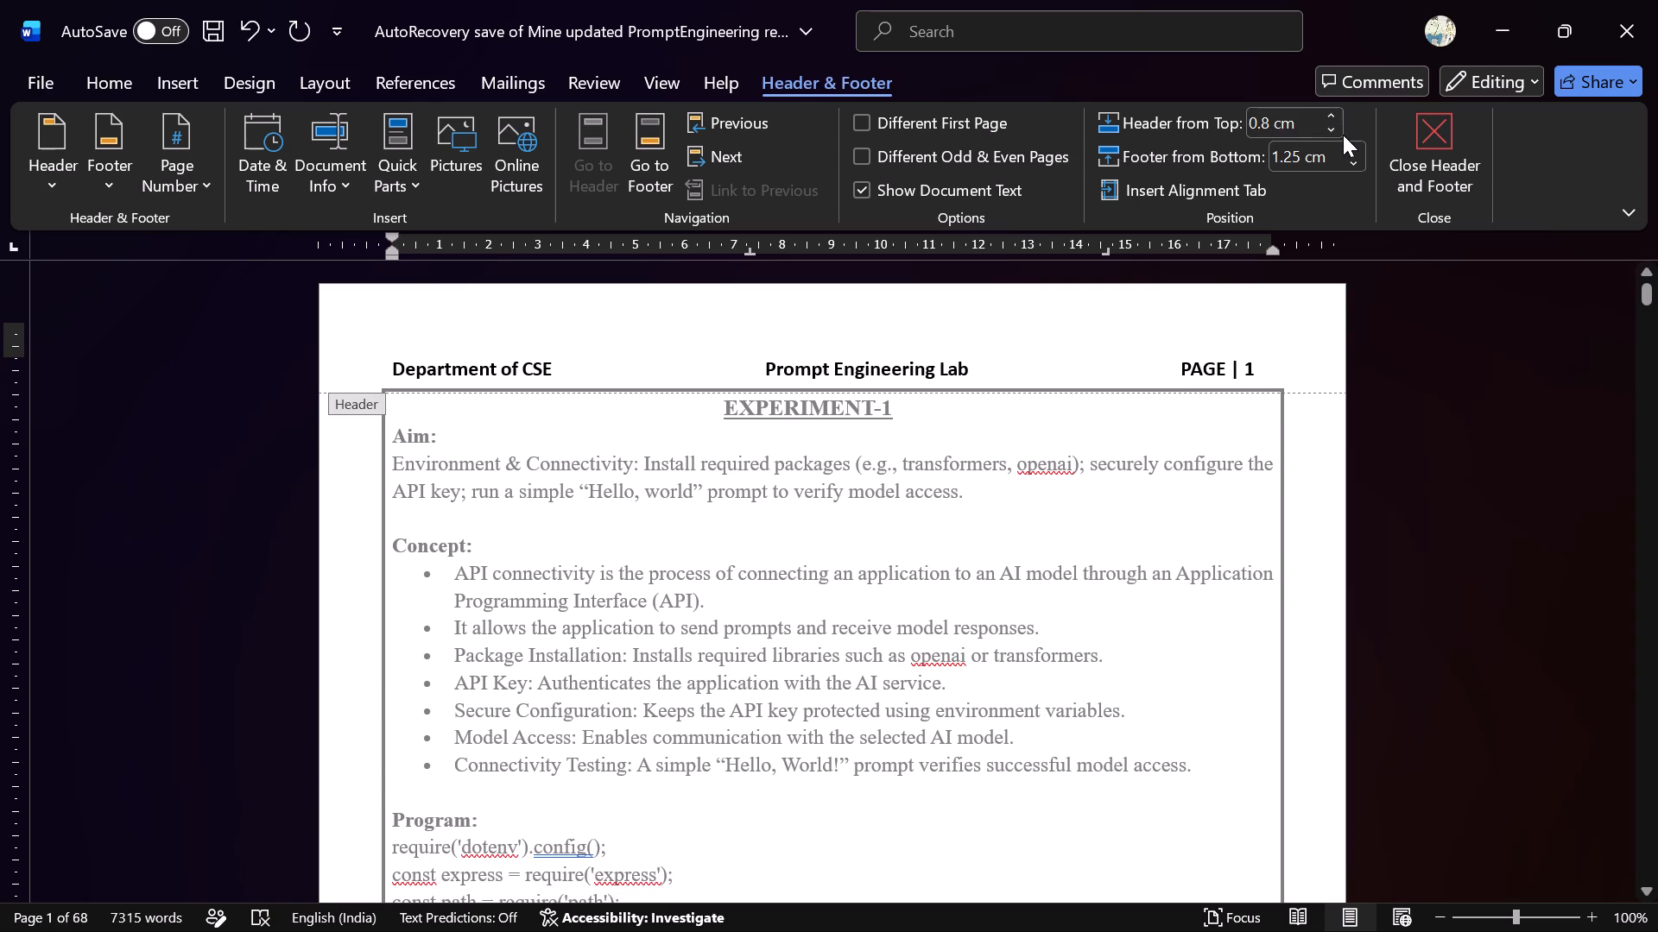
double_click(1332, 129)
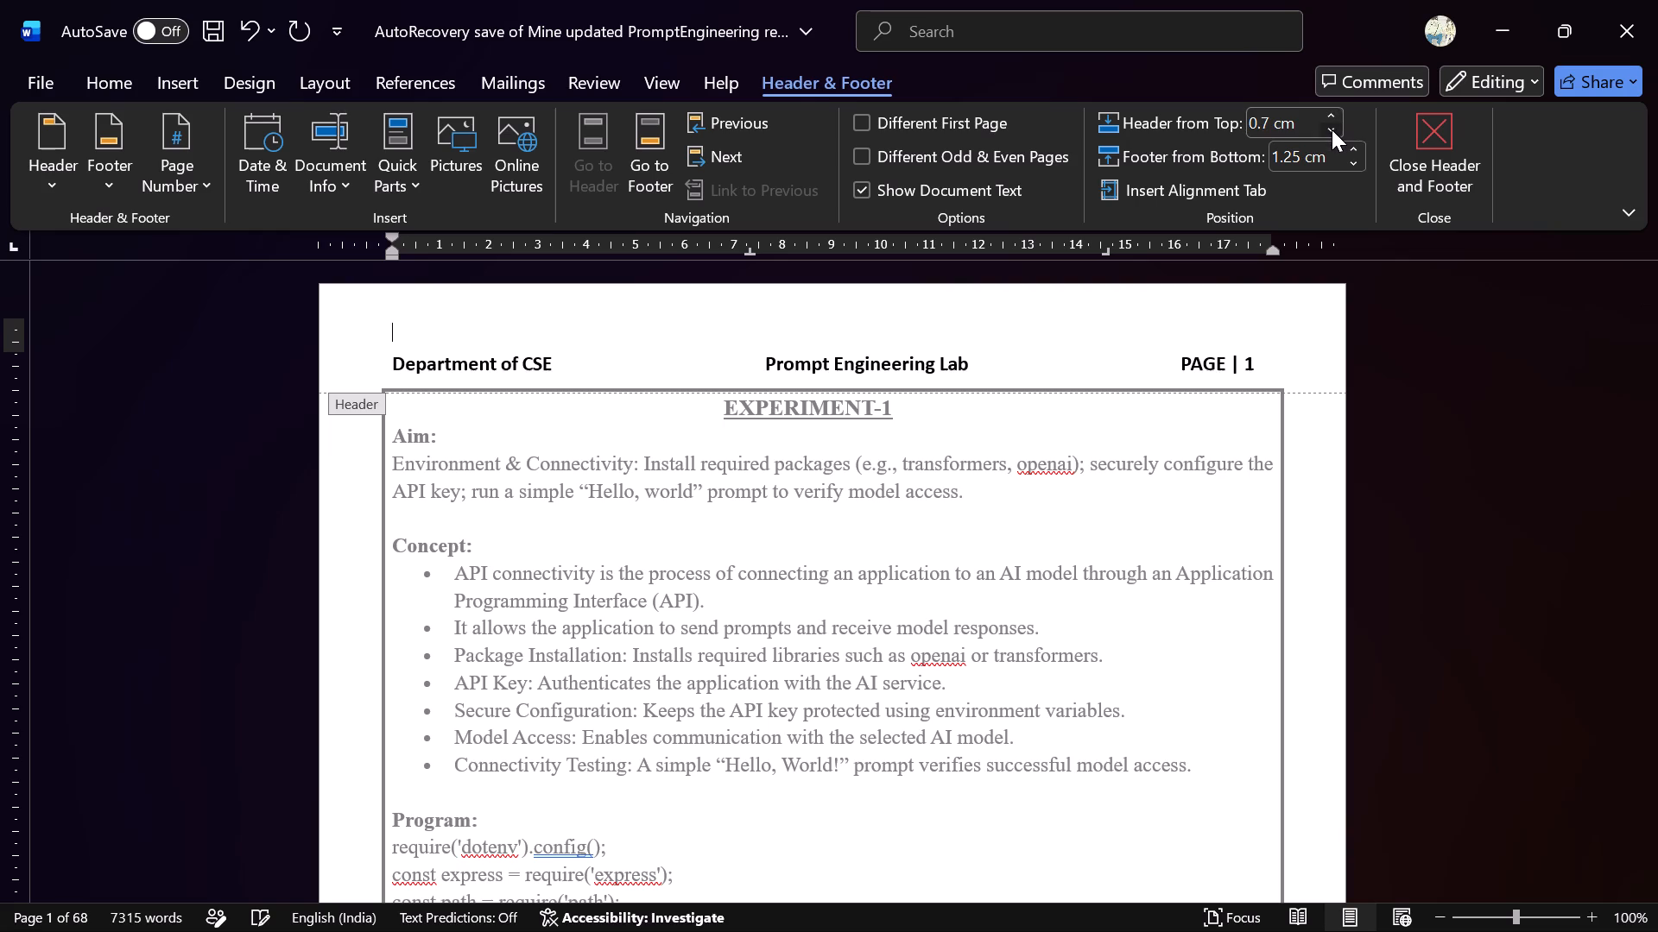
click(1332, 129)
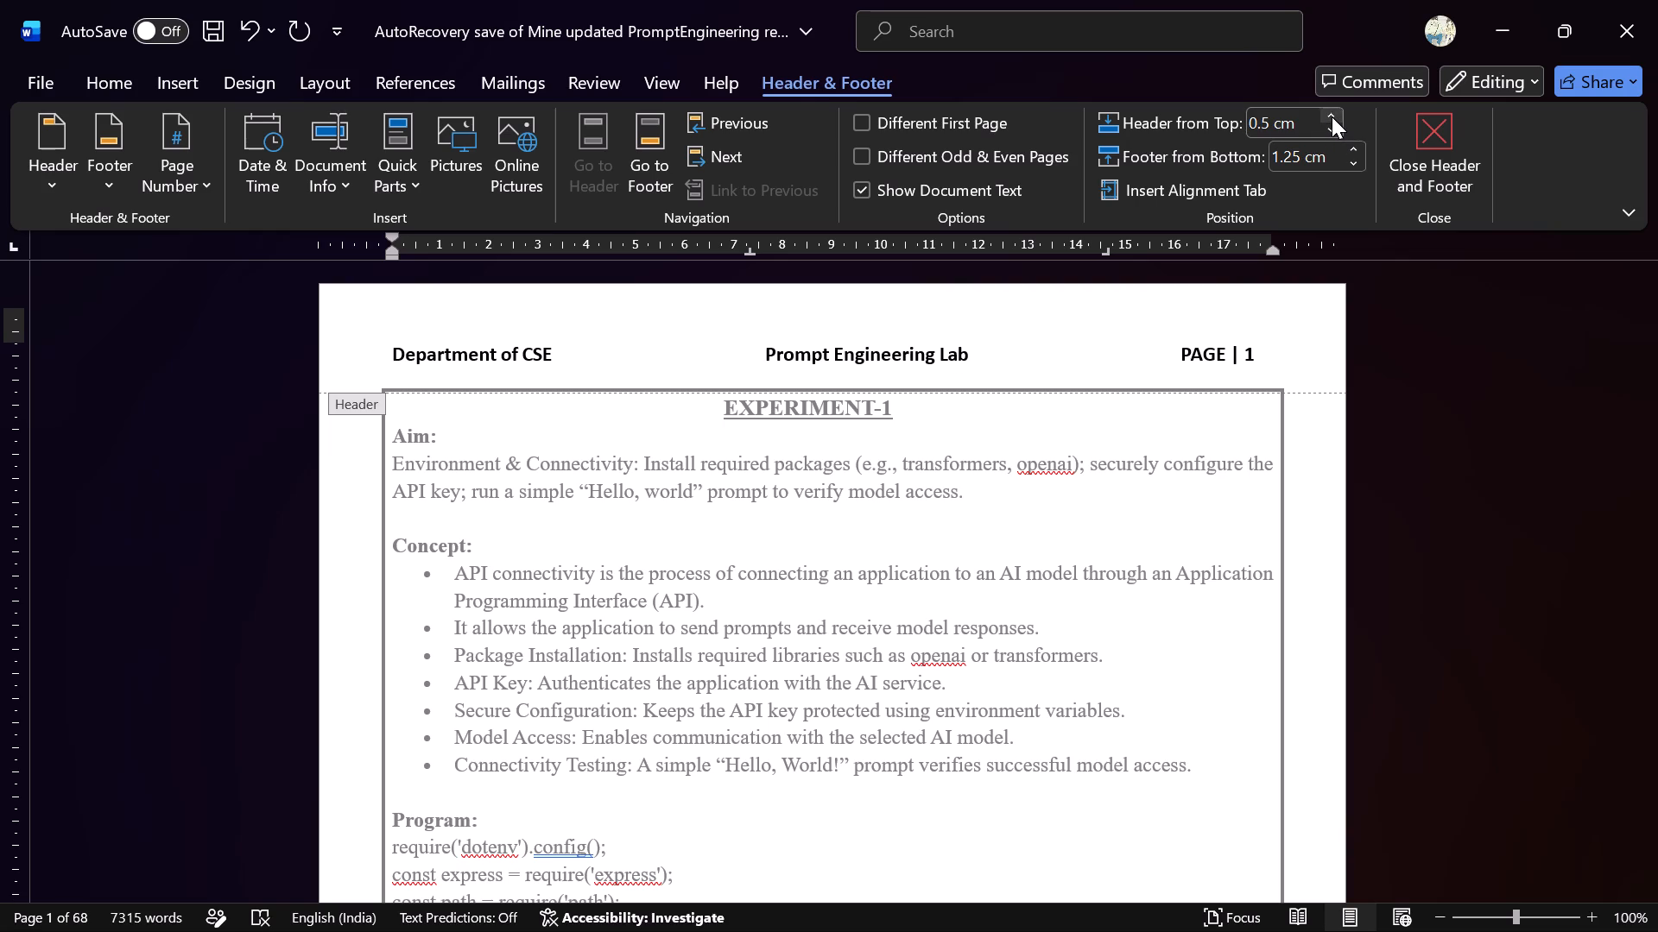
click(1332, 116)
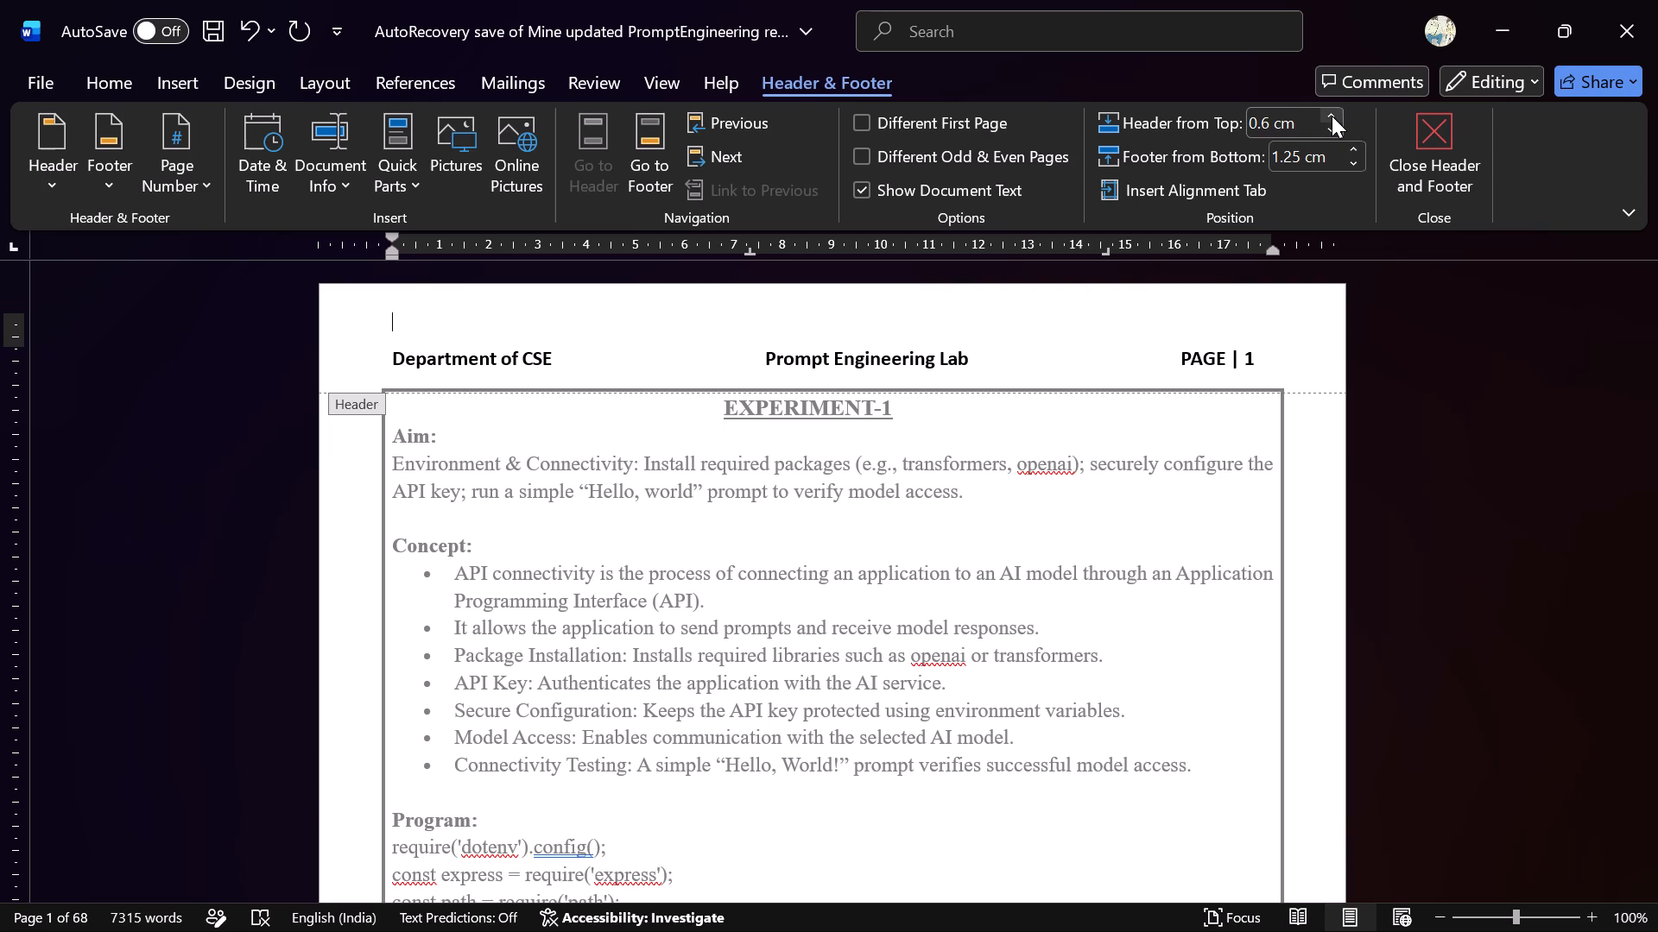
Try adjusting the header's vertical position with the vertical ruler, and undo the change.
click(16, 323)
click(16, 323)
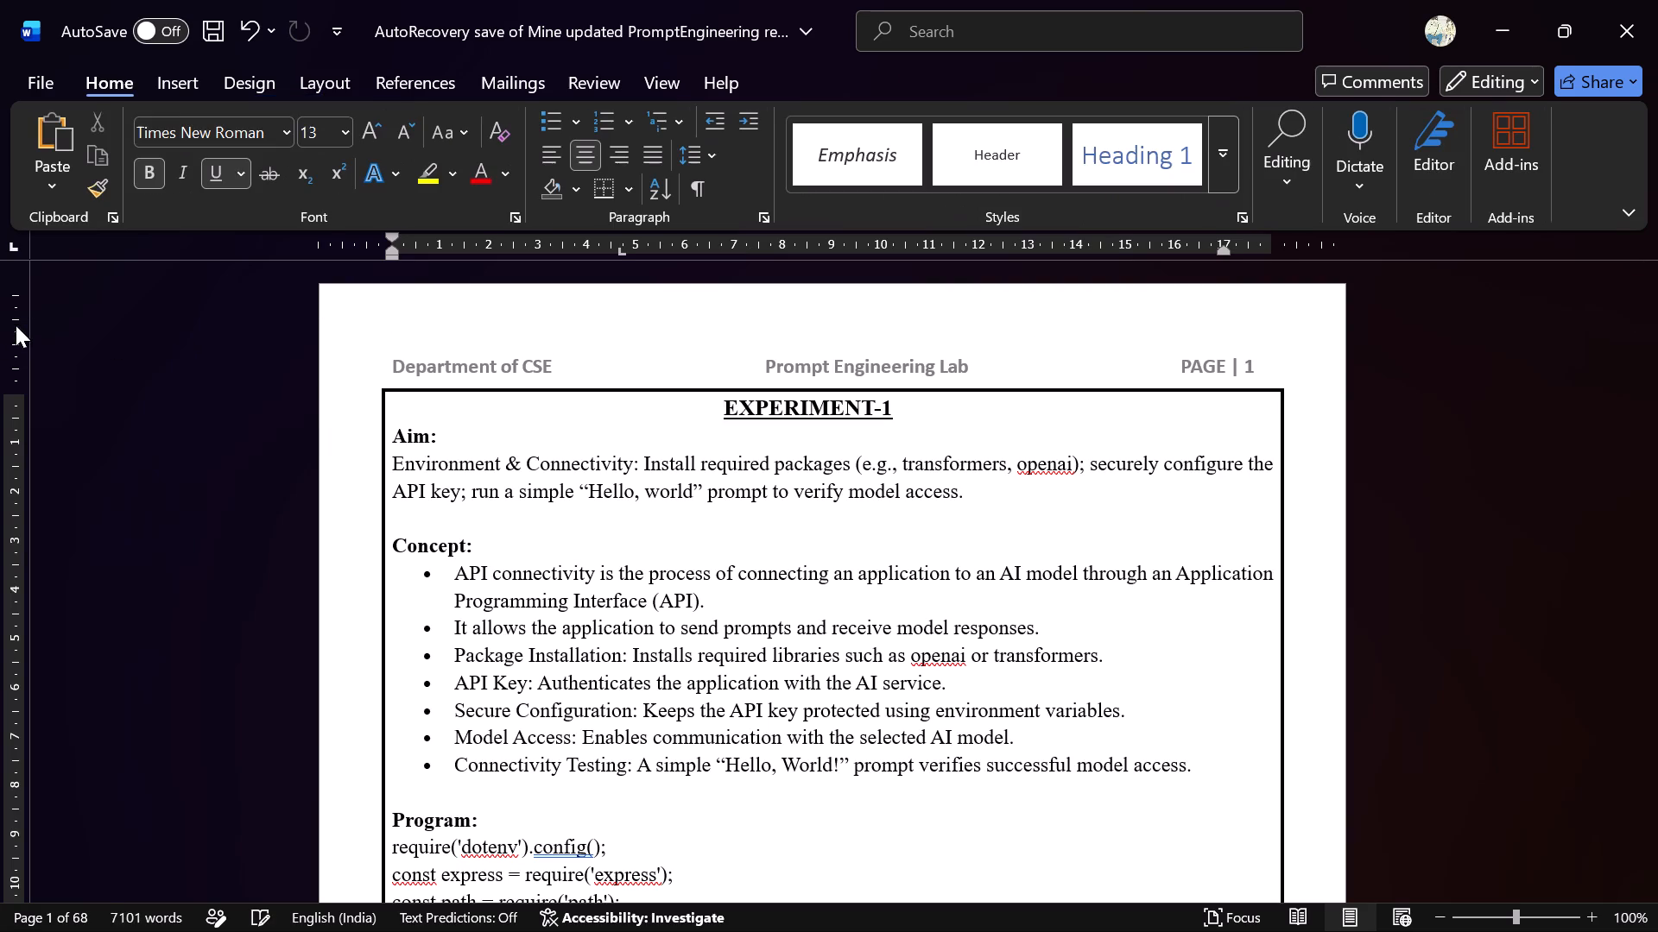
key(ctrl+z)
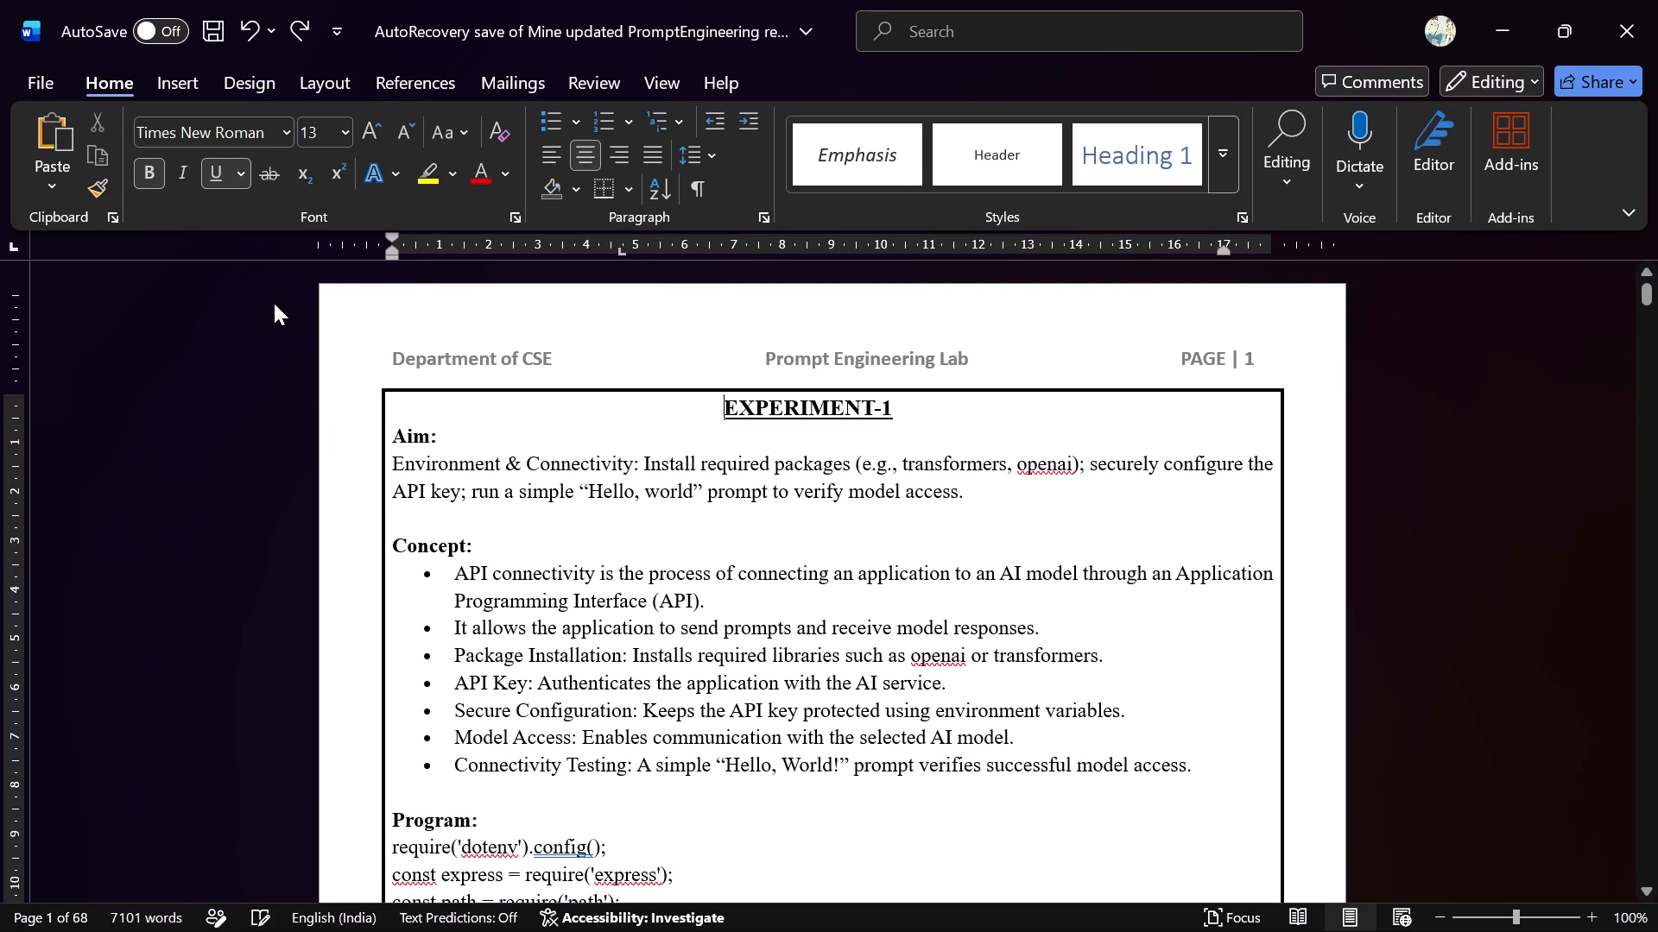
Reopen the page 1 header and reduce the top margin with the vertical ruler to bring the body border closer to the header text.
double_click(598, 345)
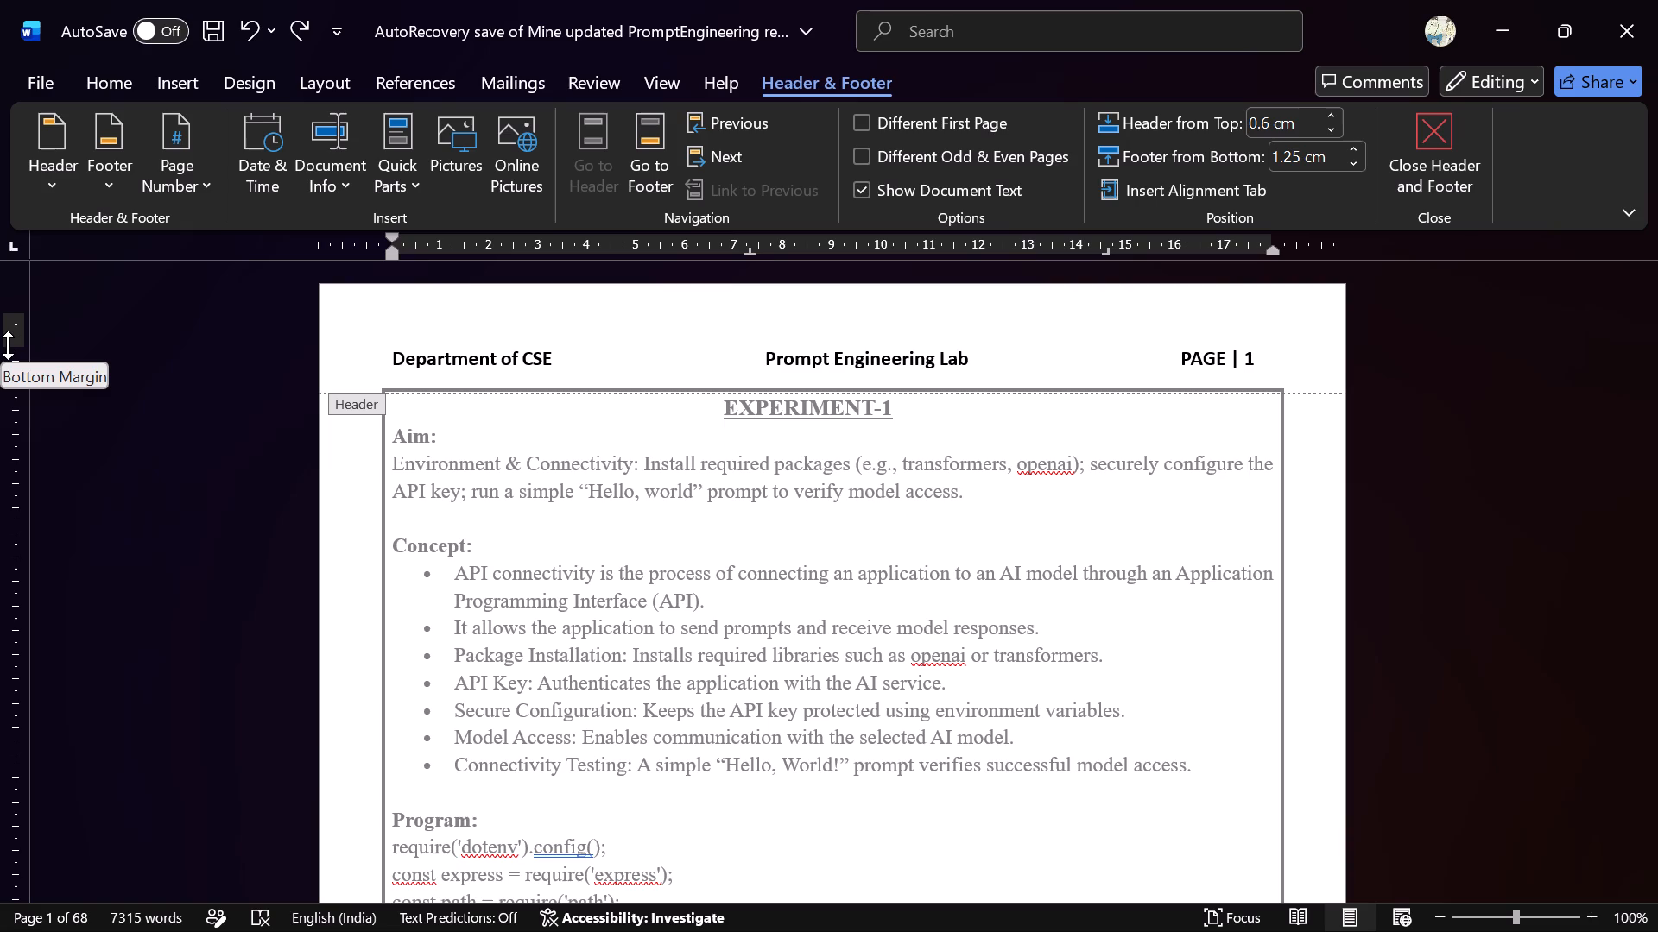
drag(8, 345, 9, 331)
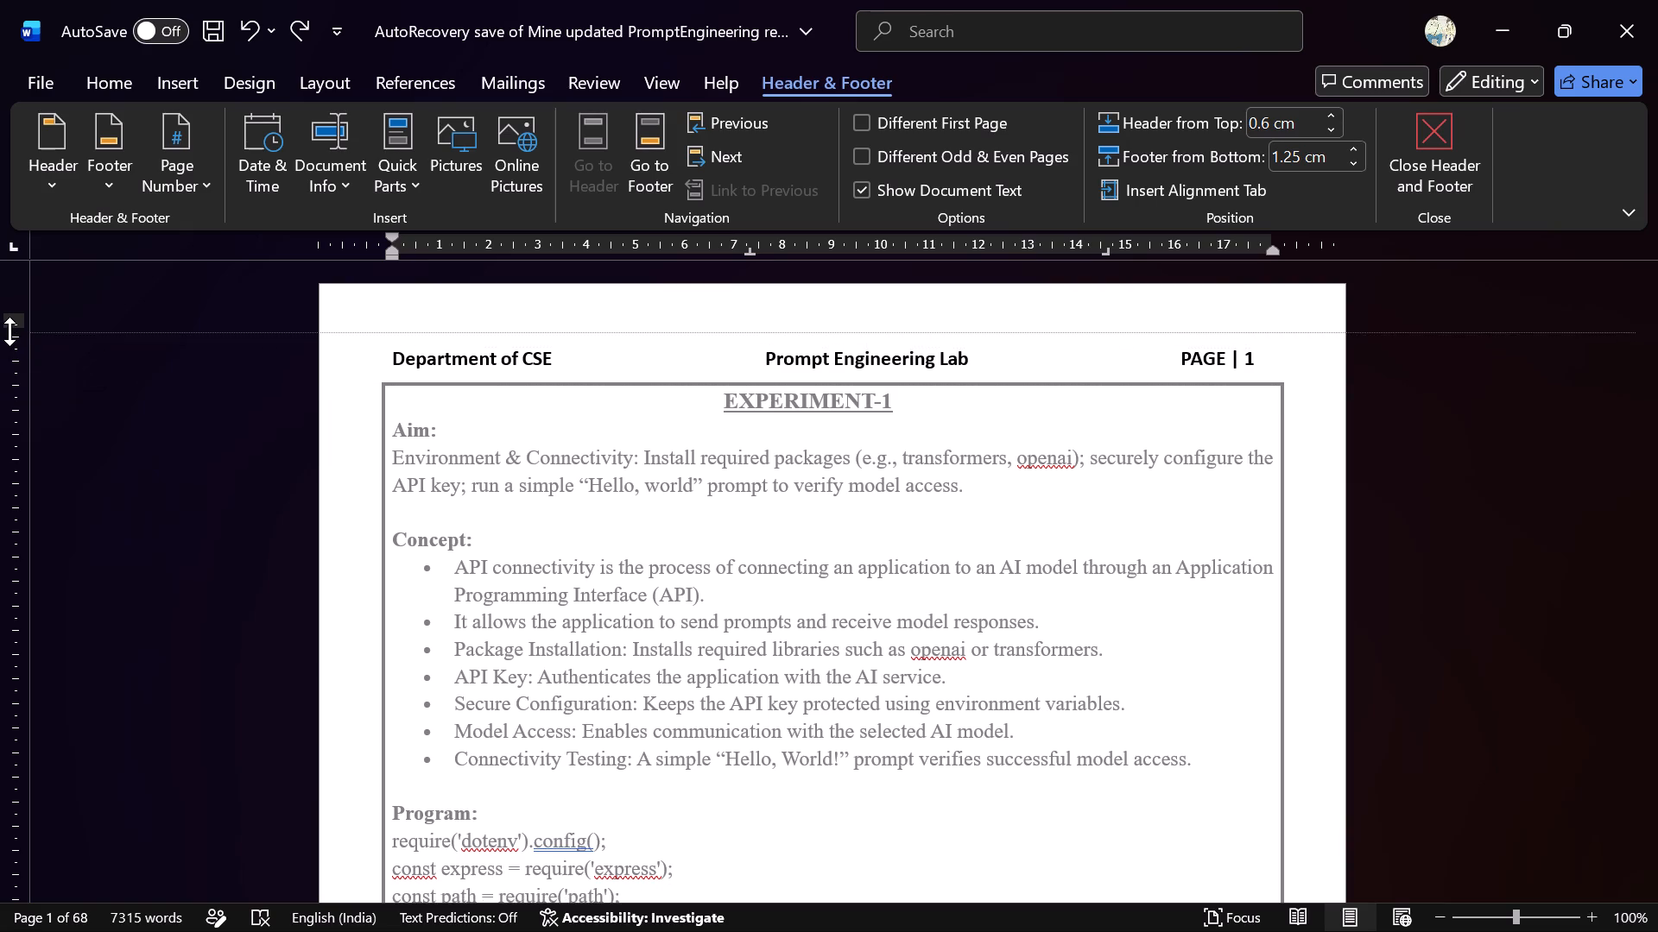
drag(9, 331, 13, 331)
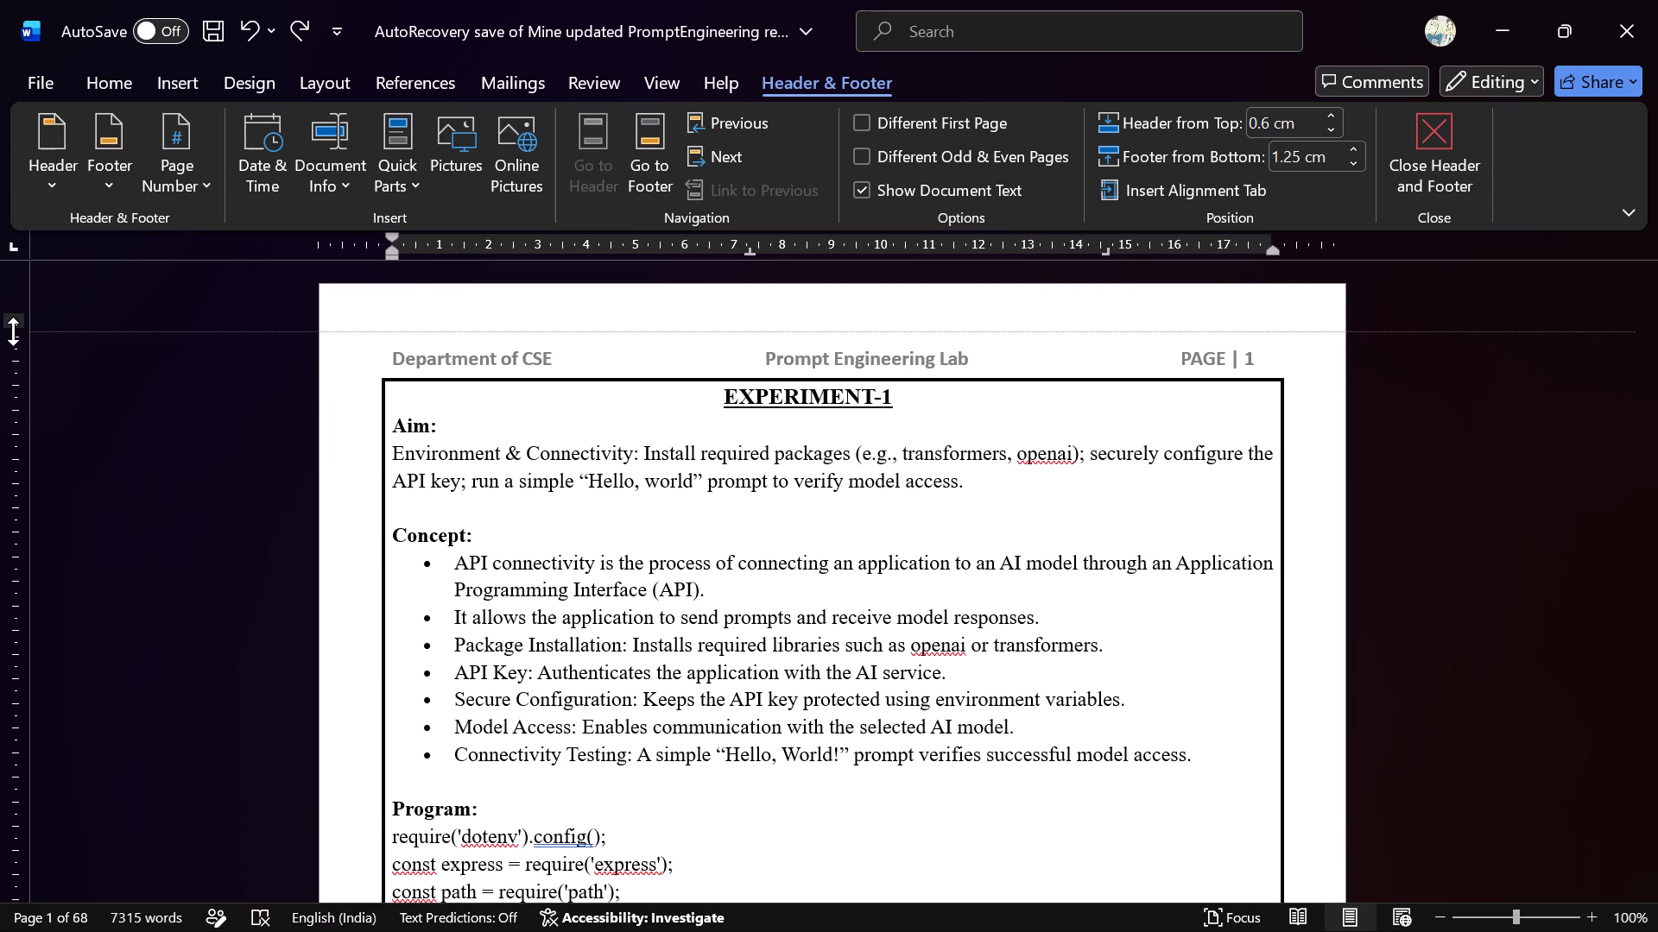
drag(13, 331, 13, 332)
drag(13, 332, 12, 332)
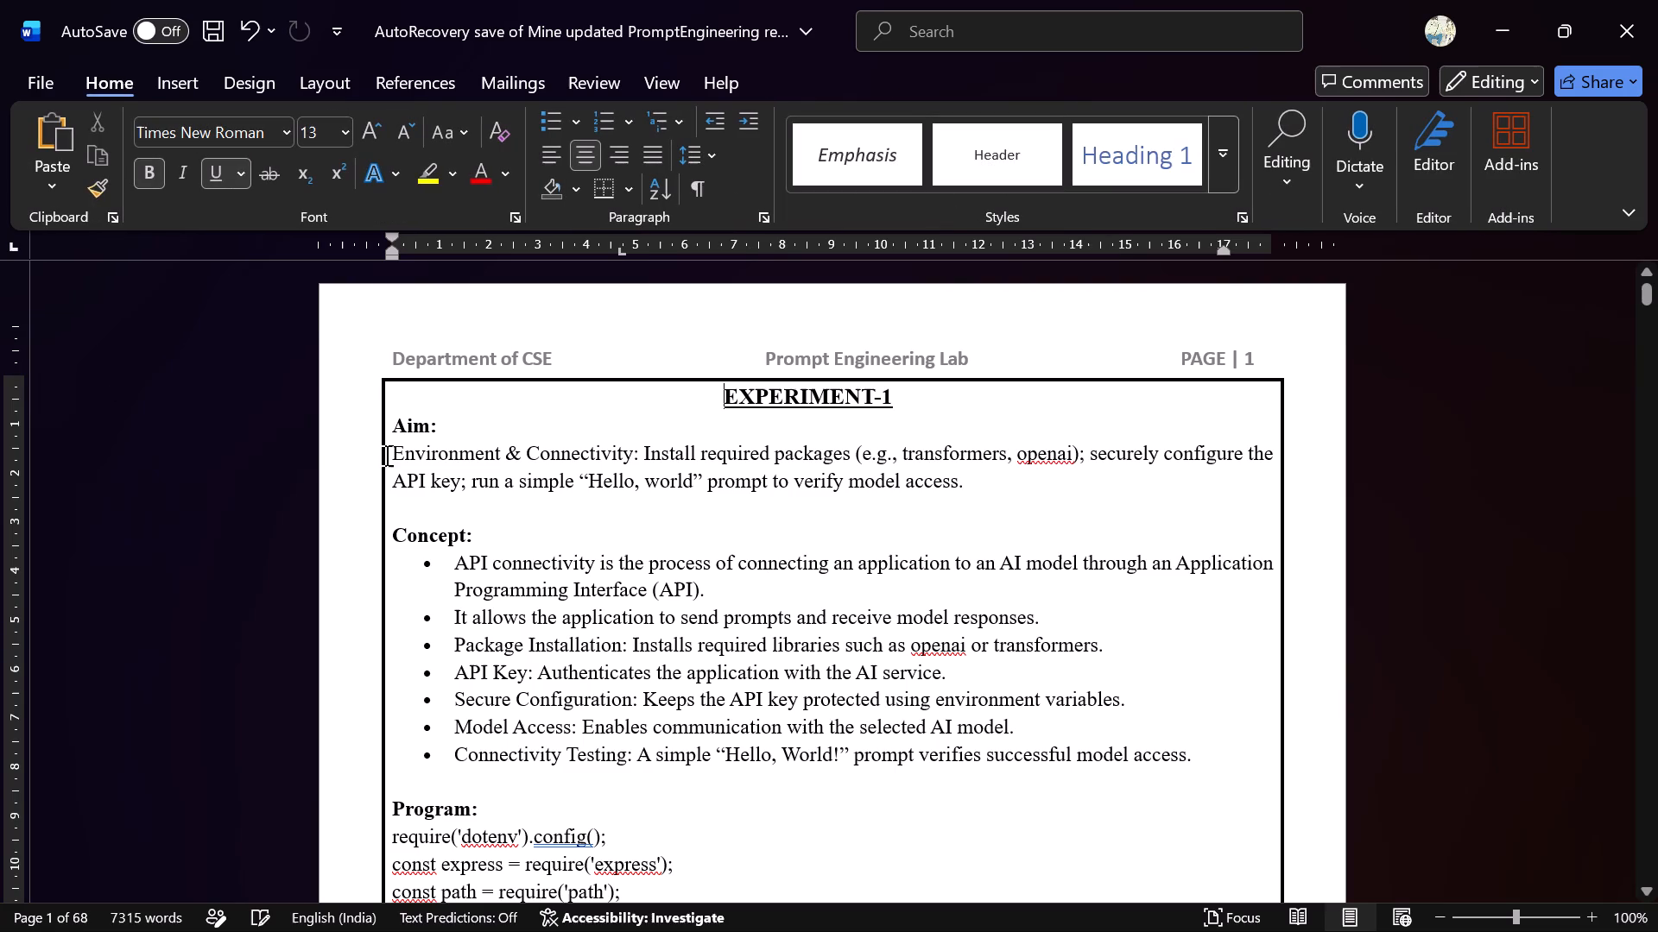
Examine the header and body spacing on pages 1 and 2, both in the normal view and with the header open.
scroll(850, 352, down, 3)
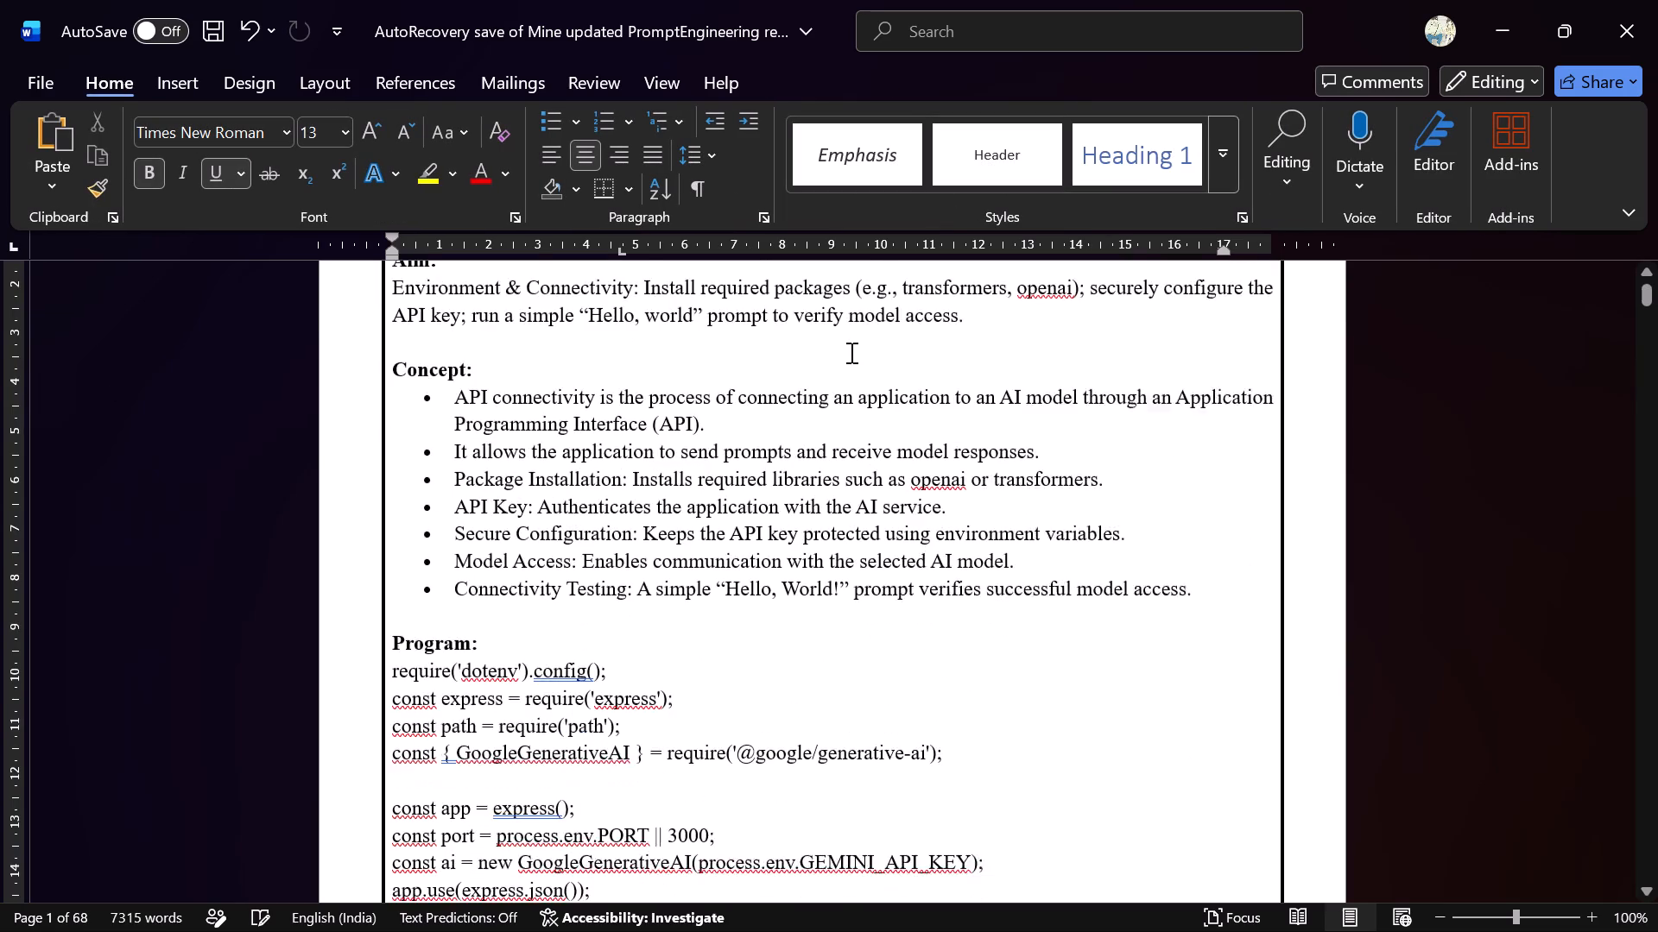
scroll(850, 352, down, 3)
scroll(851, 352, up, 2)
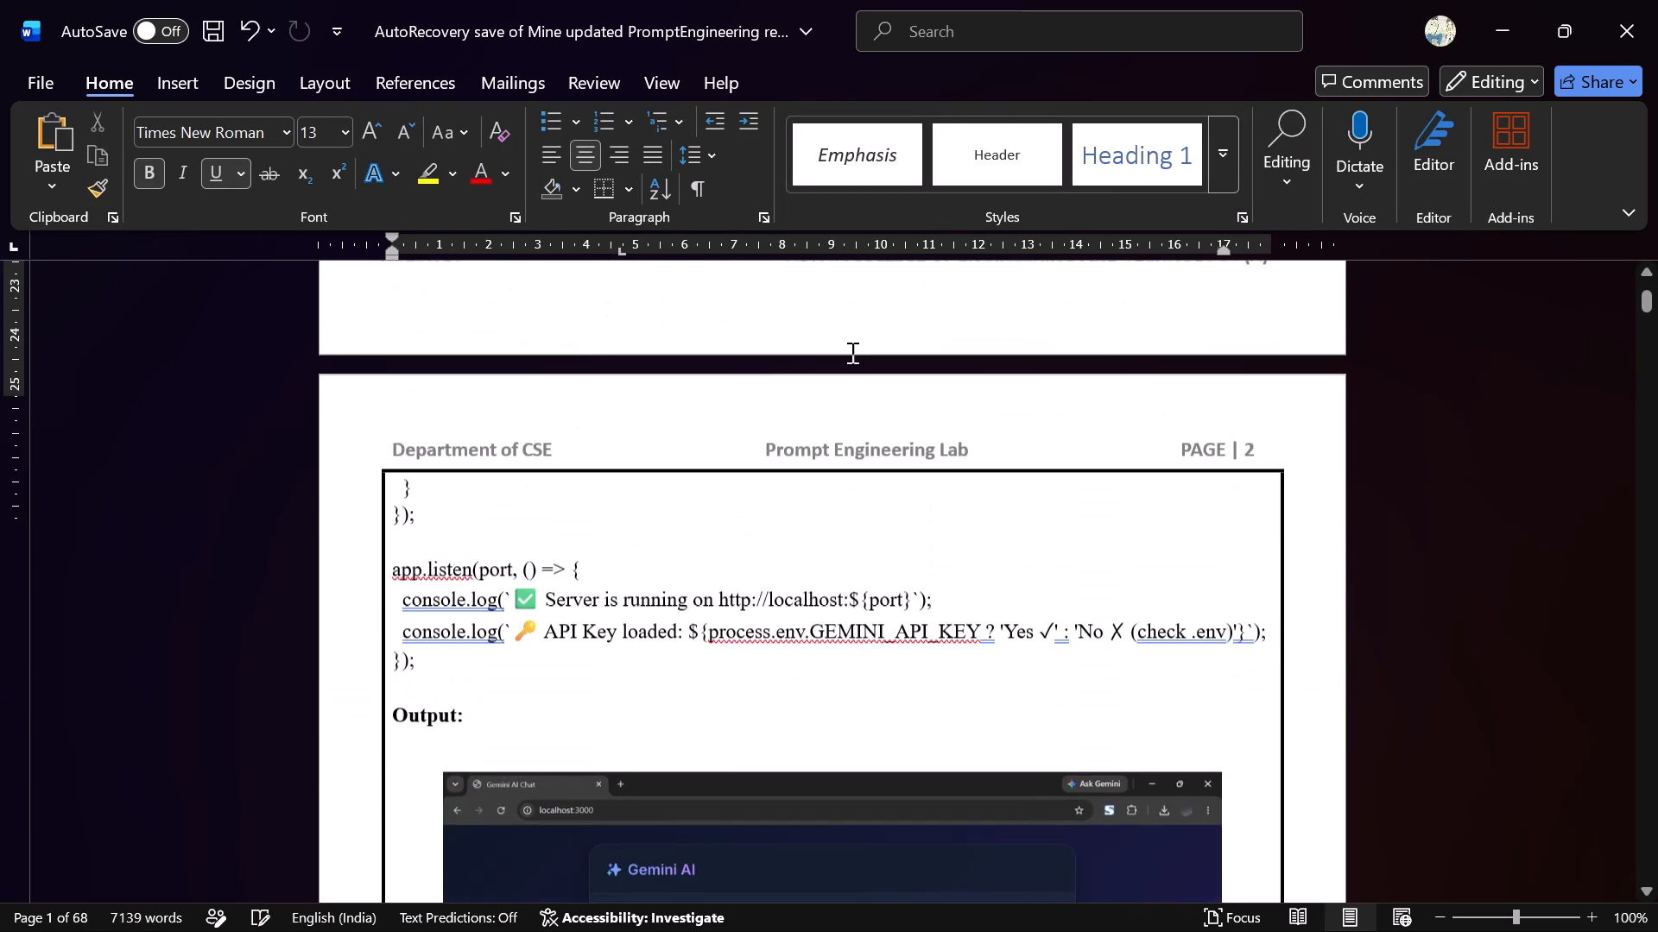
scroll(851, 352, up, 9)
double_click(782, 330)
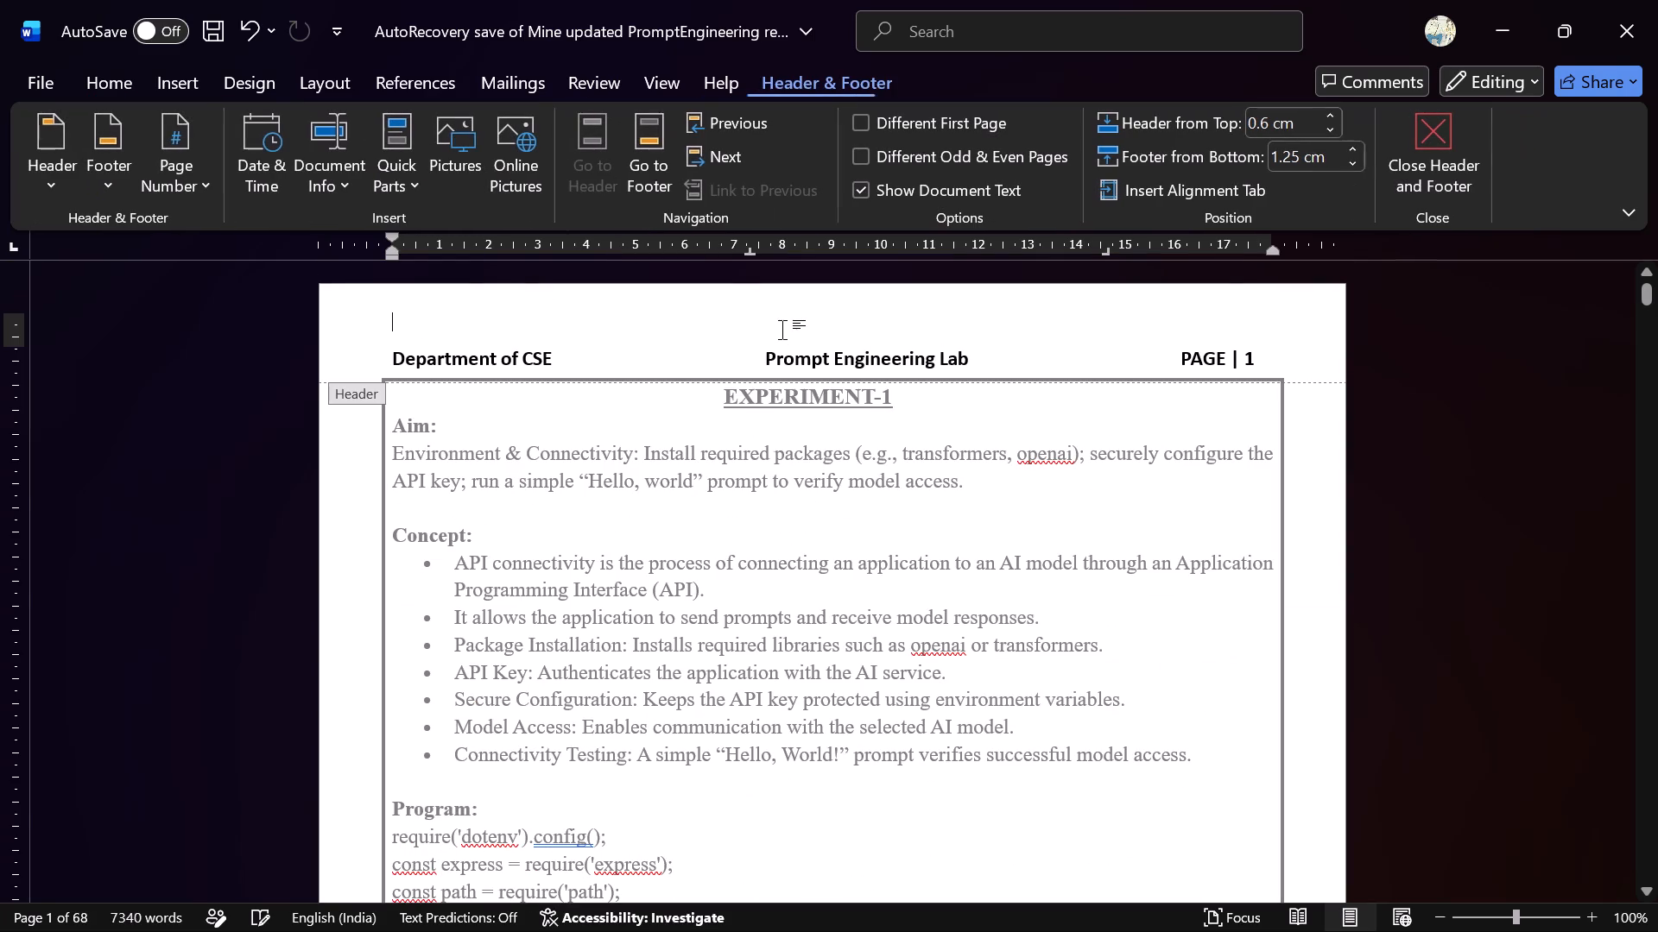
scroll(596, 522, down, 4)
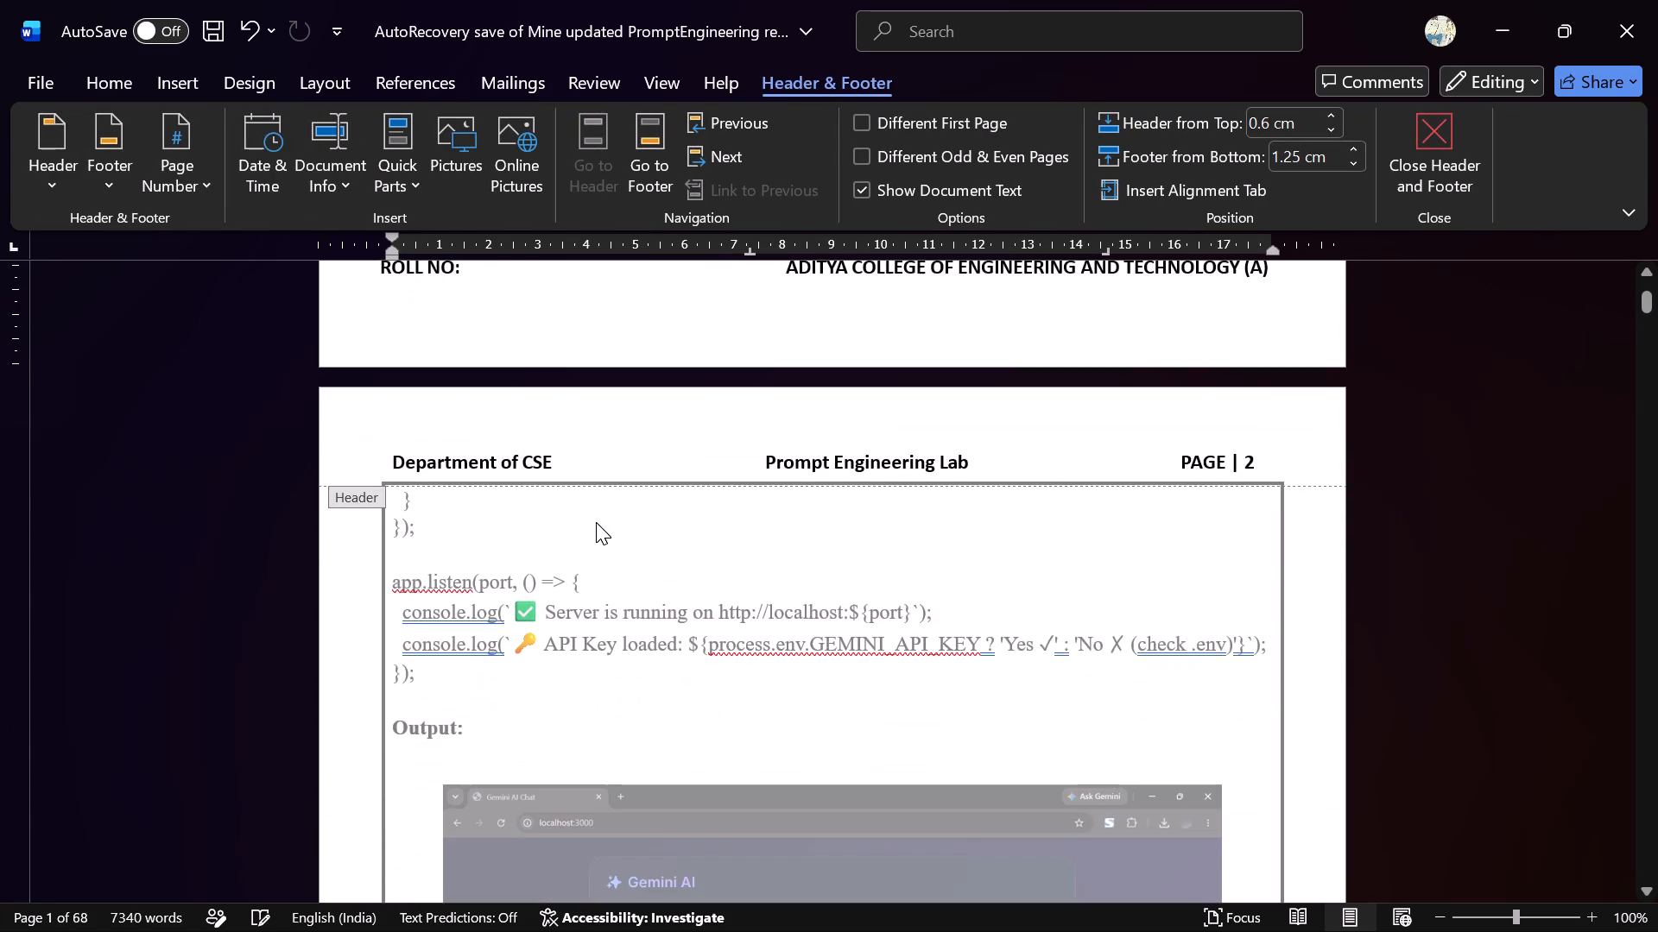
scroll(596, 522, up, 2)
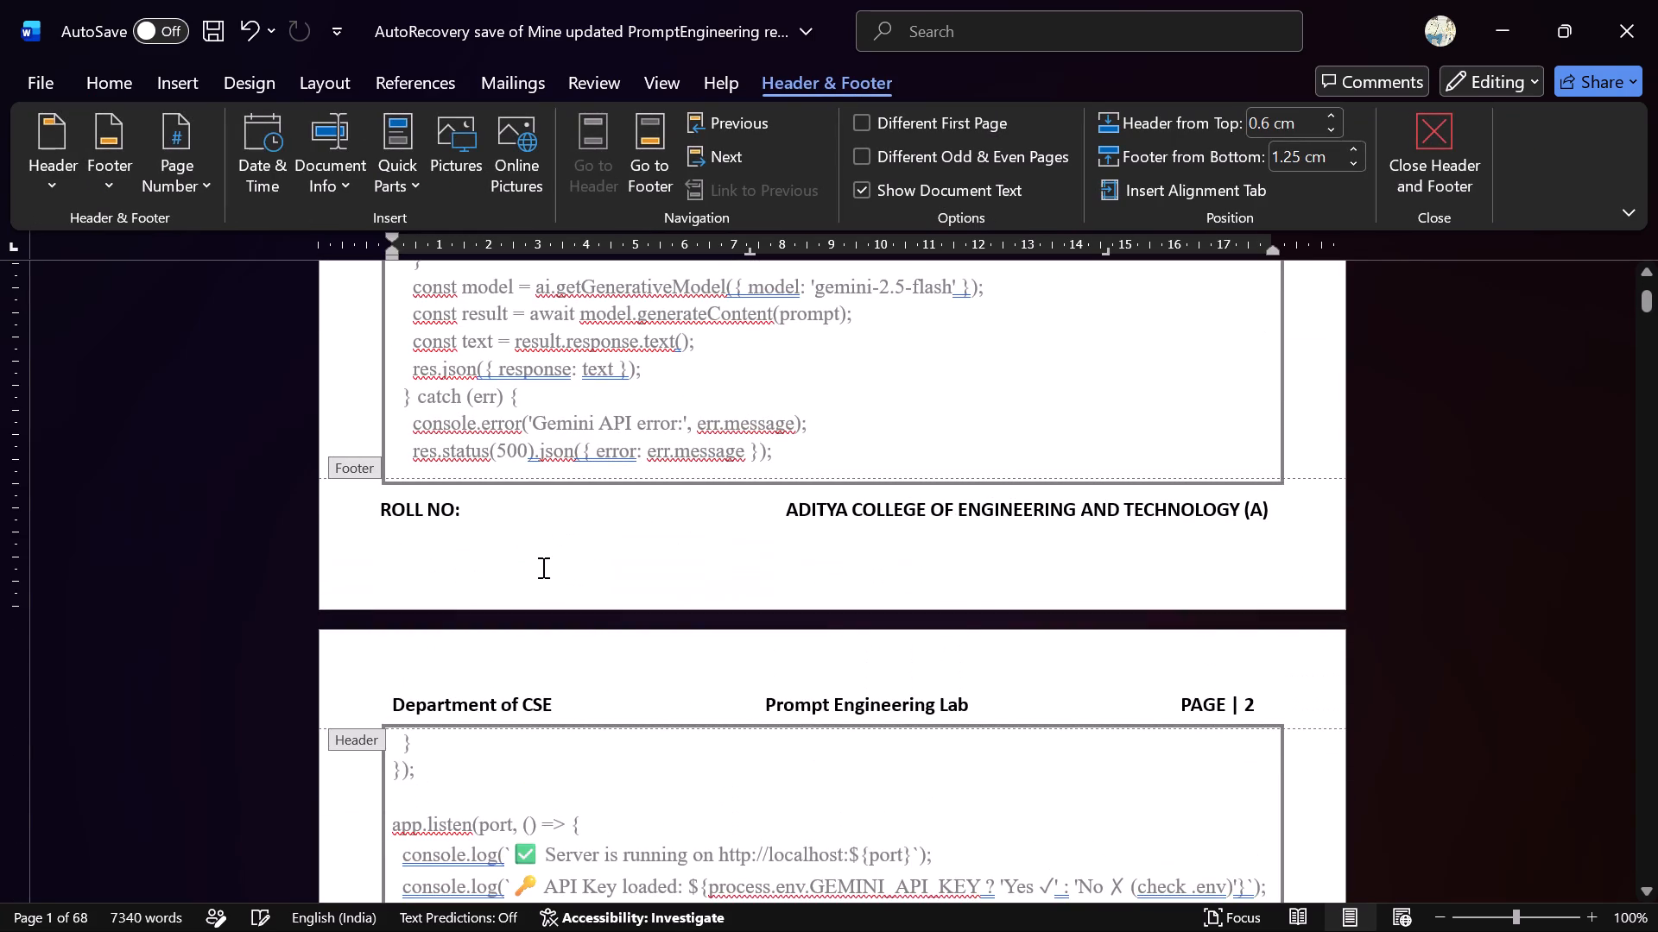
scroll(534, 561, up, 7)
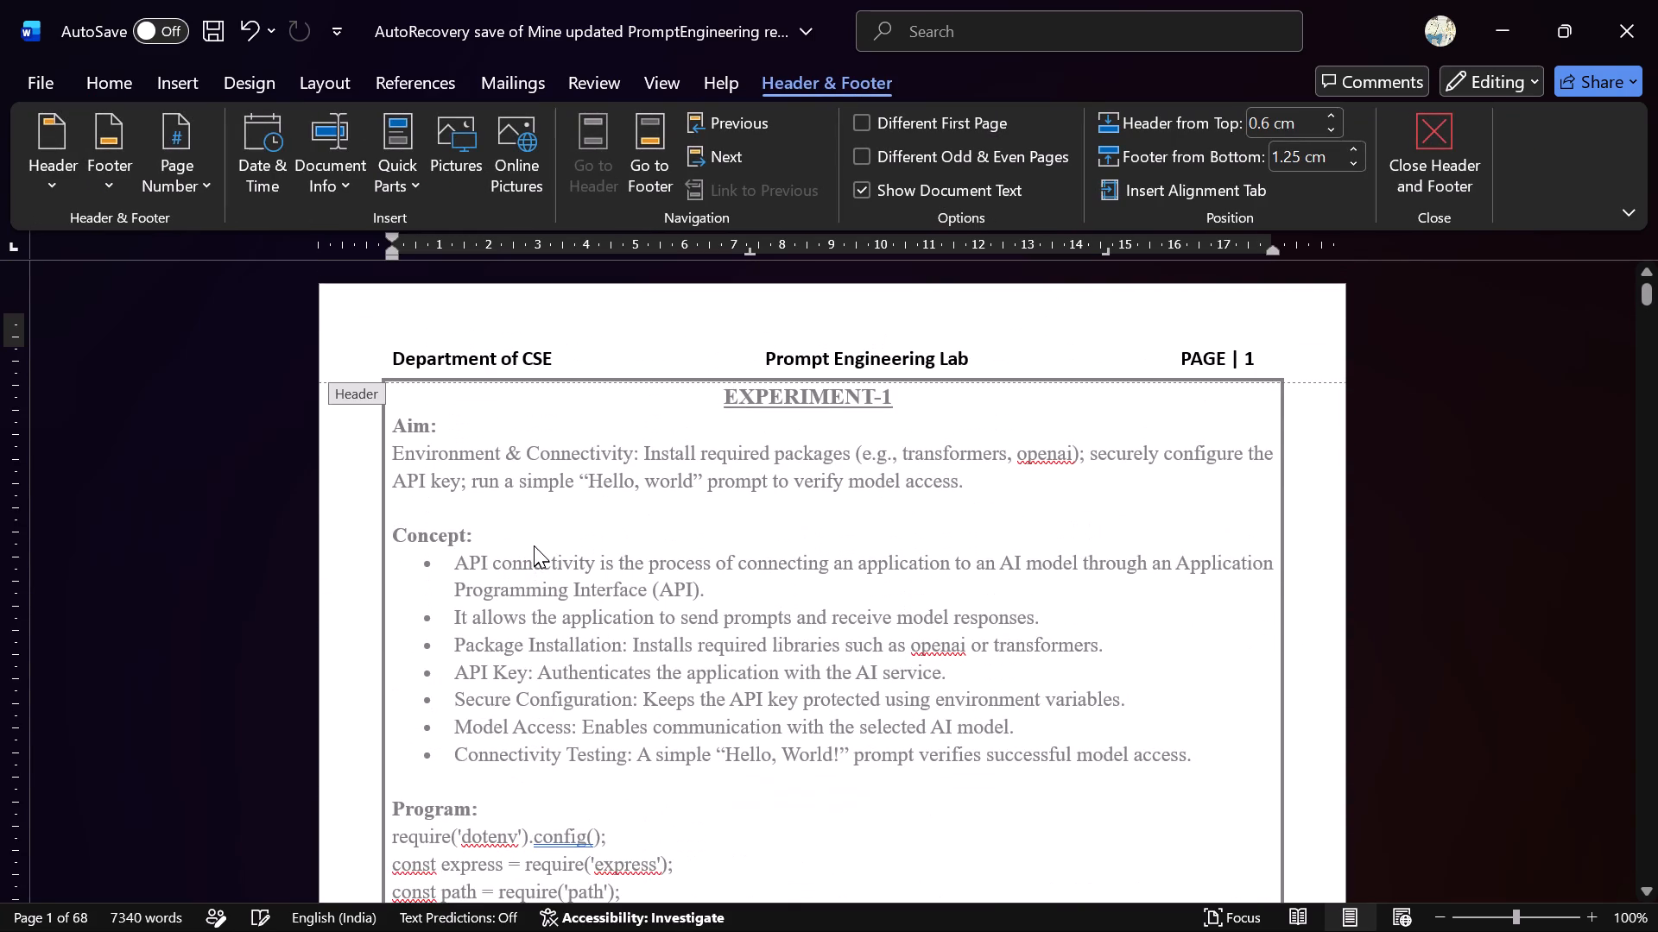
scroll(534, 545, down, 2)
scroll(534, 545, up, 5)
Open the page 1 footer, move it closer to the page's bottom edge with the vertical ruler, and undo the last ruler adjustment.
scroll(540, 521, down, 4)
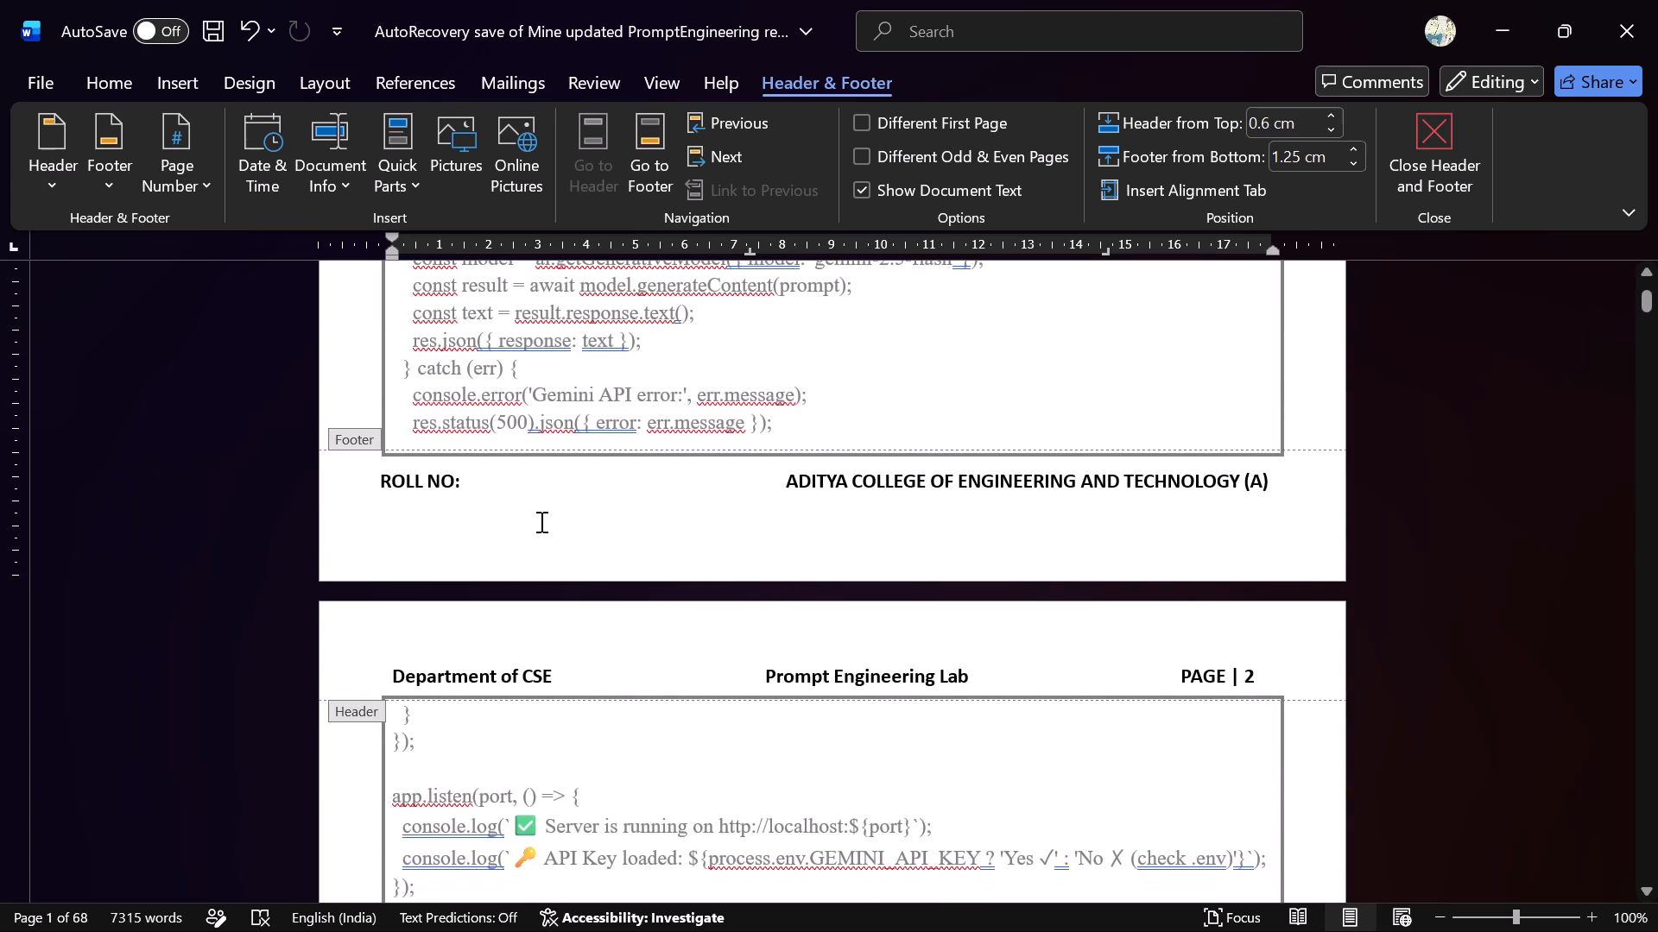
double_click(540, 522)
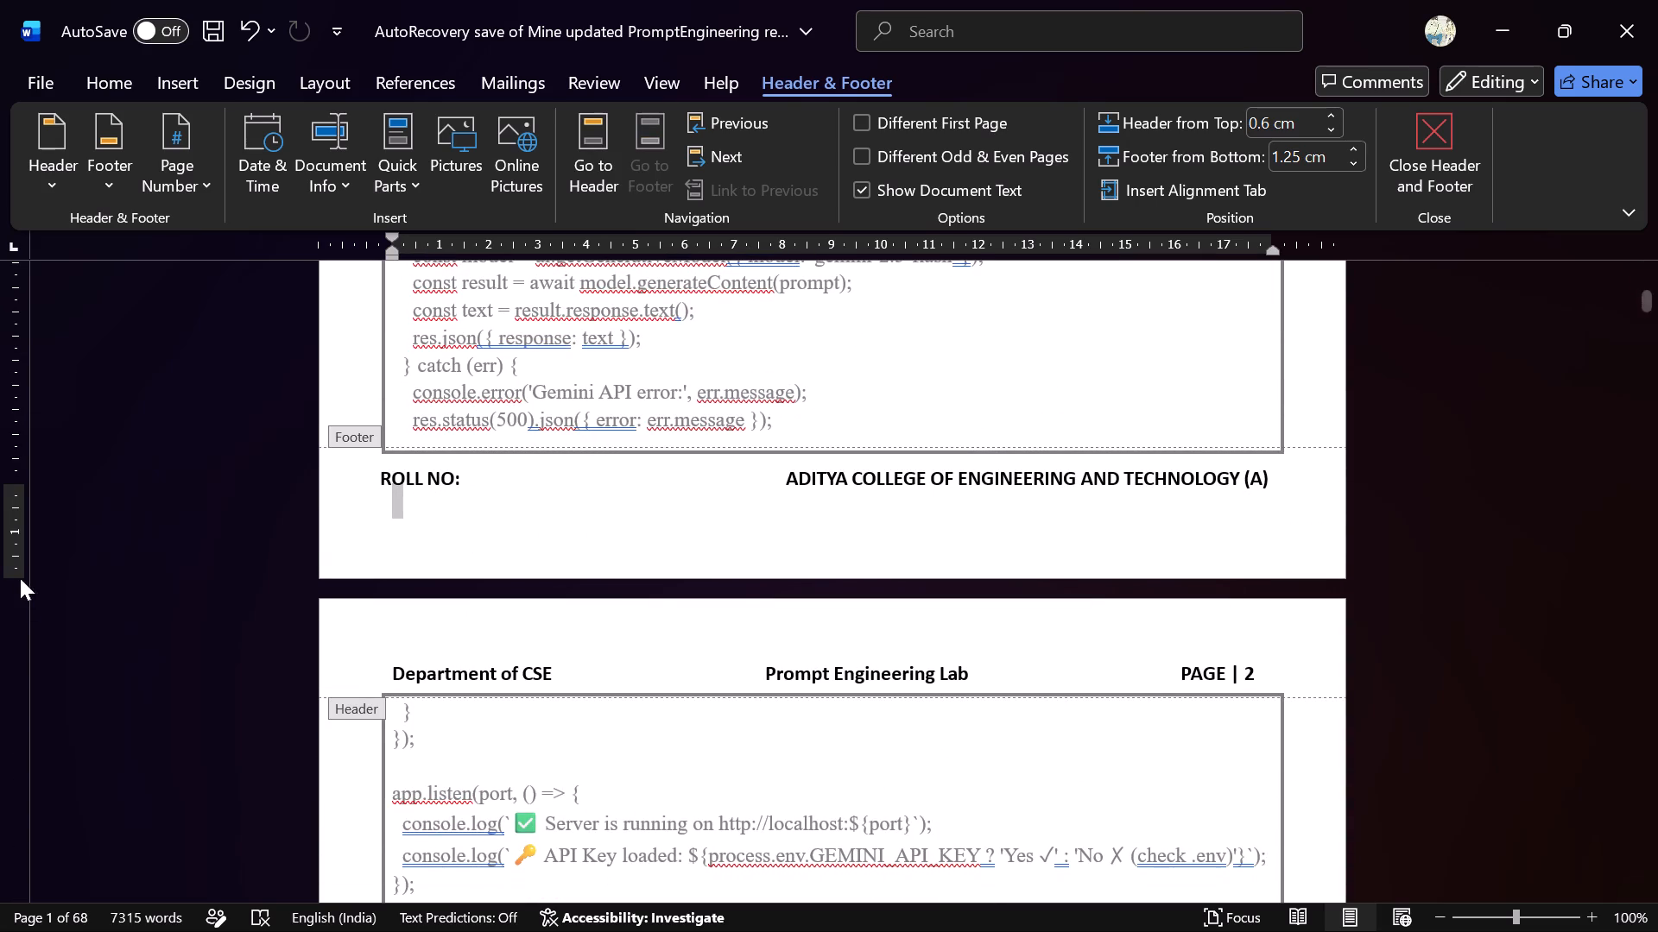
drag(9, 485, 9, 489)
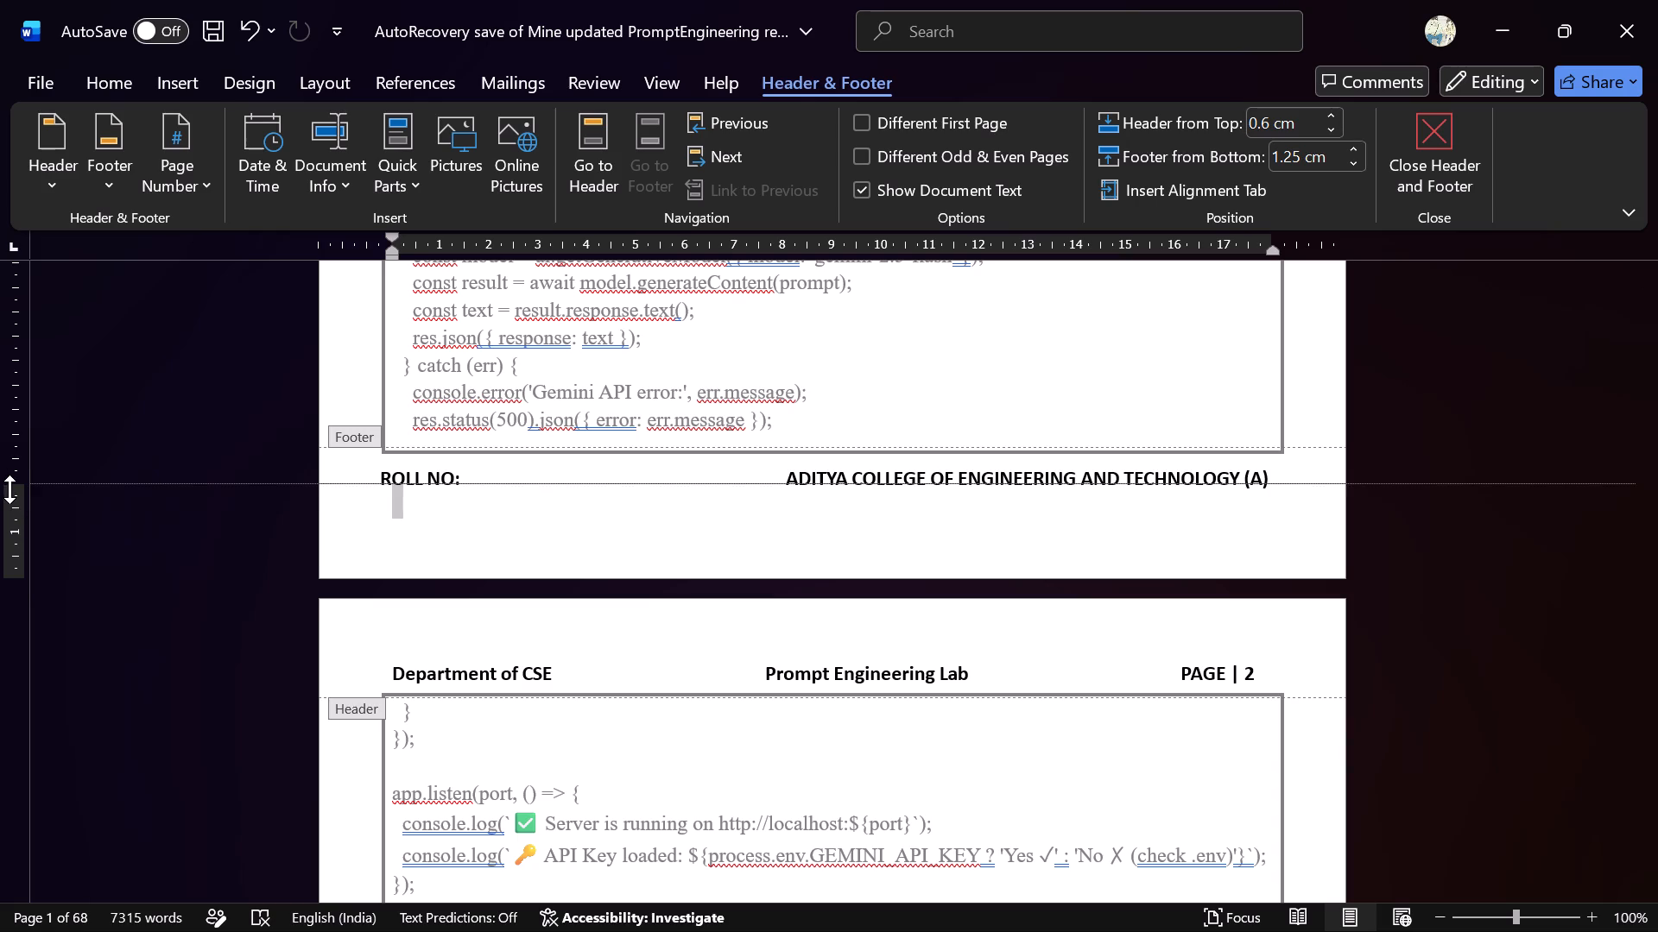
drag(9, 489, 23, 538)
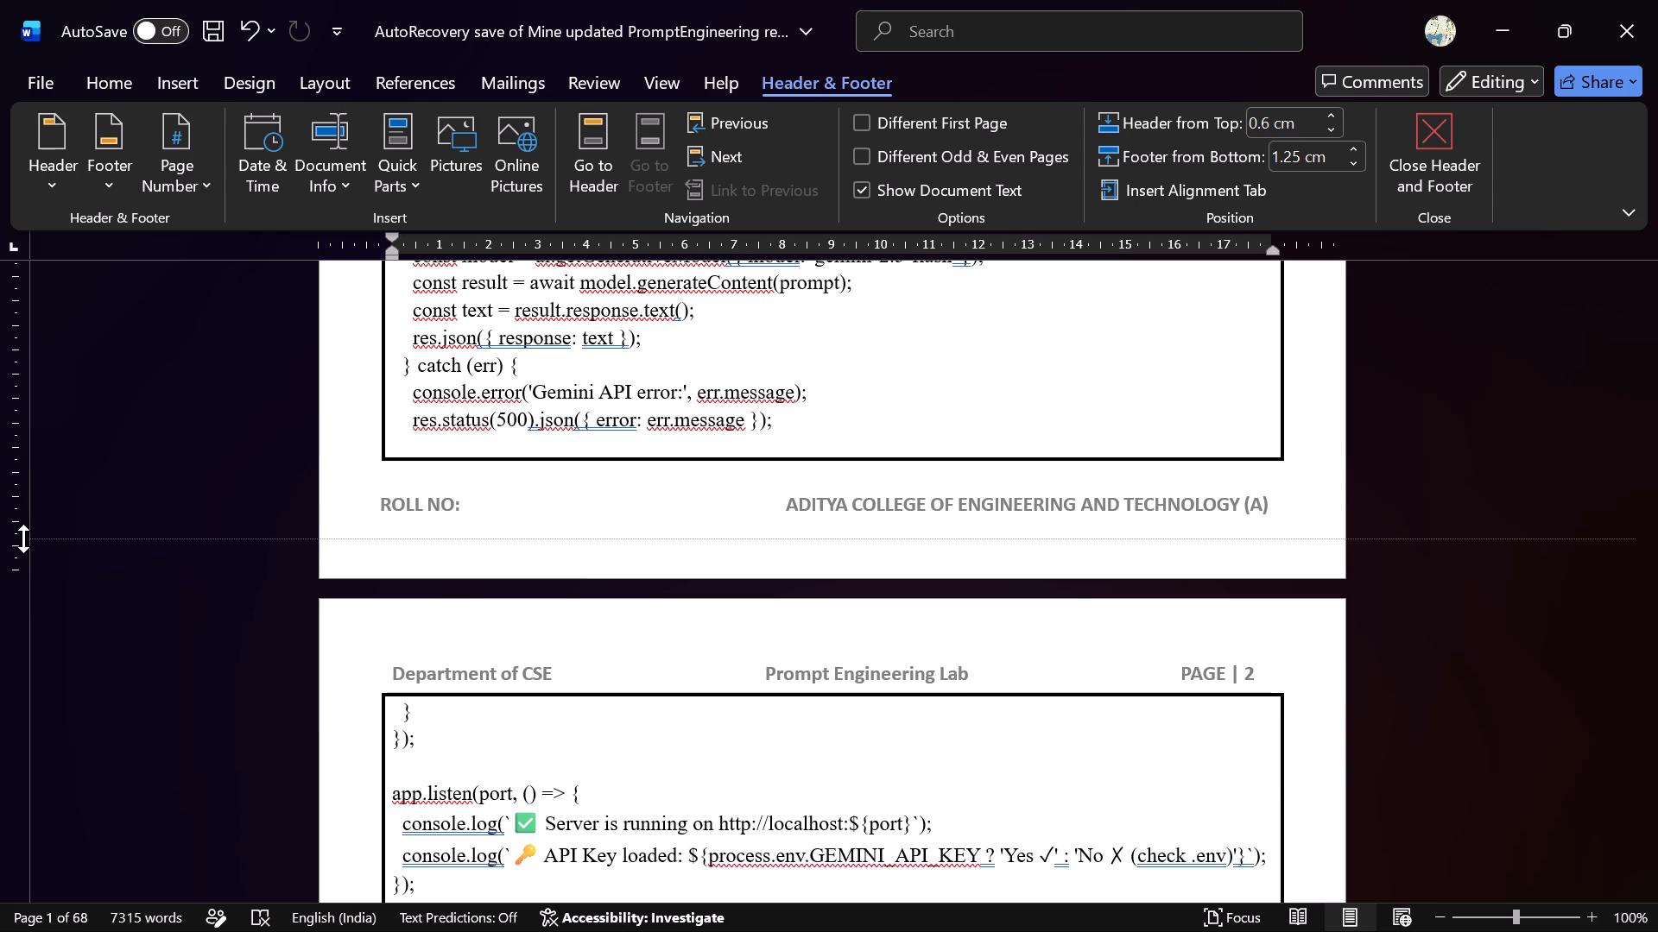
drag(23, 538, 21, 514)
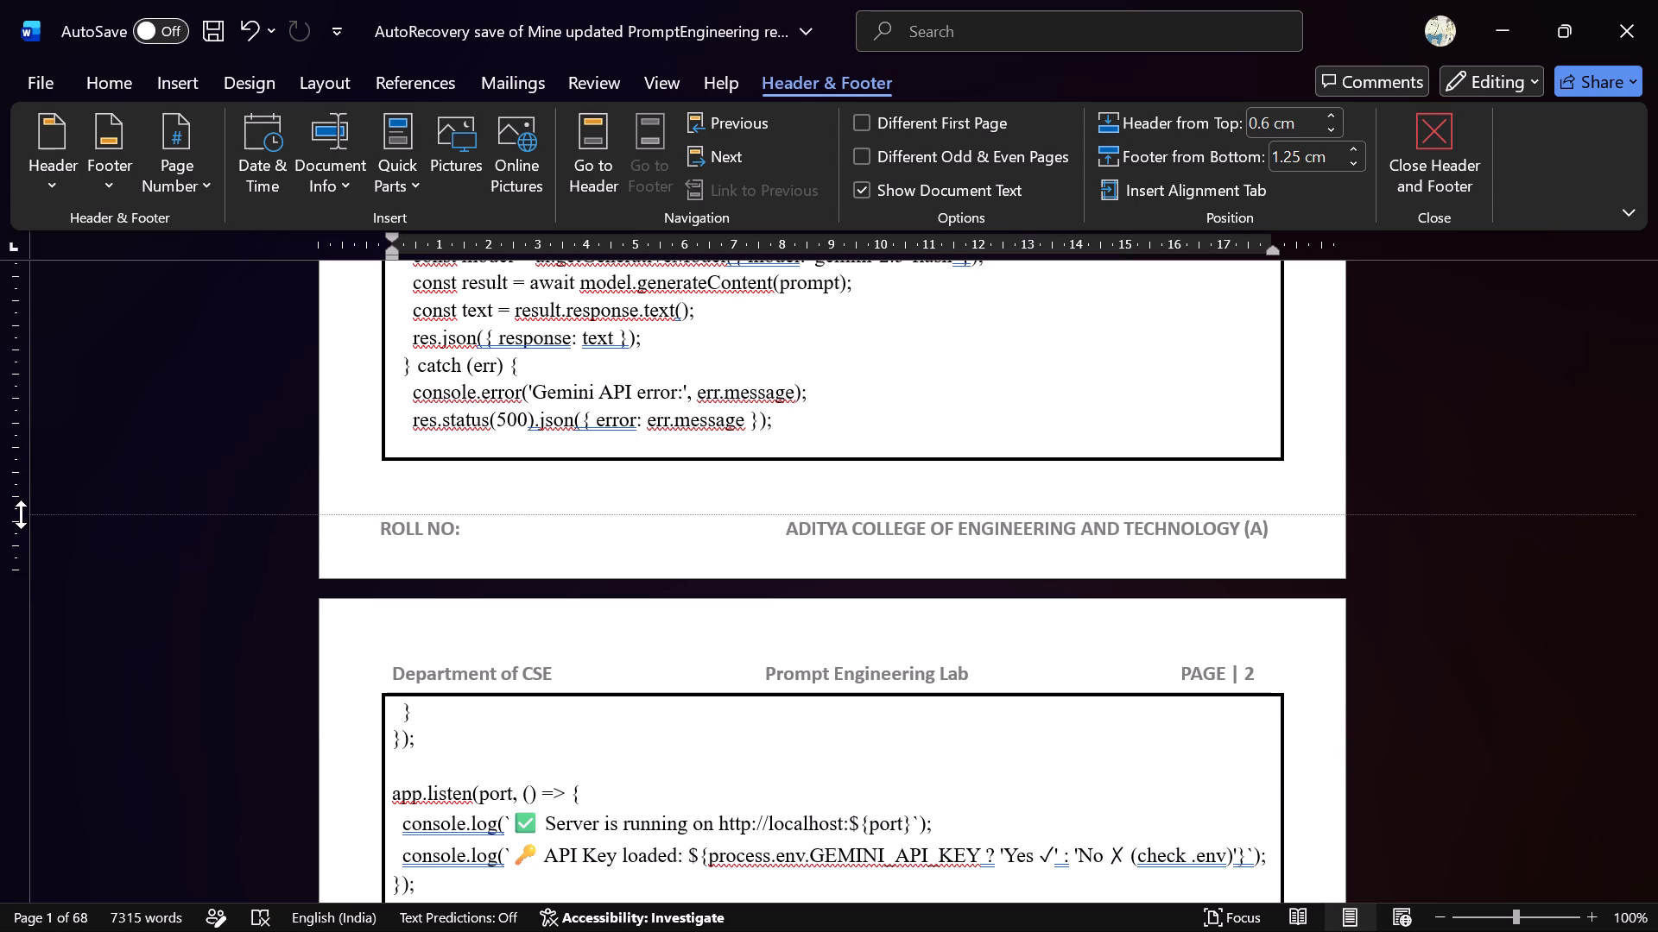
drag(21, 514, 9, 474)
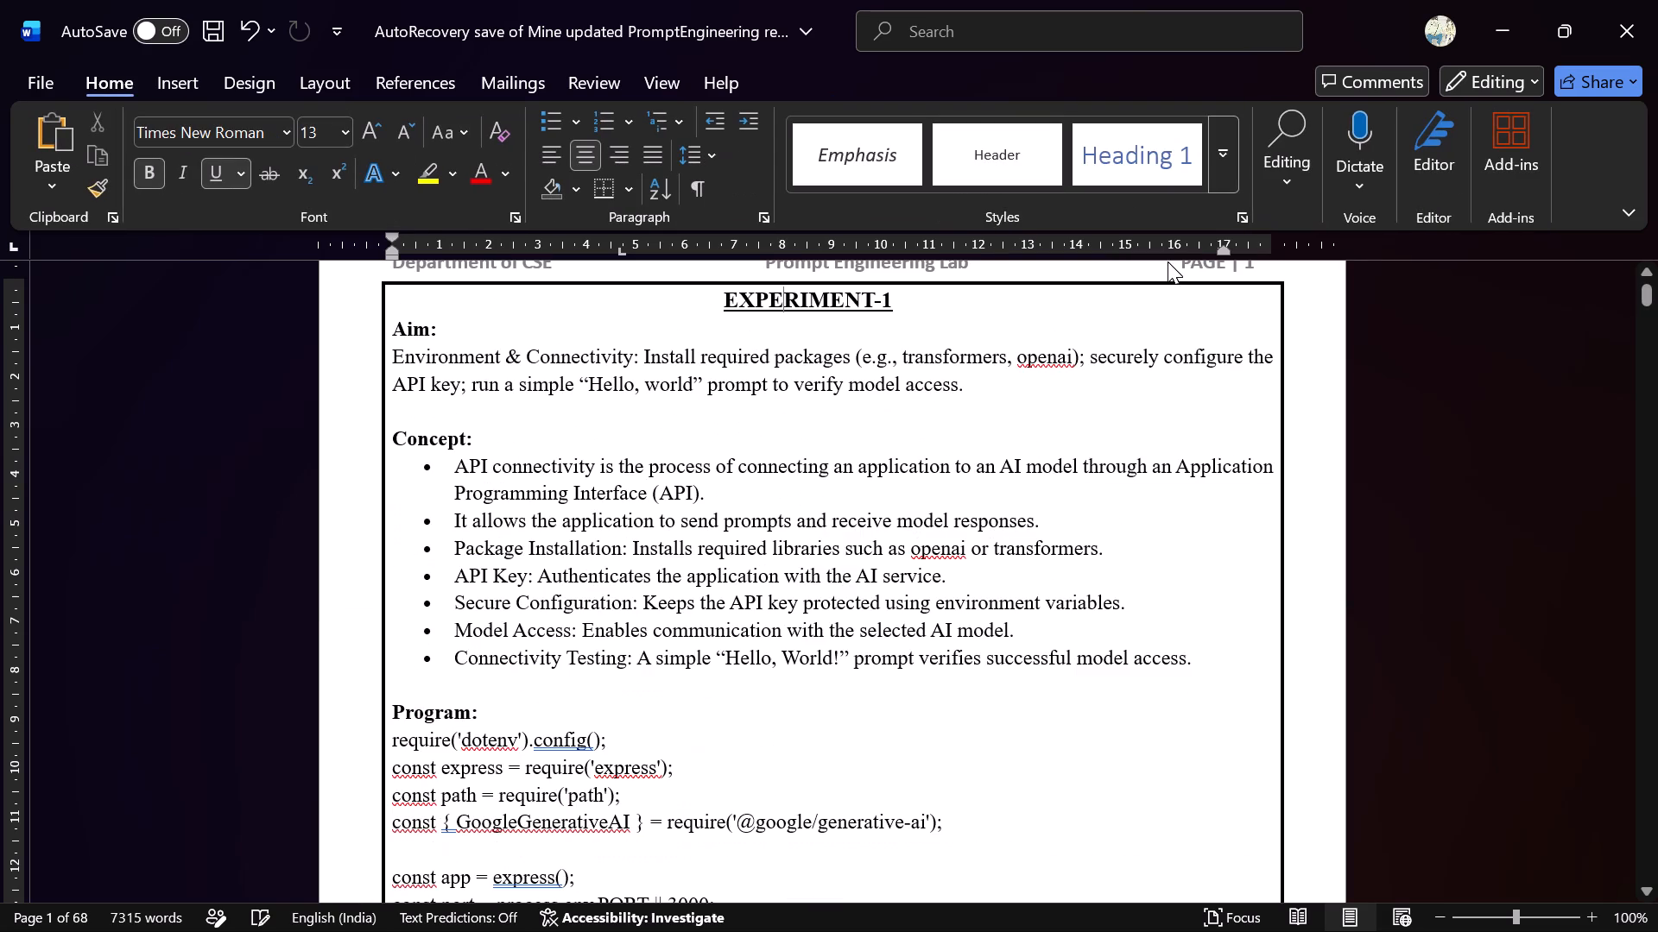
key(ctrl+z)
scroll(1012, 469, down, 4)
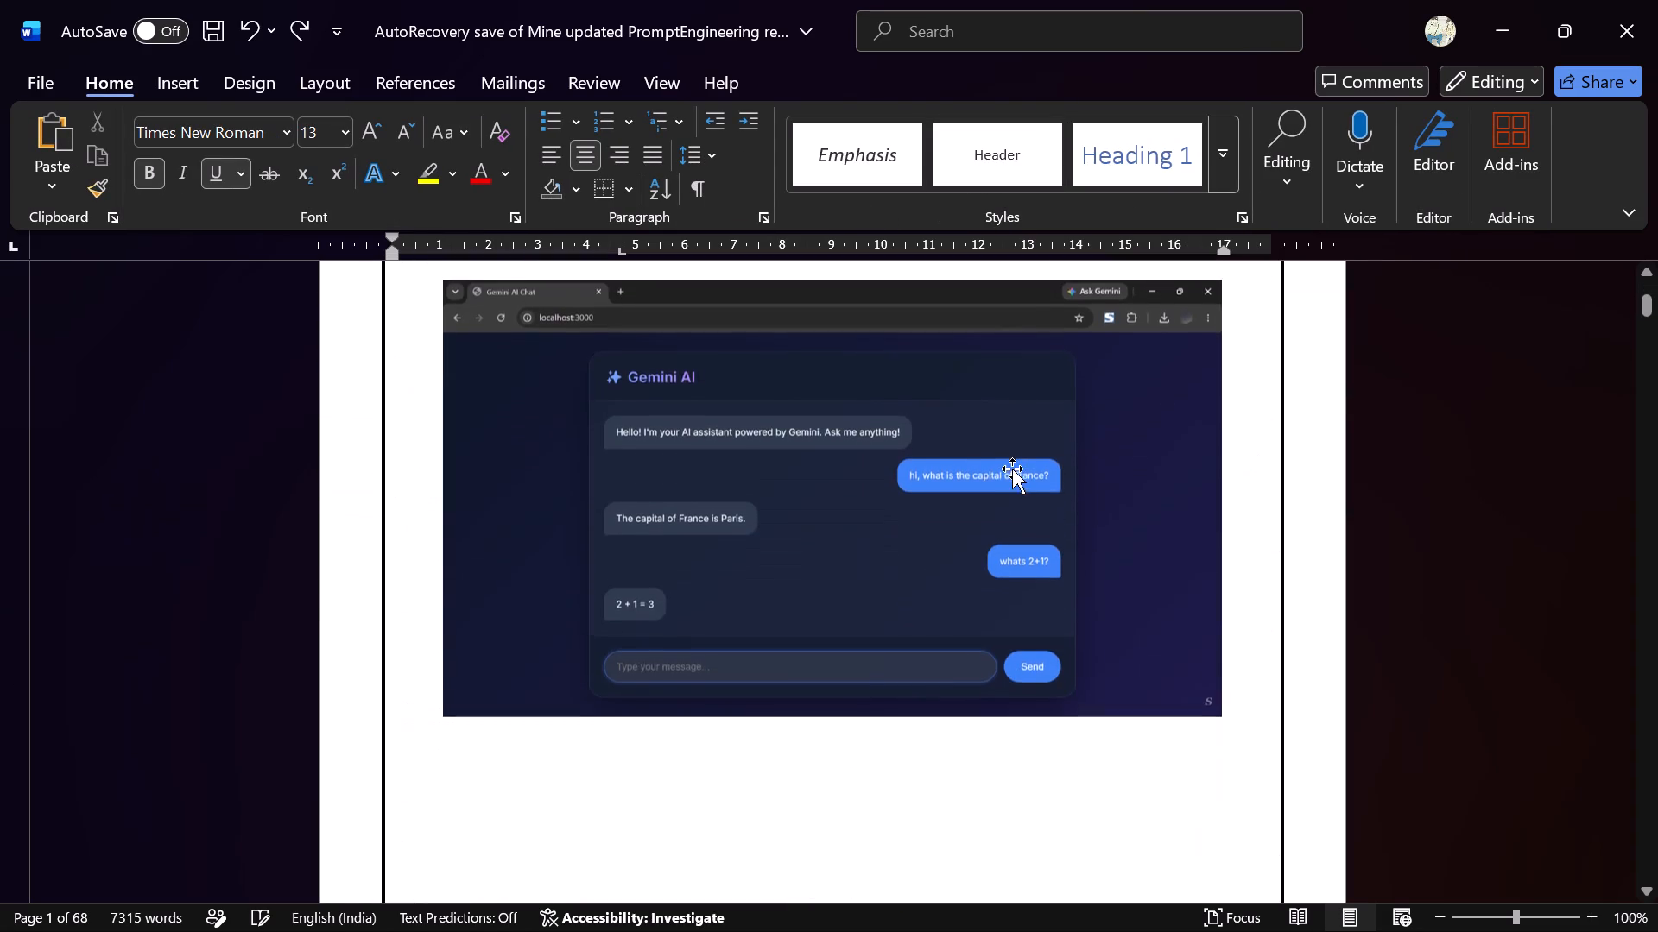
Undo the last layout adjustment and go back to the start of page 1.
scroll(1012, 469, down, 1)
scroll(1012, 469, up, 2)
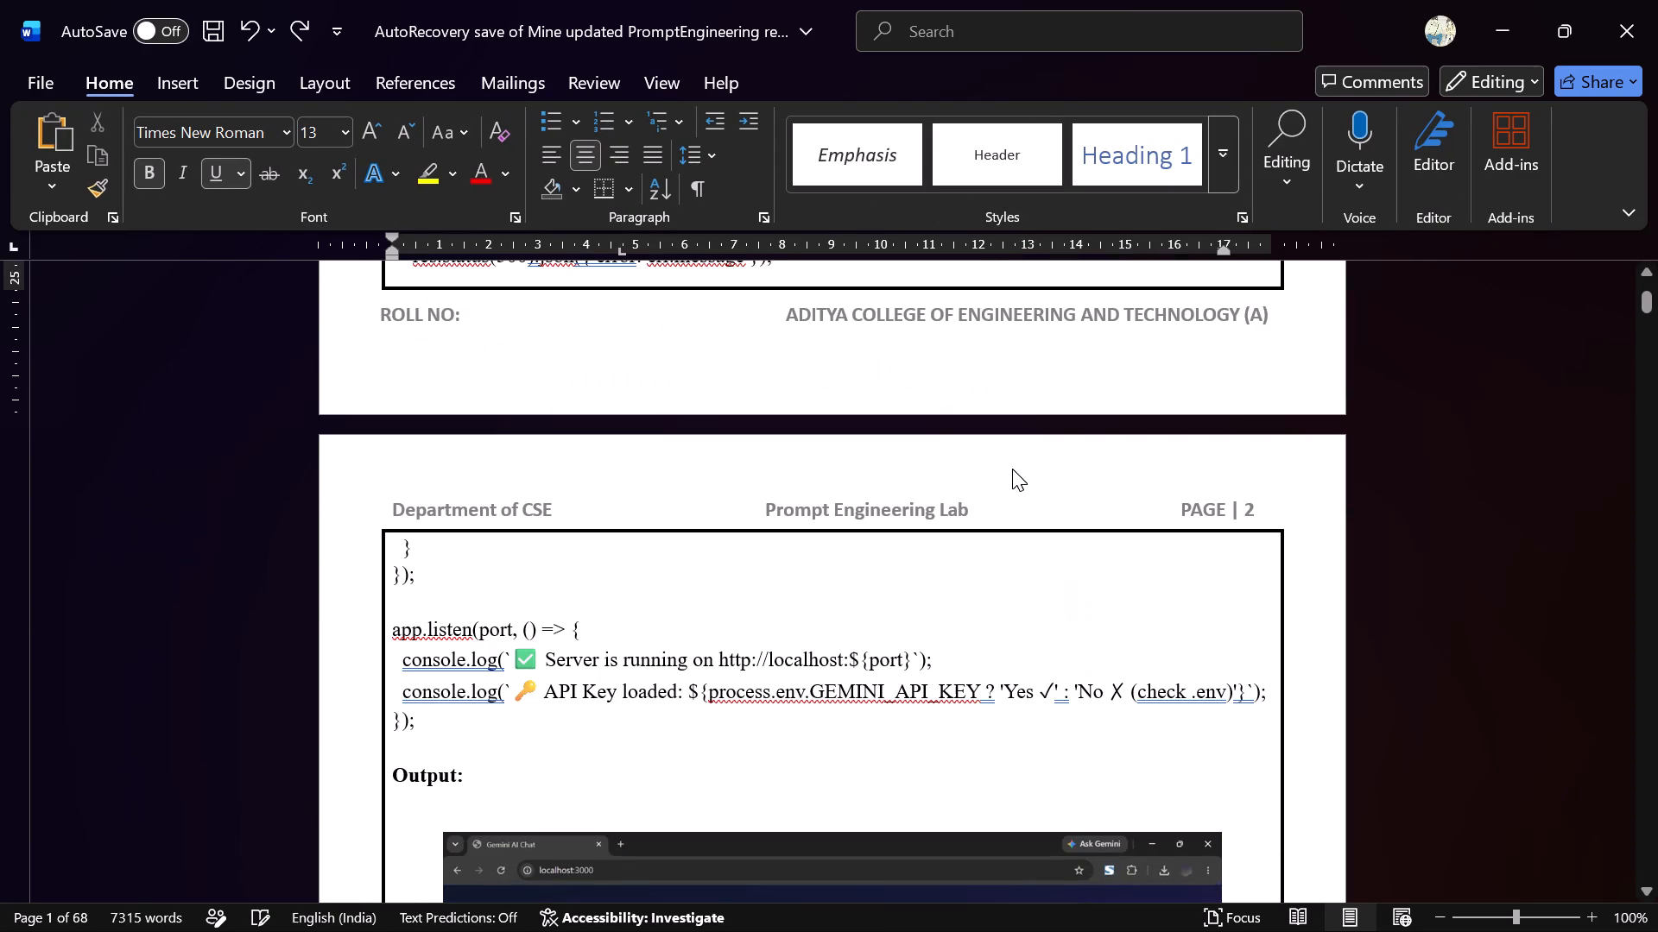
key(ctrl+z)
scroll(1012, 469, up, 1)
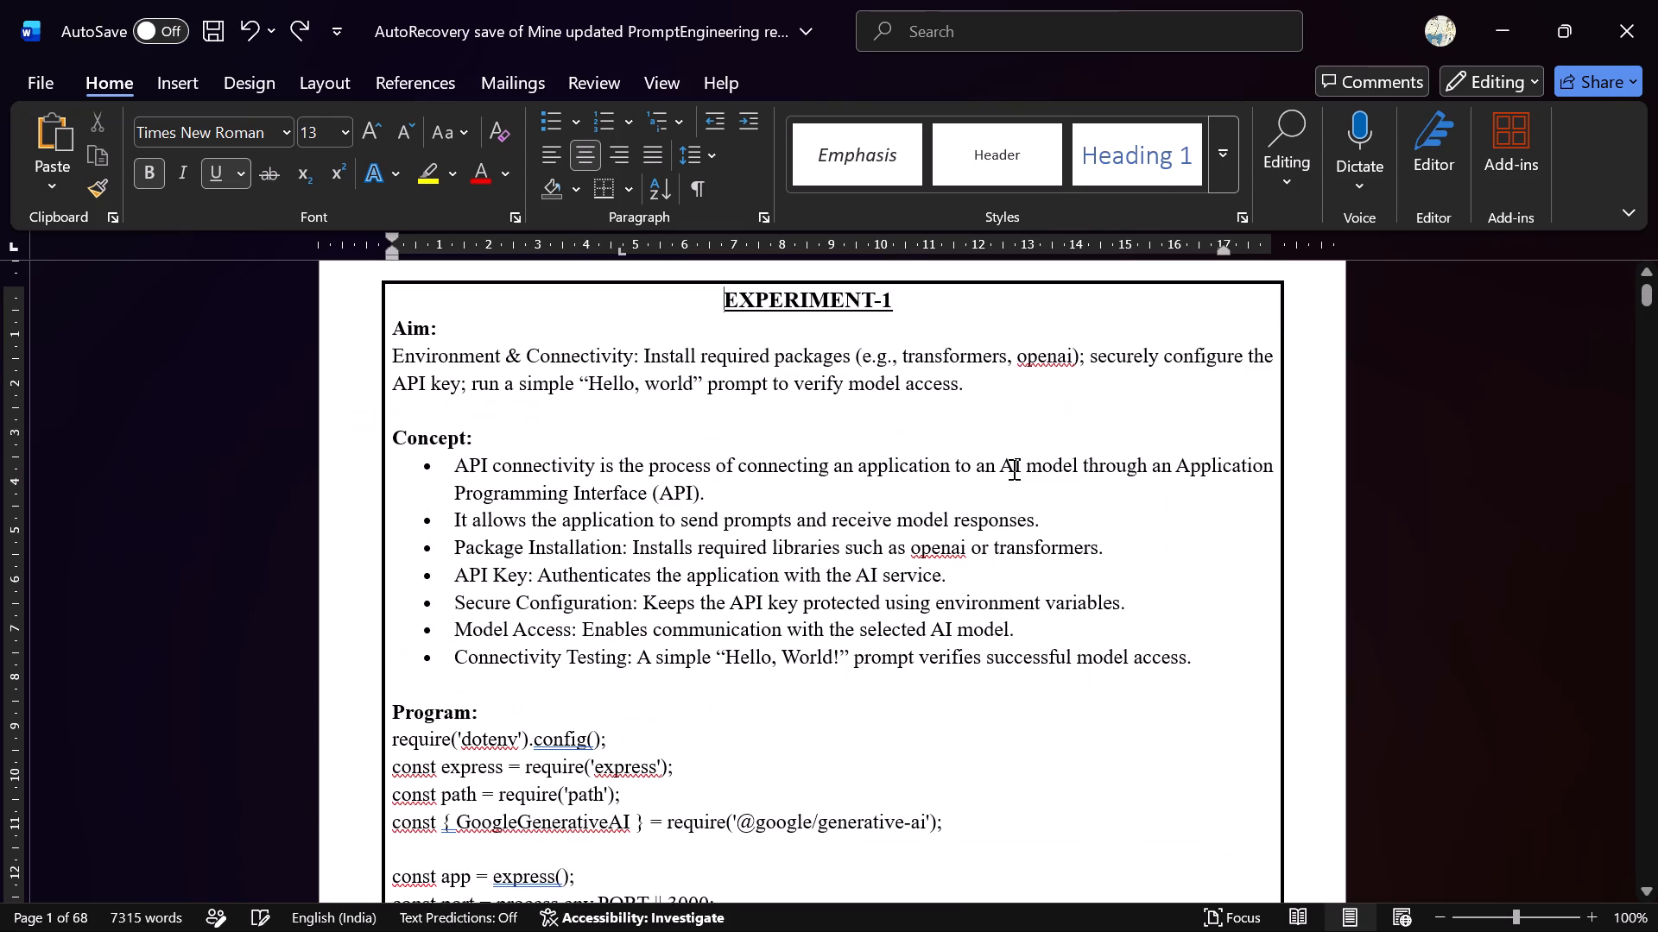
scroll(1012, 469, up, 1)
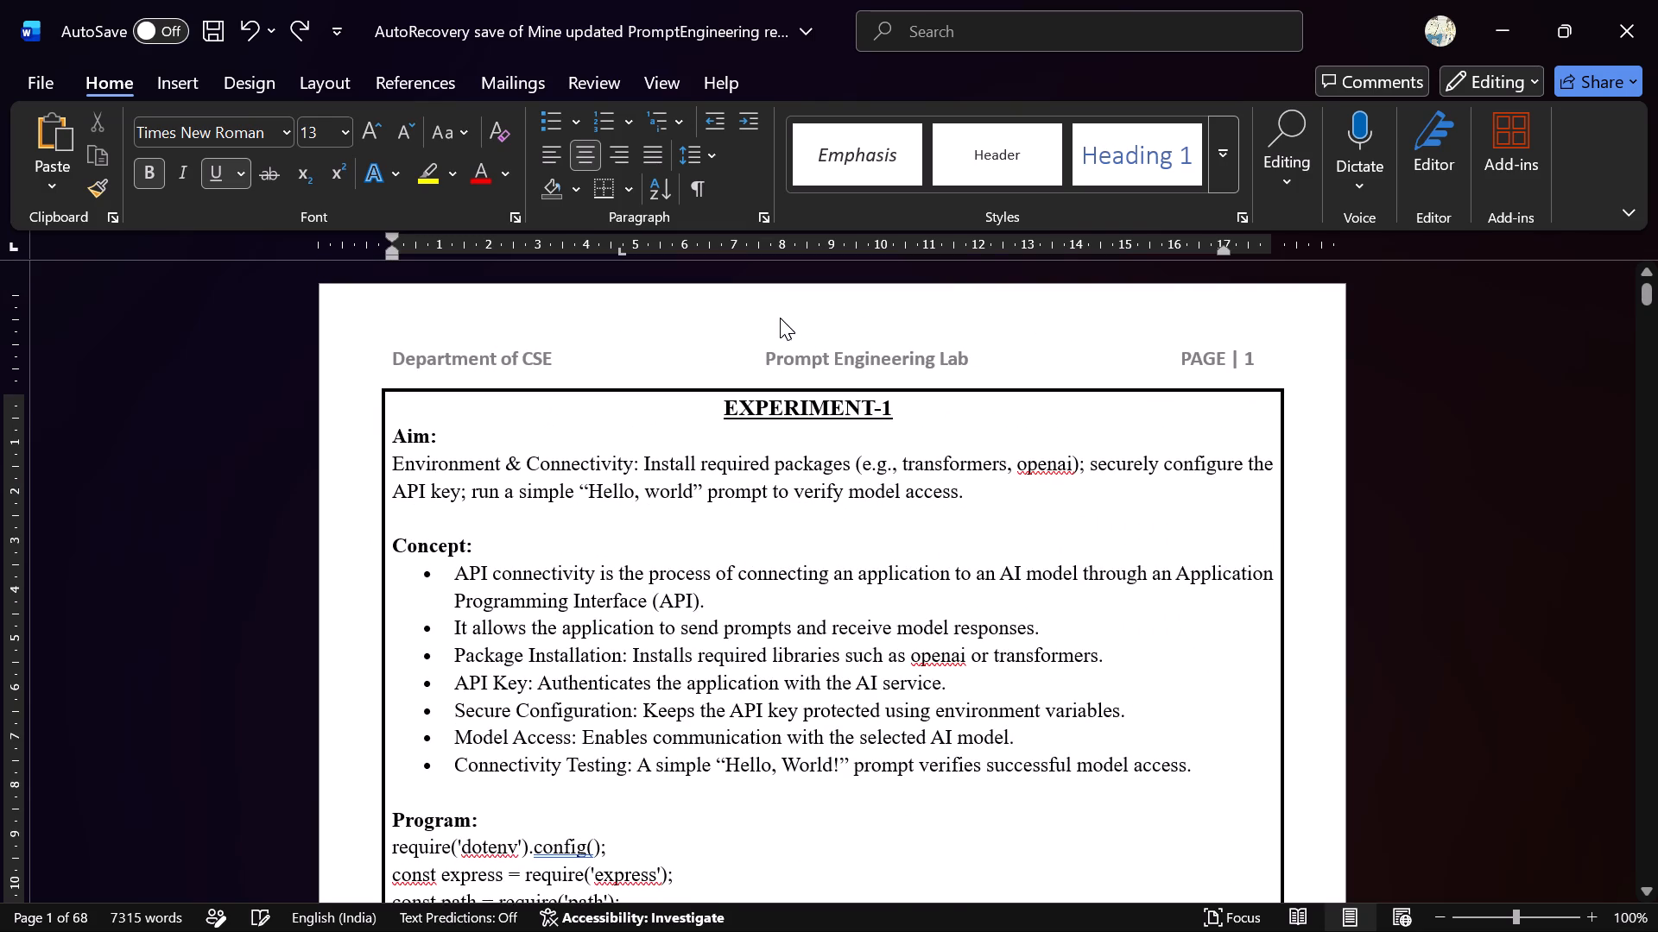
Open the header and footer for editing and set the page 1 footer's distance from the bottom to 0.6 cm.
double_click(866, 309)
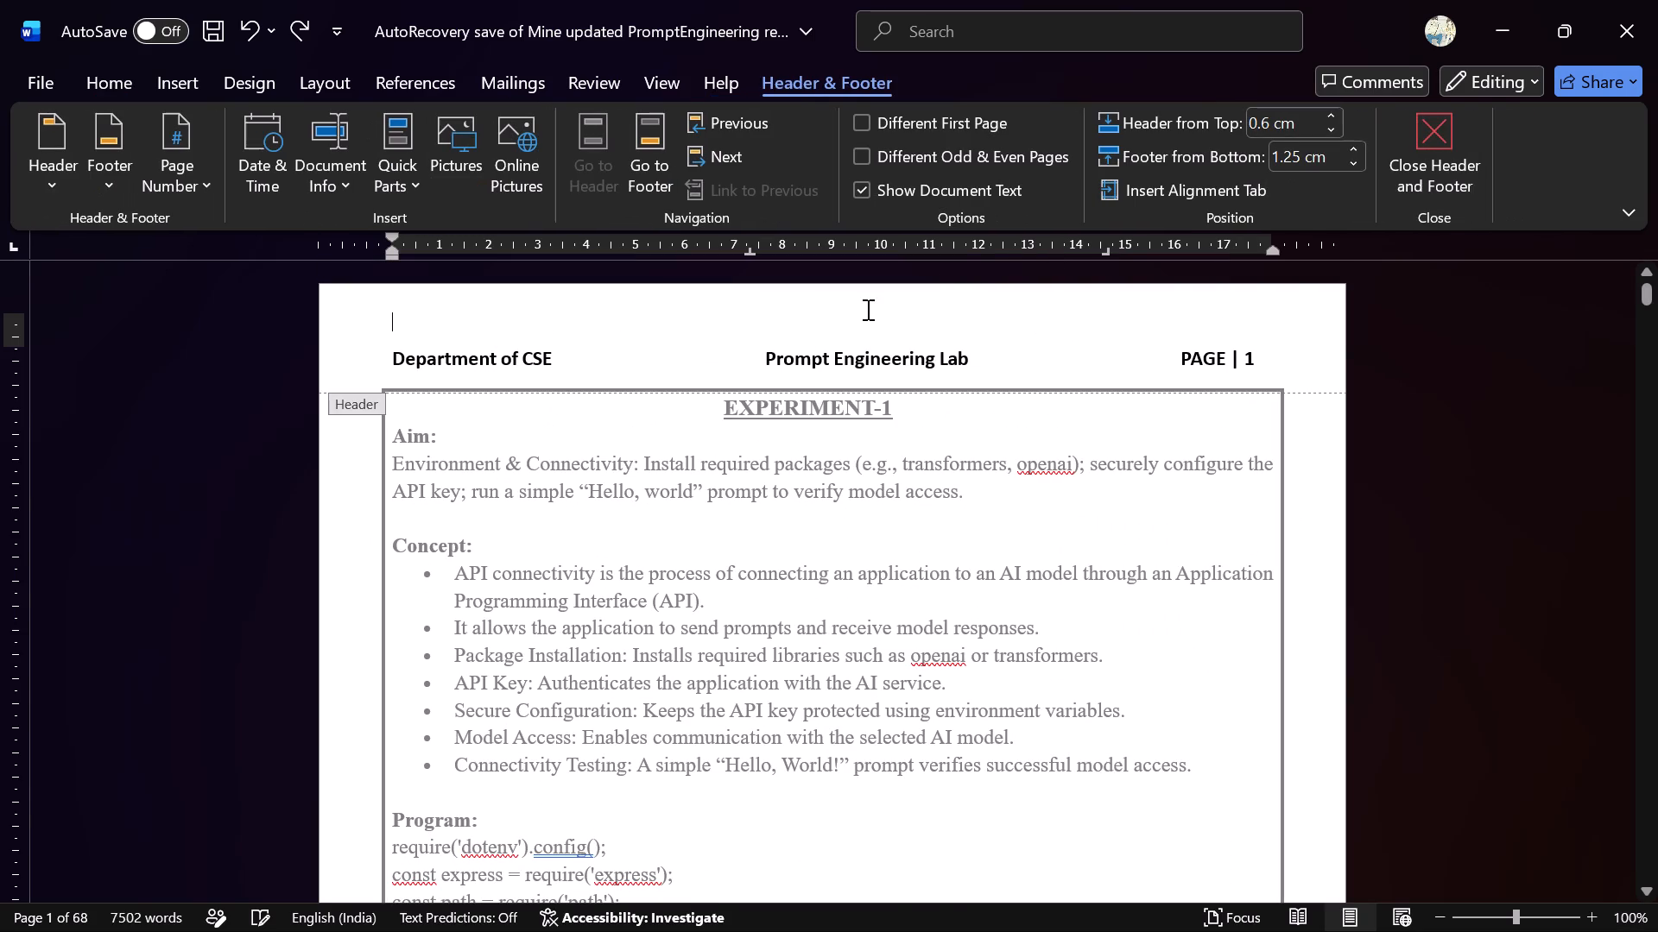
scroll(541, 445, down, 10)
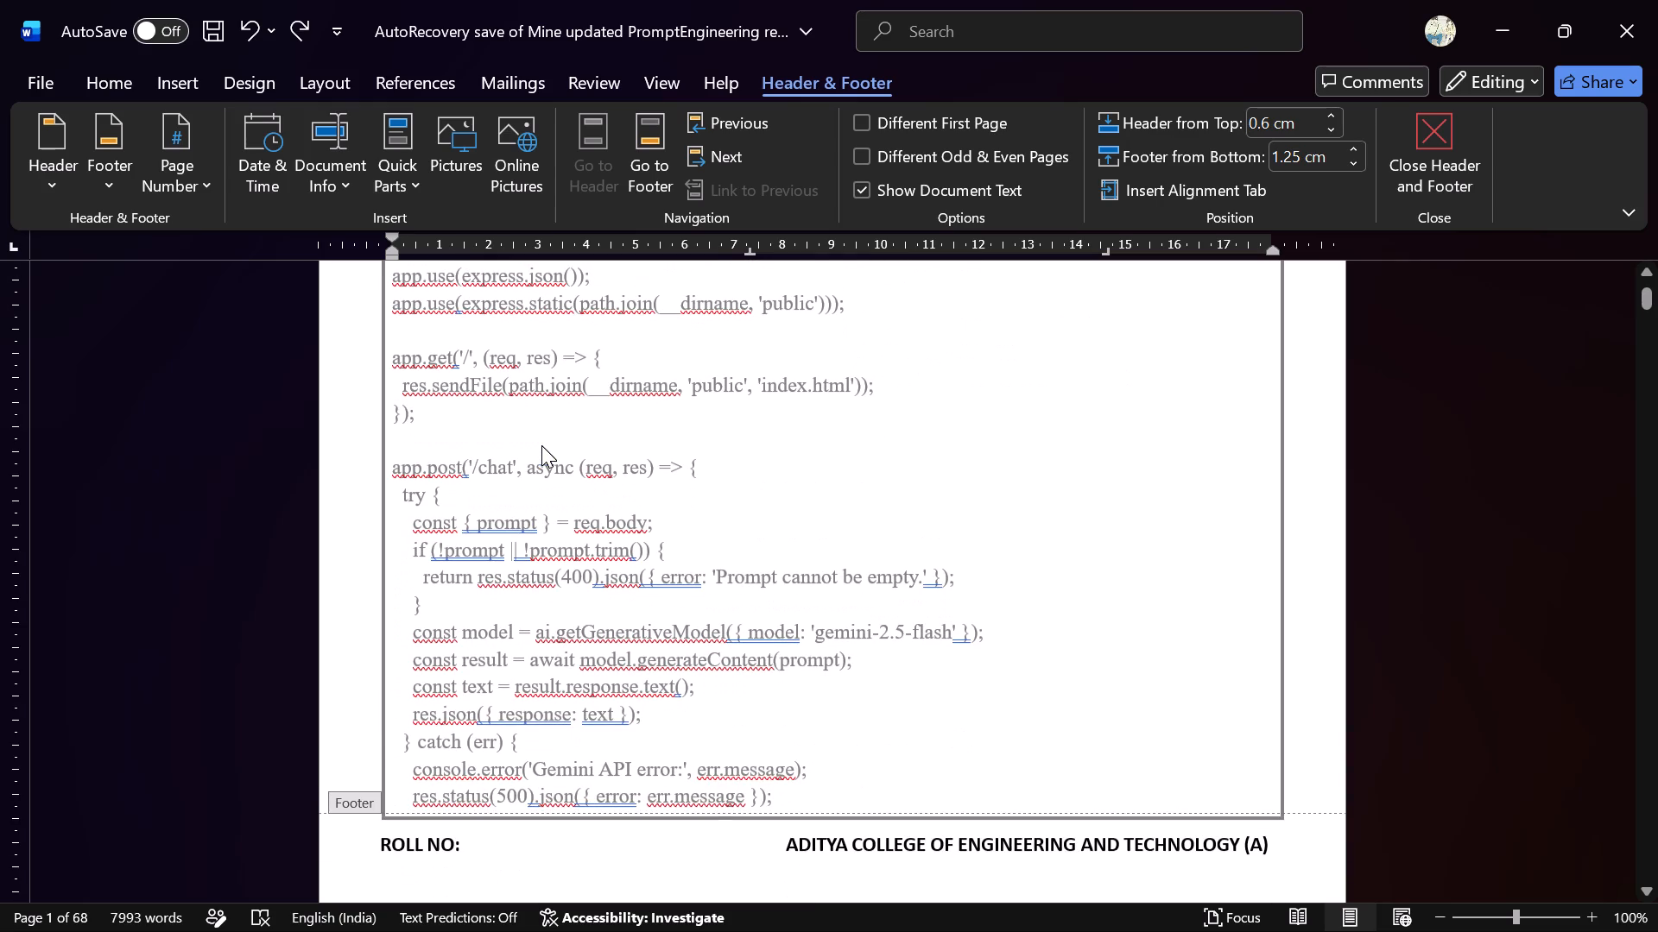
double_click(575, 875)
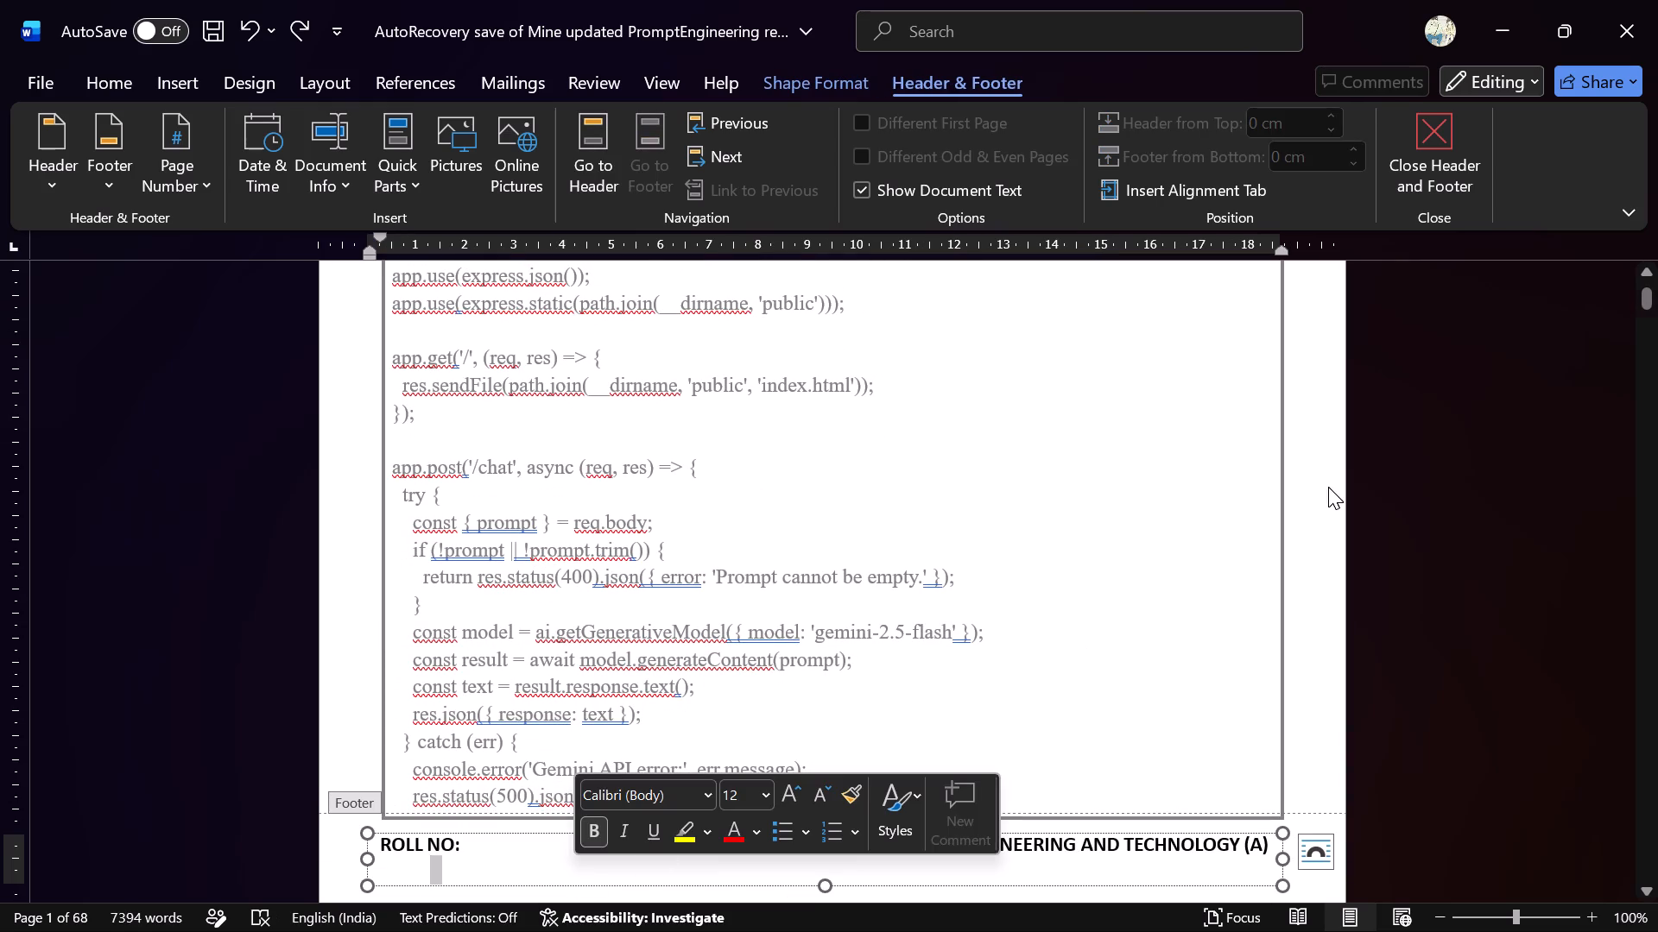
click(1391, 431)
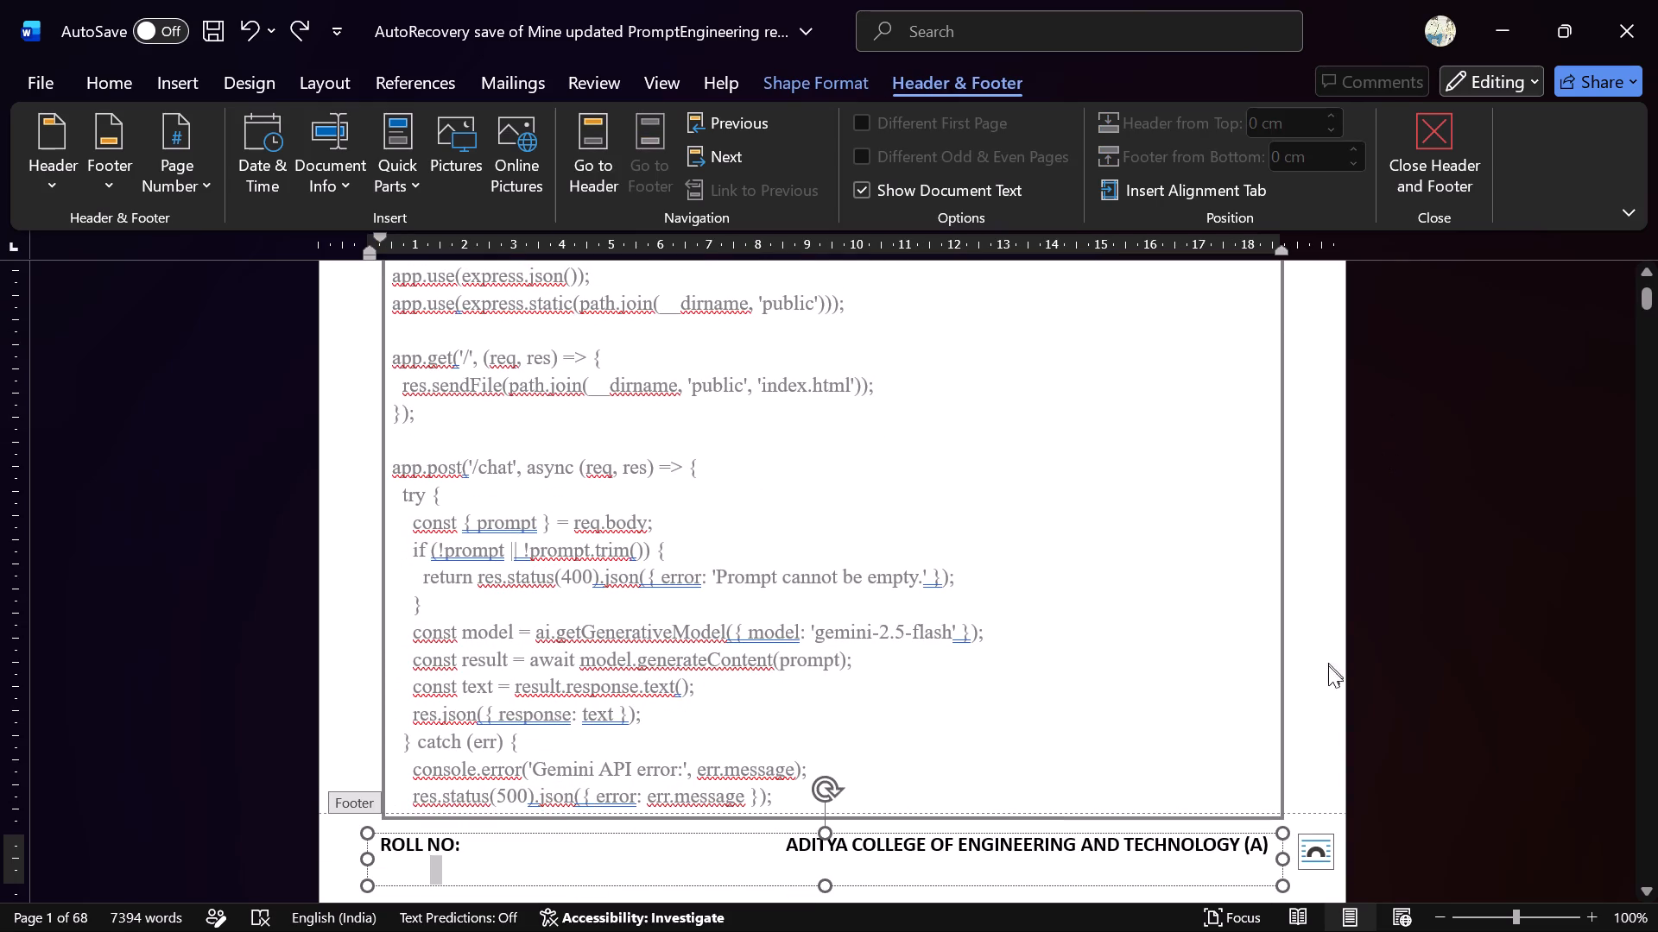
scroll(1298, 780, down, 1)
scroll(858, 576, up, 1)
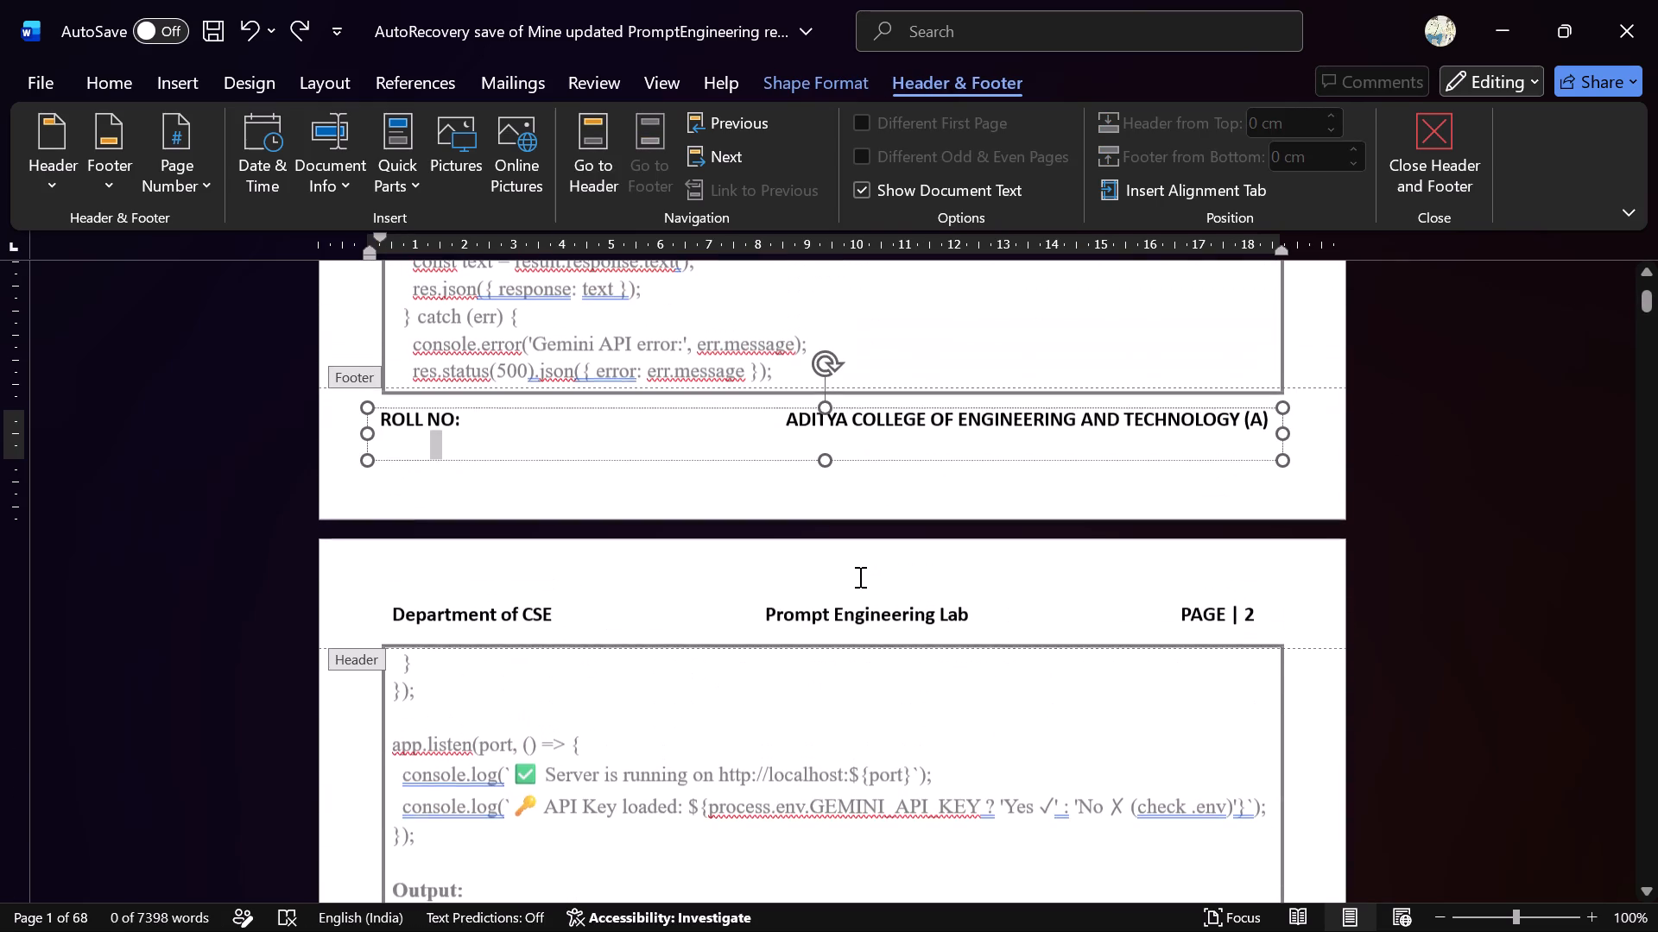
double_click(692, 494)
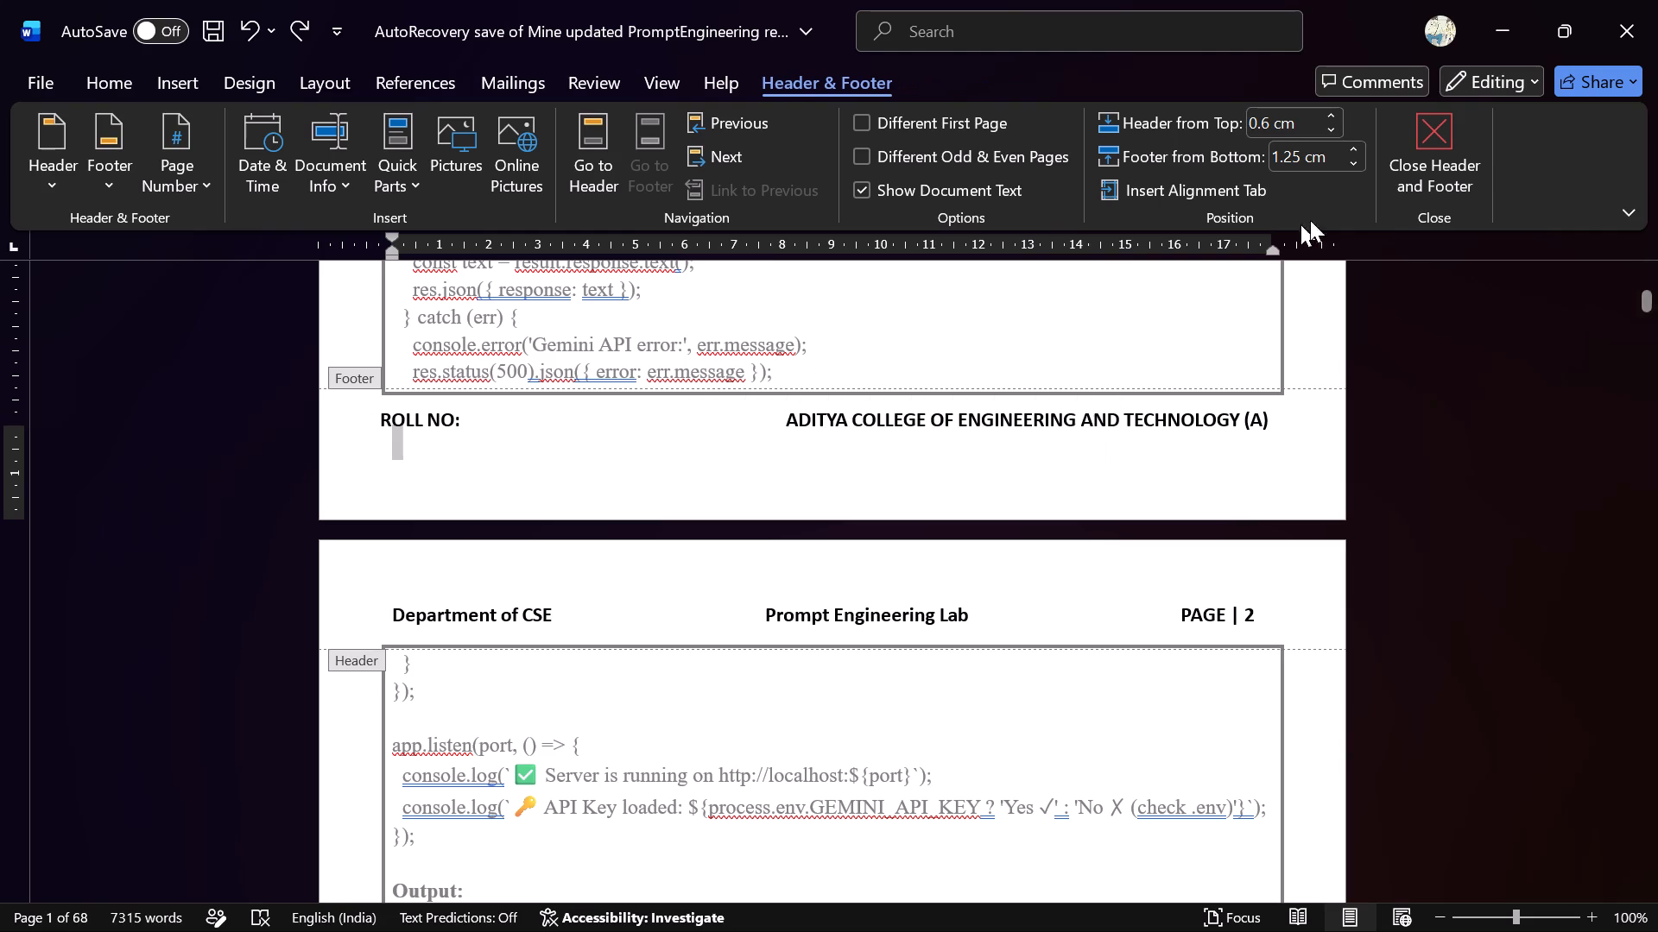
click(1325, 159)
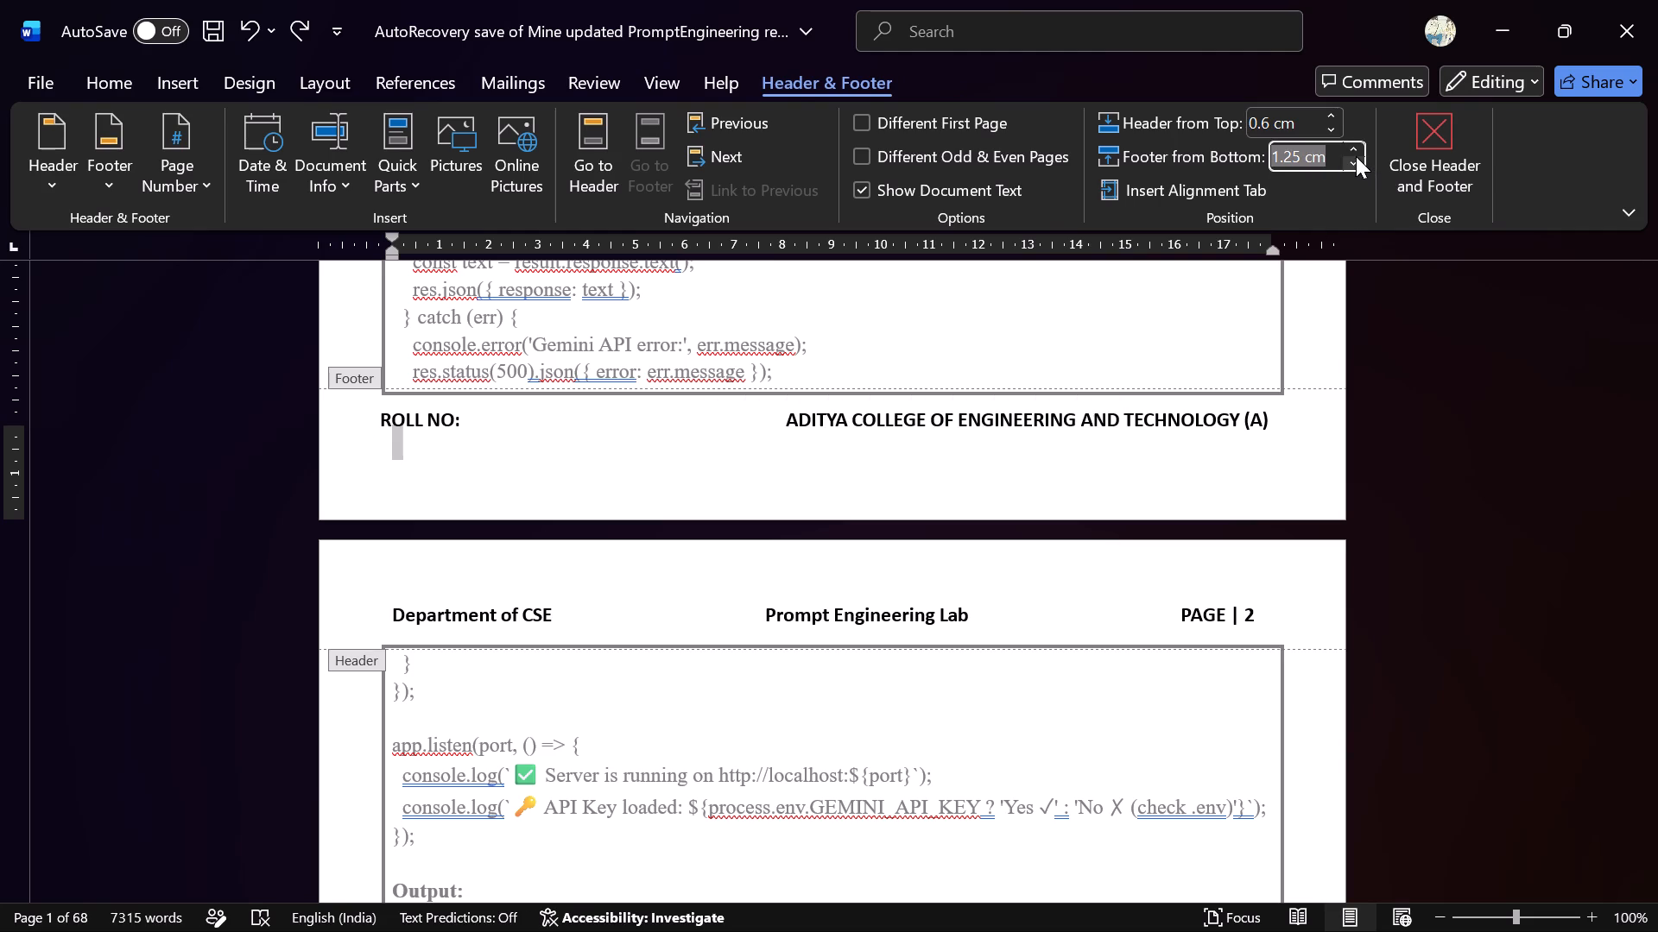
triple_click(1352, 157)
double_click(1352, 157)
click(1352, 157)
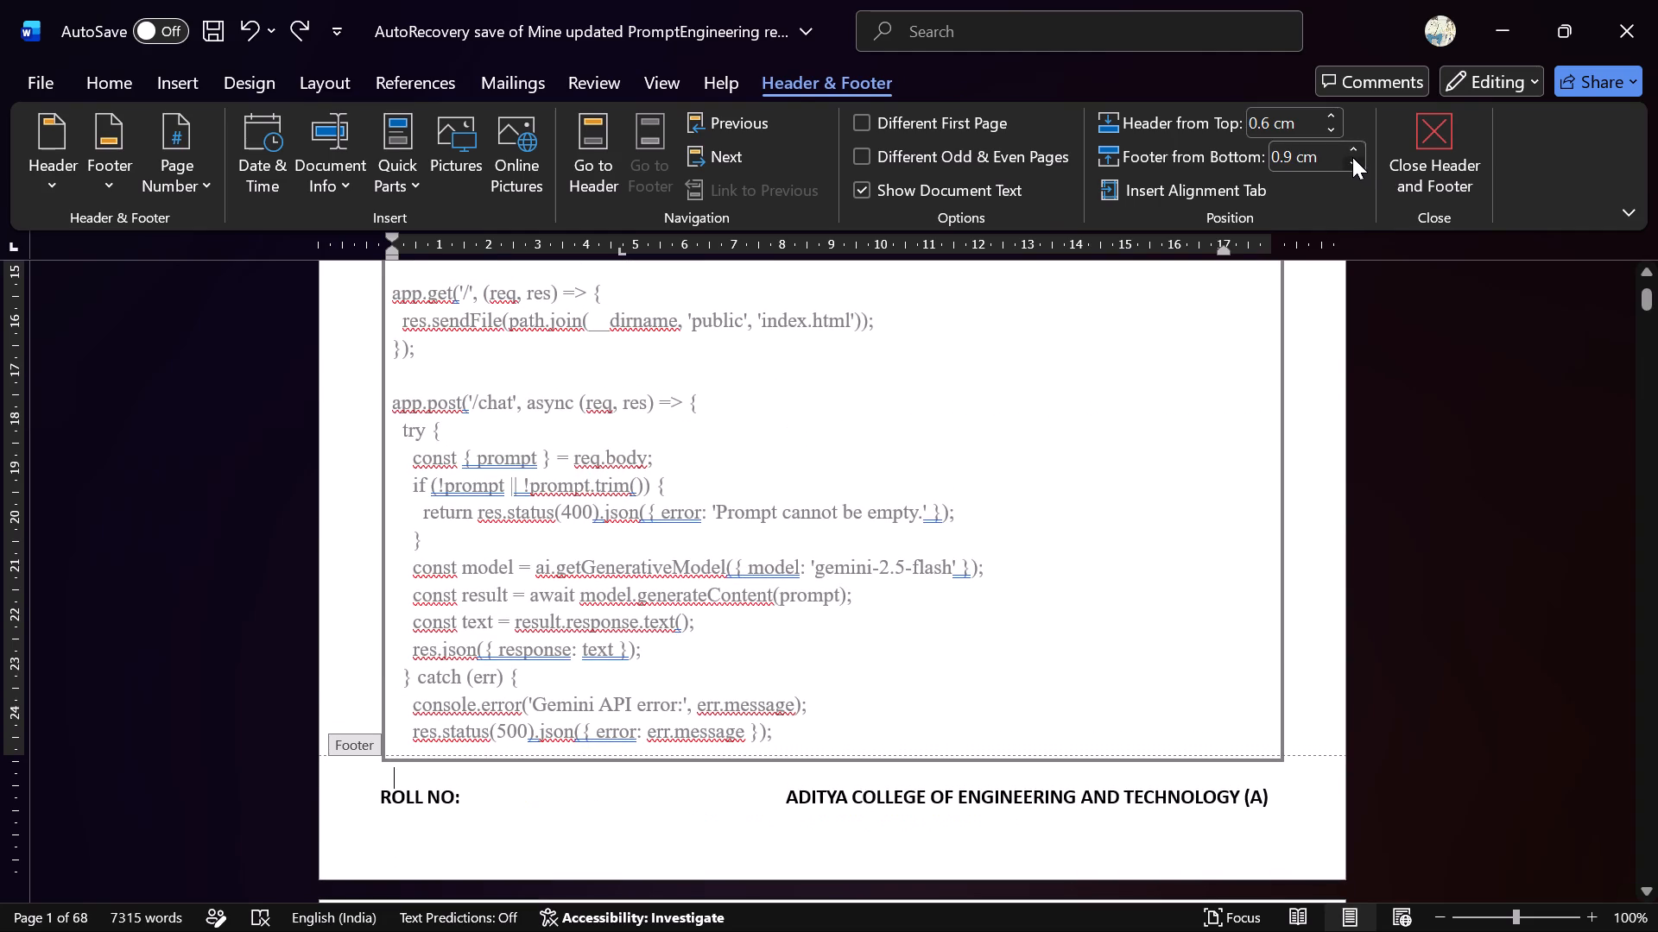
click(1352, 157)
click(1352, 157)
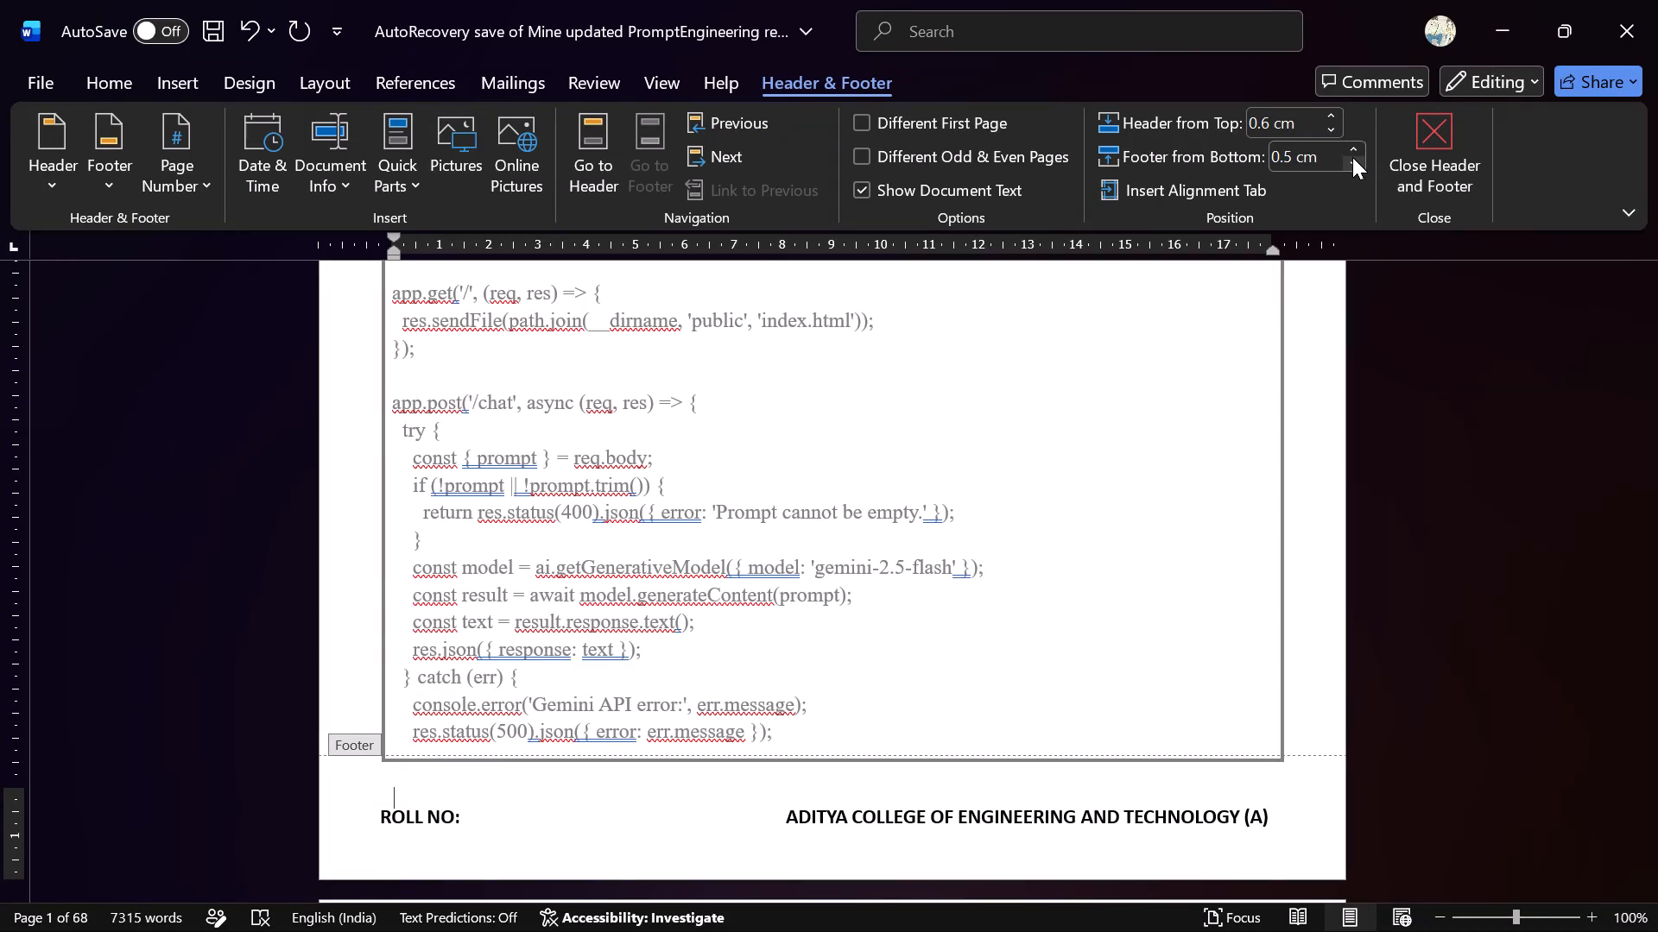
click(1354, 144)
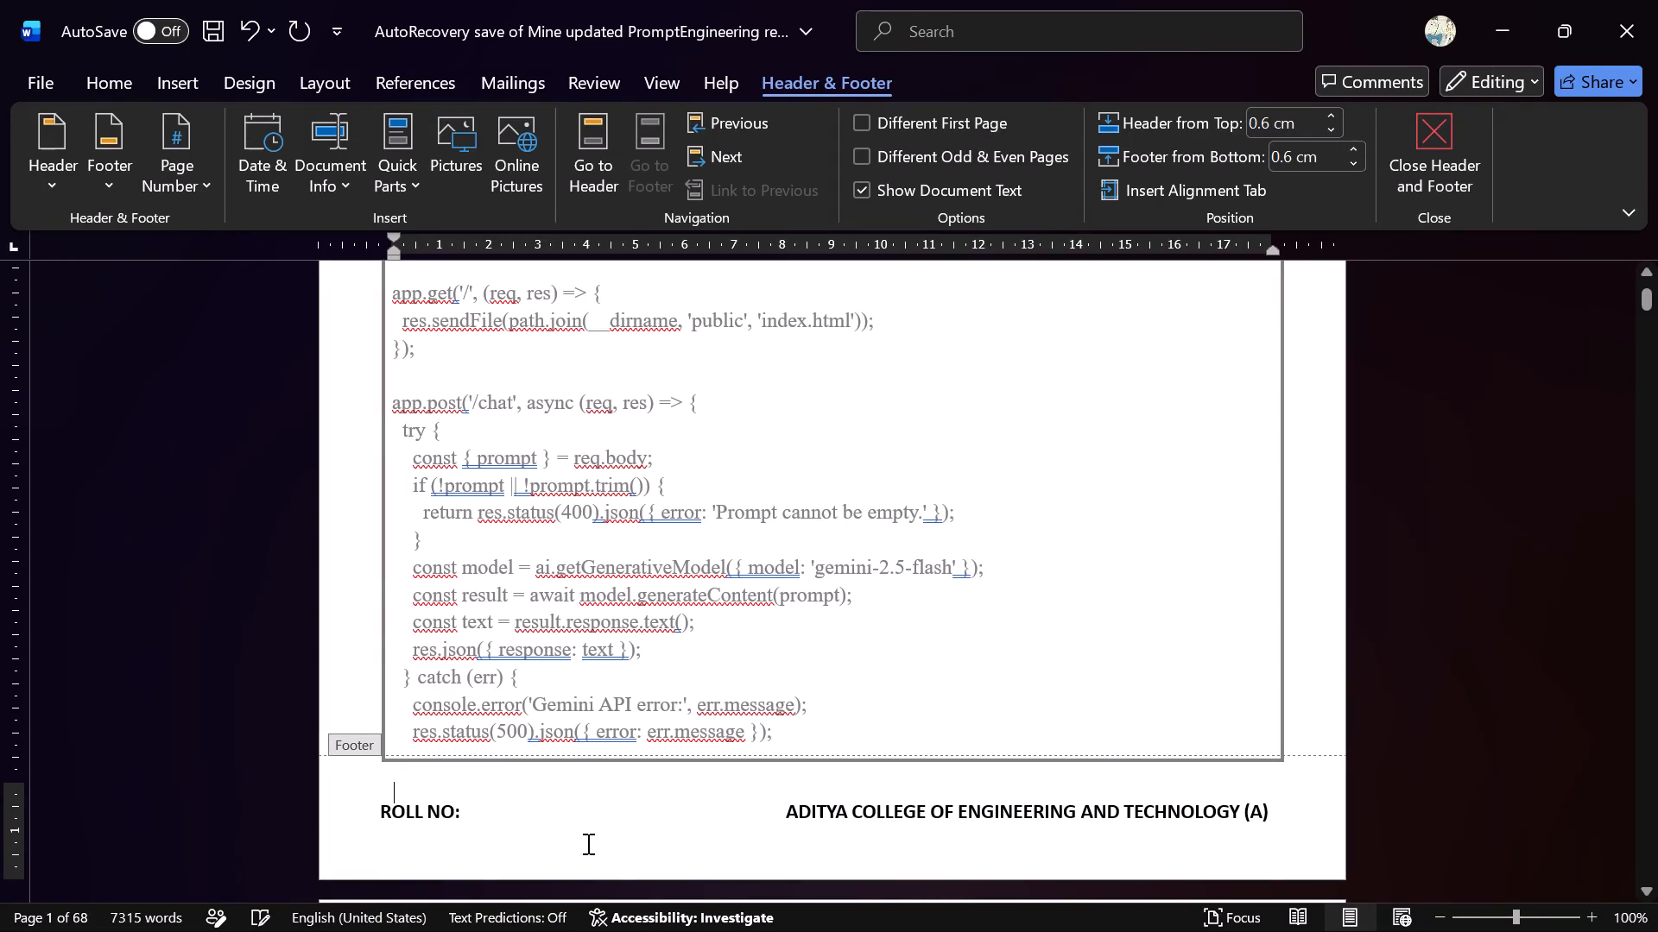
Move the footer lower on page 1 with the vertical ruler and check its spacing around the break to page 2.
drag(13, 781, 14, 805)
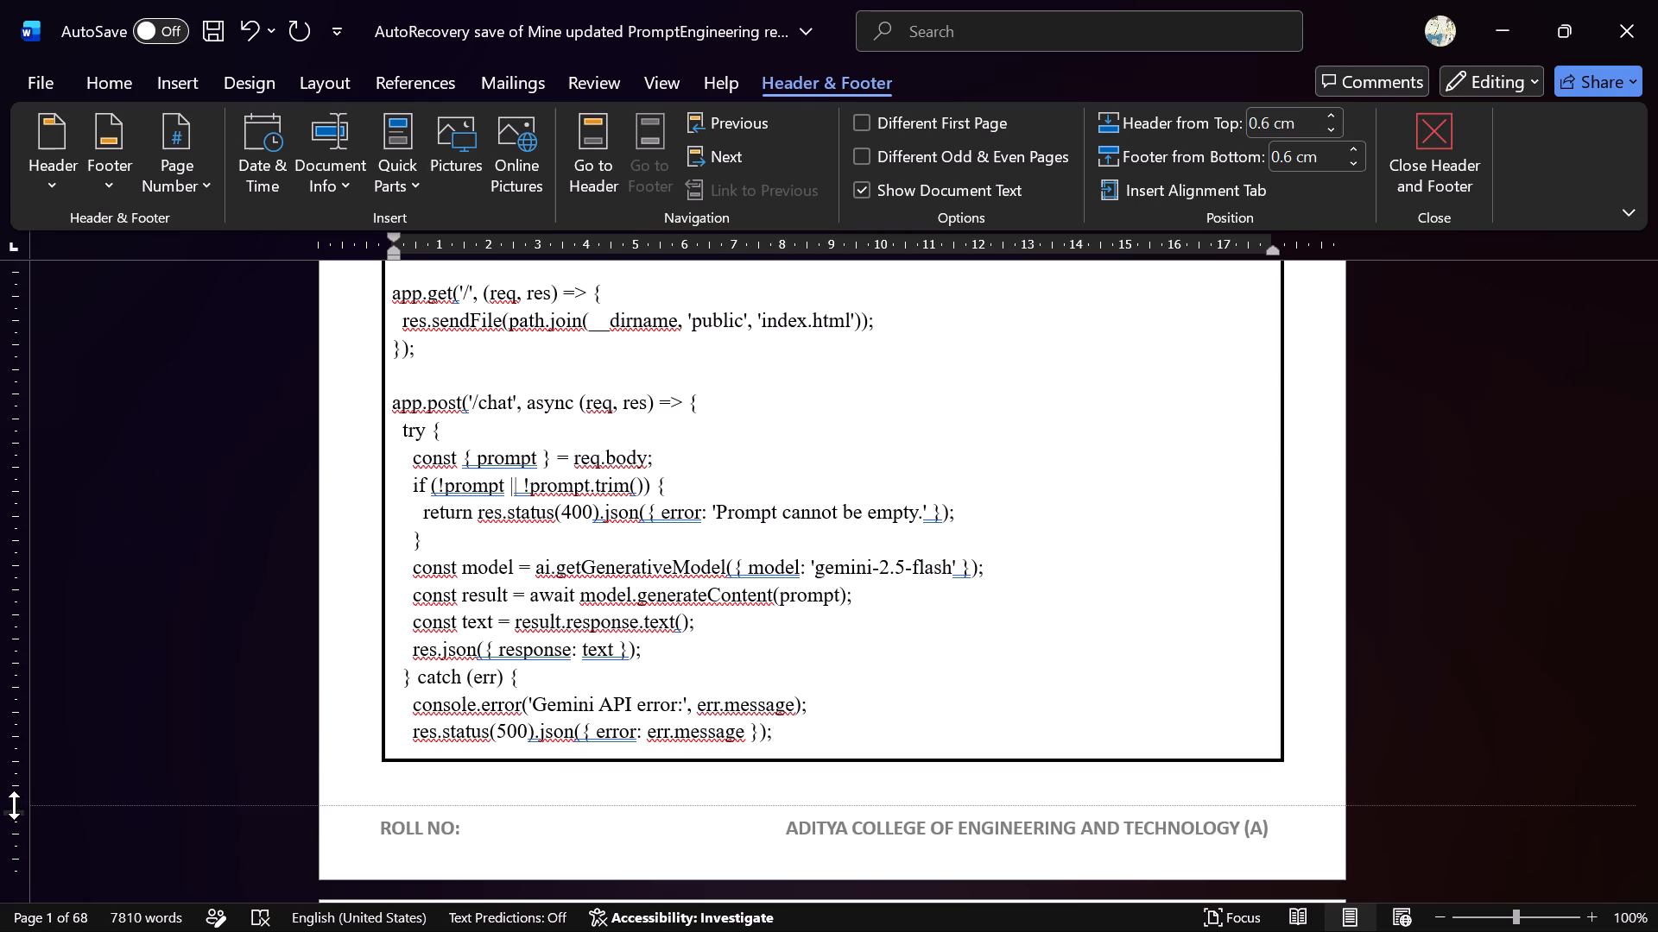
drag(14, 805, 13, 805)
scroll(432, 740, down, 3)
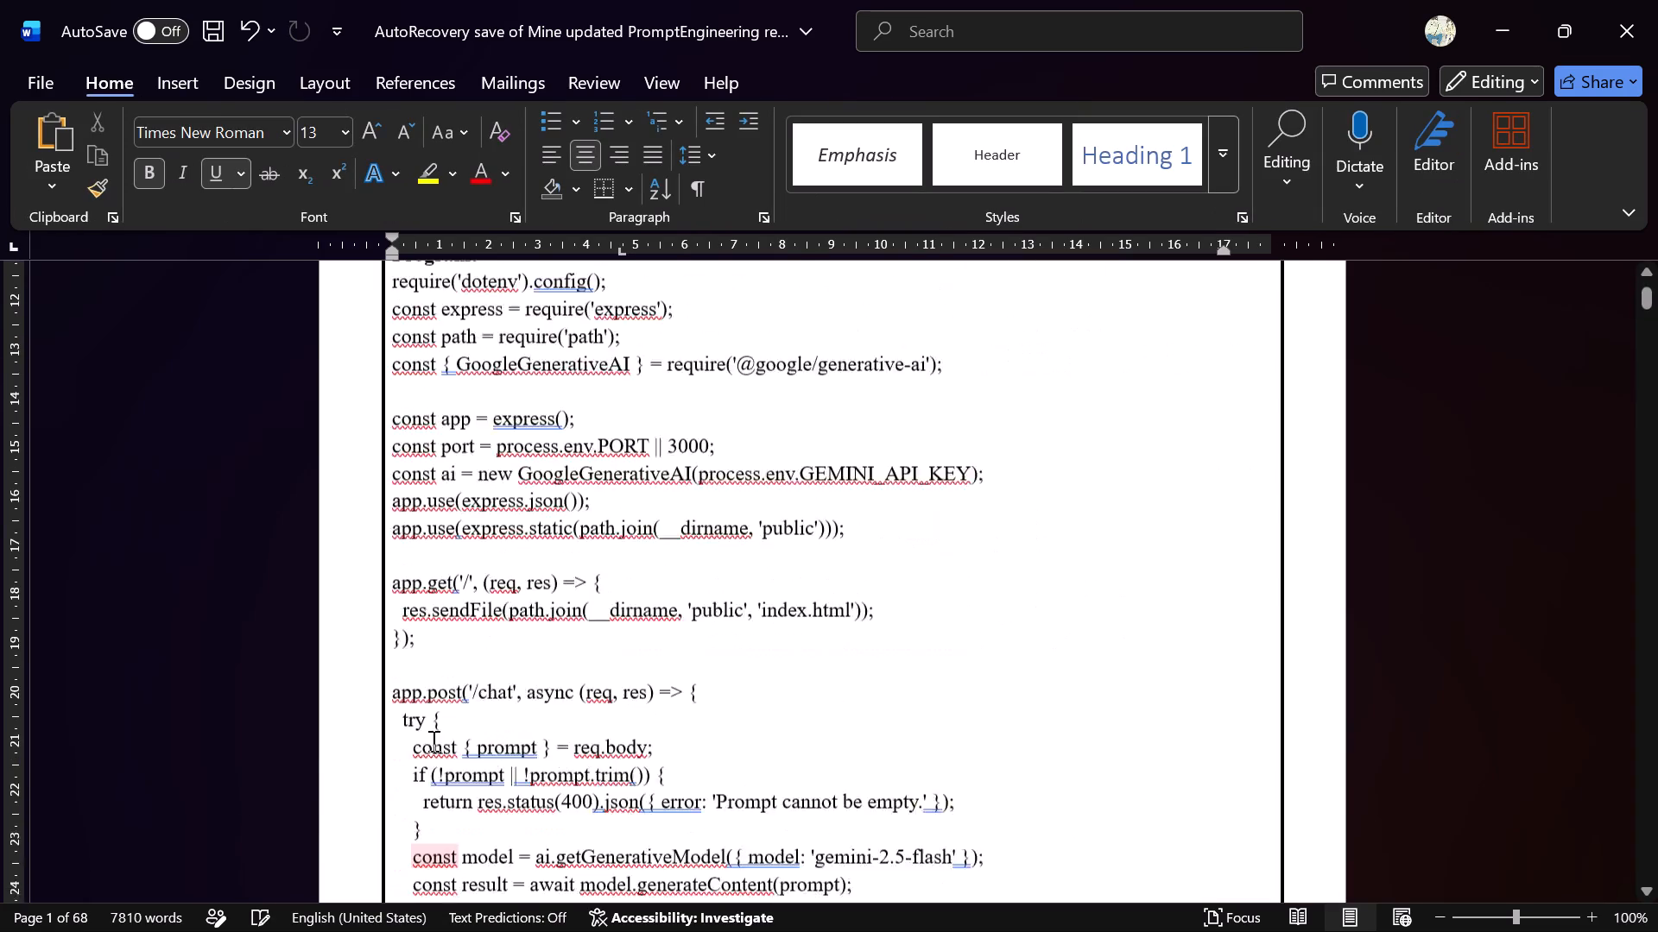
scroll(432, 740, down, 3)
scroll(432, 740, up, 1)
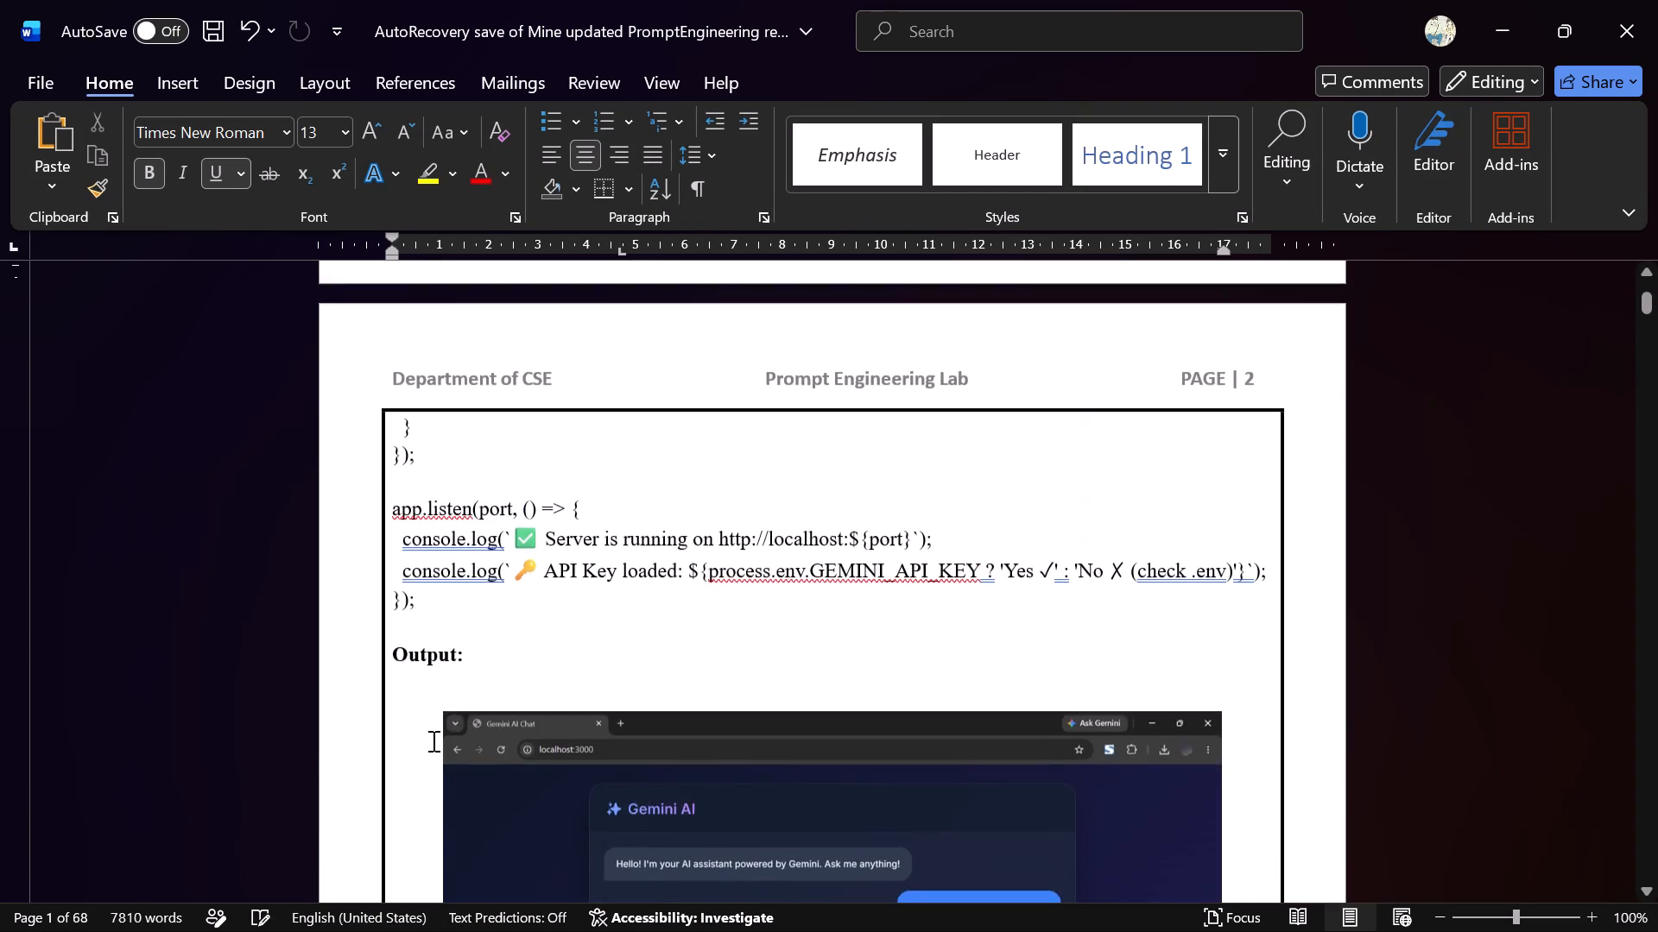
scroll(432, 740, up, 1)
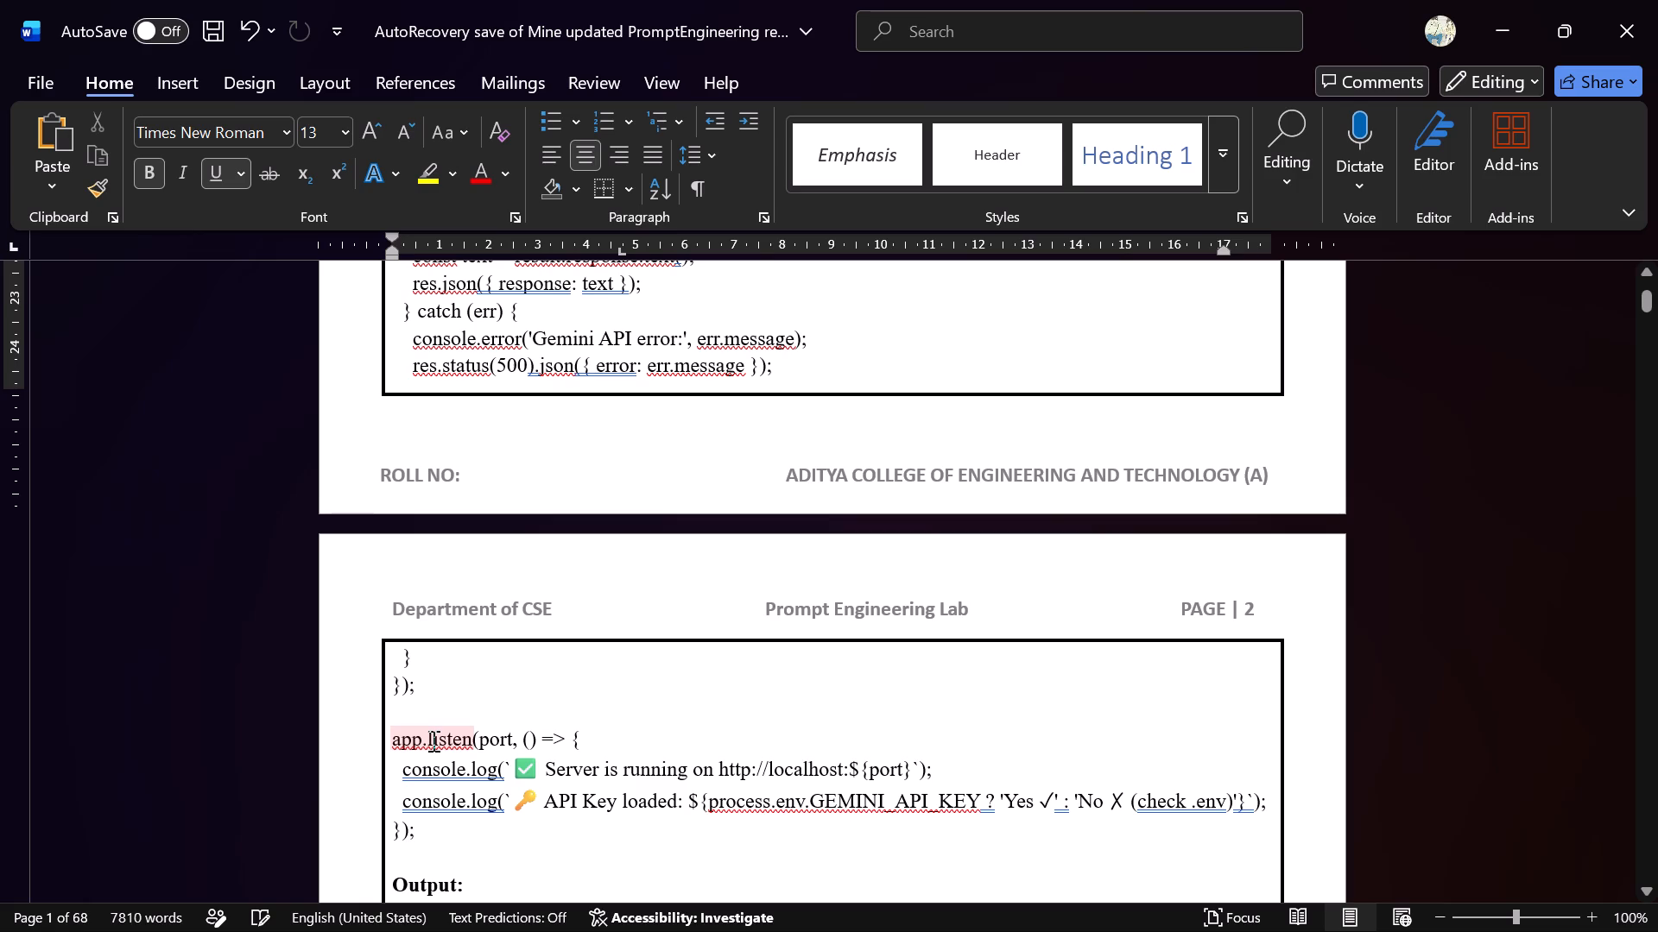
Try to reopen the page 1 footer, and hide the white space between the pages.
double_click(474, 400)
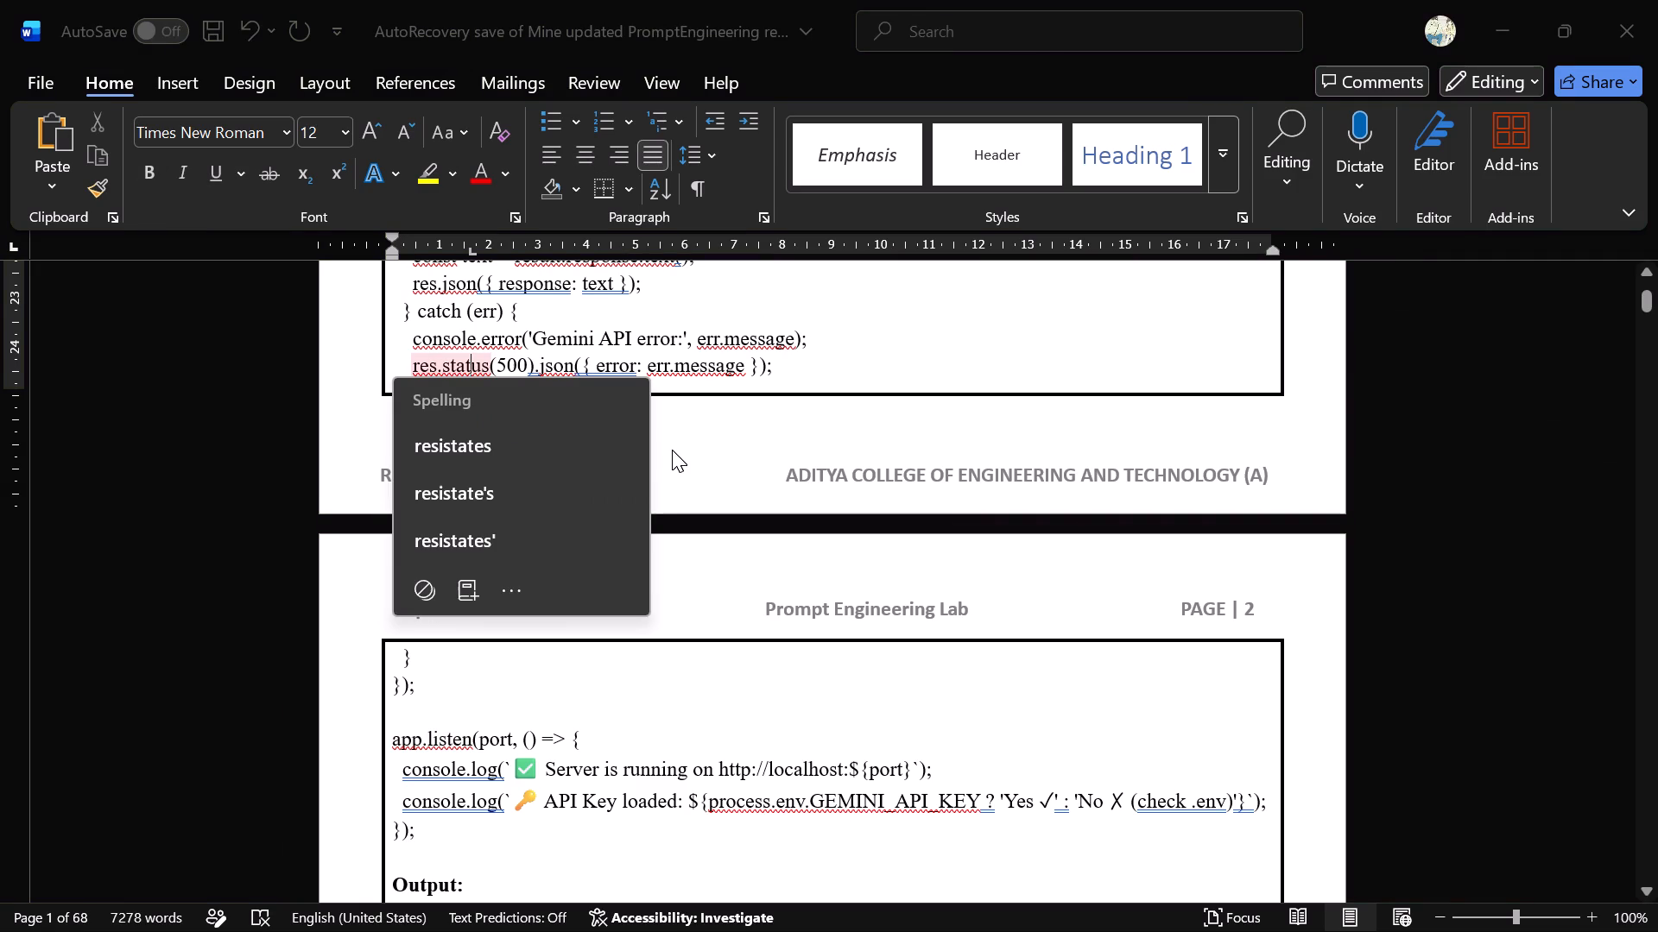
double_click(703, 436)
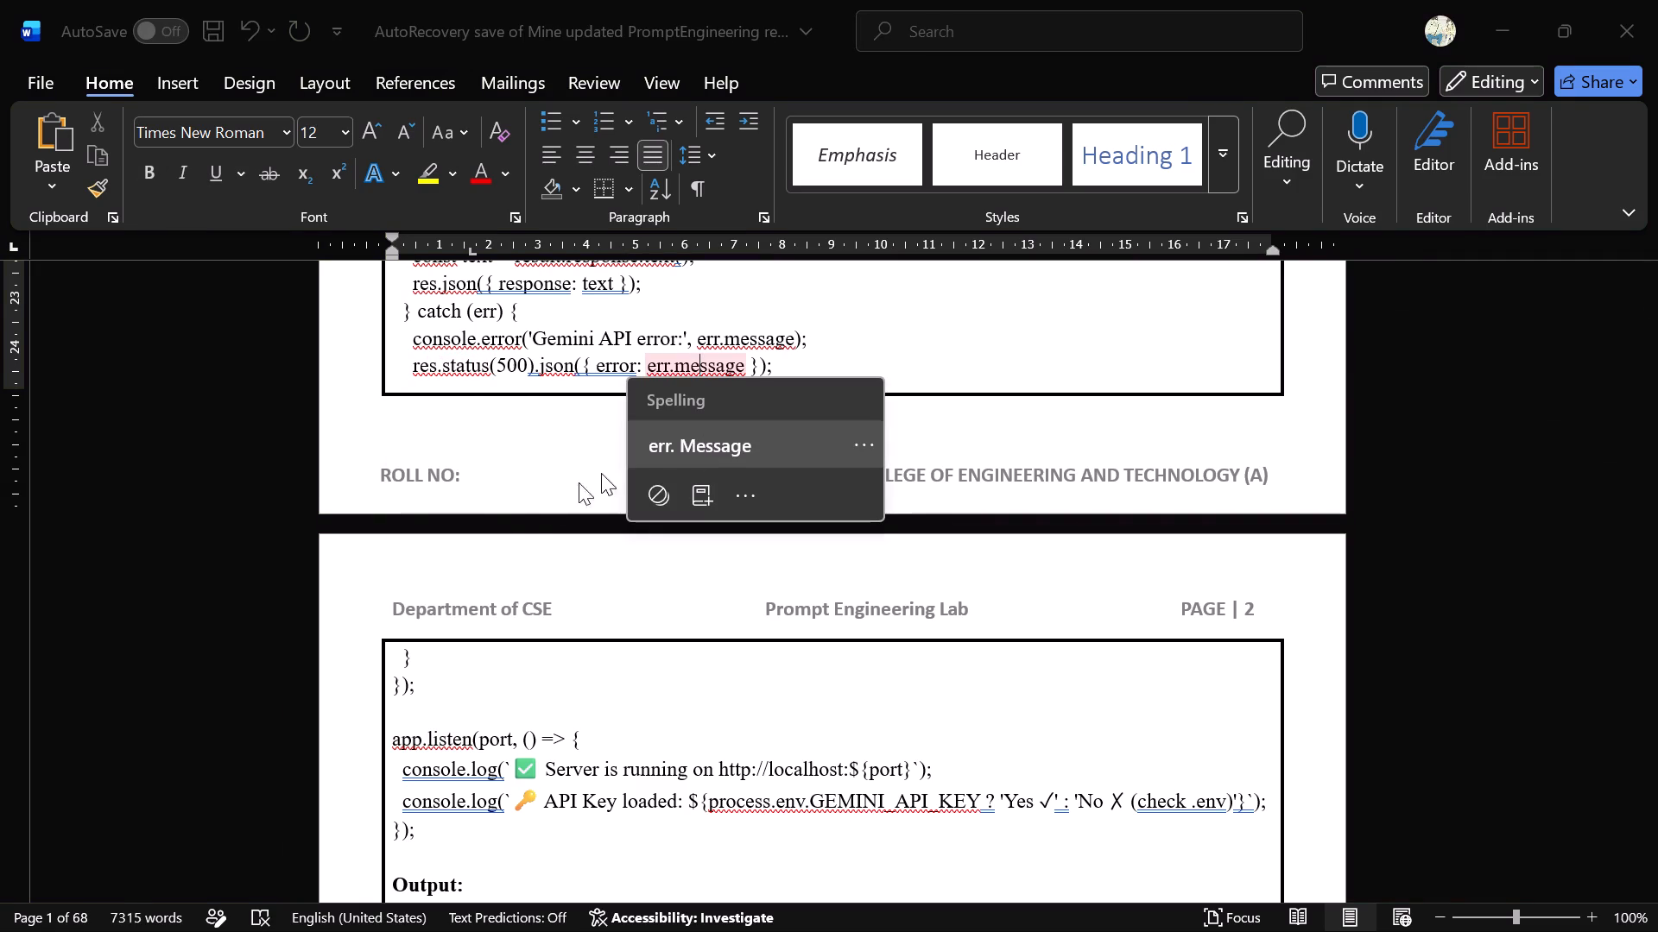
click(519, 507)
double_click(484, 462)
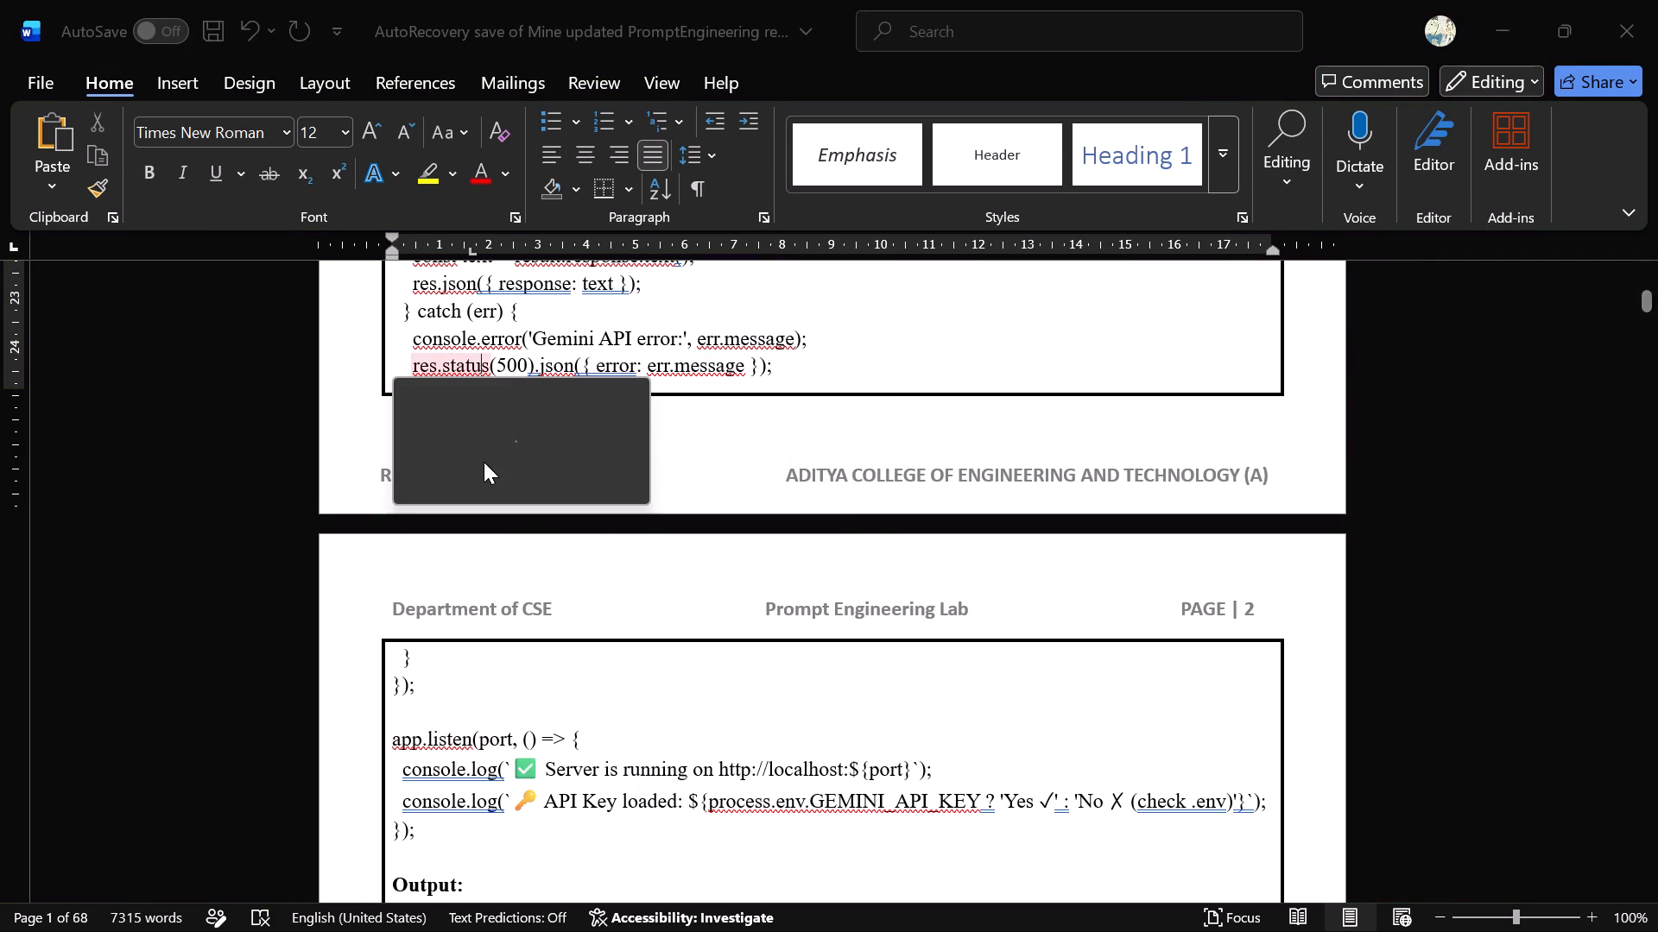
click(270, 573)
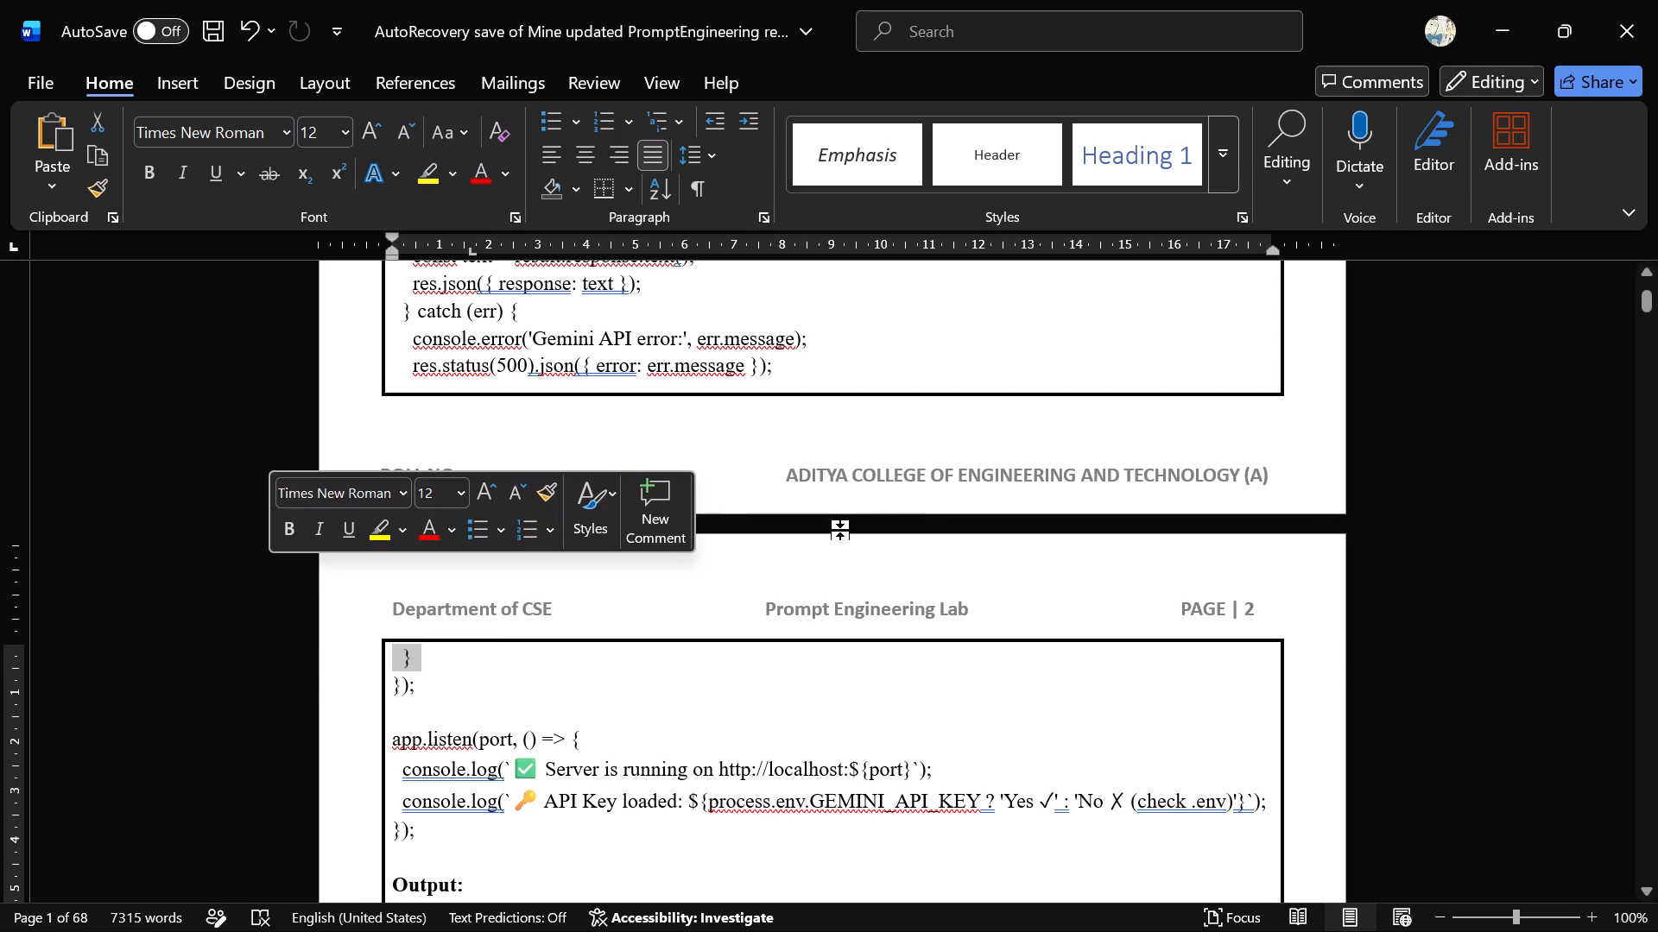
double_click(1305, 529)
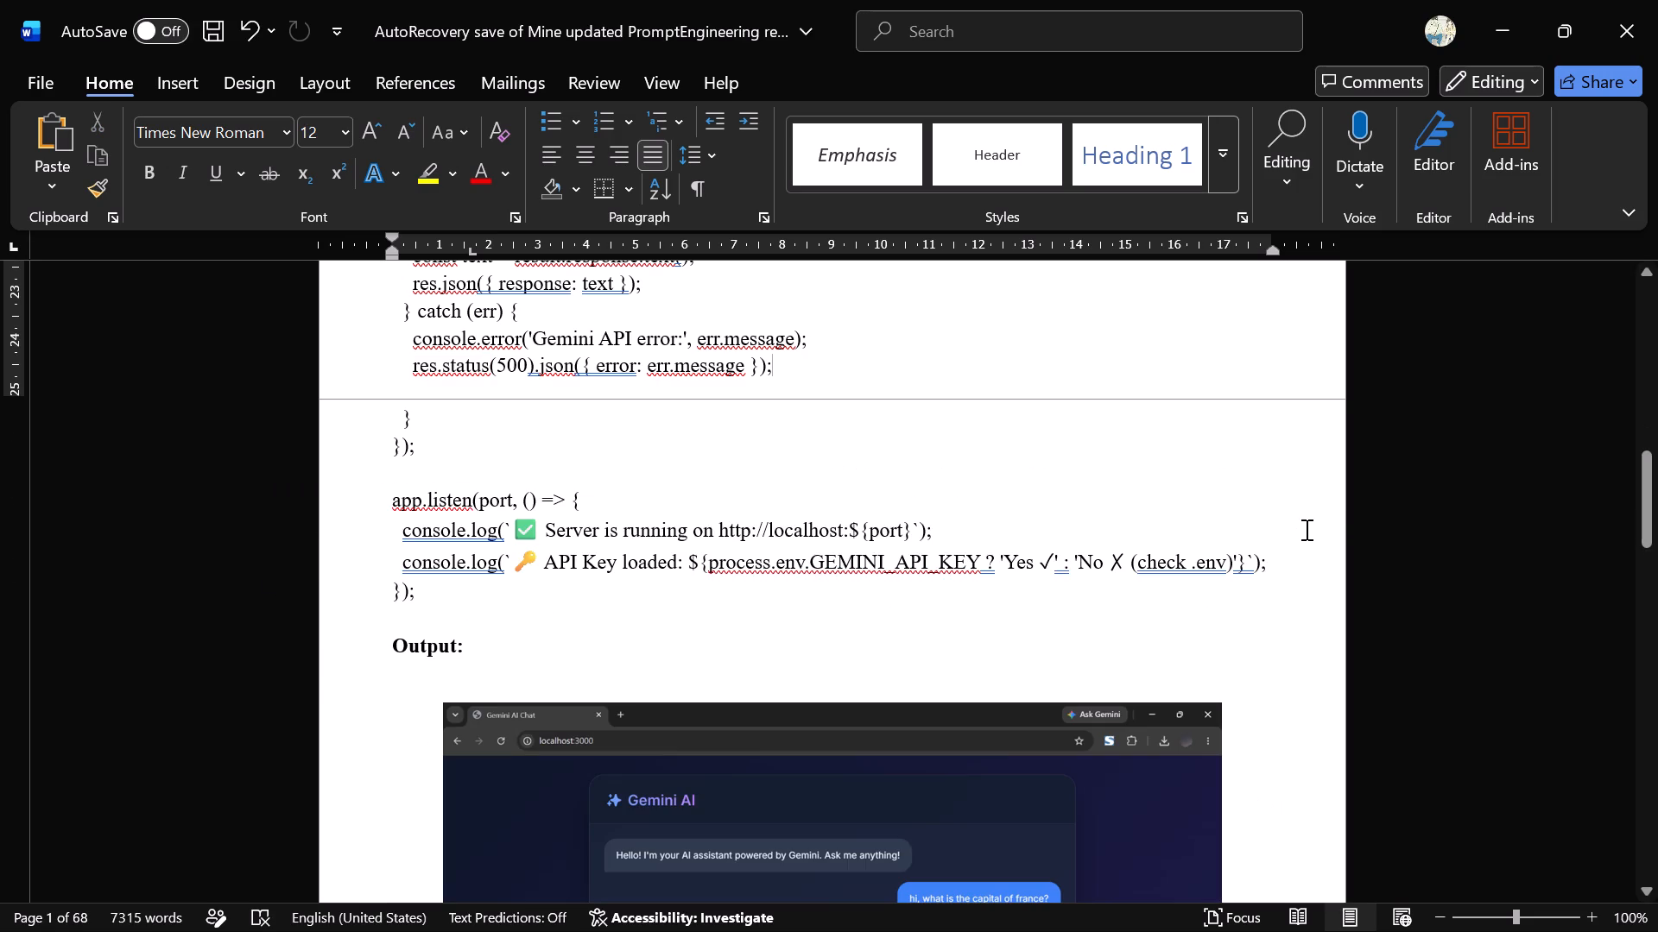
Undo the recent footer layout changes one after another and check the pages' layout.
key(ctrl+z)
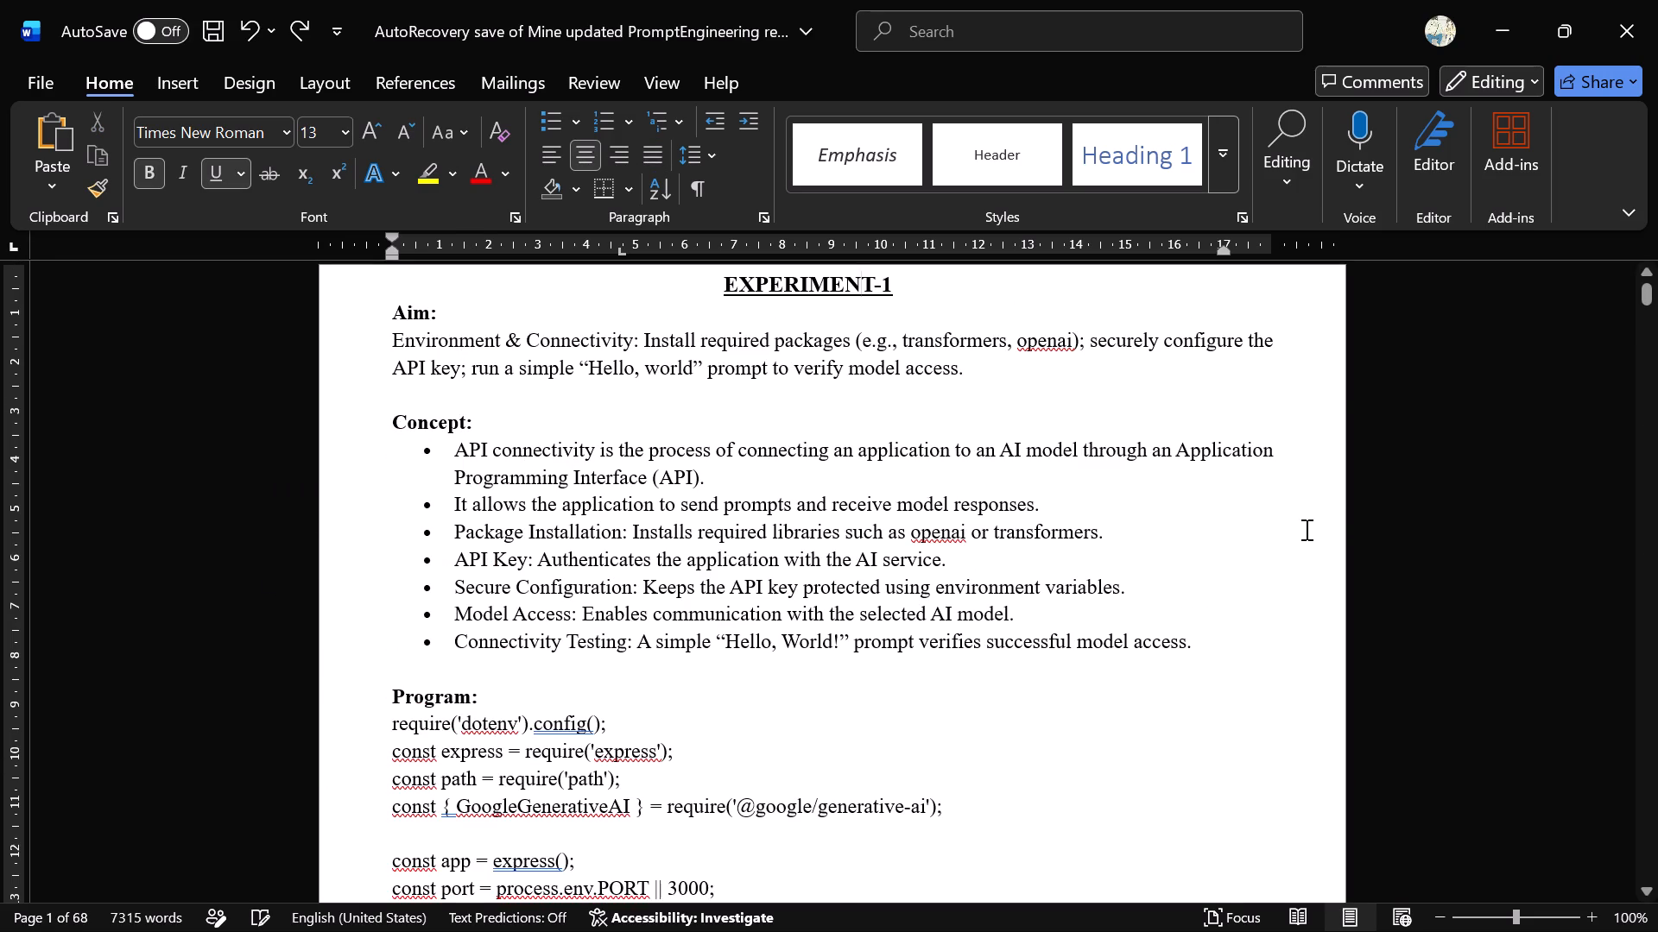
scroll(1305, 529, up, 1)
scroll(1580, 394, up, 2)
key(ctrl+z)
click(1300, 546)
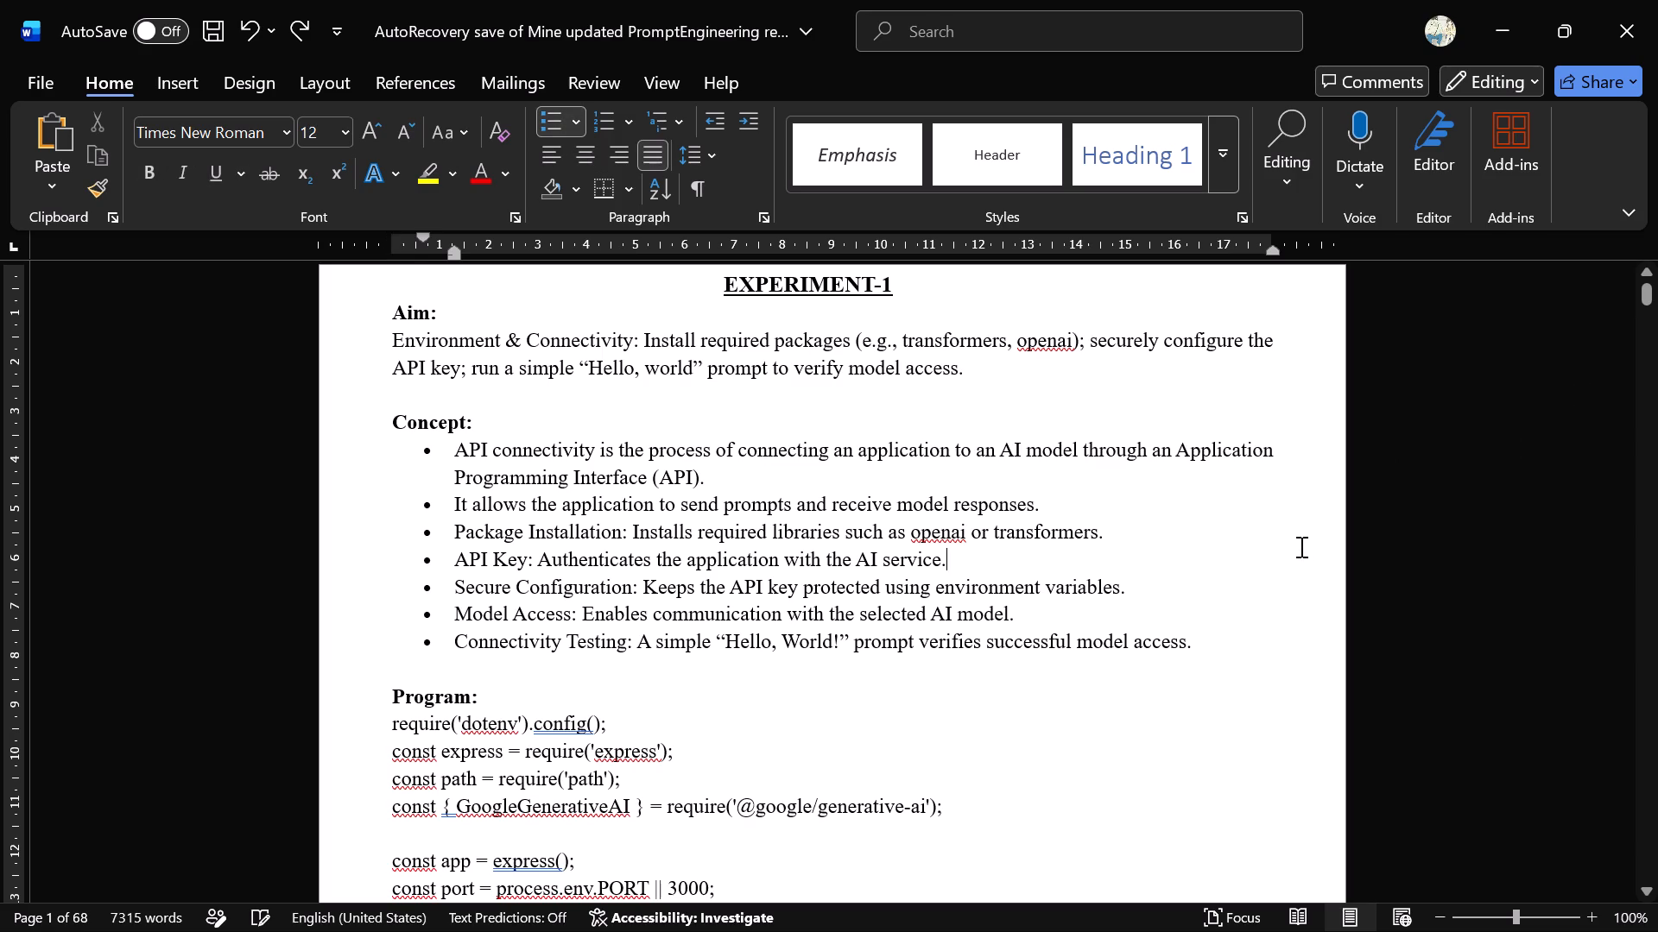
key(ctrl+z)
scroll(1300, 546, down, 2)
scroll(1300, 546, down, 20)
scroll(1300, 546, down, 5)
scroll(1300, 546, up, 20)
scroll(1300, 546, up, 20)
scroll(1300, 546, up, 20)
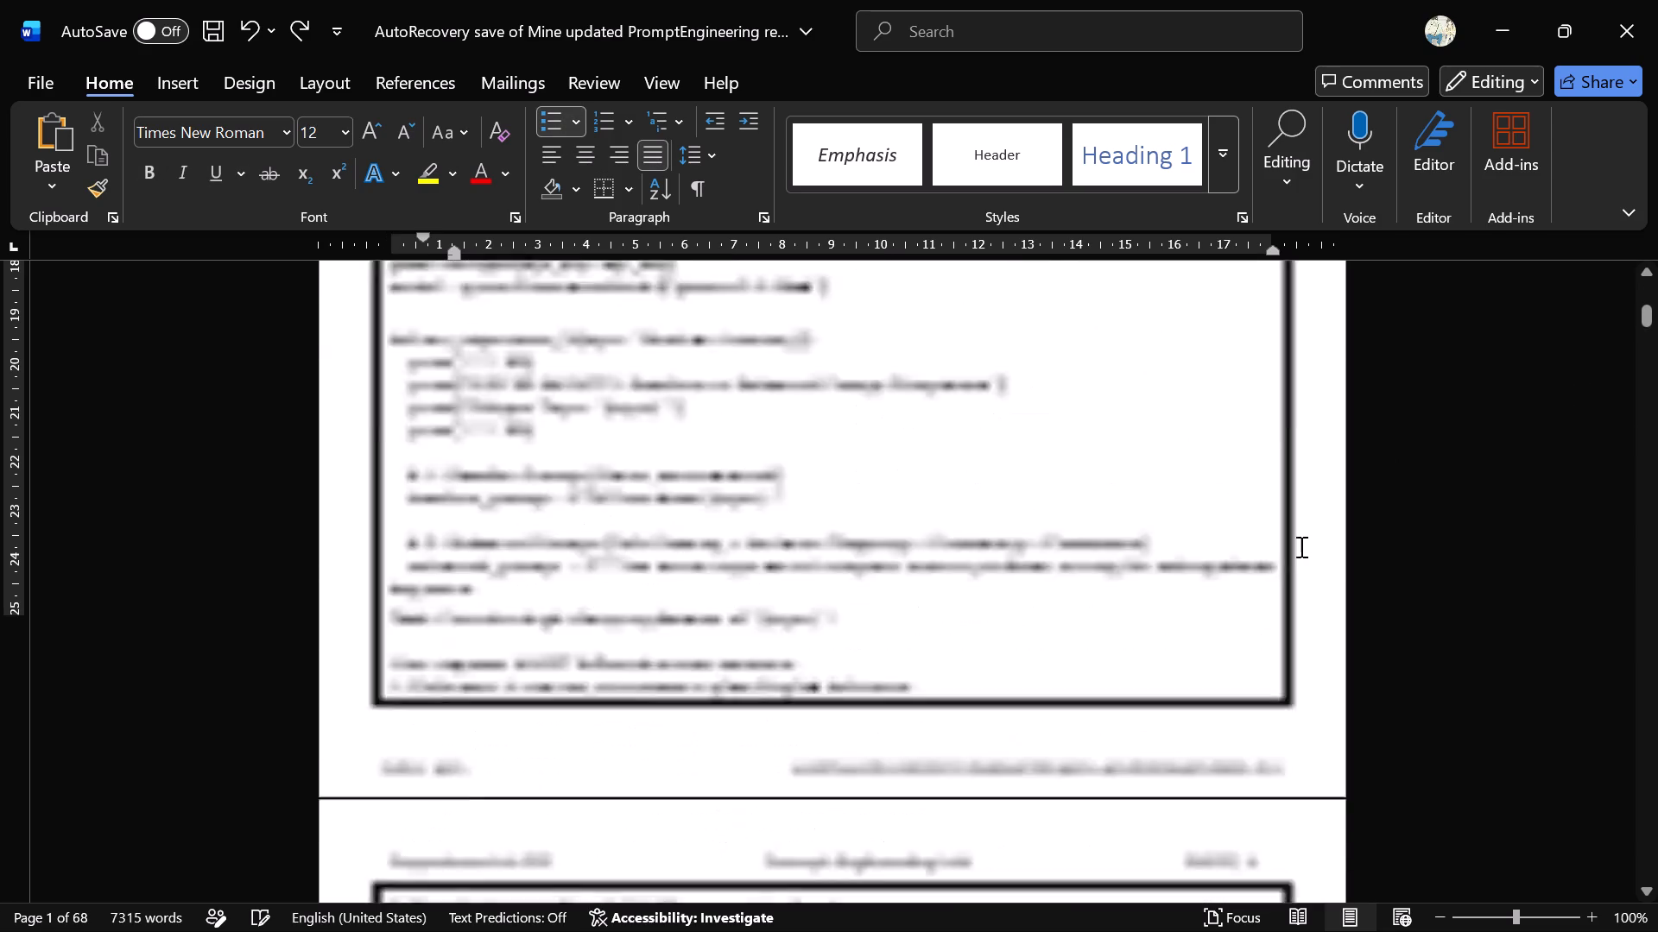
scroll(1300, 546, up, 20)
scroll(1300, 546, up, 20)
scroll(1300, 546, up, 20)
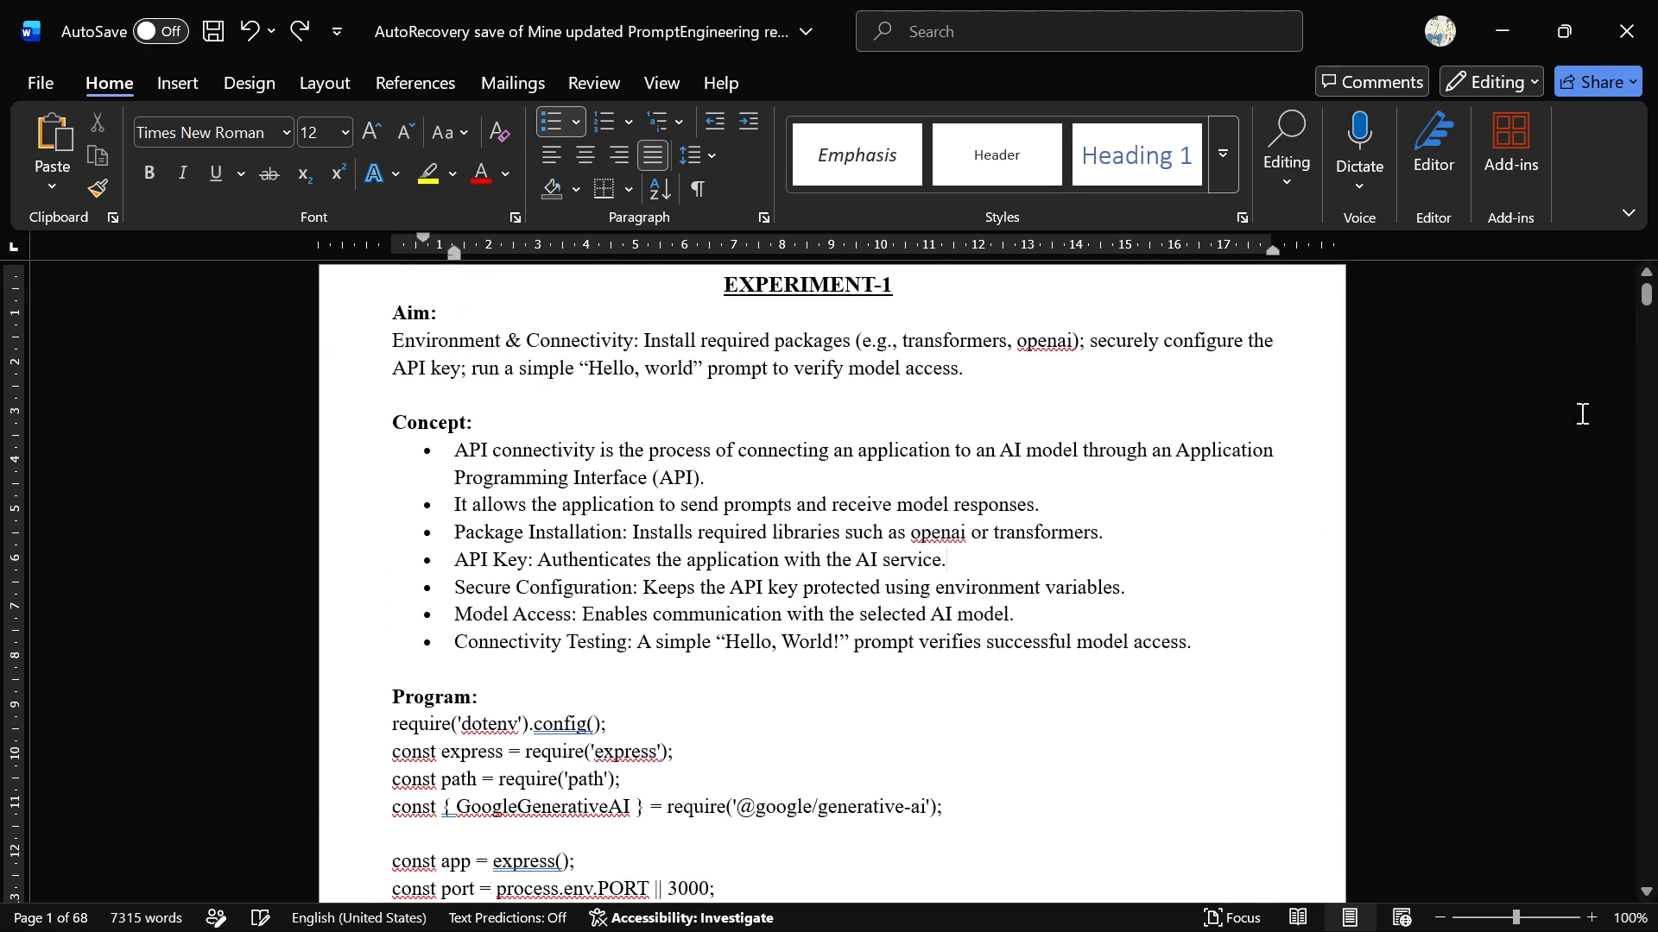
Continue undoing the recent layout changes one after another from page 1.
key(Escape)
click(1576, 364)
scroll(1576, 364, up, 3)
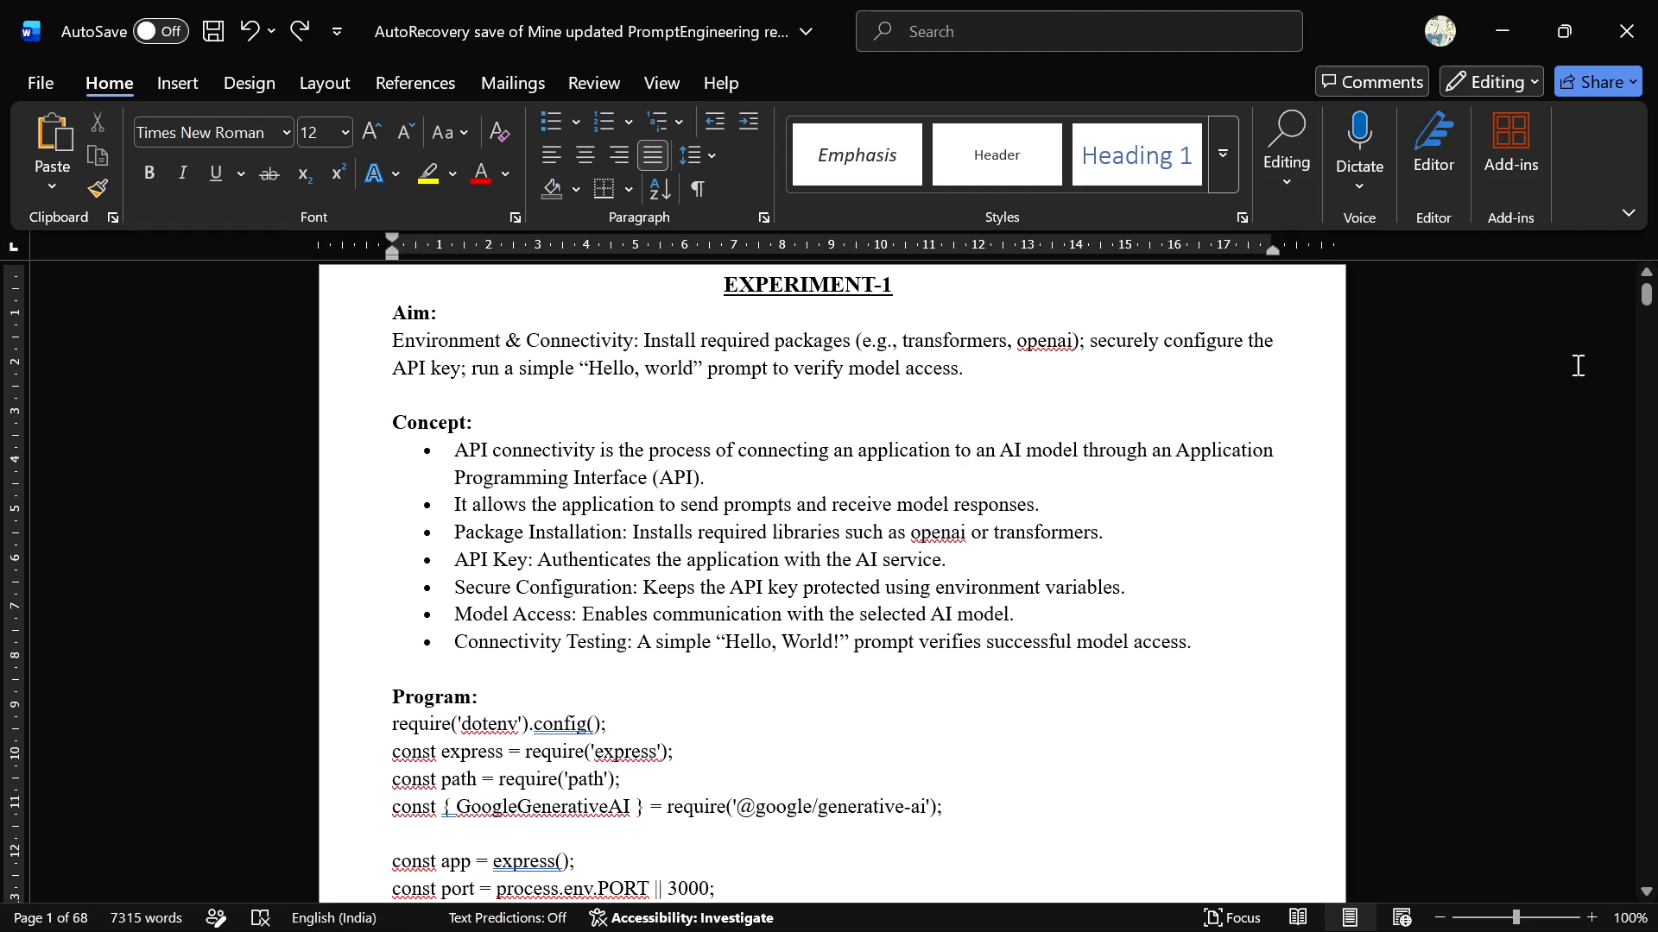
key(ctrl+z)
key(ctrl+z)
key(ctrl+z)
key(ctrl+z)
key(ctrl+z)
click(1232, 449)
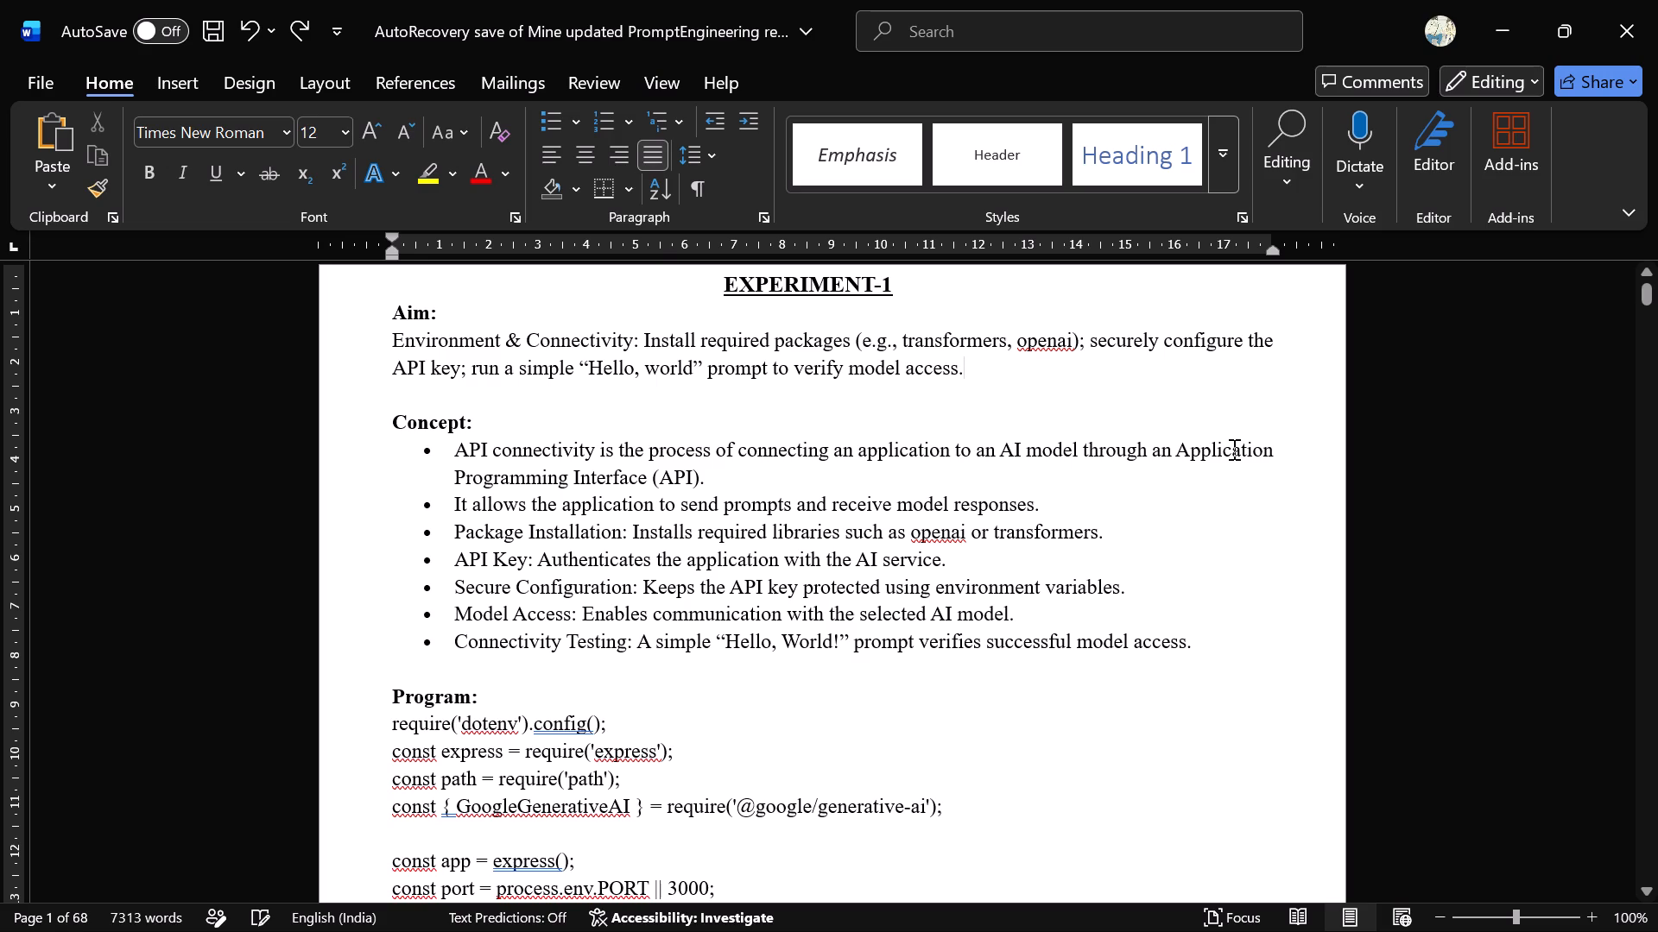
key(ctrl+z)
key(ctrl+z)
key(ctrl+z)
key(ctrl+z)
key(ctrl+z)
Show the white space between the pages again at a page break further down the document.
scroll(1504, 373, up, 3)
scroll(1504, 373, down, 20)
scroll(1504, 373, down, 20)
scroll(1504, 373, down, 20)
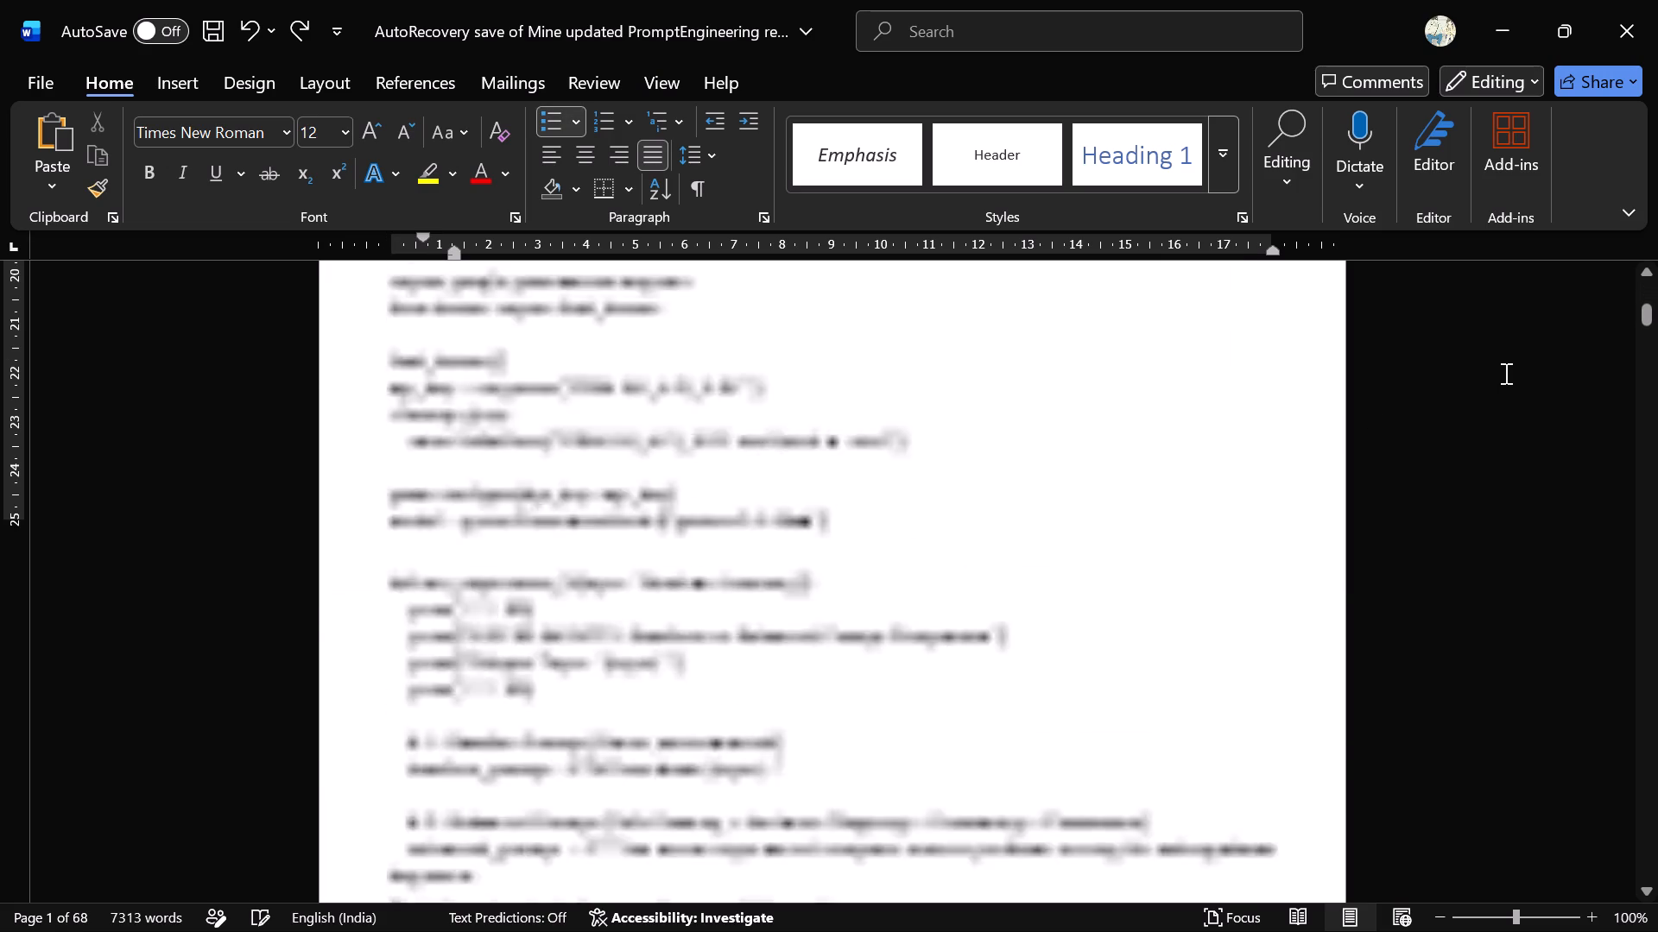
scroll(1504, 373, down, 19)
scroll(1504, 373, up, 1)
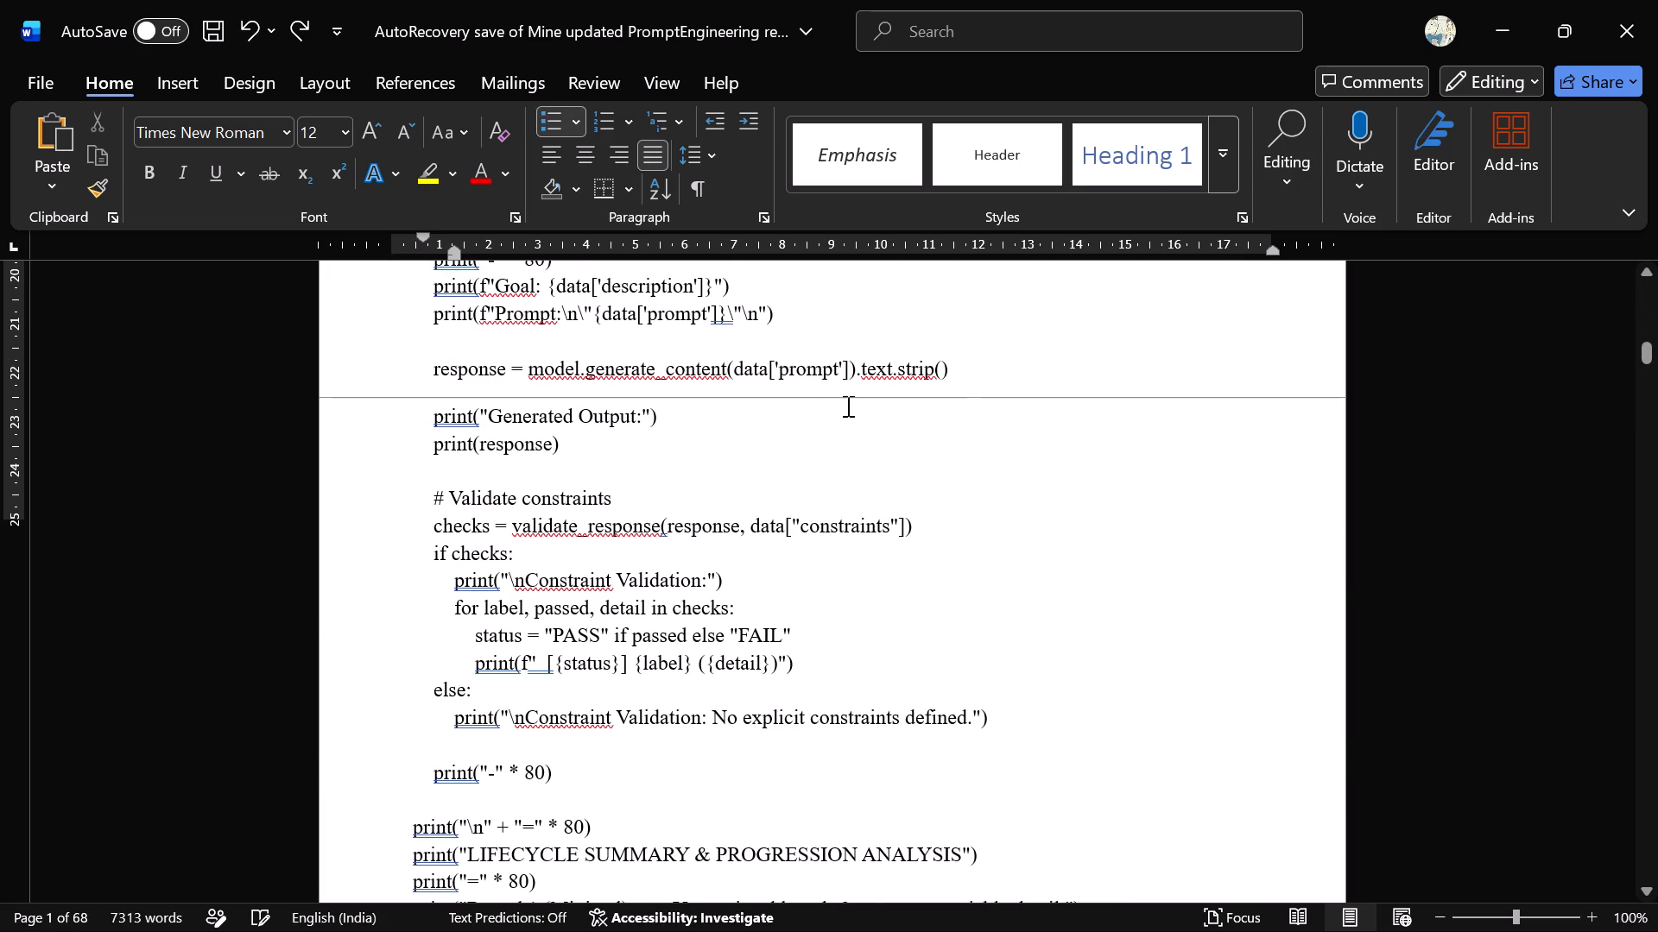
click(844, 400)
double_click(844, 400)
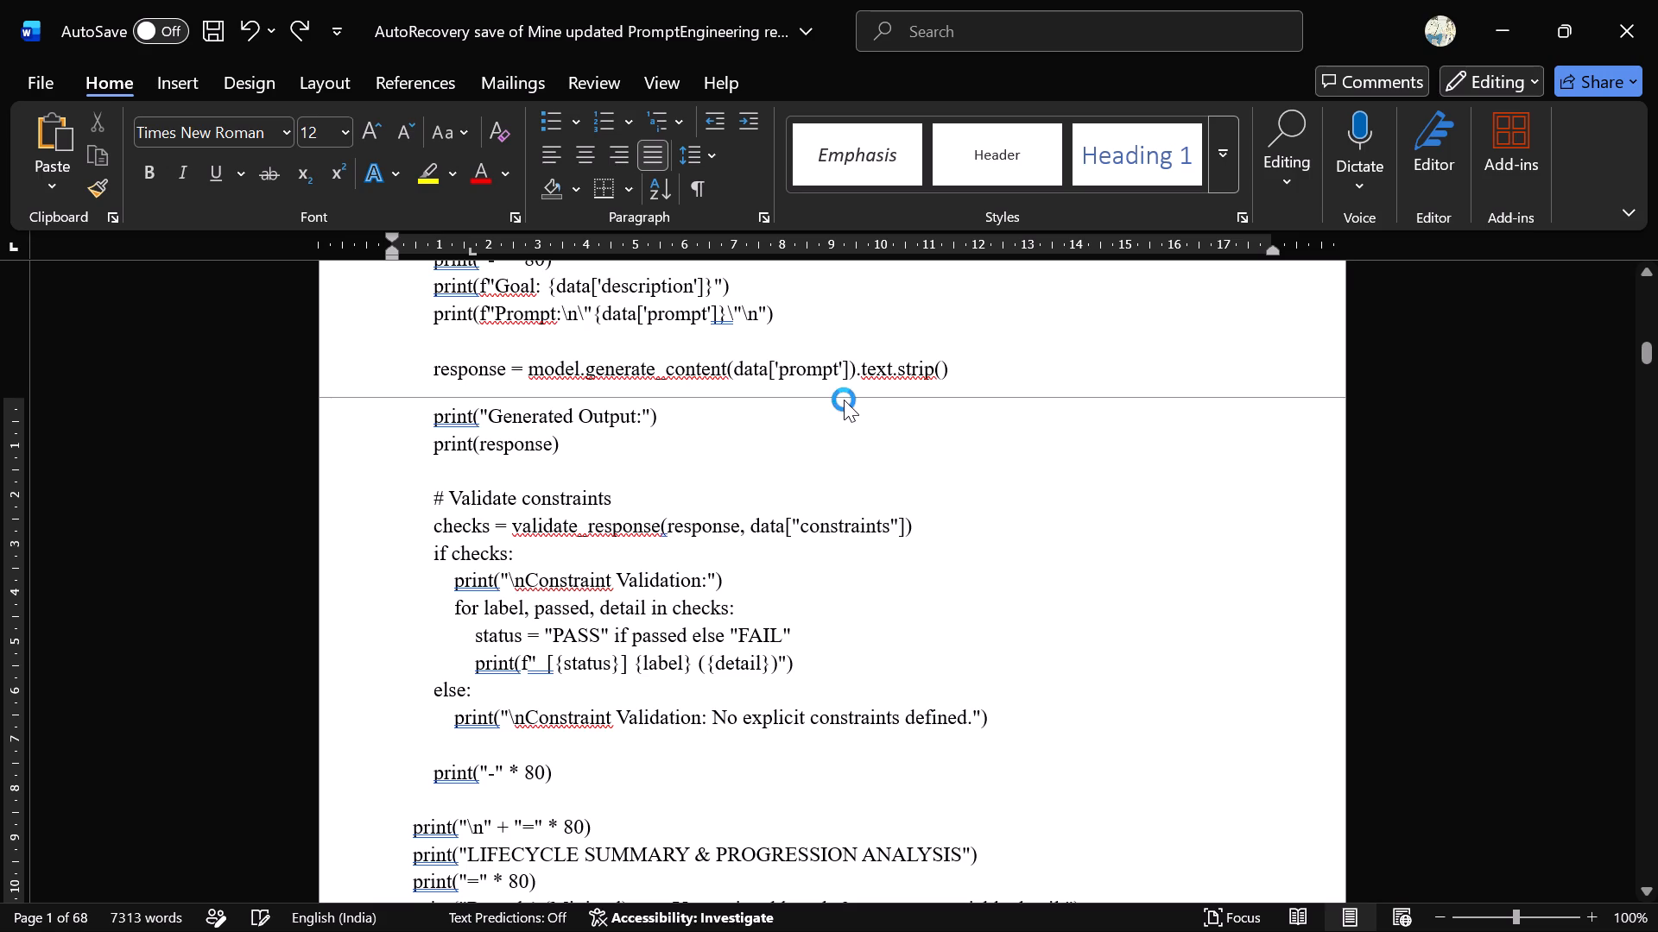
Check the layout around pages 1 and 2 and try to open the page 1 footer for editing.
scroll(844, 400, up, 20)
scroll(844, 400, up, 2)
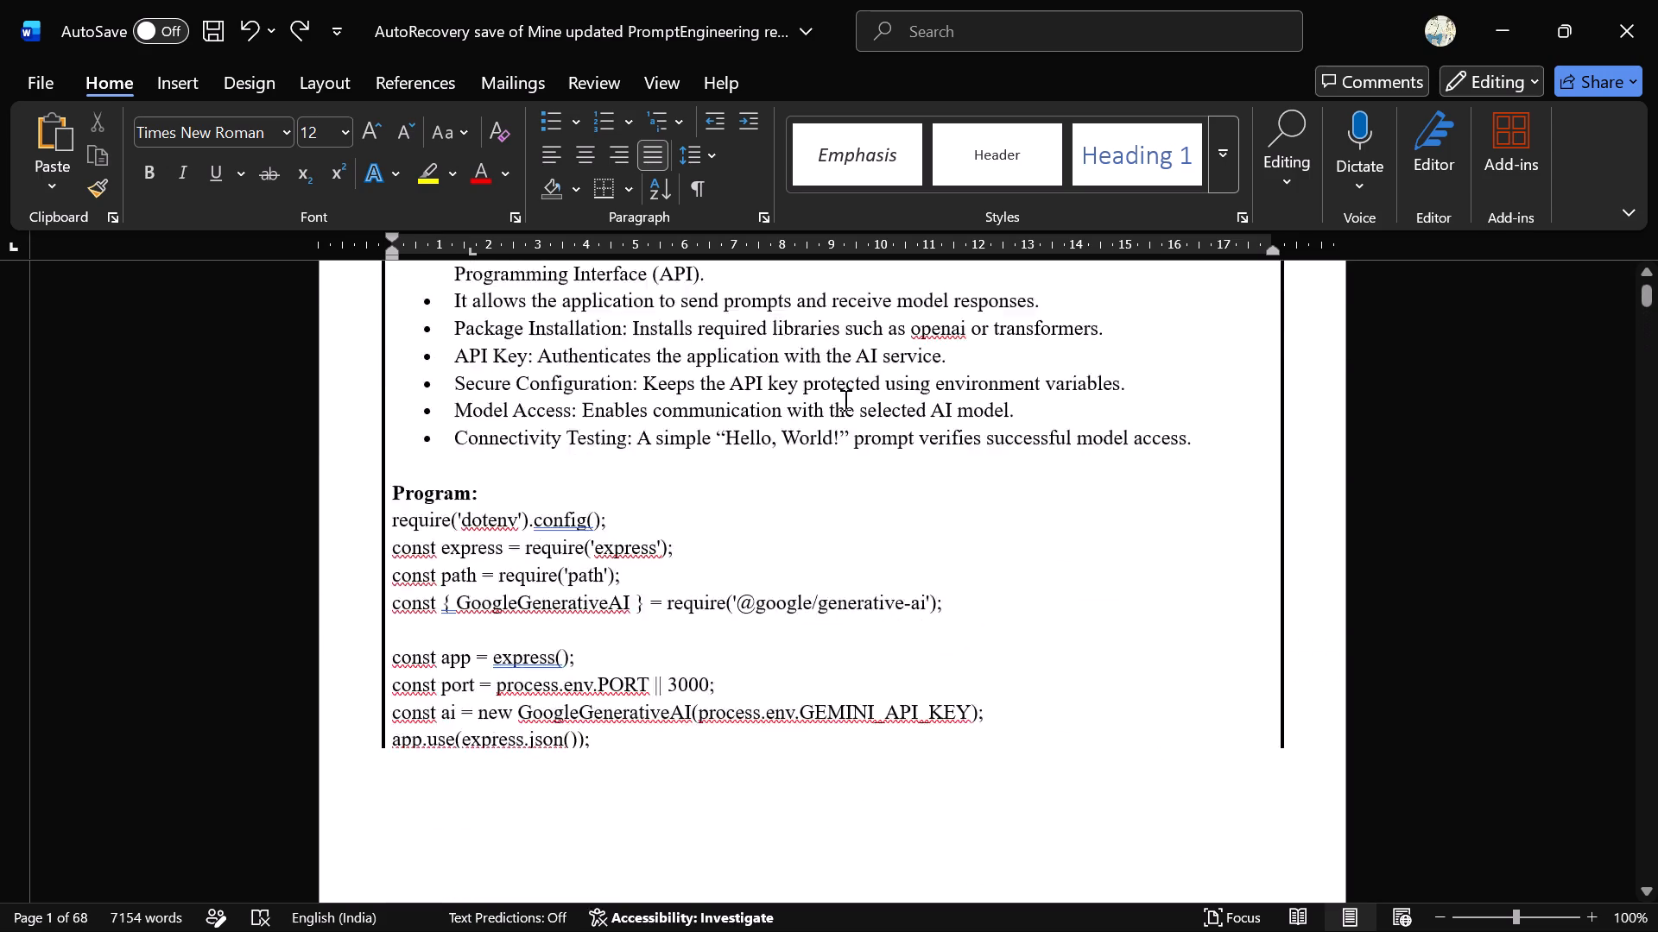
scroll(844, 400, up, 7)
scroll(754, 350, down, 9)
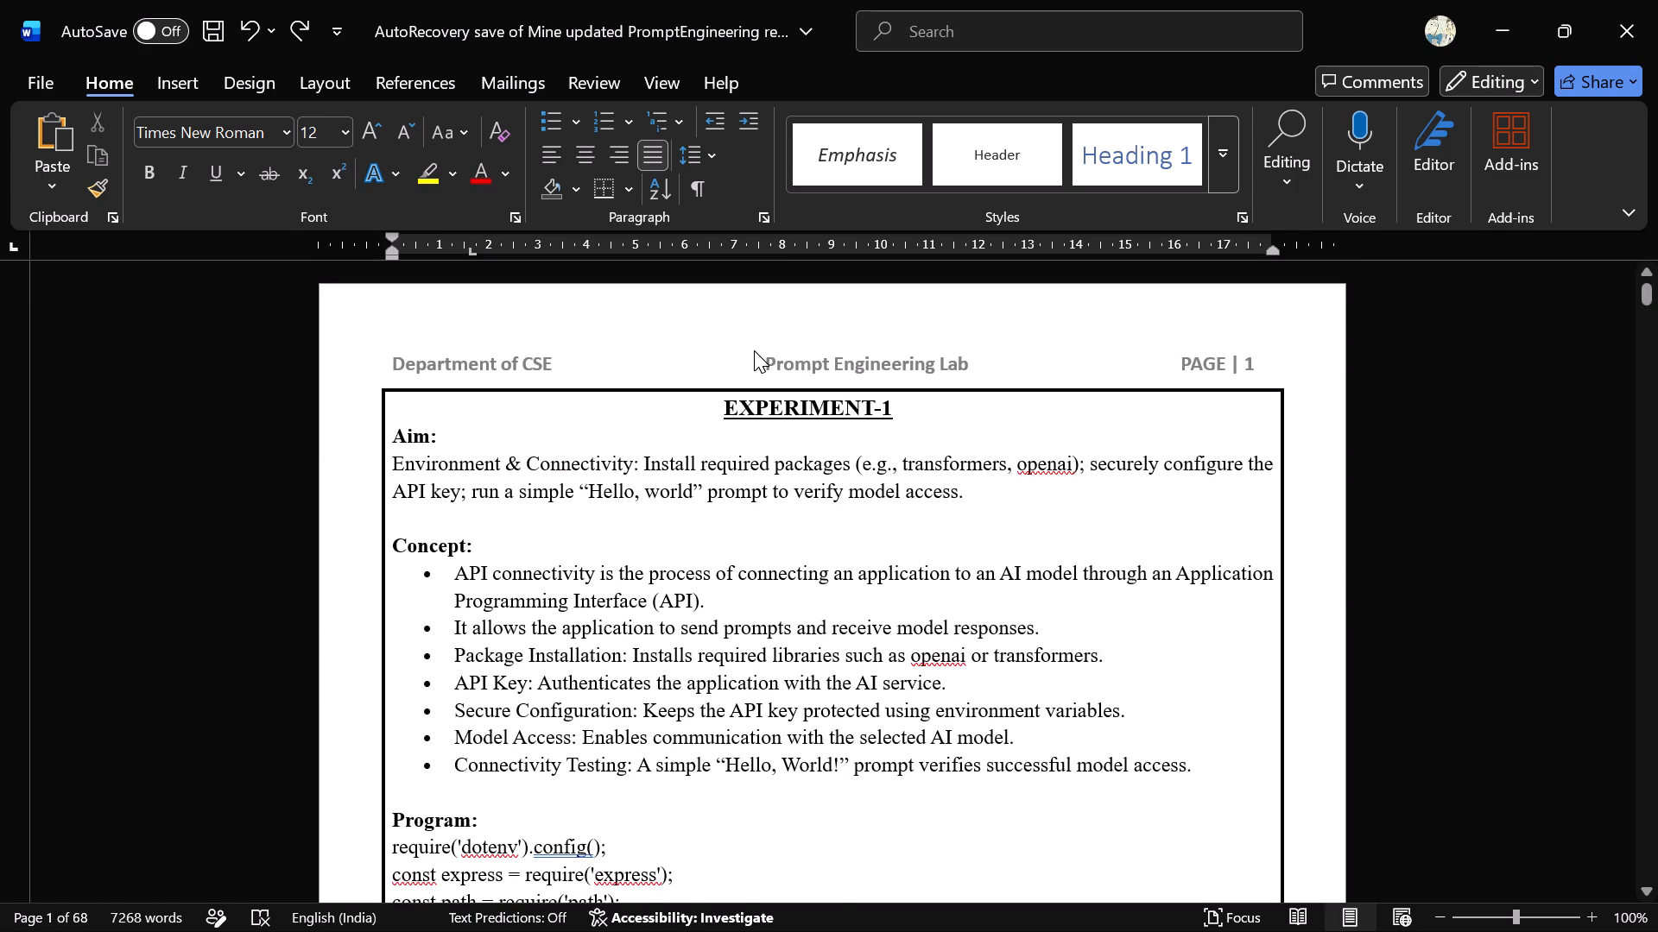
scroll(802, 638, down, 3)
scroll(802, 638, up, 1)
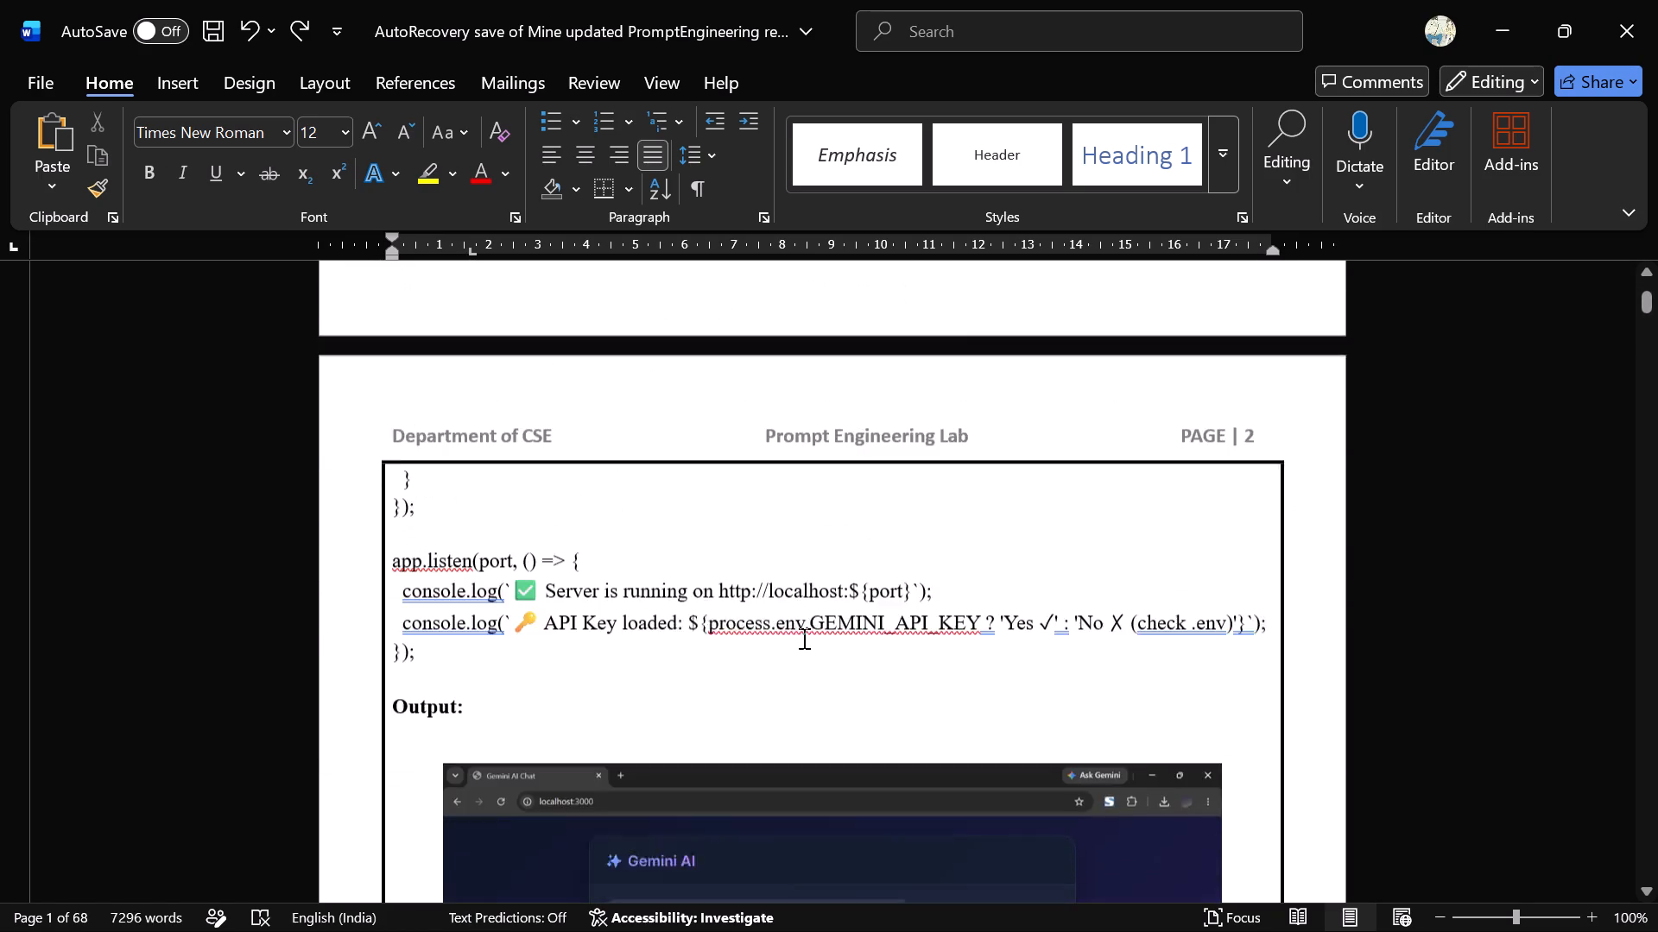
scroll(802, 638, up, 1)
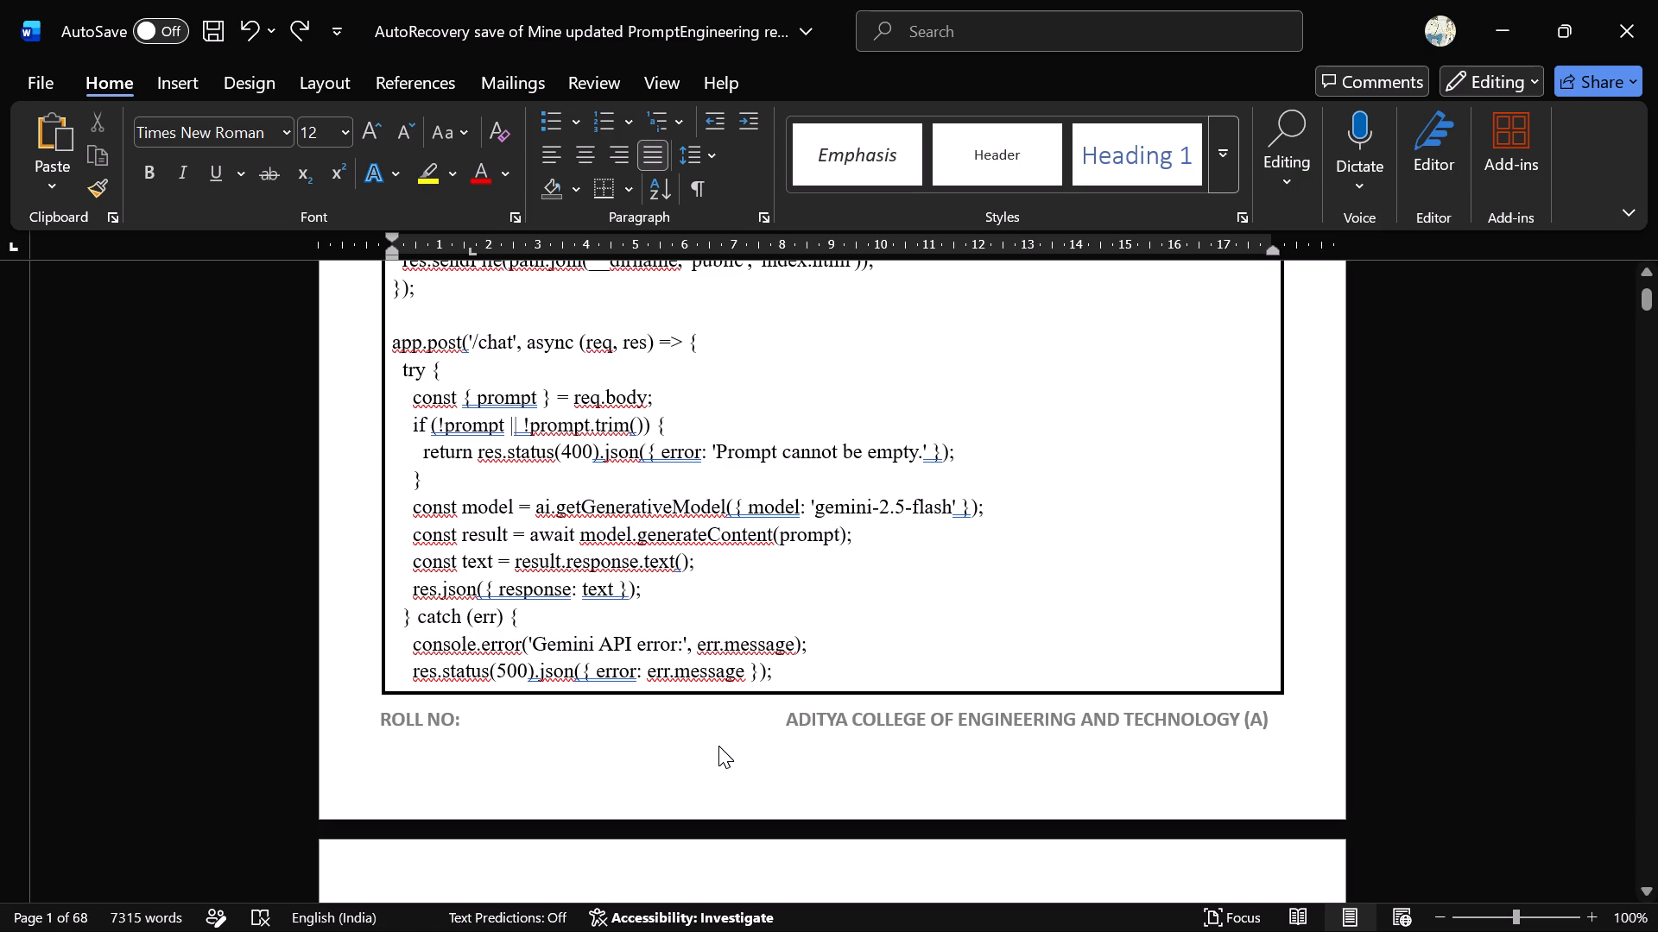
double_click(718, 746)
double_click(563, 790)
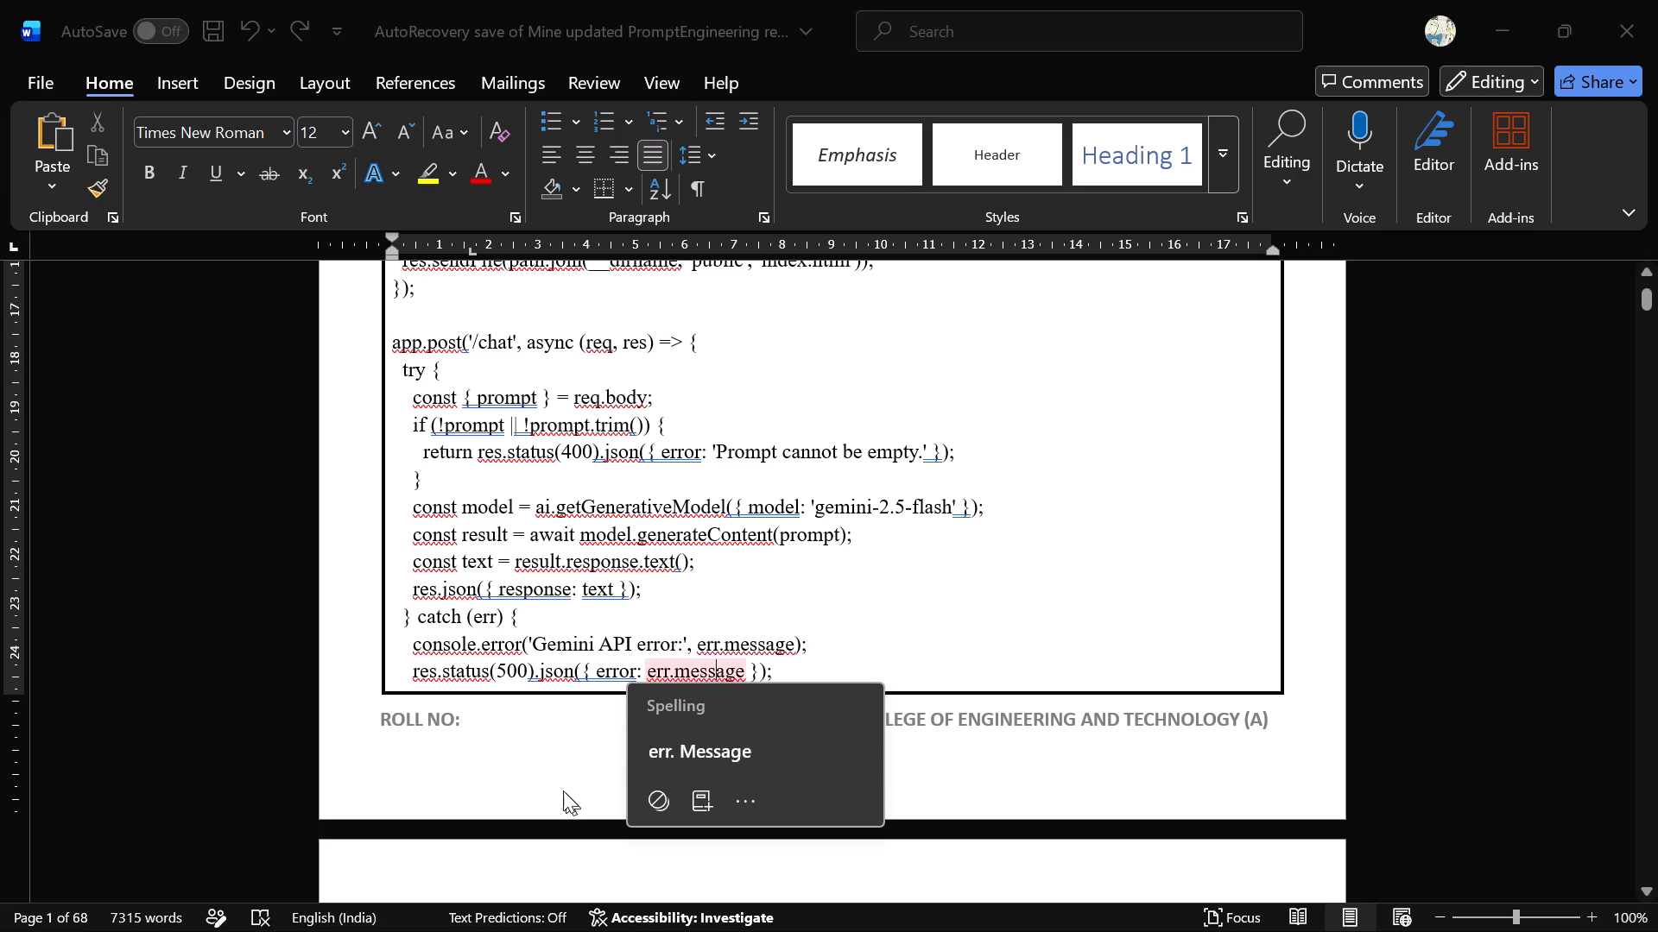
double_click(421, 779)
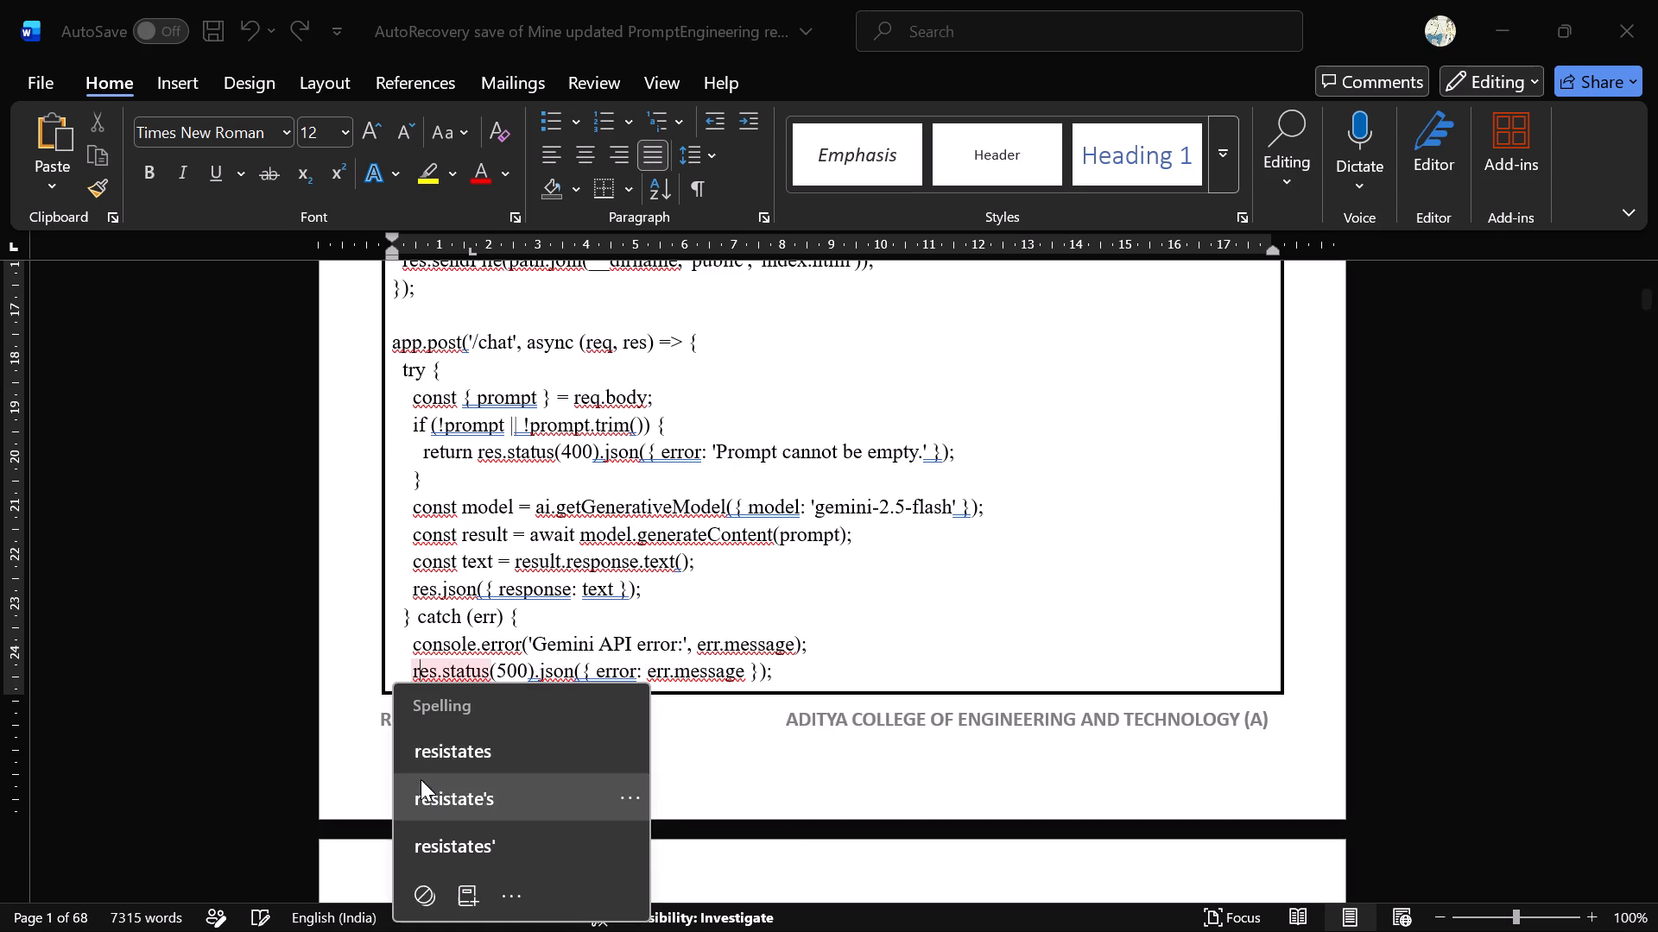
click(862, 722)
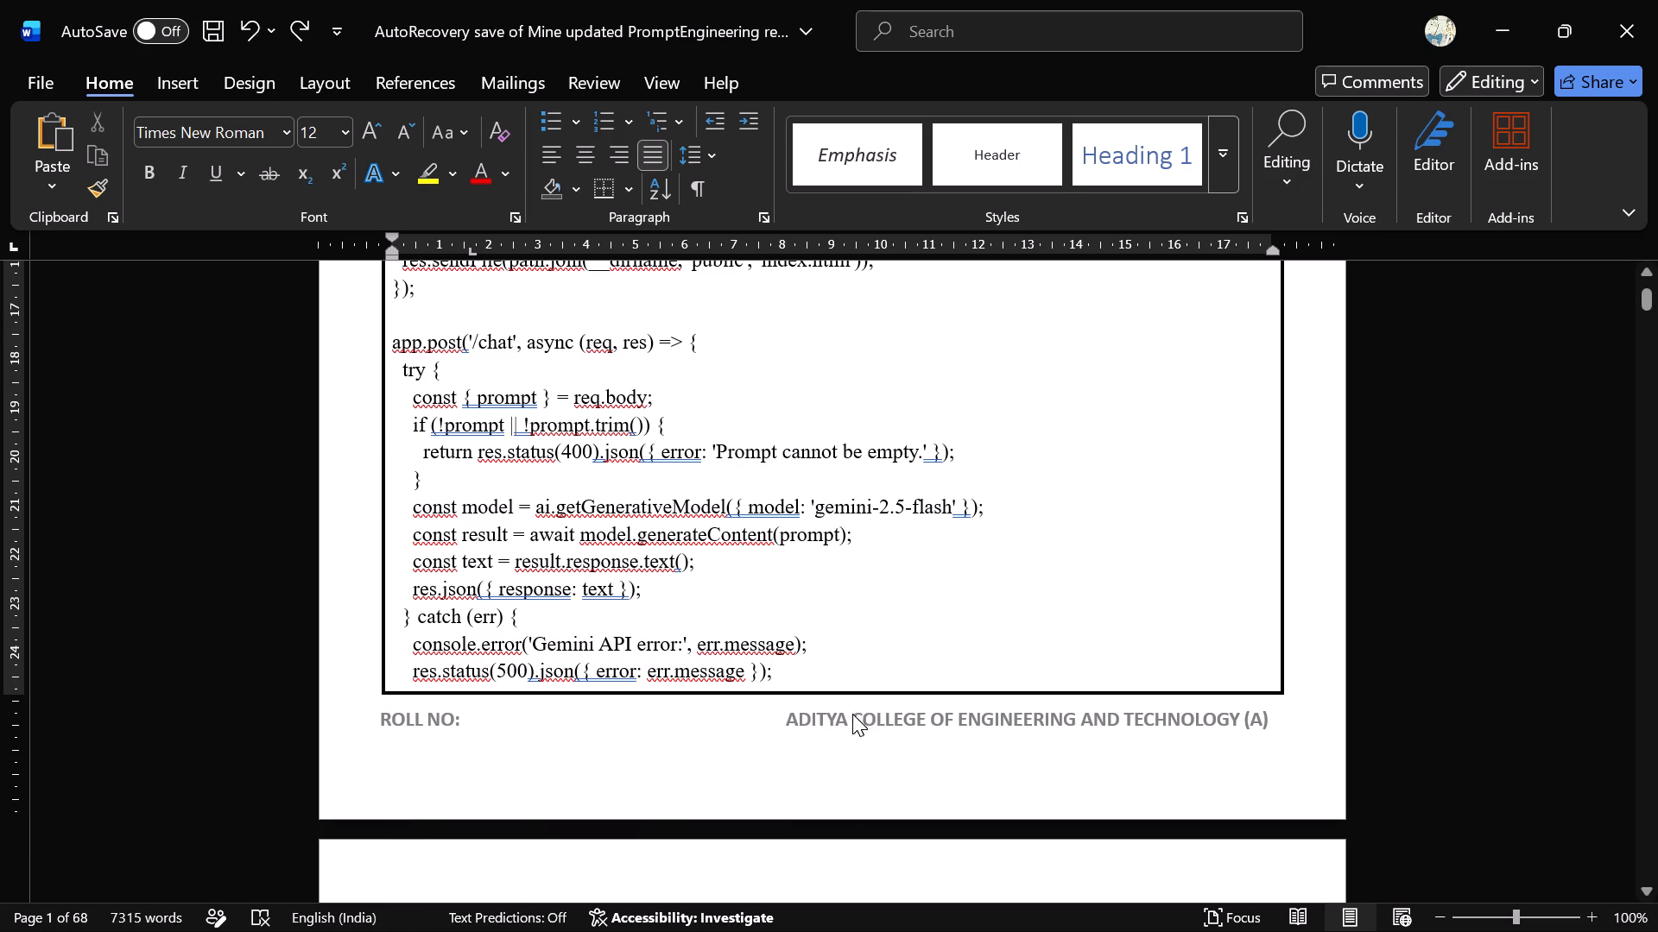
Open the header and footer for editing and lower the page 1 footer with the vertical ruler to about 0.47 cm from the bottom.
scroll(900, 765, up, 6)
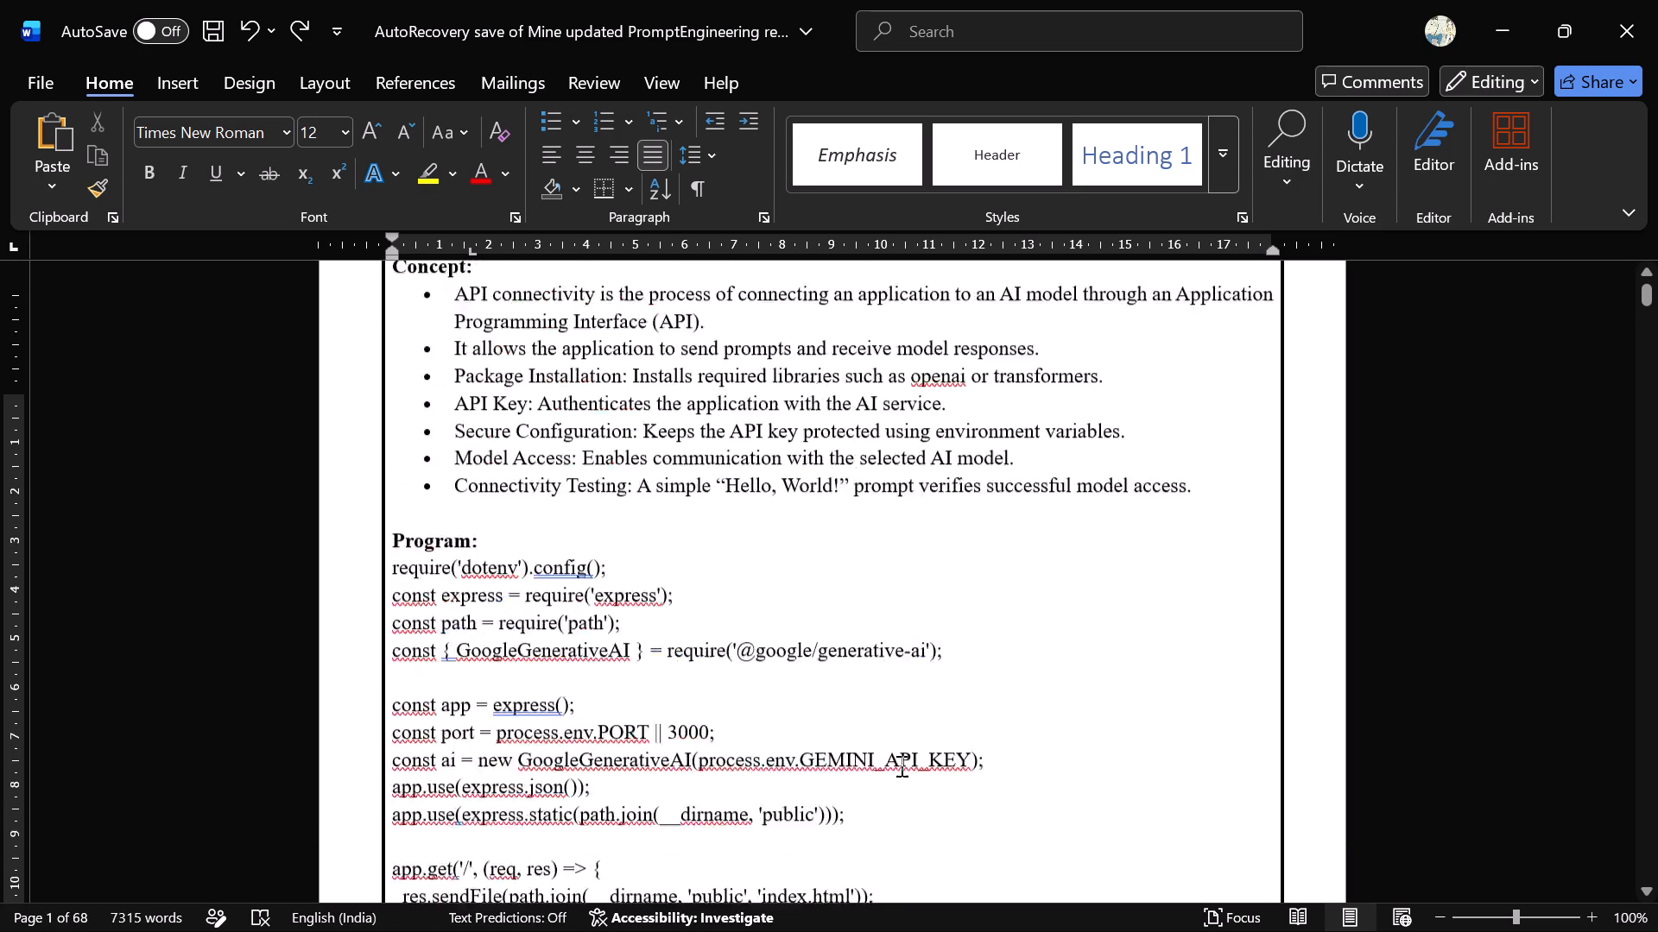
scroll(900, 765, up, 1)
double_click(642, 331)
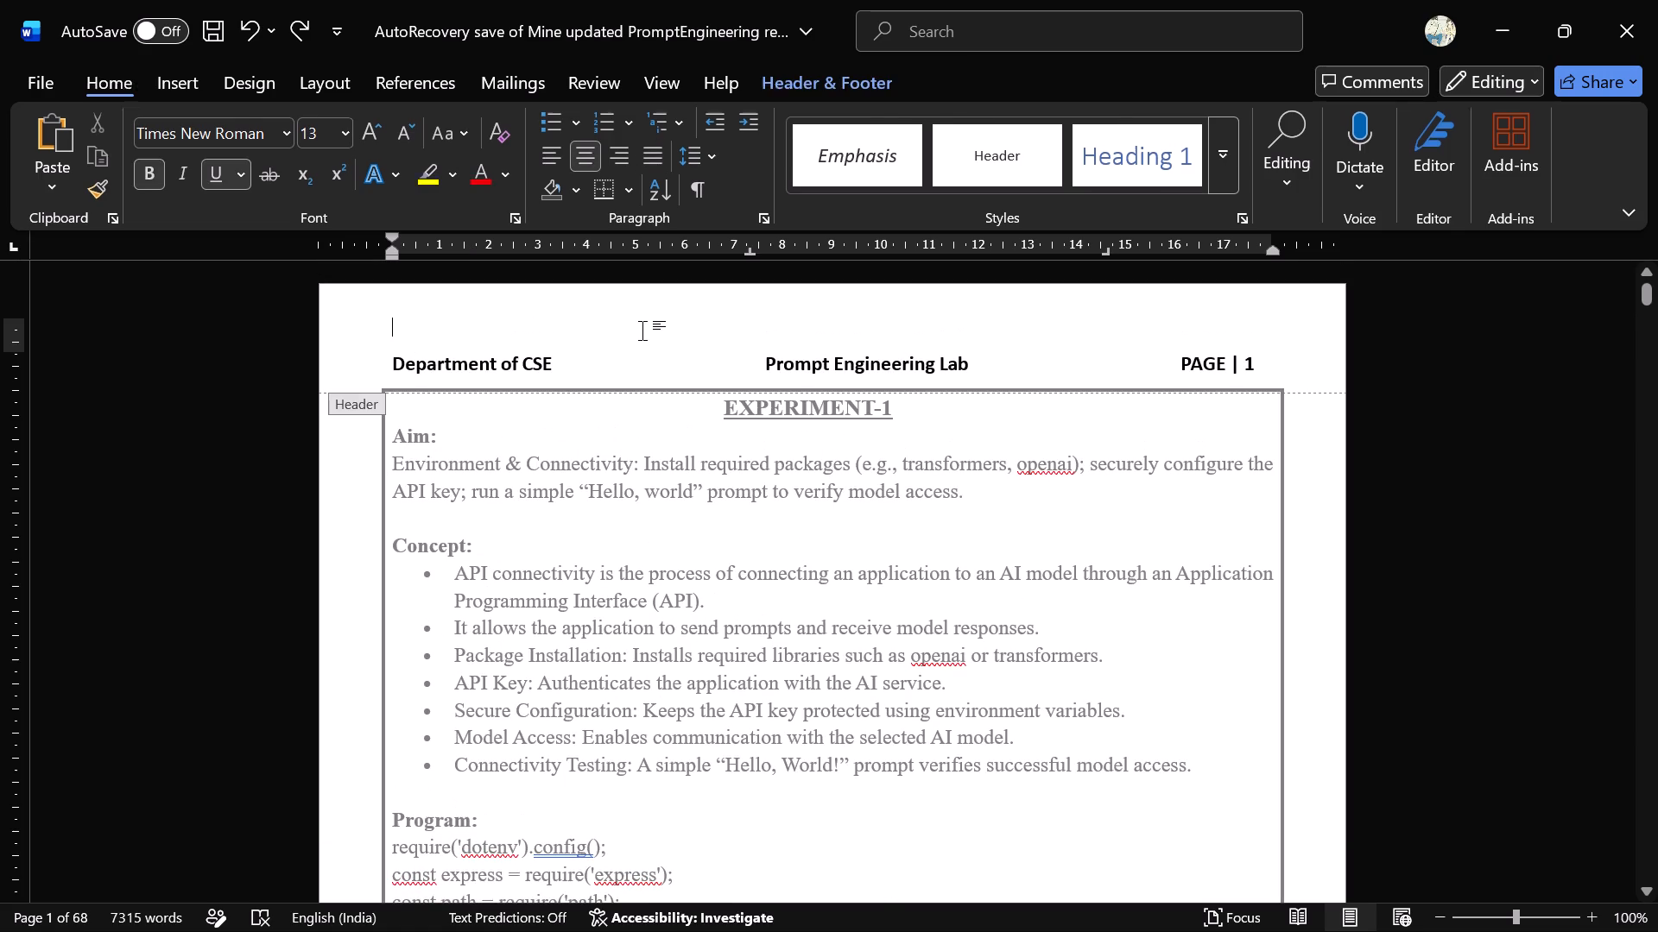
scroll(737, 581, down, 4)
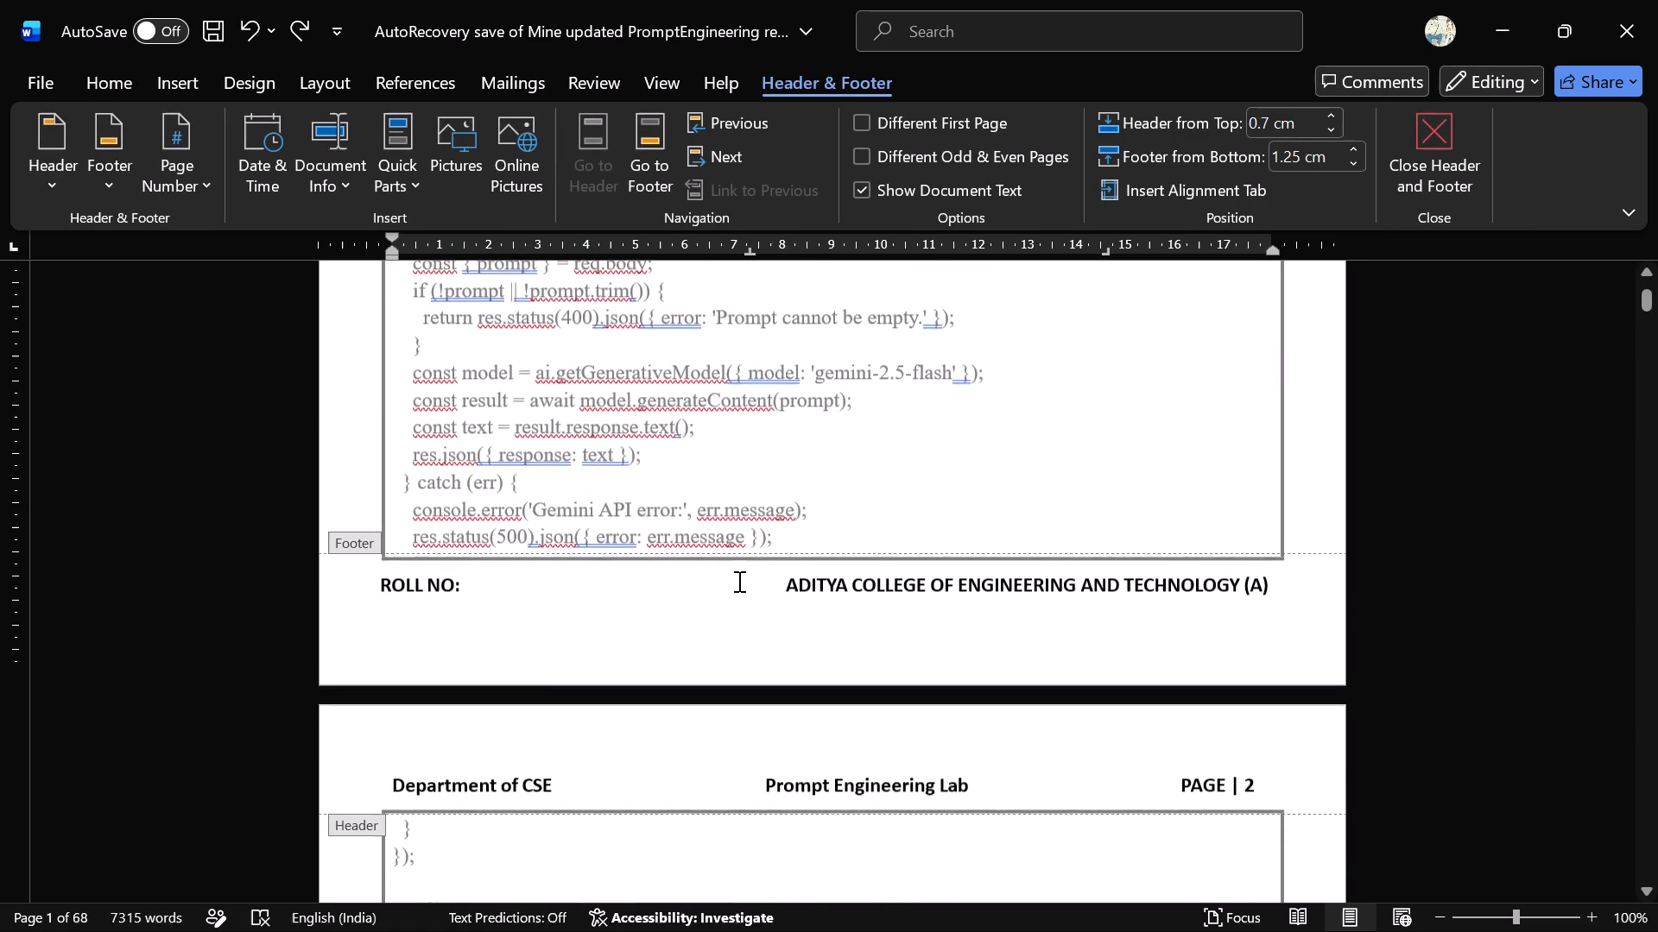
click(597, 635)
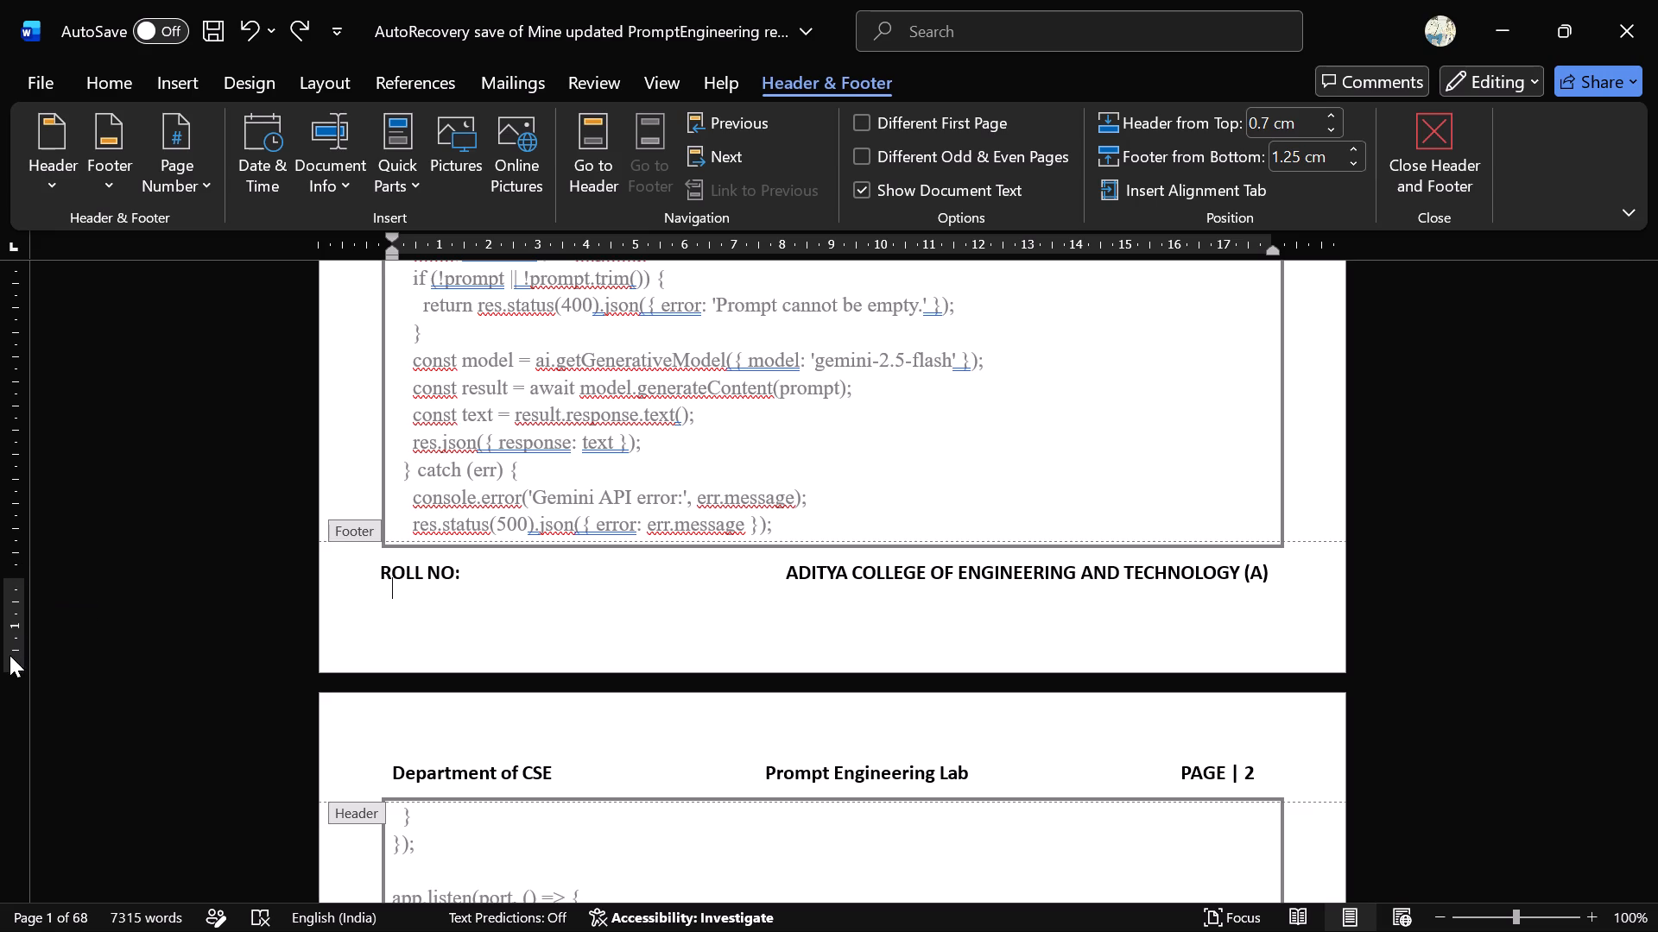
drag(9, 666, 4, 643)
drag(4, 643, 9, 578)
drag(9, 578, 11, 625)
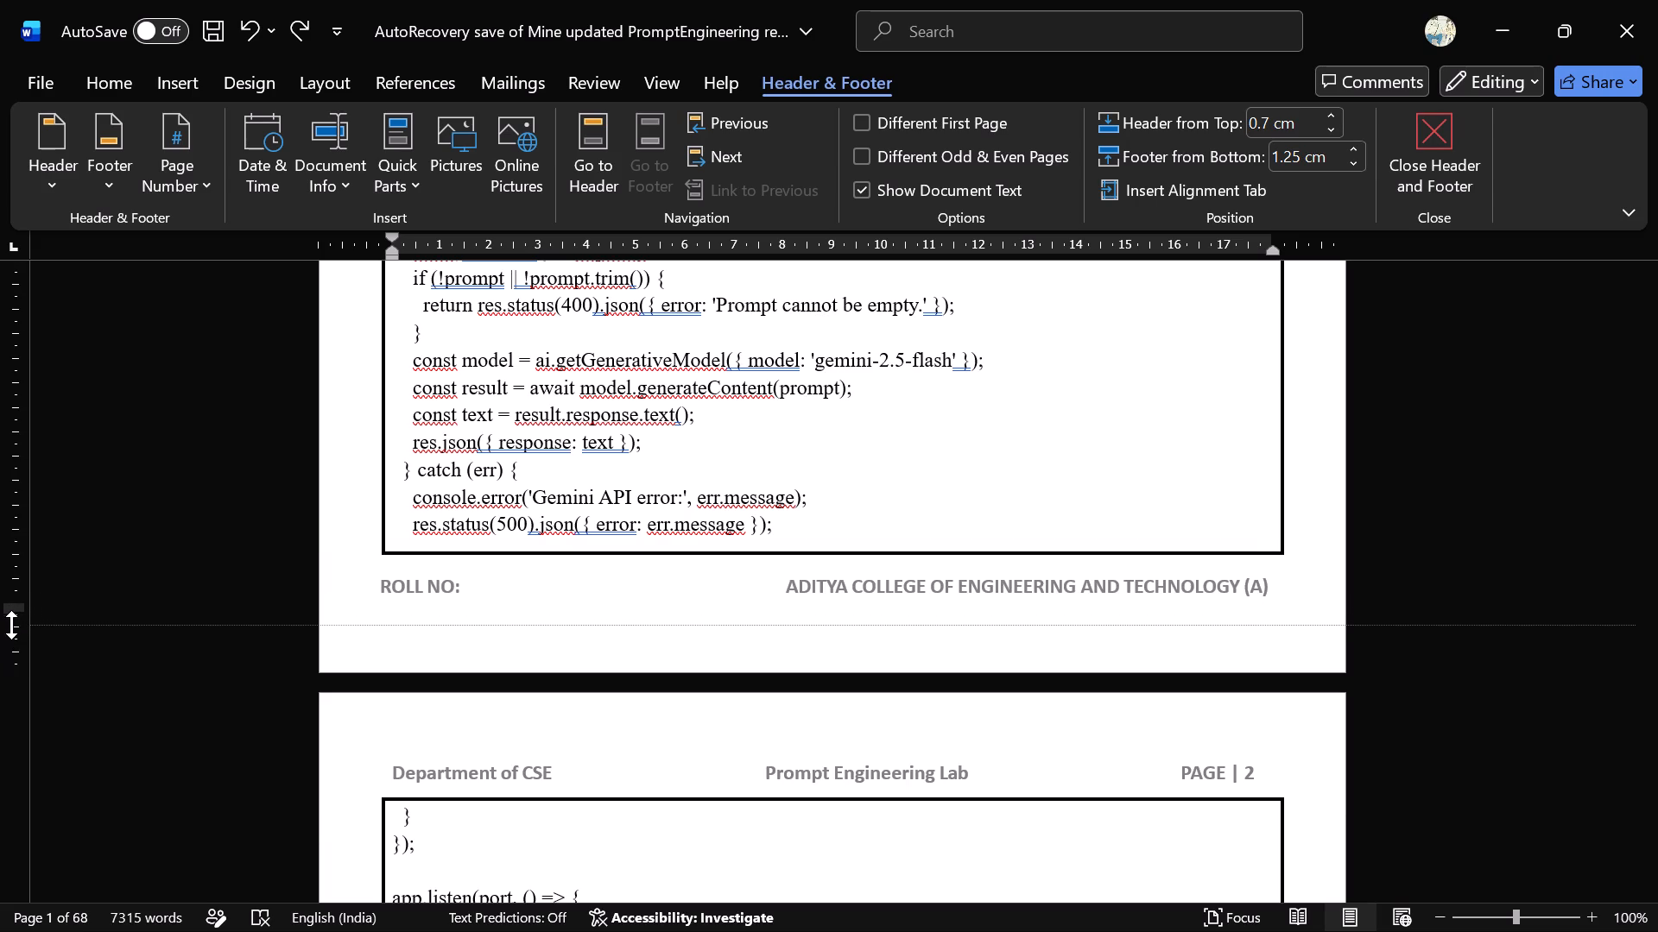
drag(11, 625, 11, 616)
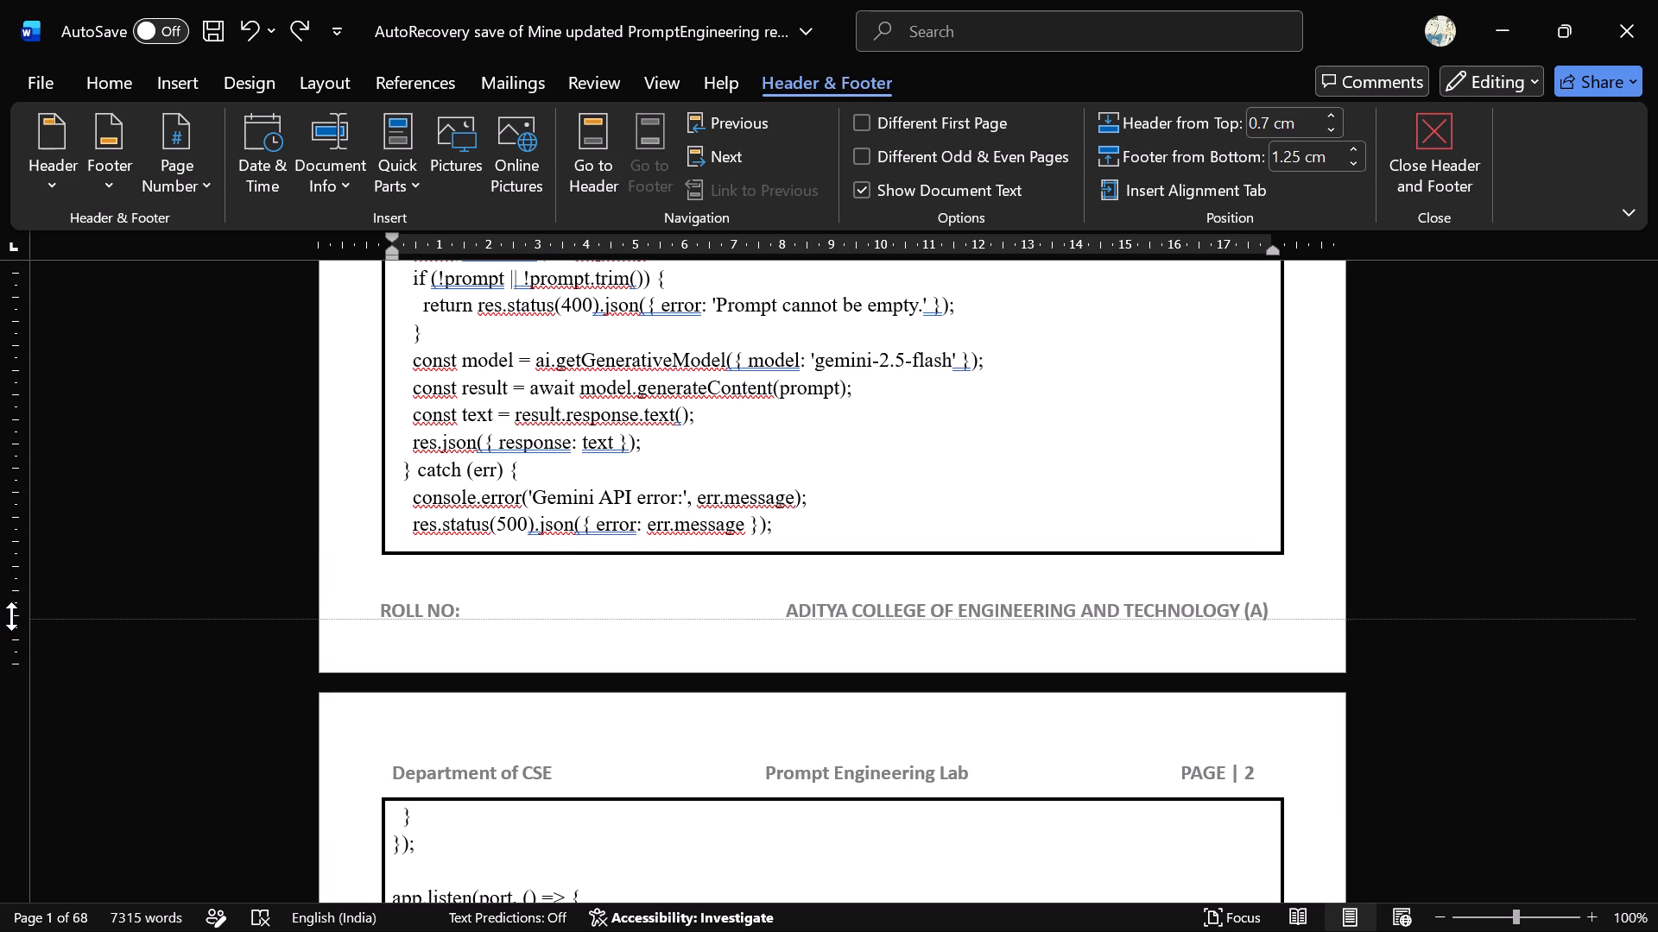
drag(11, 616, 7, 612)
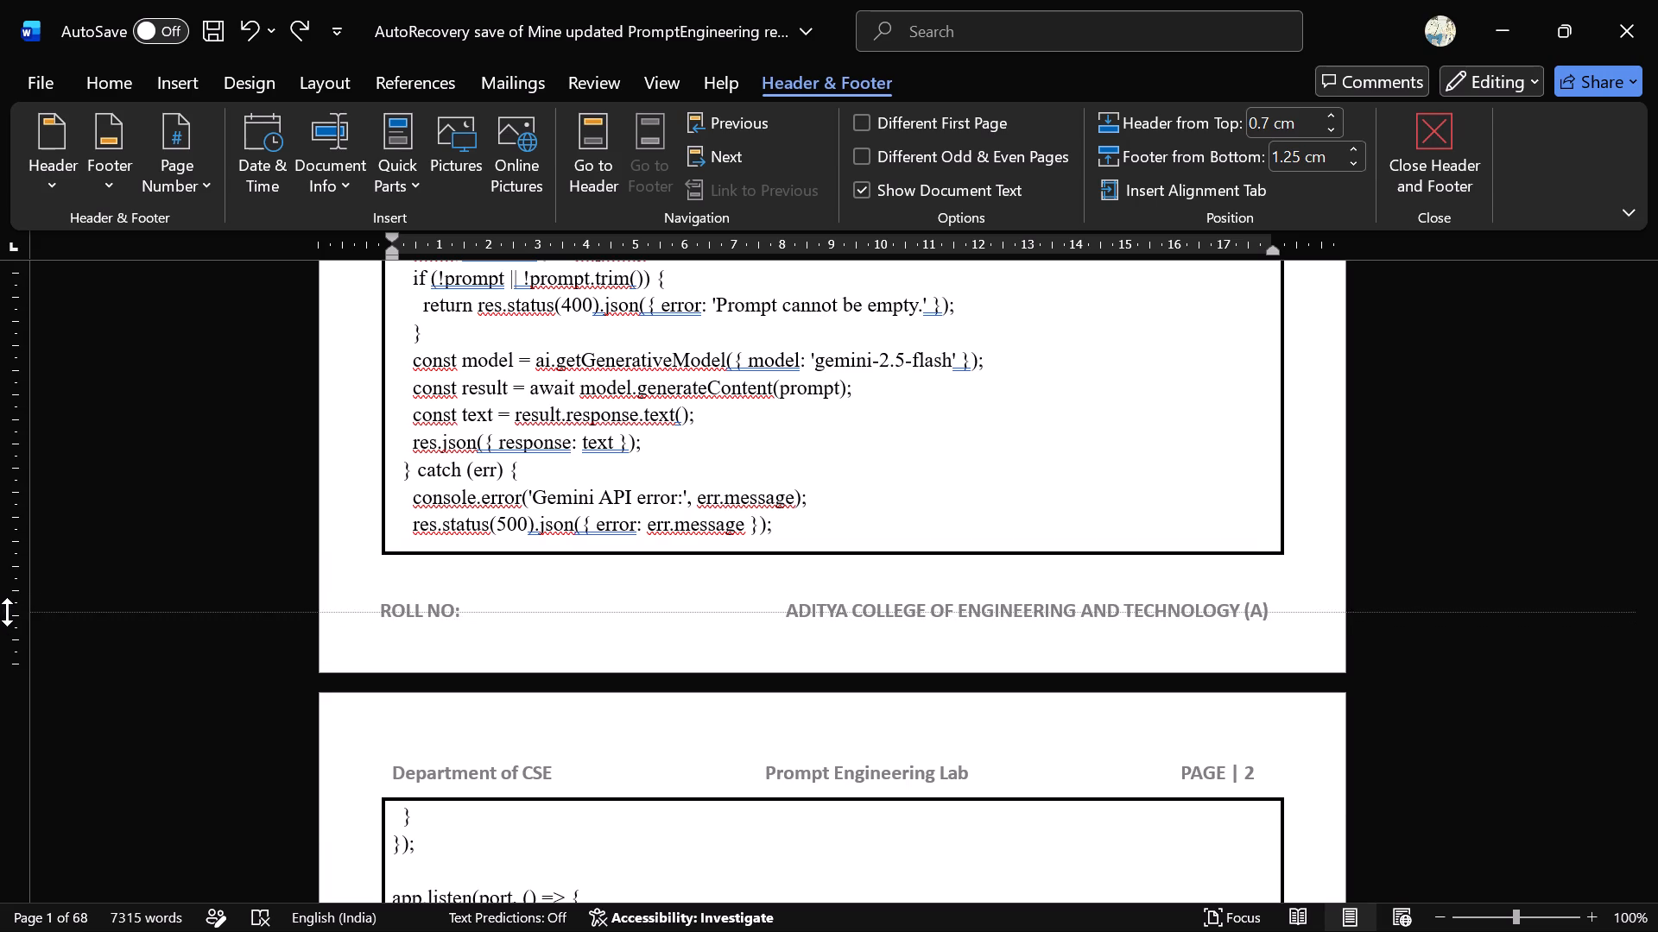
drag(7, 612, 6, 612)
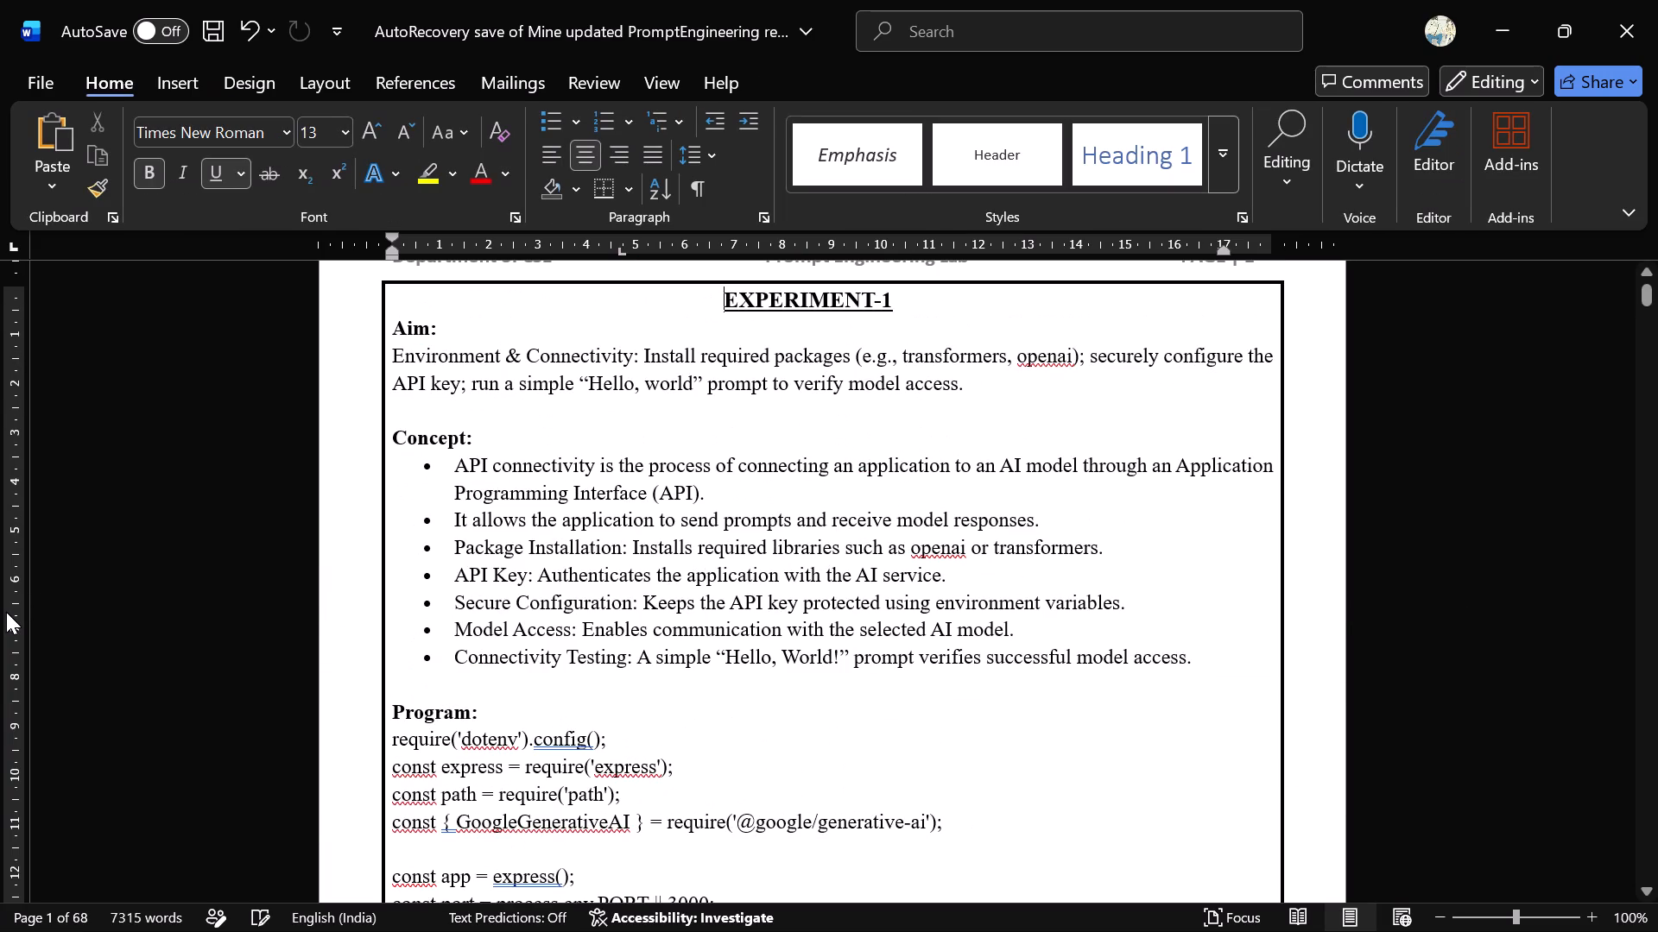
Reopen the page 1 header for editing and set the footer's distance from the bottom to 0.7 cm.
scroll(438, 389, up, 8)
double_click(590, 302)
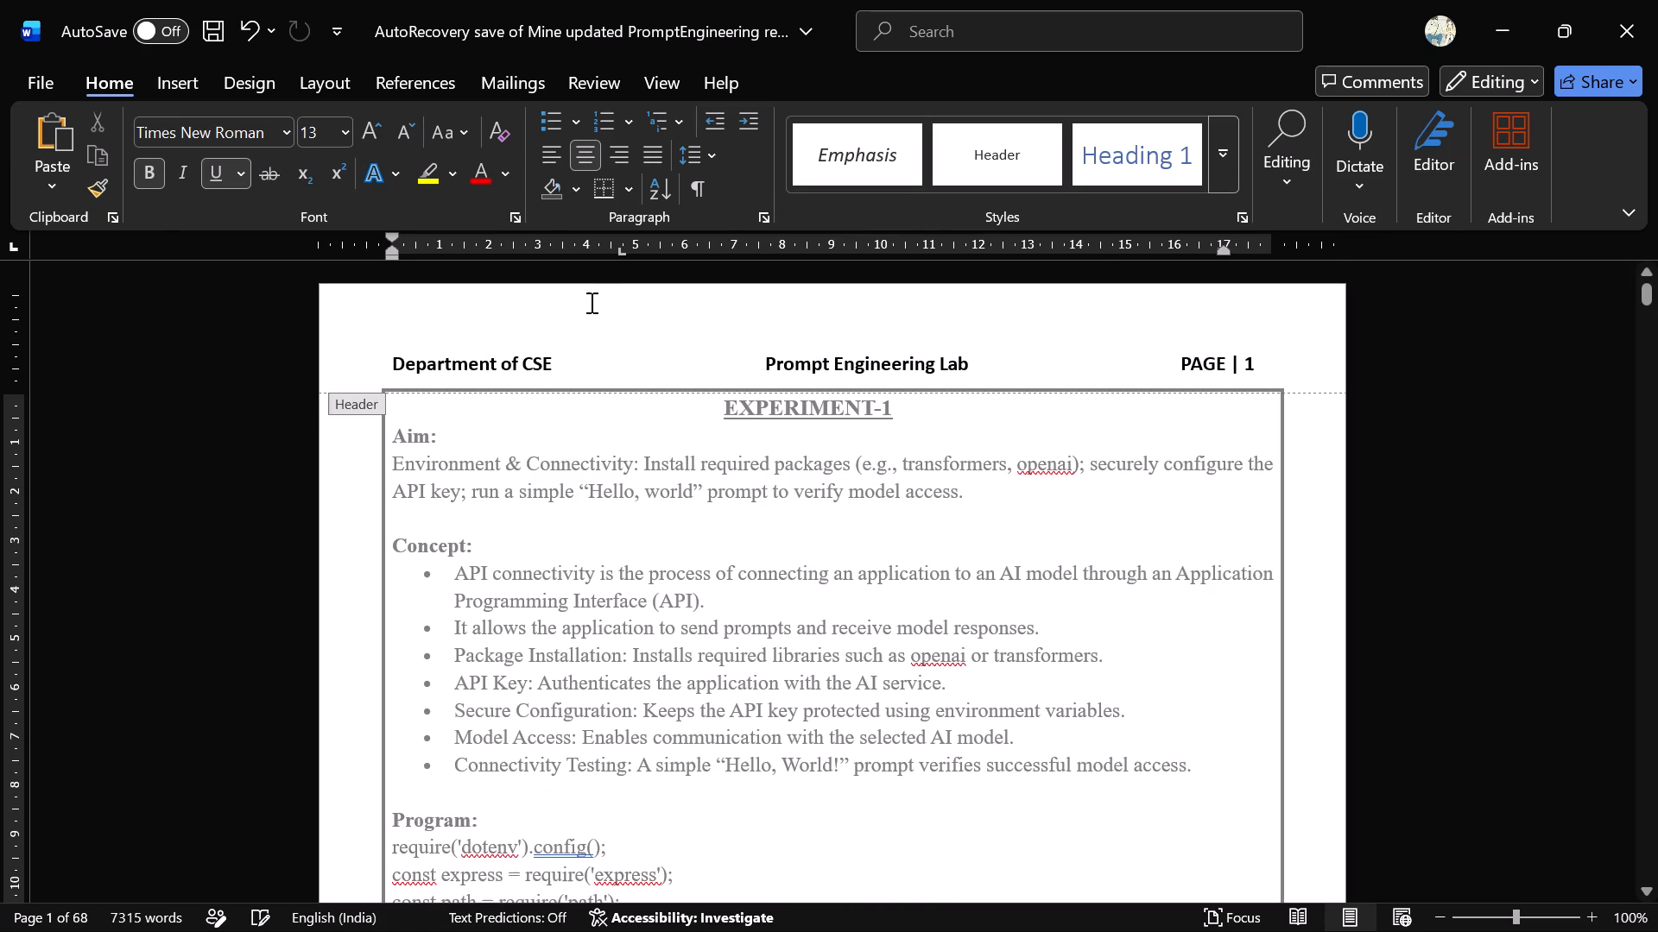
click(1311, 150)
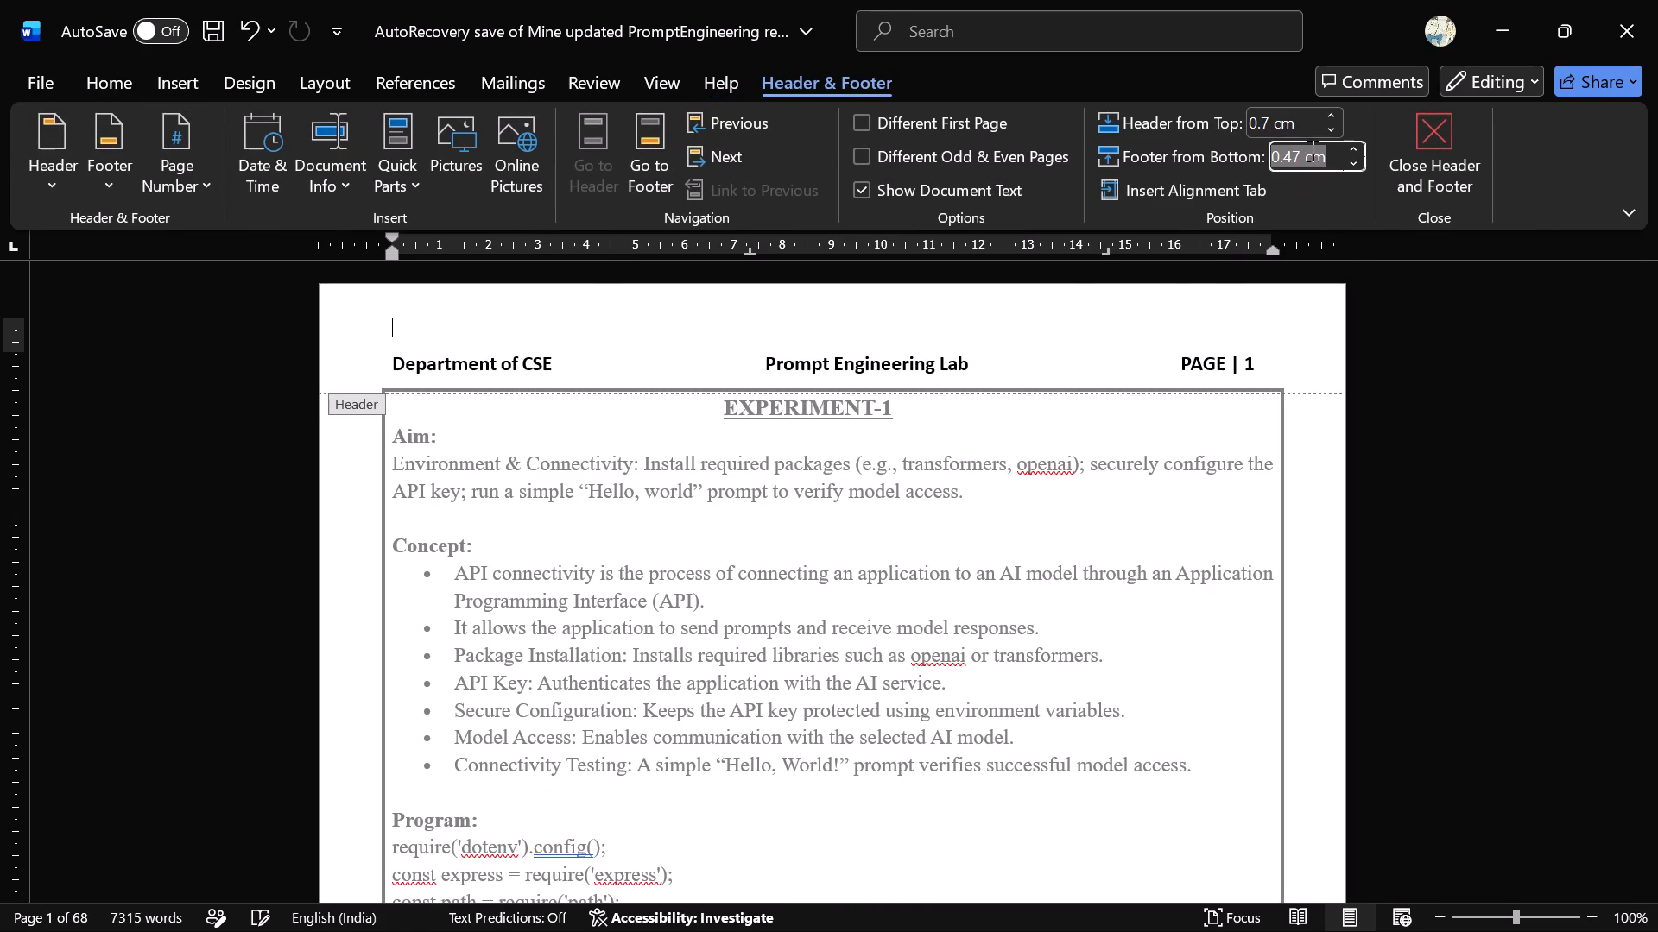
click(1329, 154)
key(Left)
key(Left)
key(Left)
key(BackSpace)
key(BackSpace)
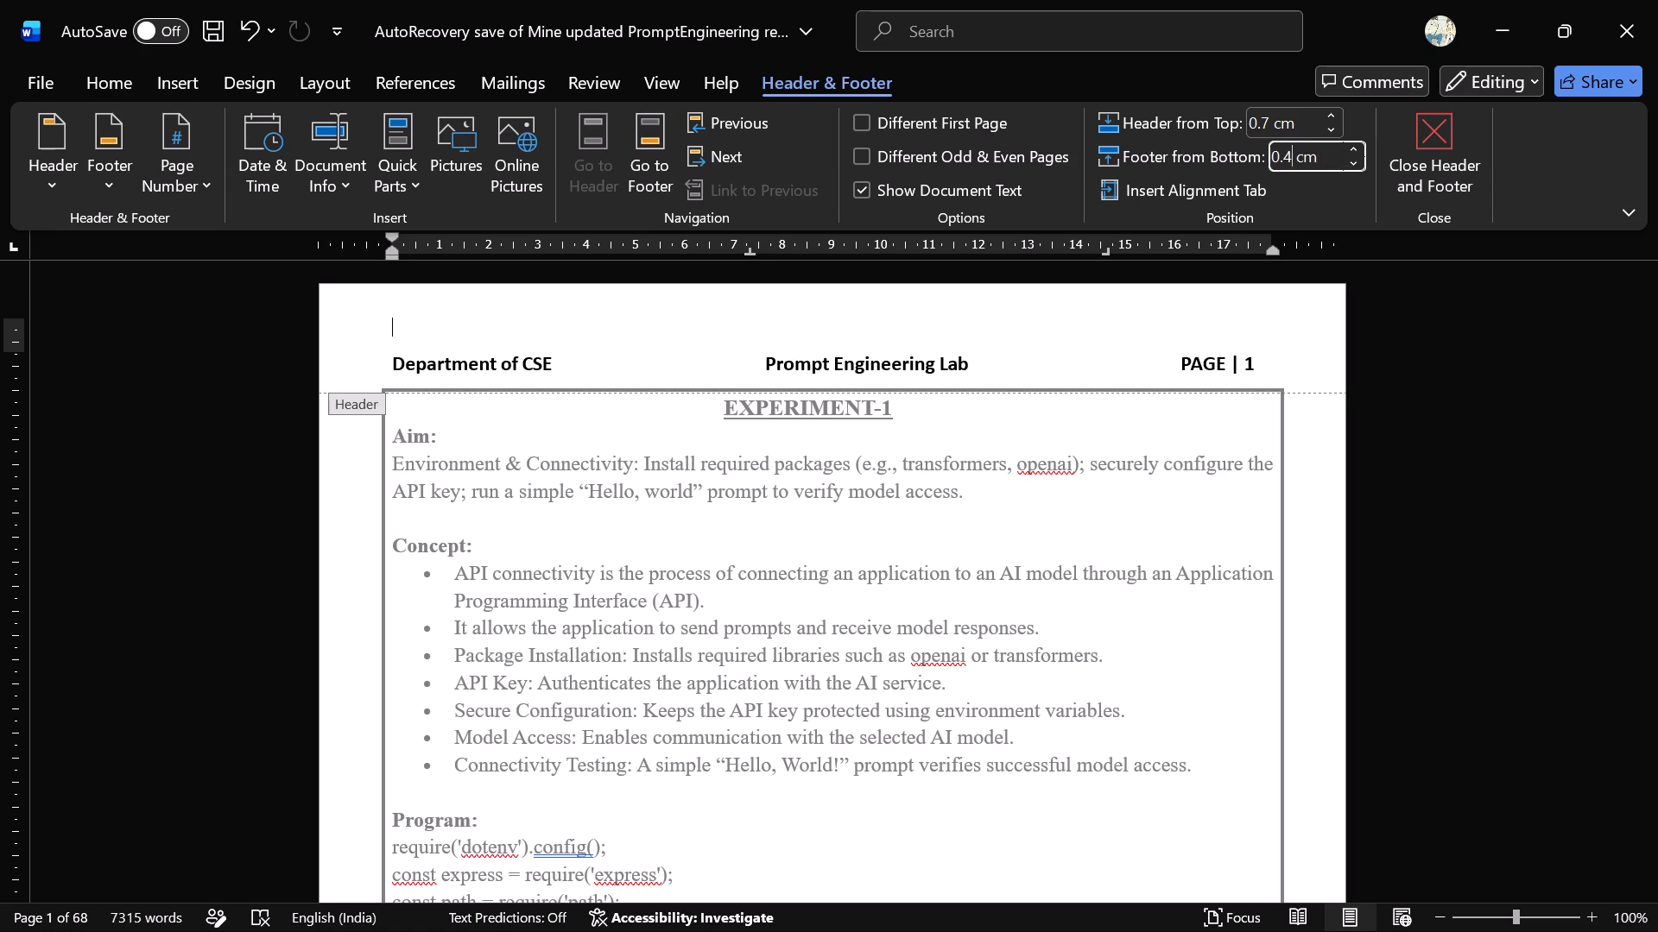
key(7)
Raise the footer's distance from the bottom to 0.9 cm and check its spacing on pages 1 and 2.
scroll(1294, 463, down, 4)
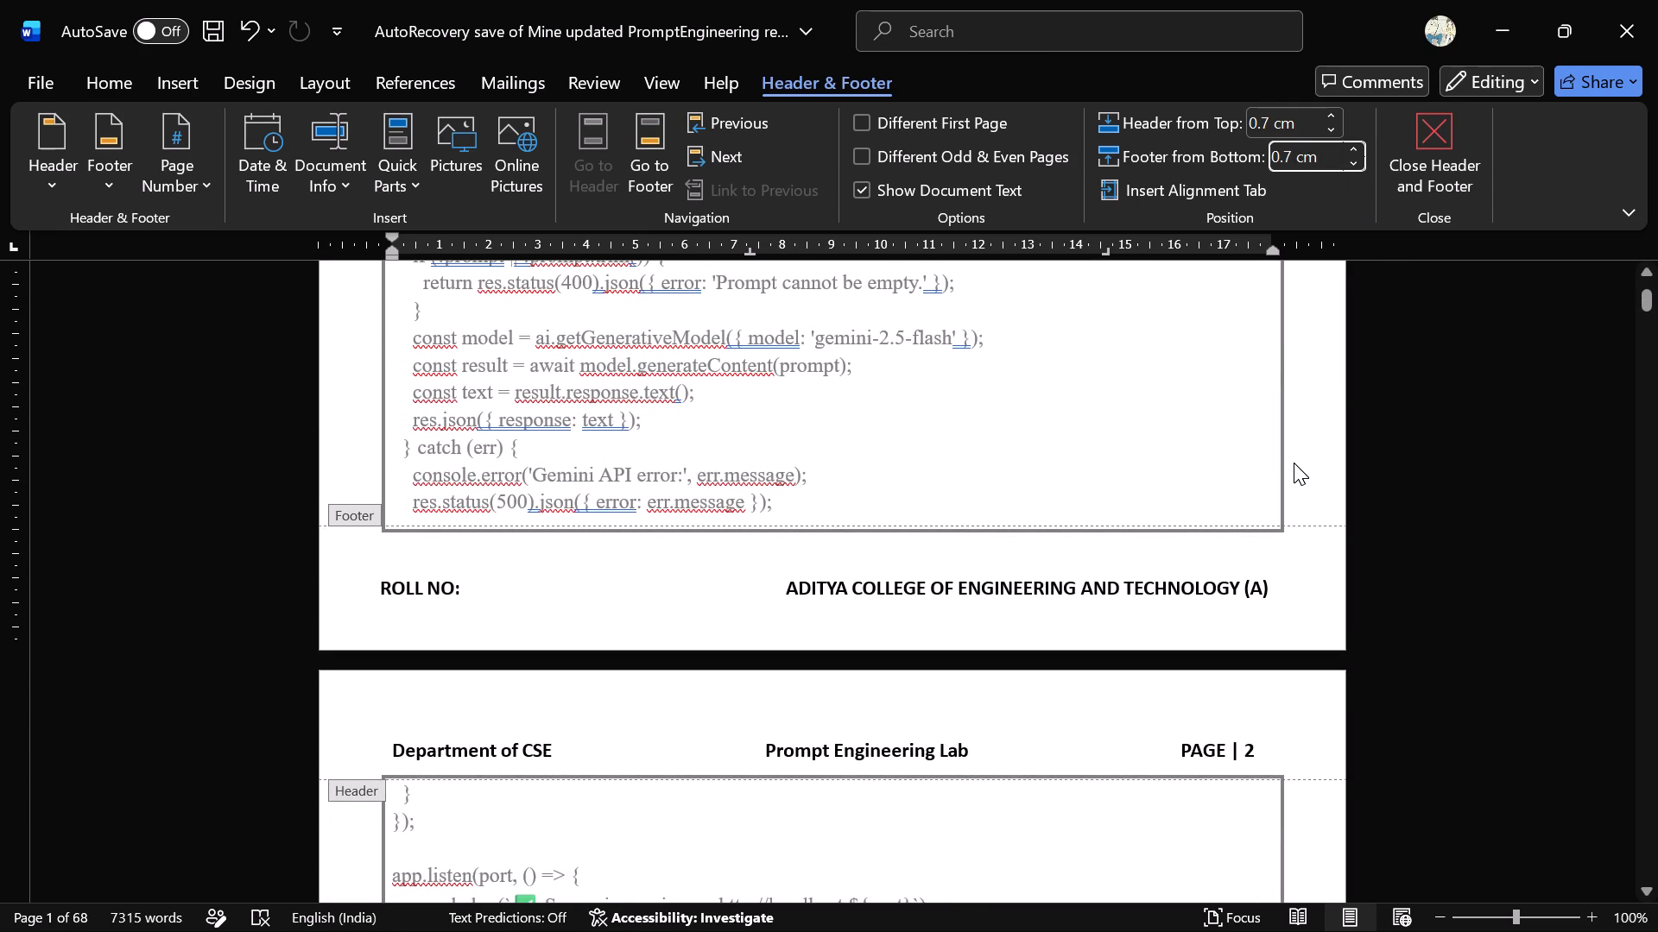
double_click(1351, 154)
scroll(1266, 576, down, 7)
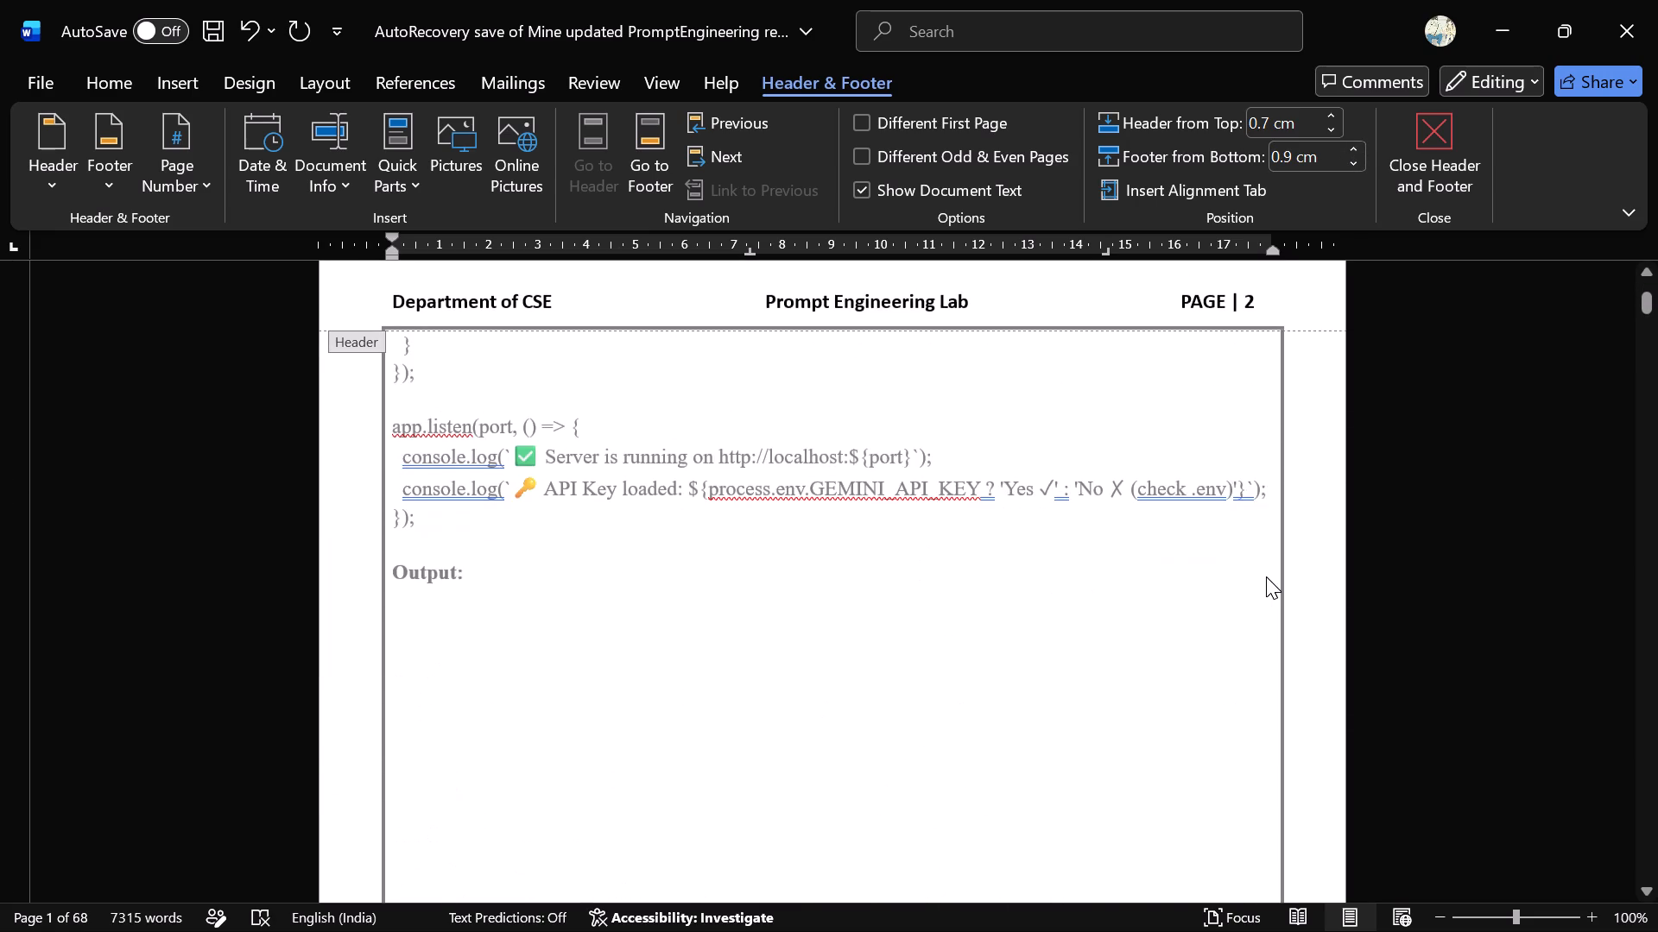
scroll(1266, 576, up, 2)
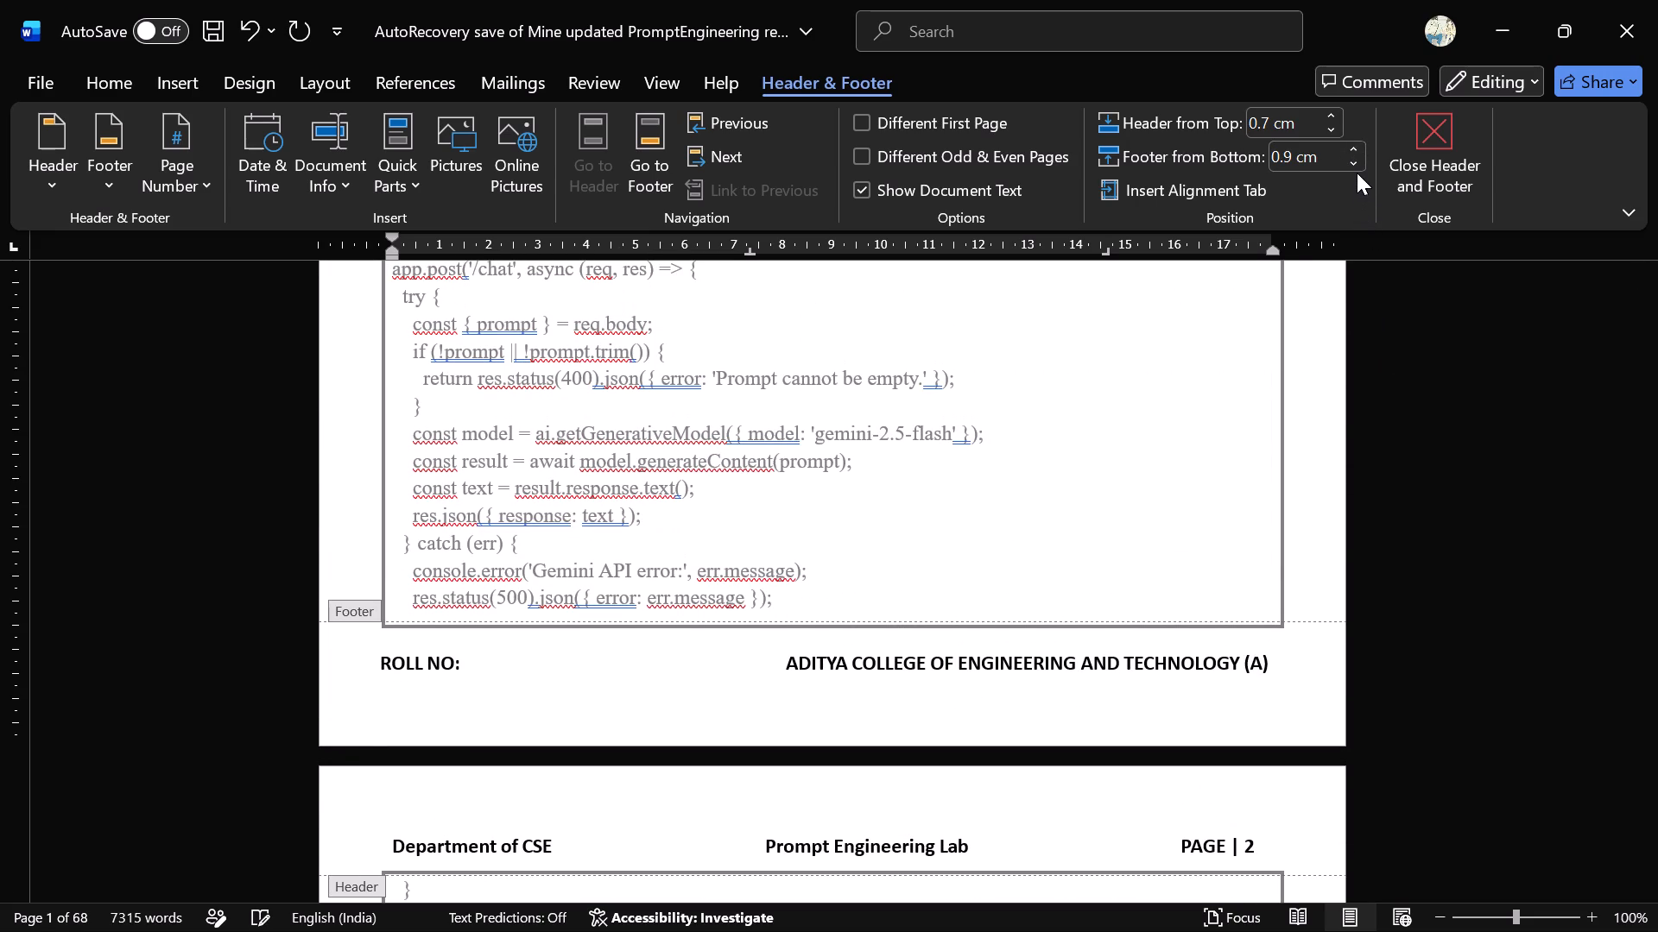
Review how the headers, footers and page borders sit across several pages at reduced scale.
key(ctrl+minus)
key(ctrl+minus)
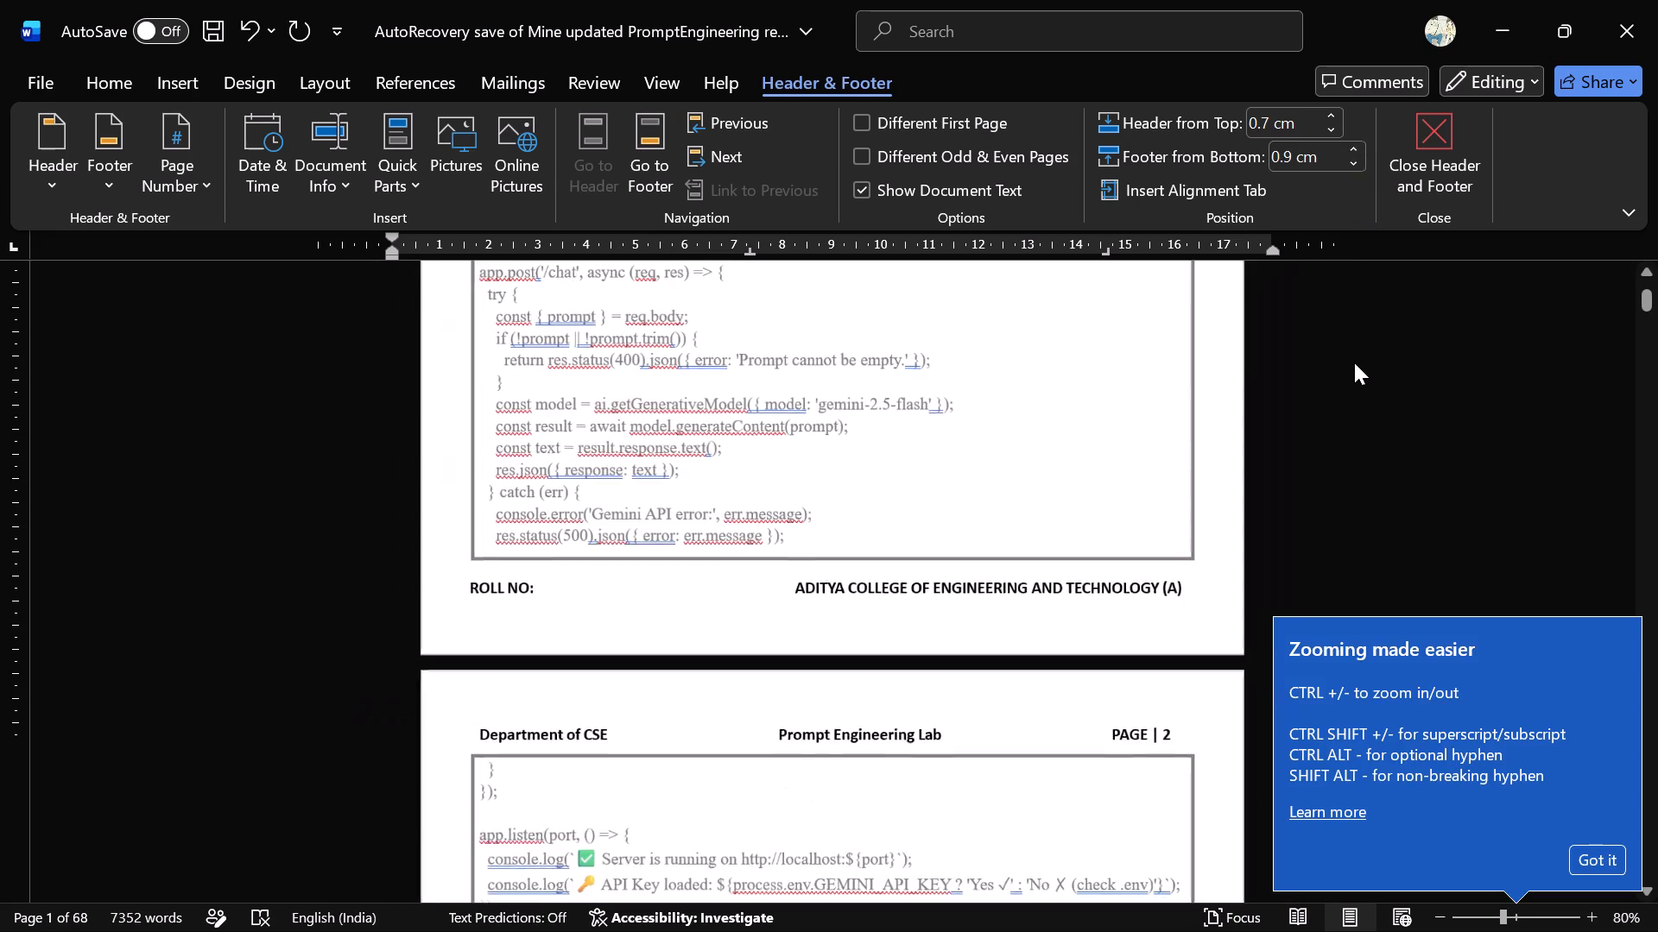
key(ctrl+minus)
key(ctrl+minus)
key(ctrl+minus)
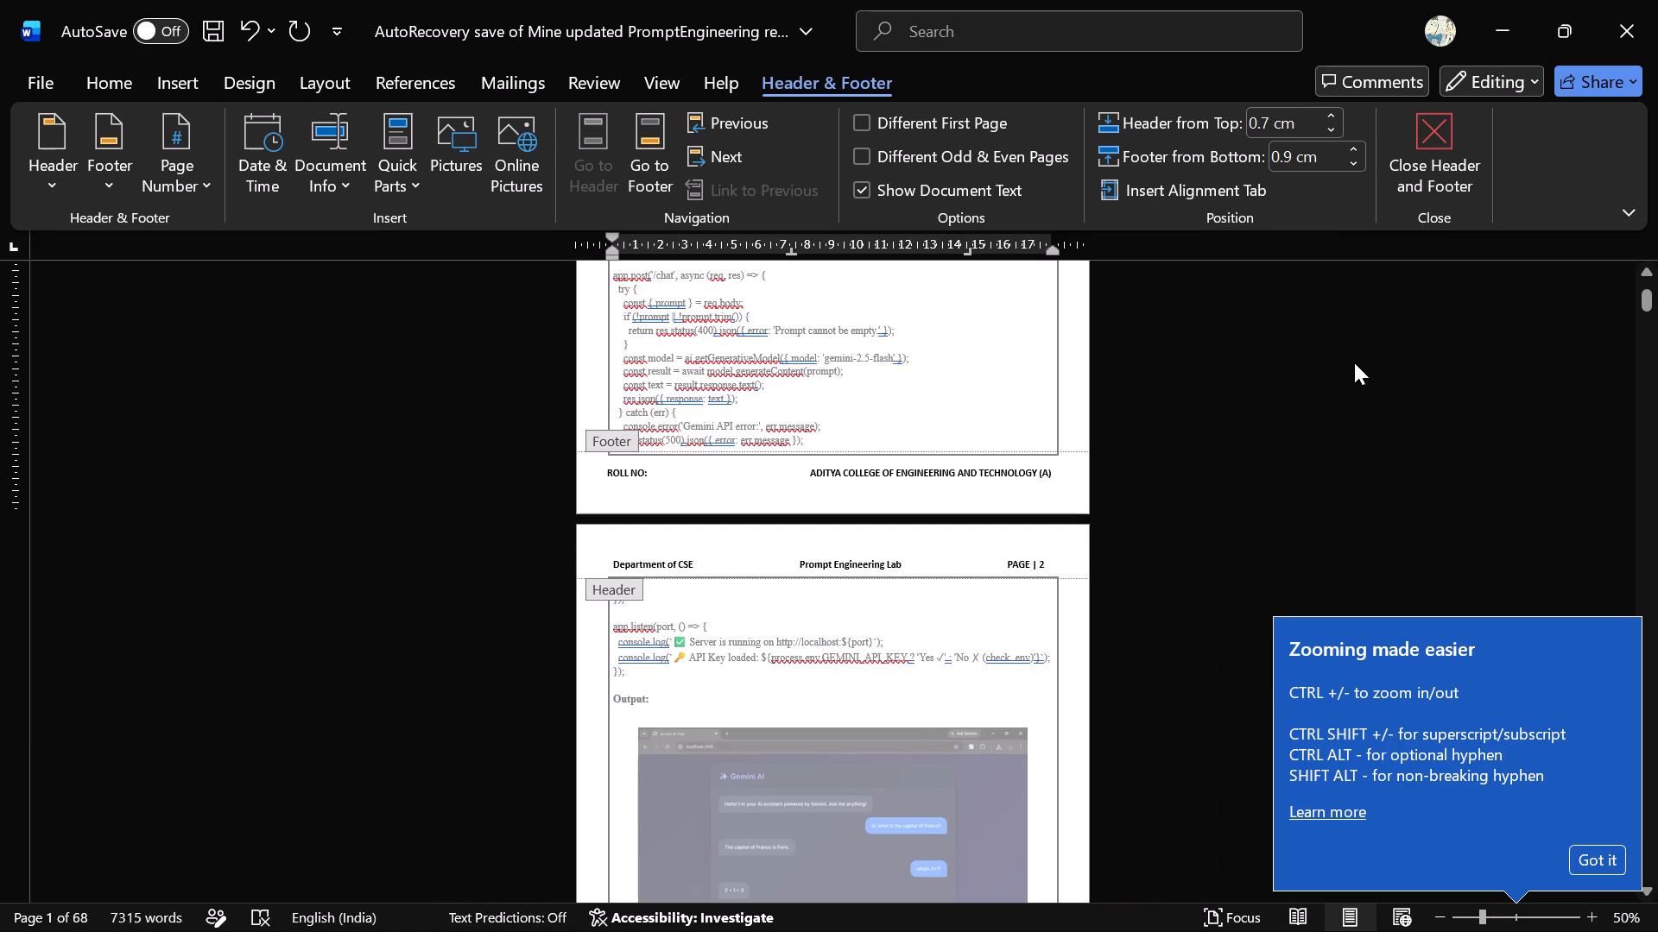
click(1600, 872)
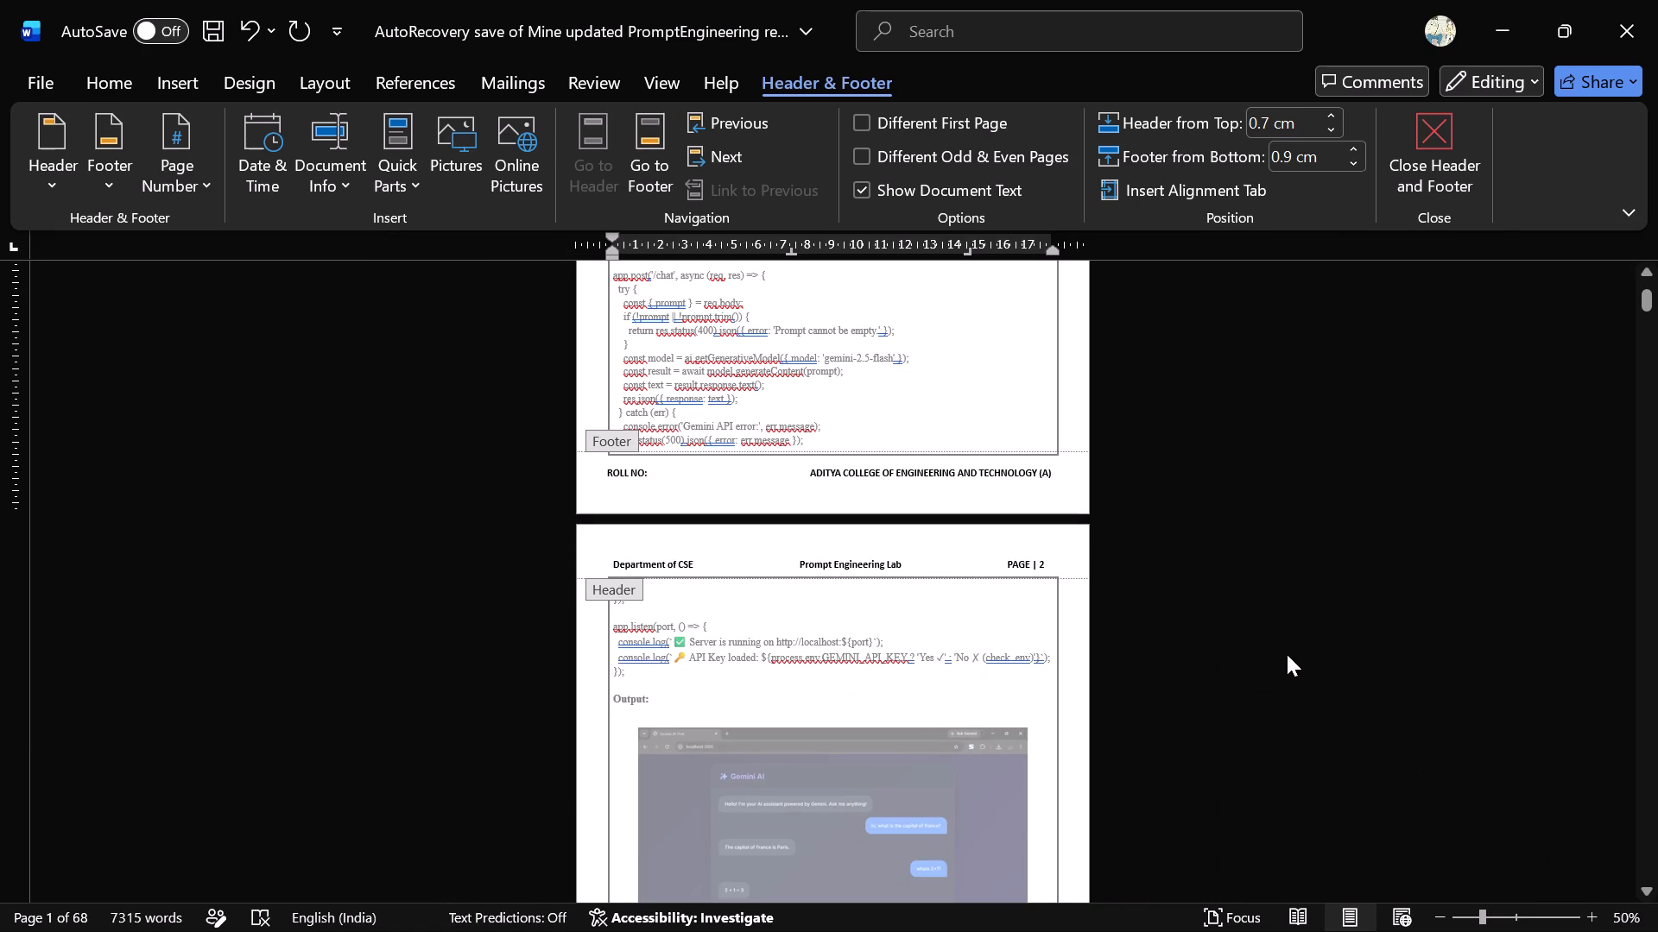
scroll(1287, 654, down, 1)
ctrl+scroll(1287, 654, down, 2)
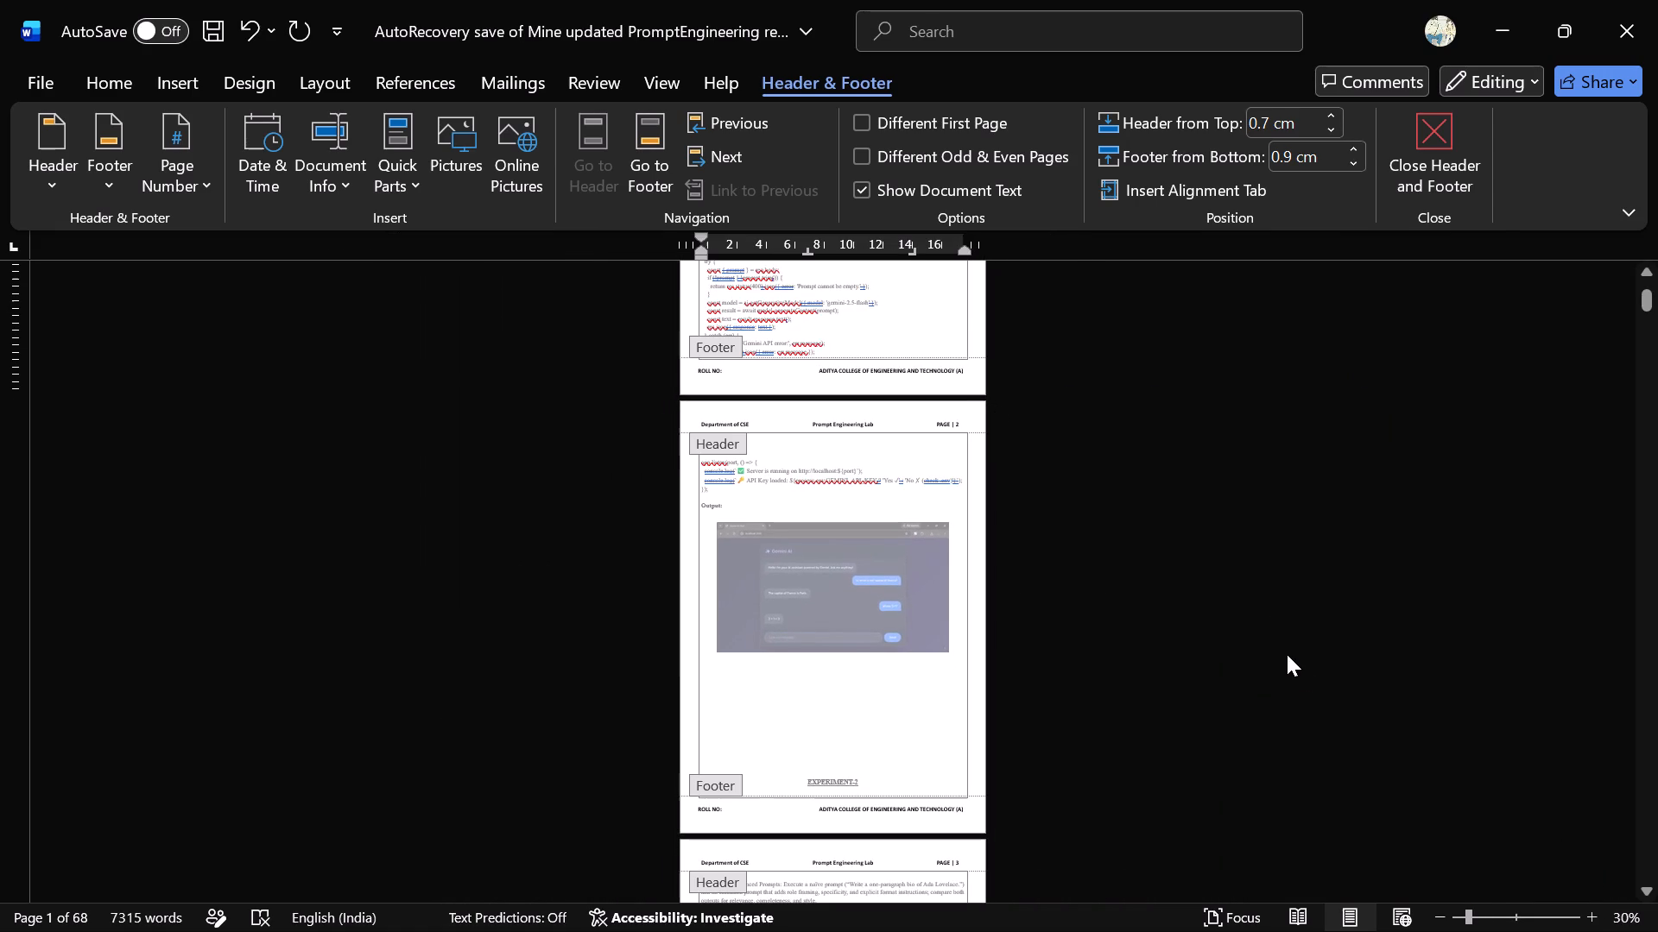
ctrl+scroll(1033, 537, down, 5)
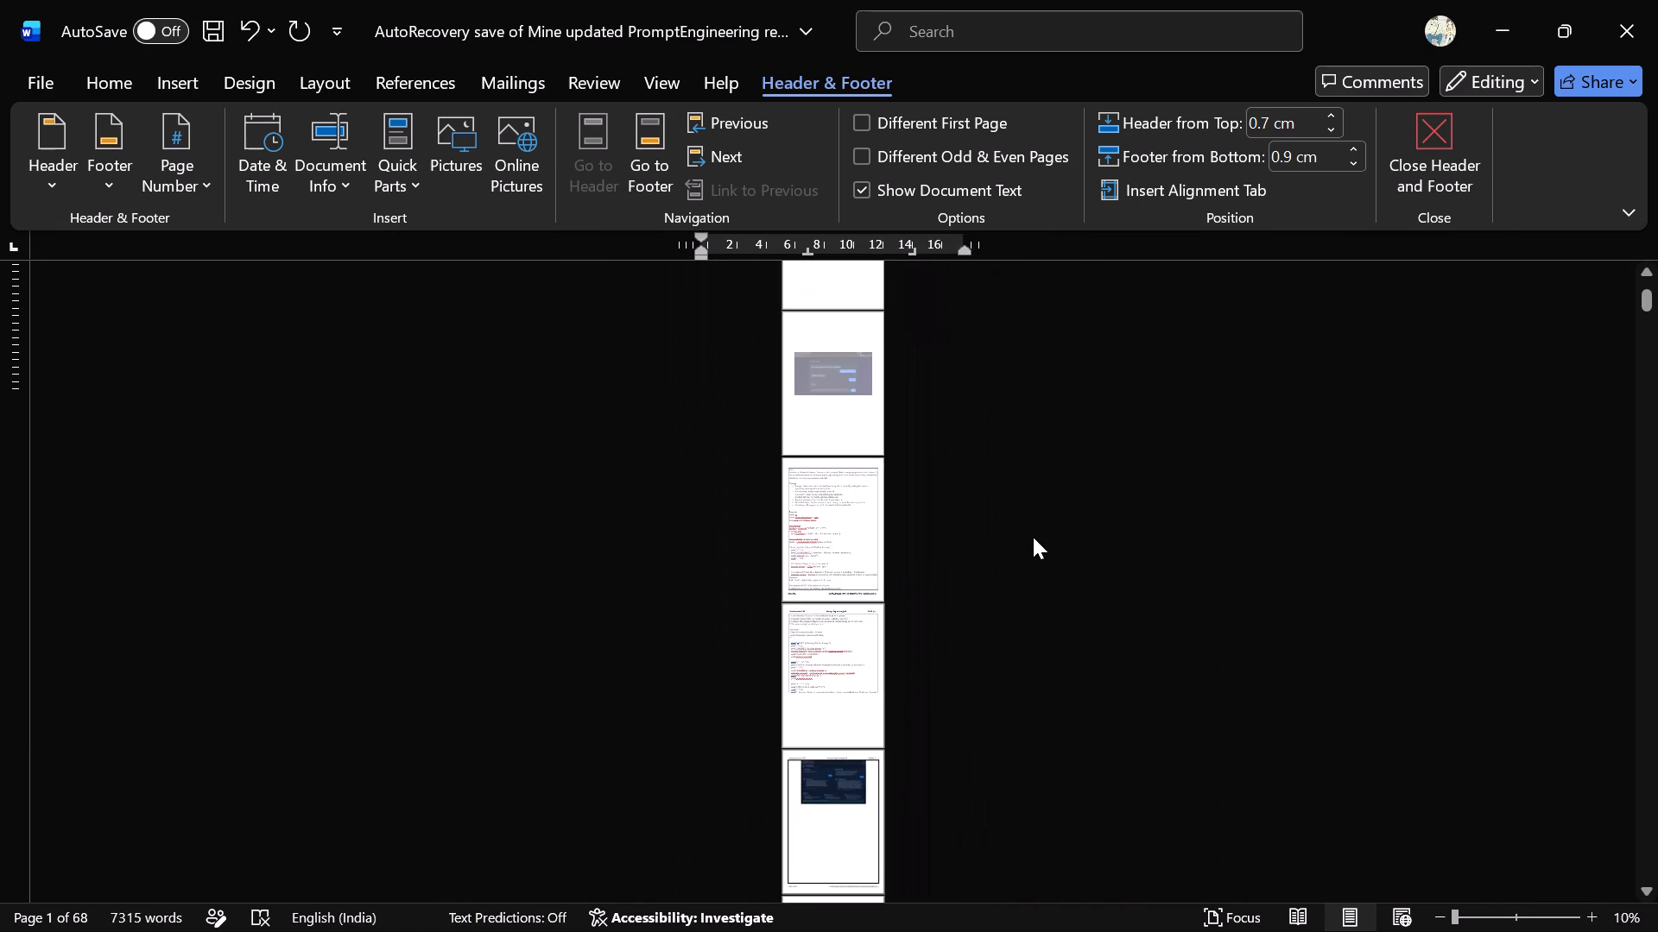
ctrl+scroll(1033, 537, up, 1)
ctrl+scroll(878, 438, up, 7)
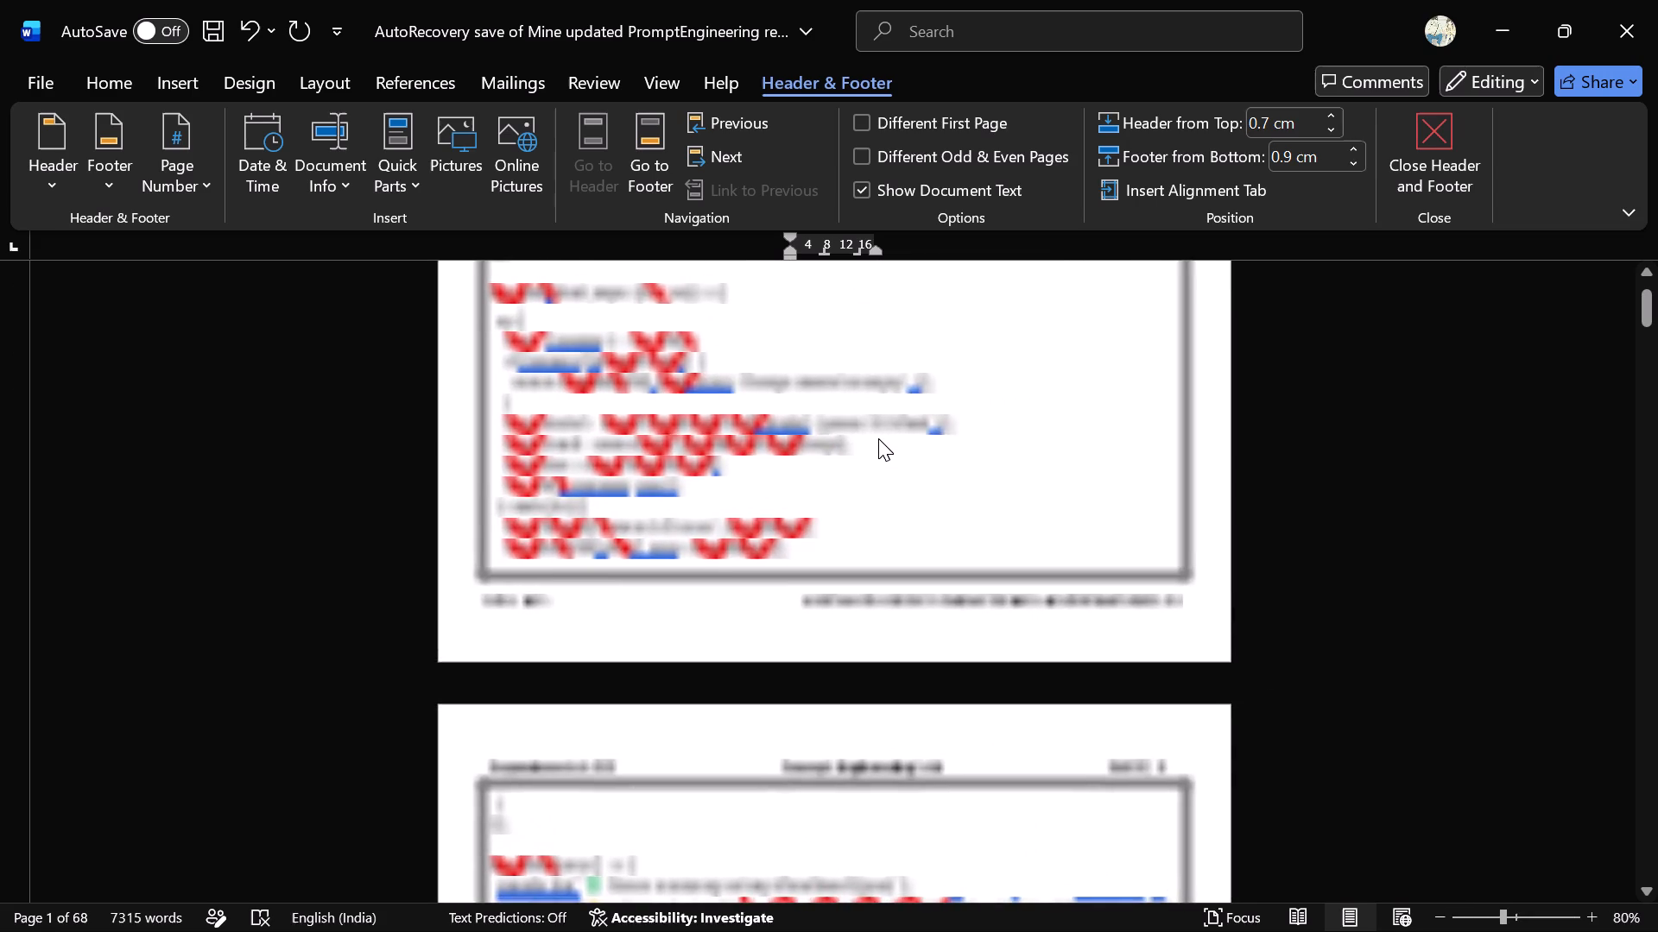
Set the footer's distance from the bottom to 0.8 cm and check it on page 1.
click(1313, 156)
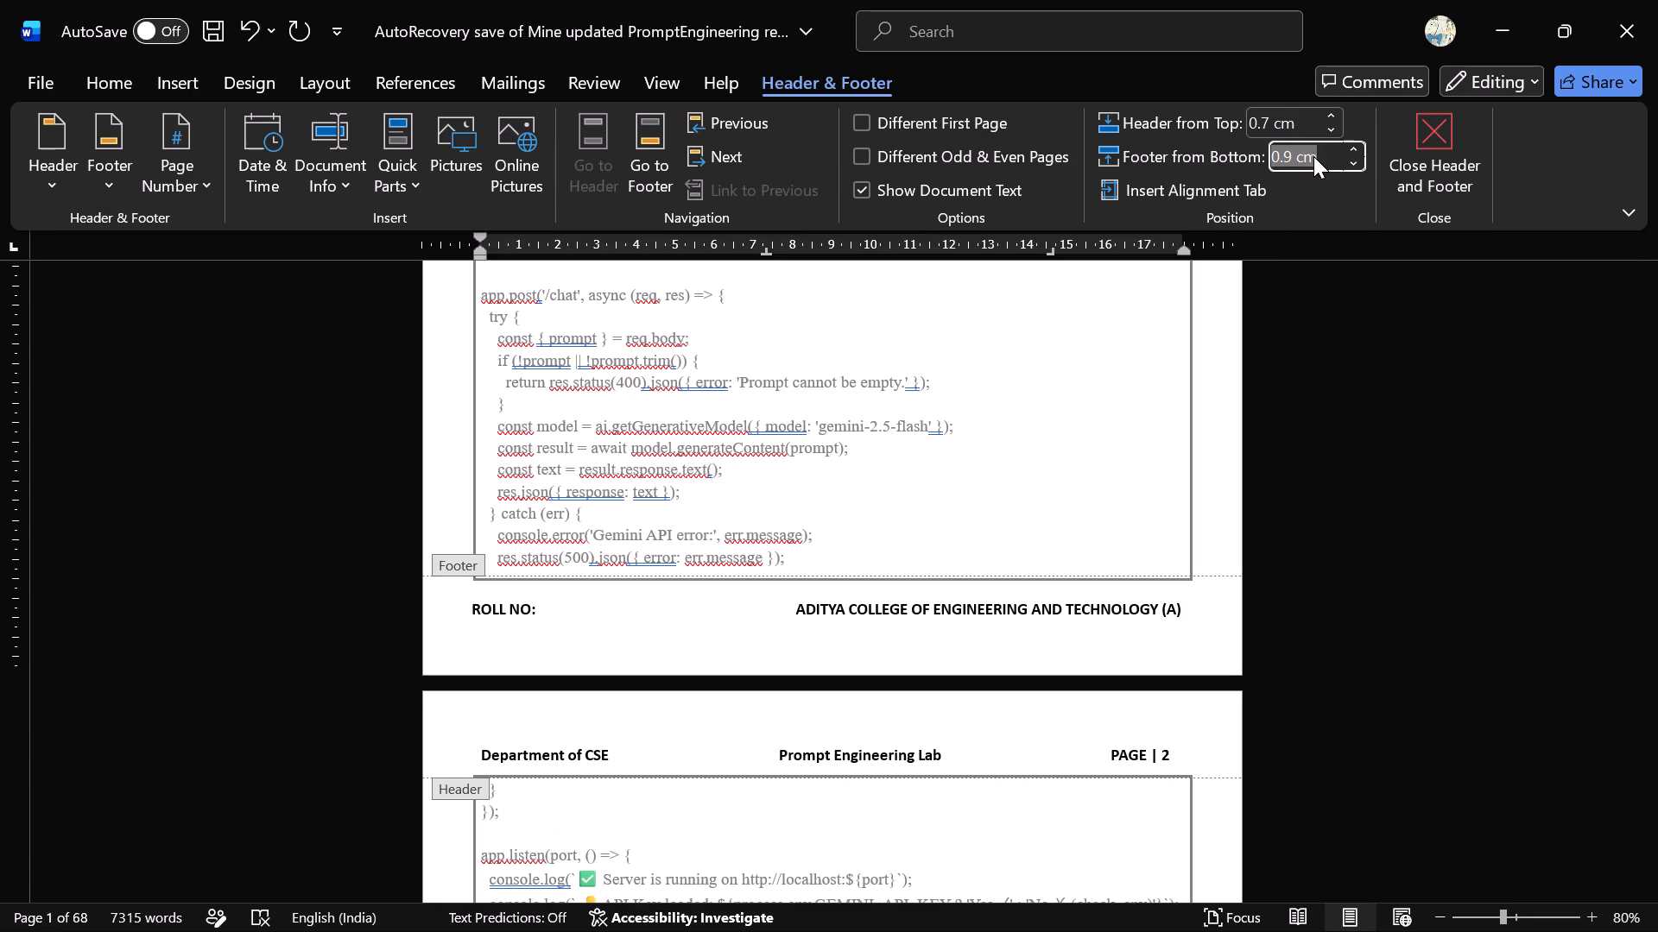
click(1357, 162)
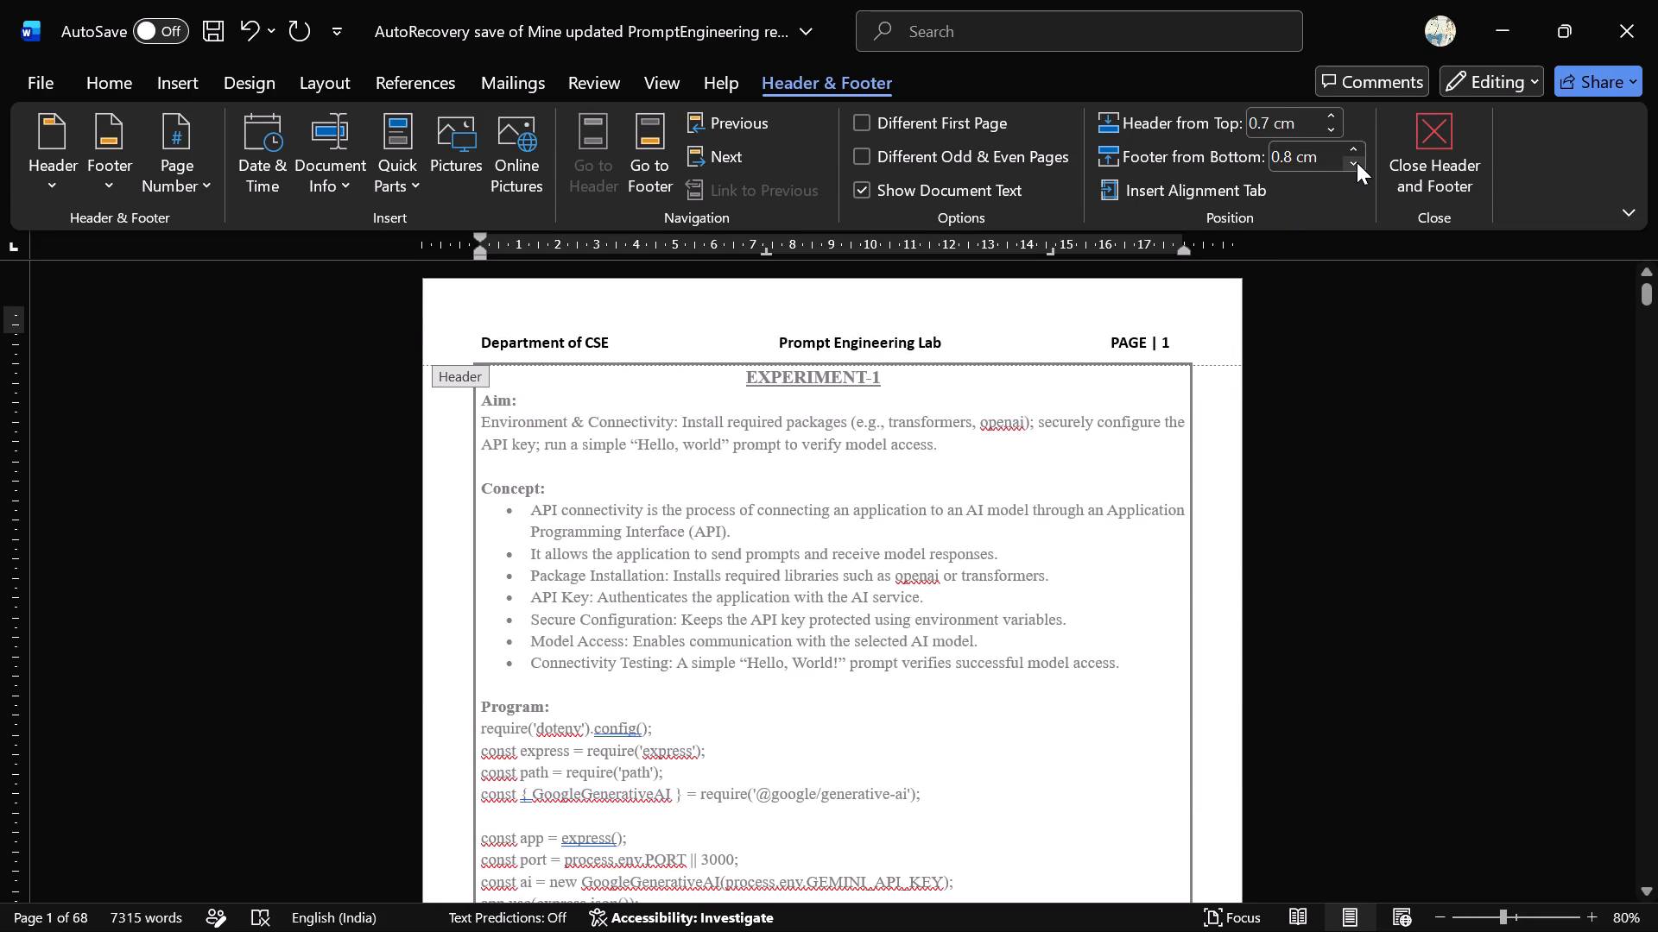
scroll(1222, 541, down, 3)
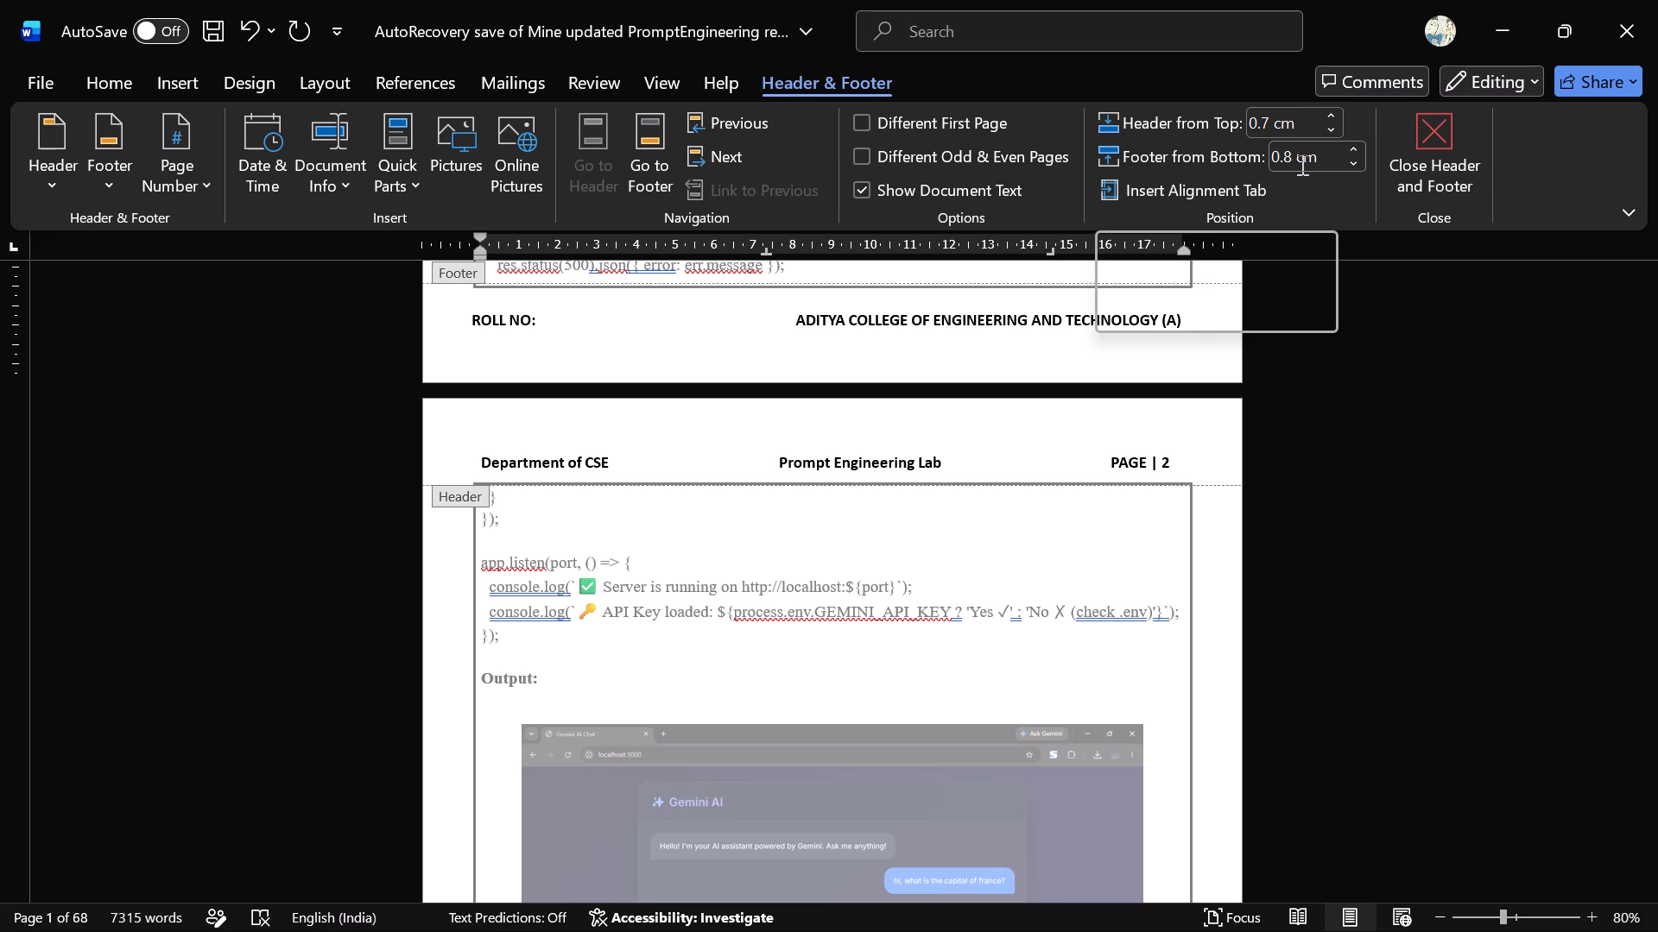
Set the footer's distance from the bottom to 1.1 cm.
click(1290, 157)
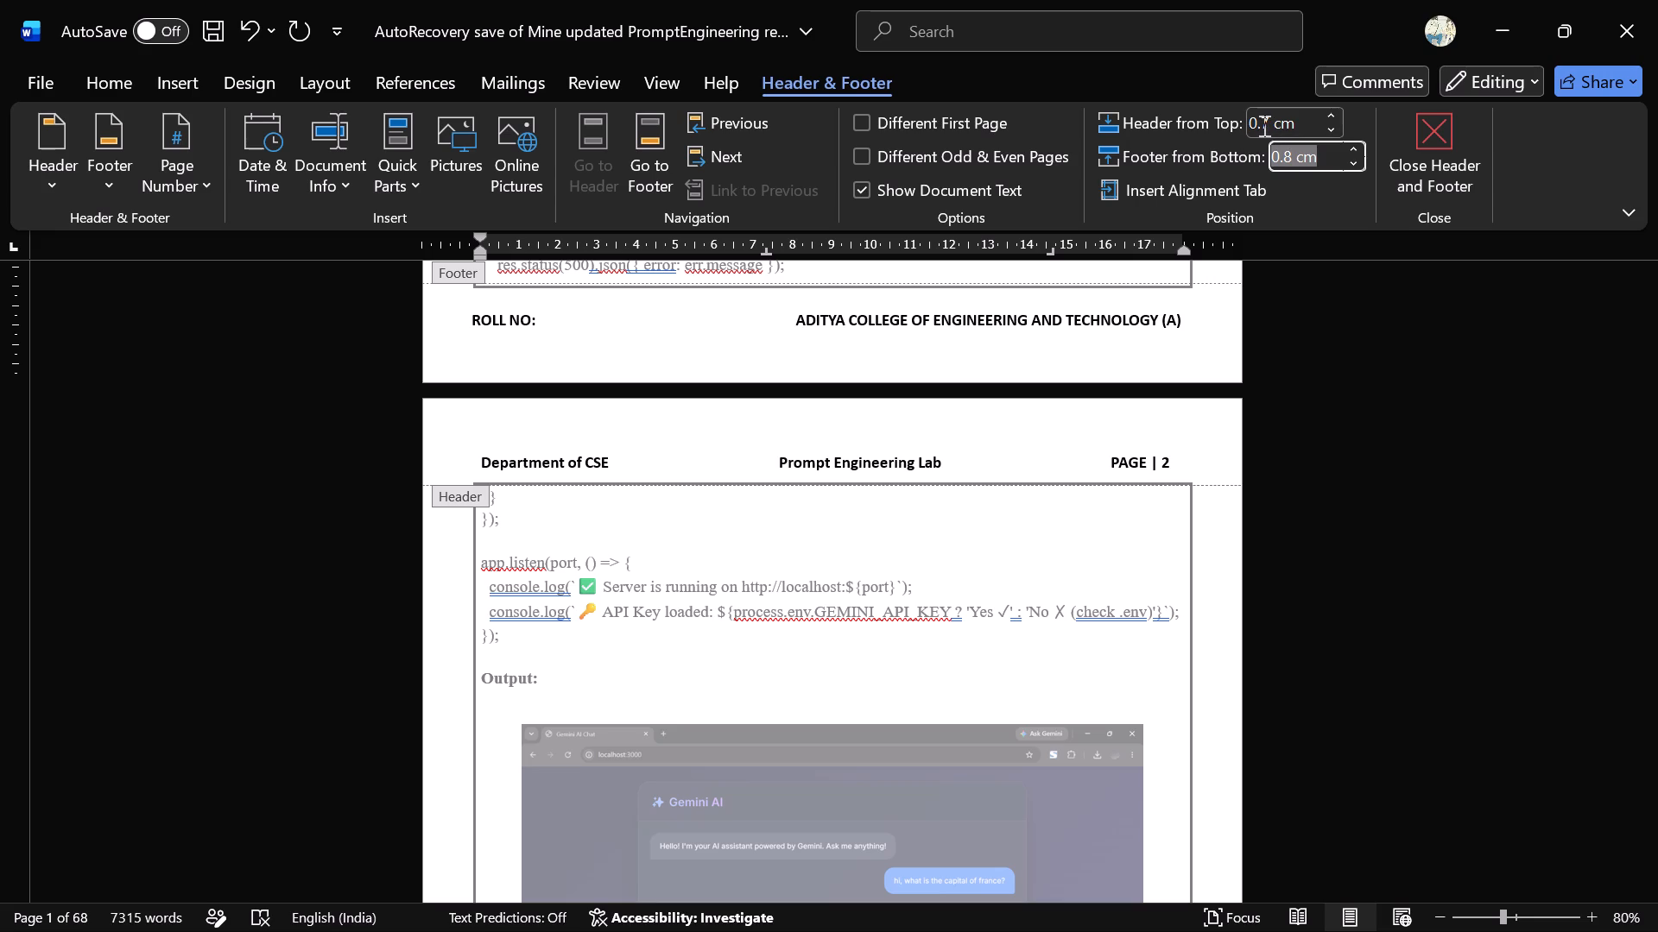
click(1296, 156)
key(Left)
key(BackSpace)
key(BackSpace)
key(BackSpace)
text(1.1)
key(Return)
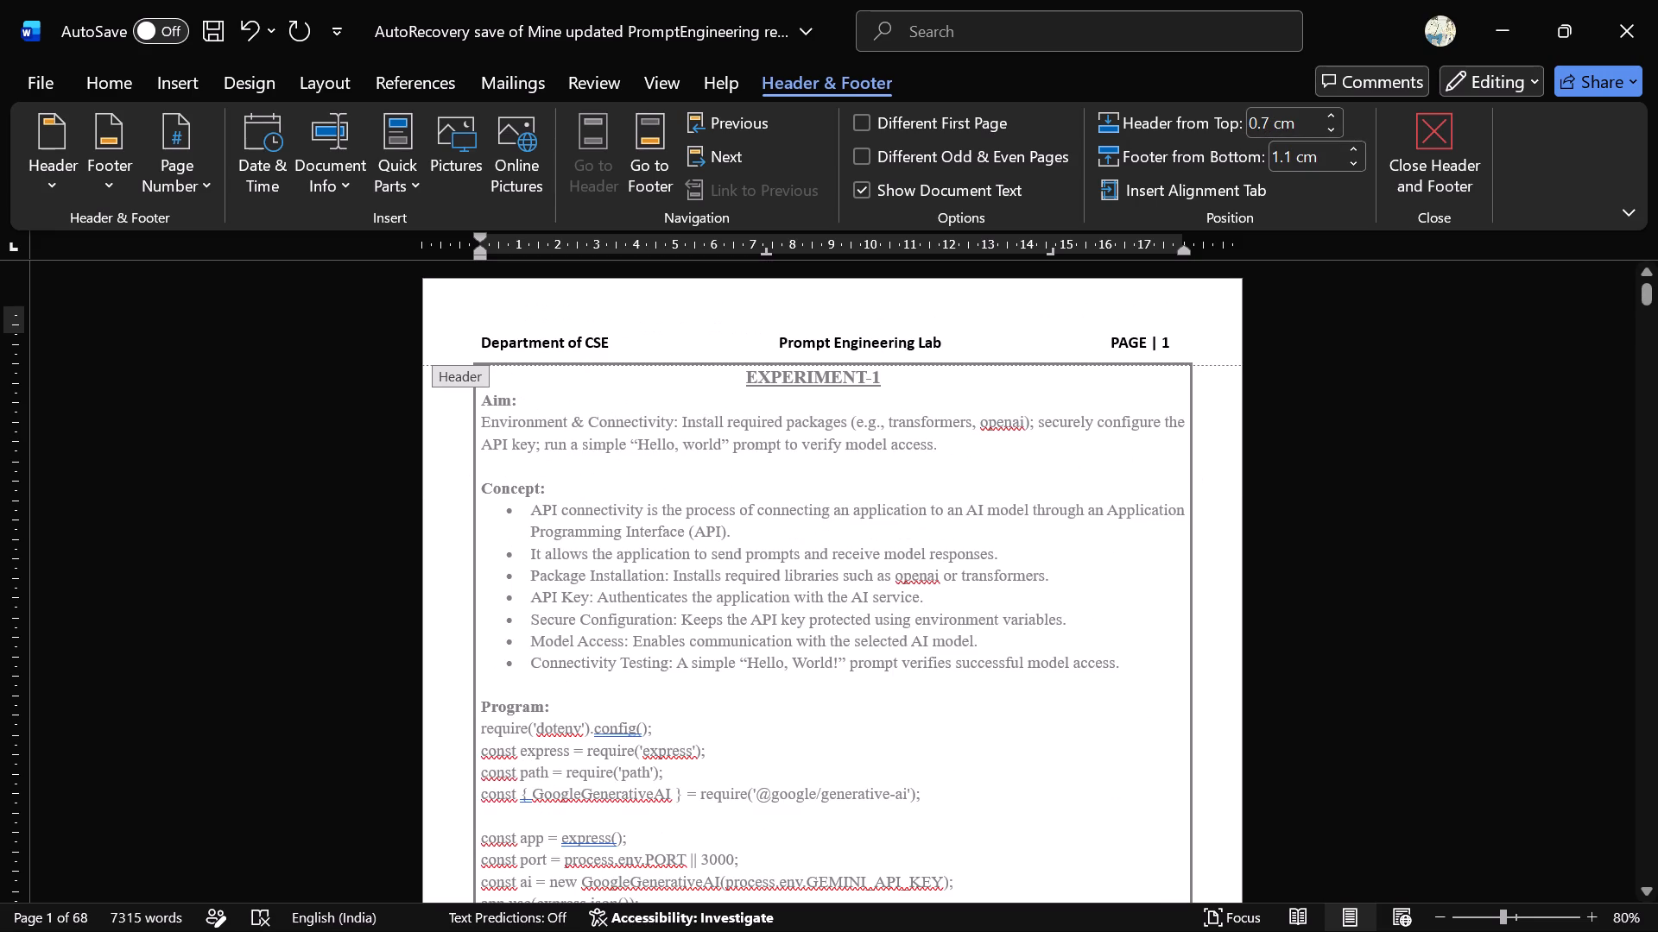
Check the footer spacing on page 1 and the header spacing on page 2.
scroll(1215, 402, down, 3)
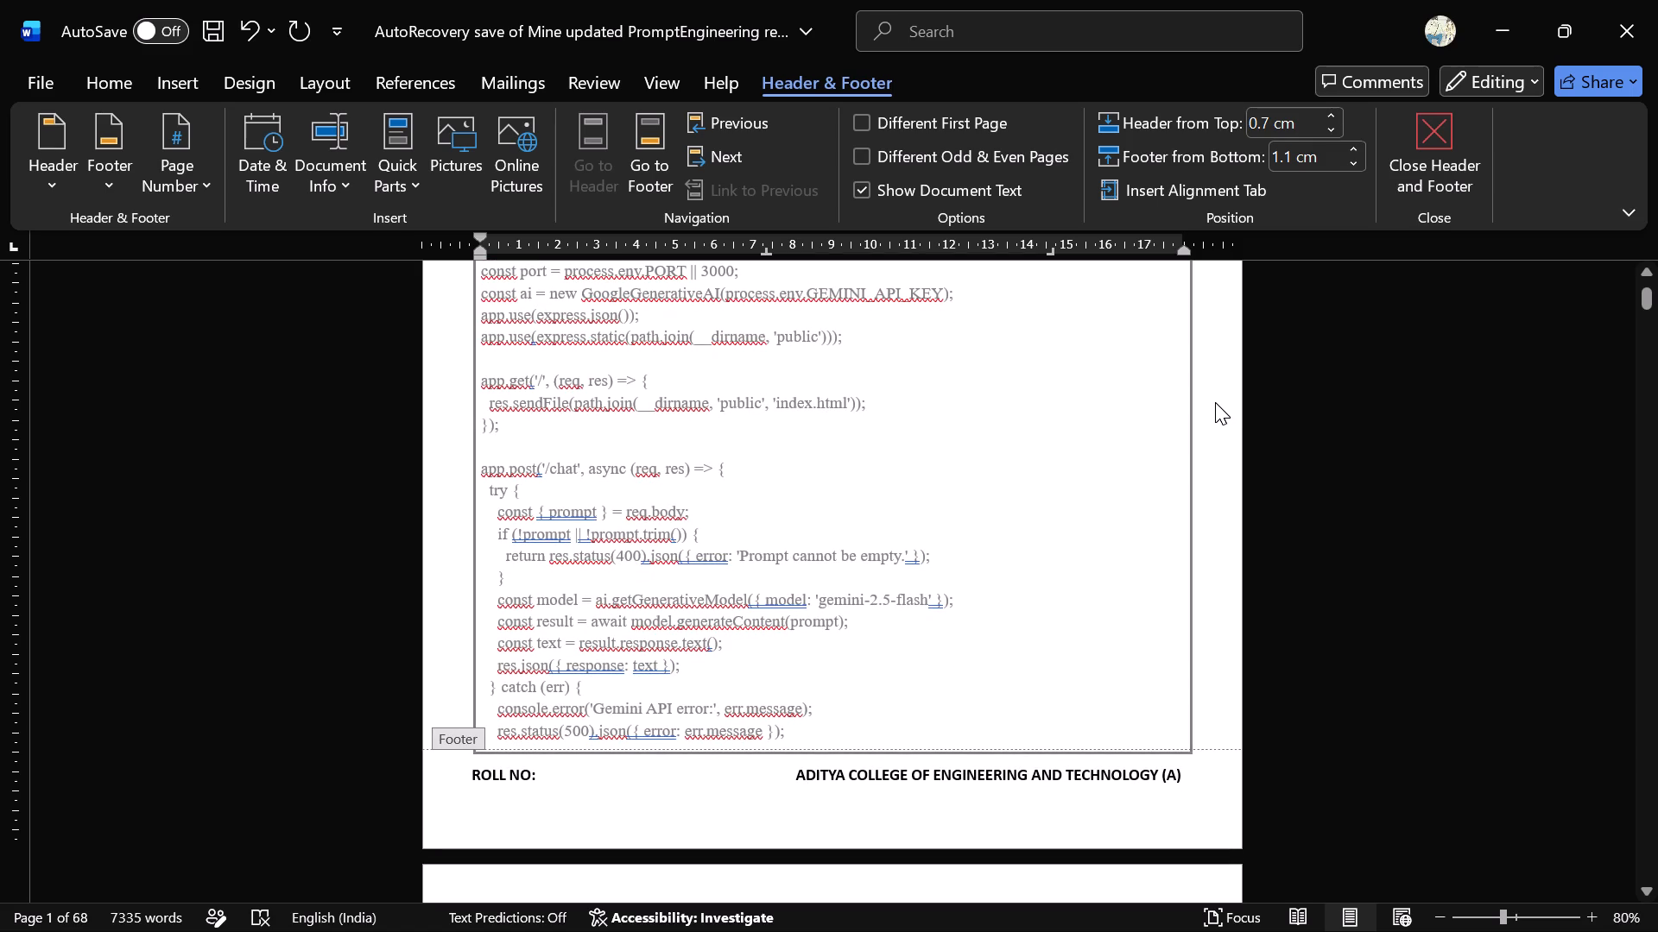
scroll(1107, 729, down, 1)
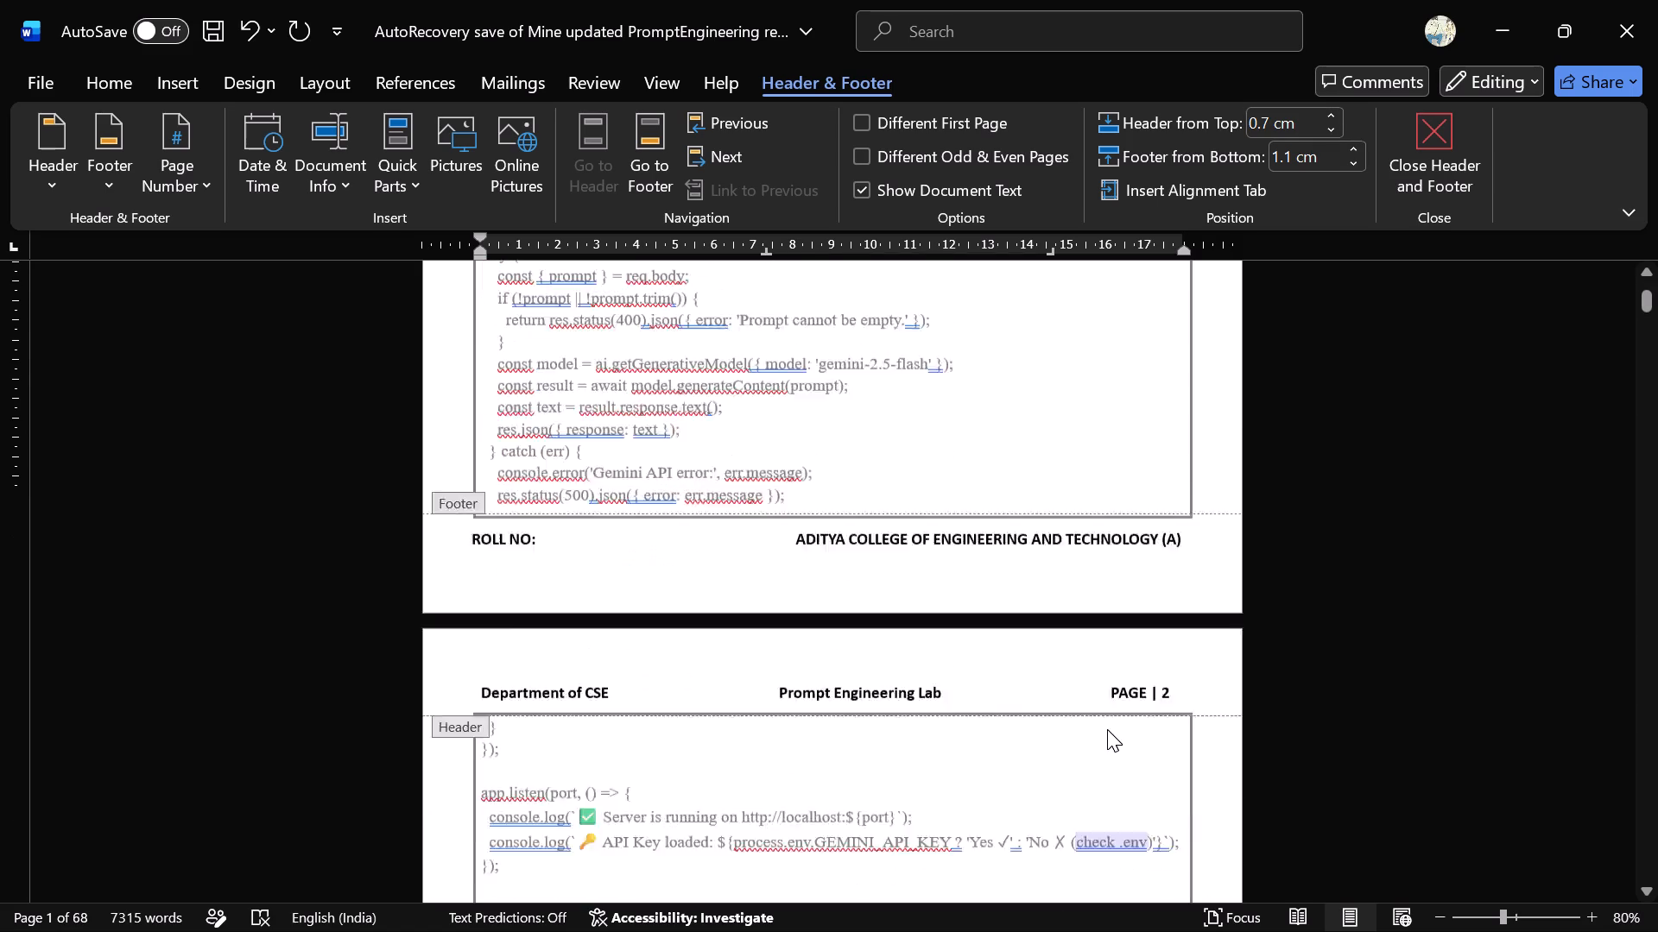
scroll(1107, 729, down, 4)
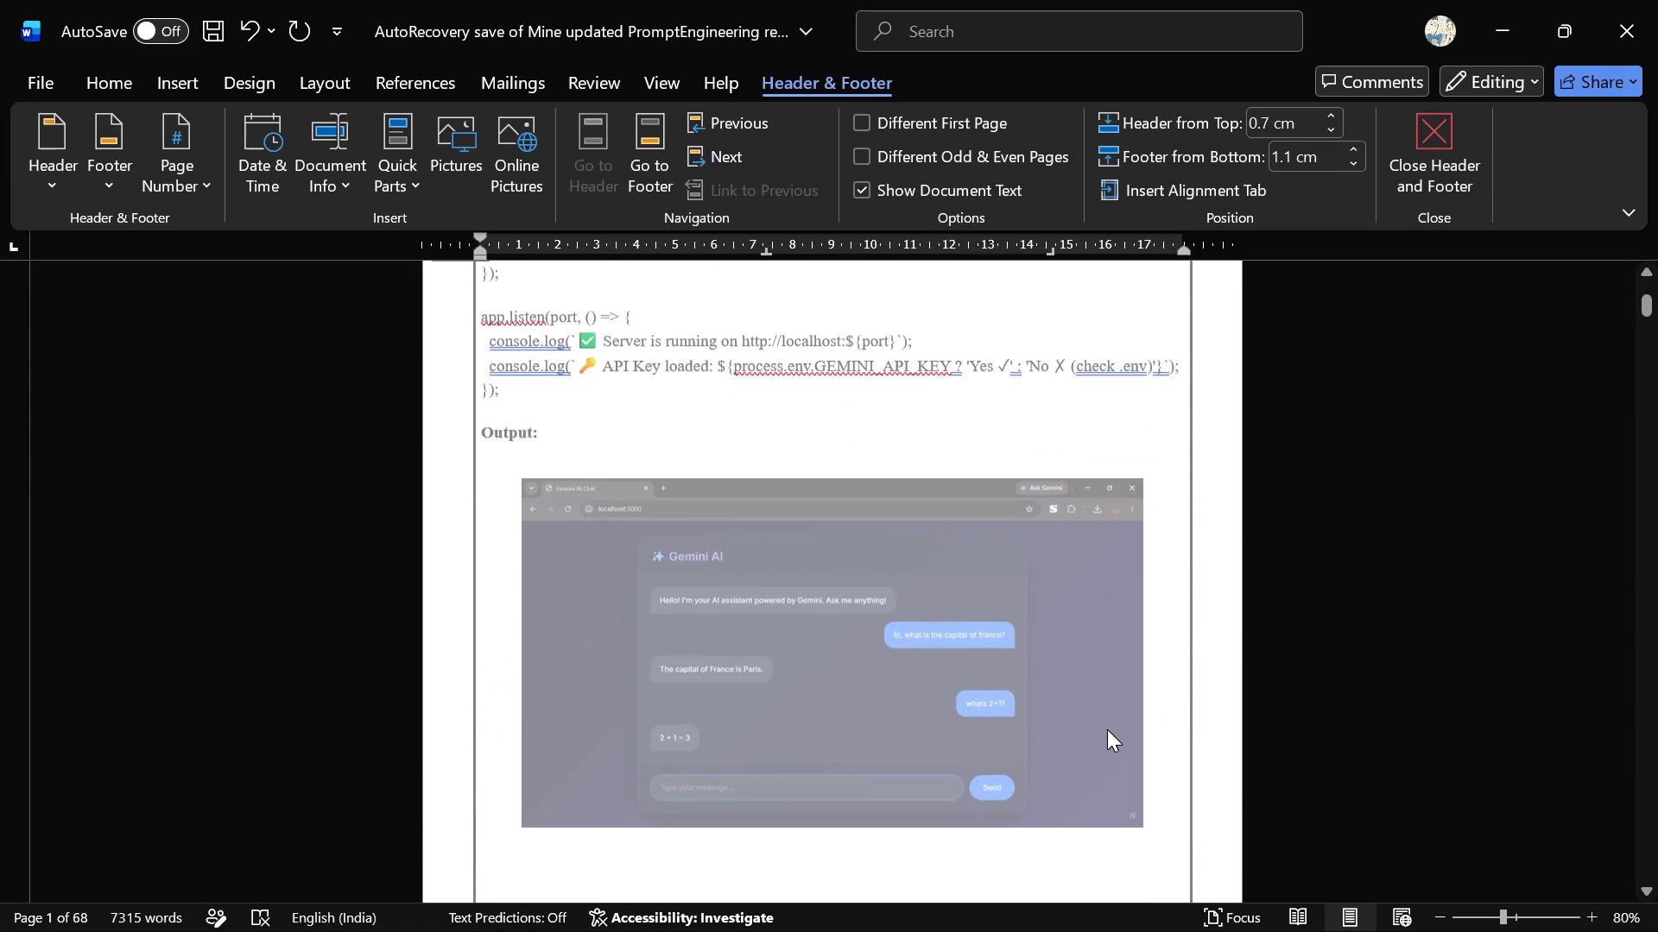
scroll(1107, 729, down, 1)
scroll(1107, 729, up, 5)
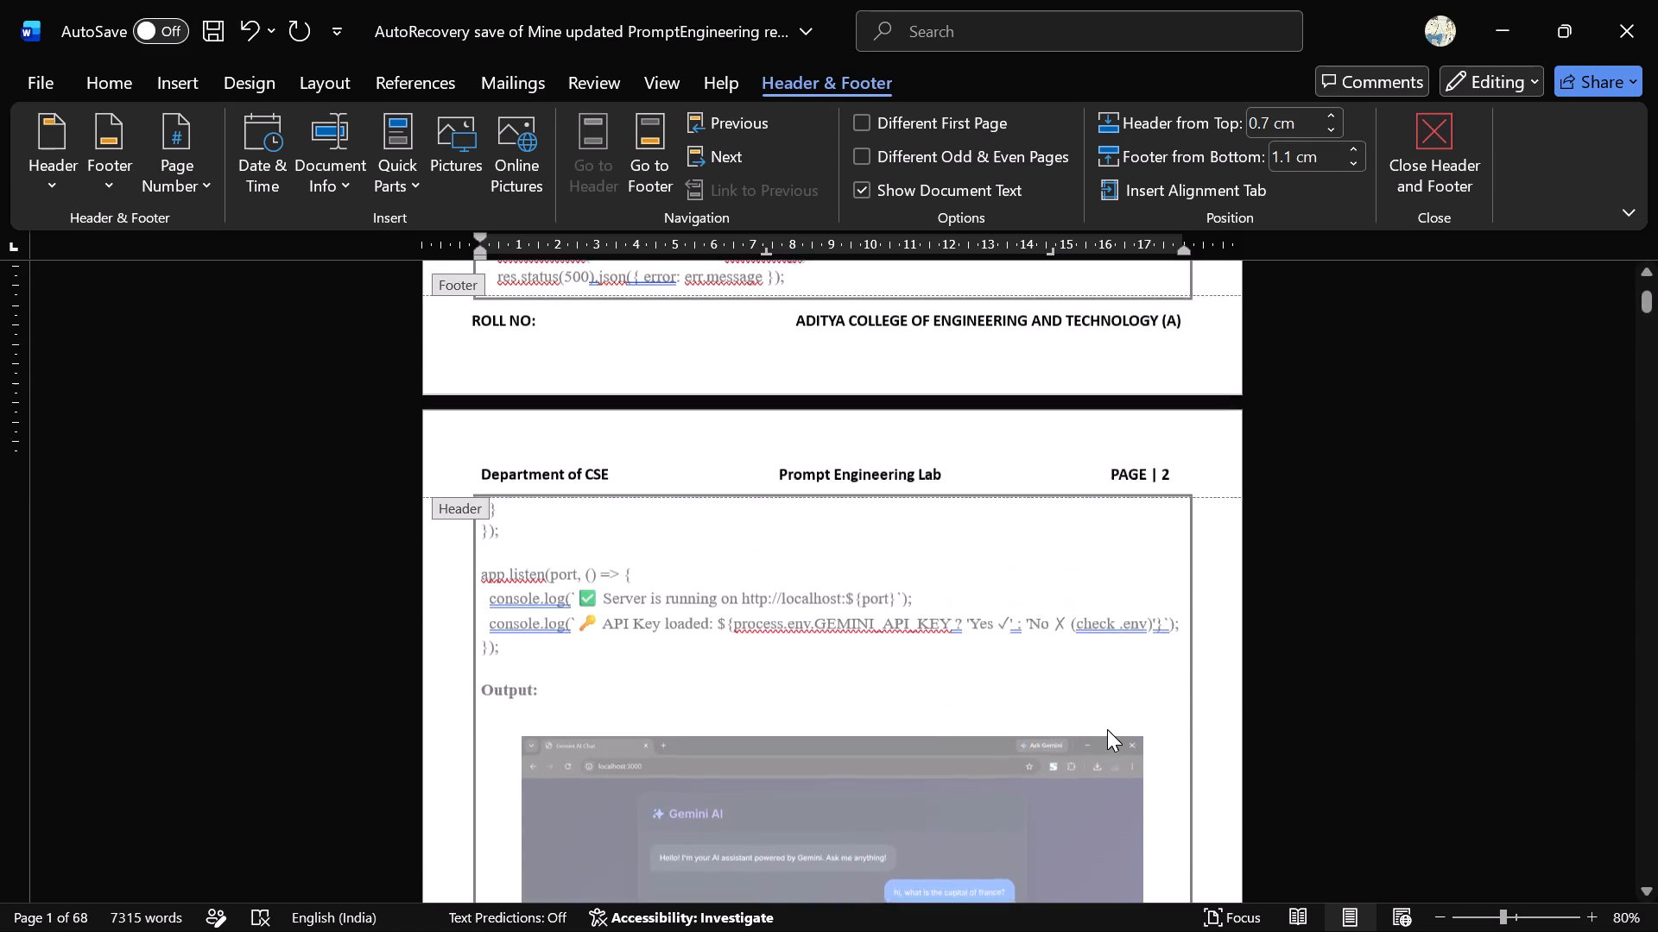
scroll(1107, 729, up, 1)
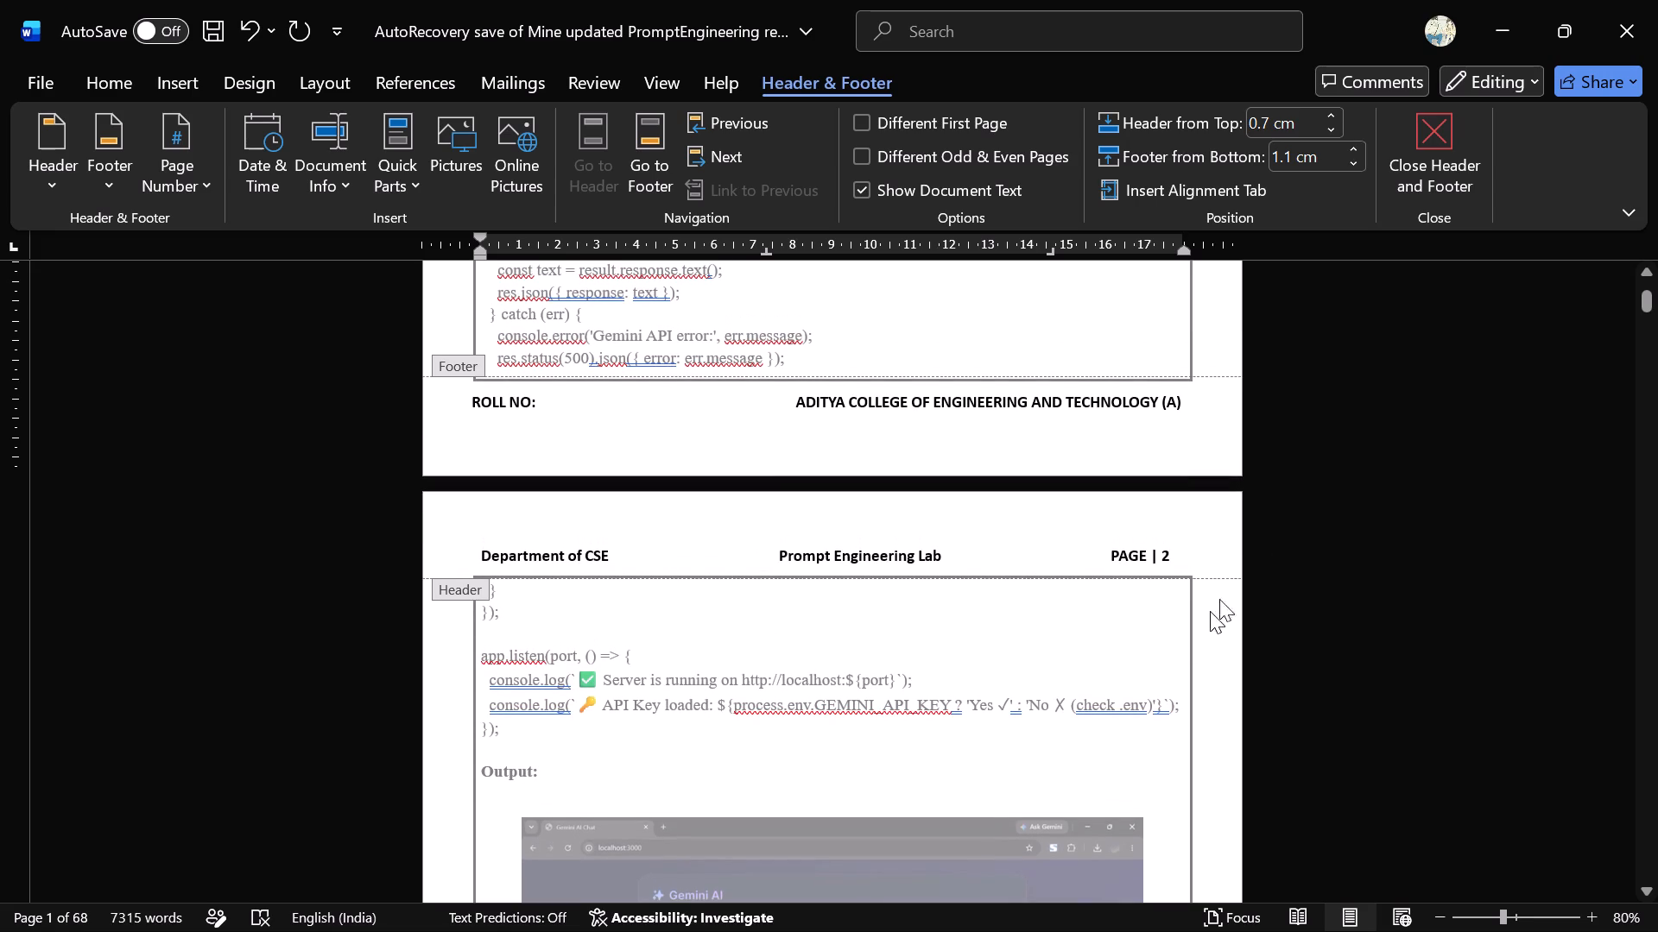
Set the header's distance from the top to 0.4 cm.
click(1275, 120)
key(Left)
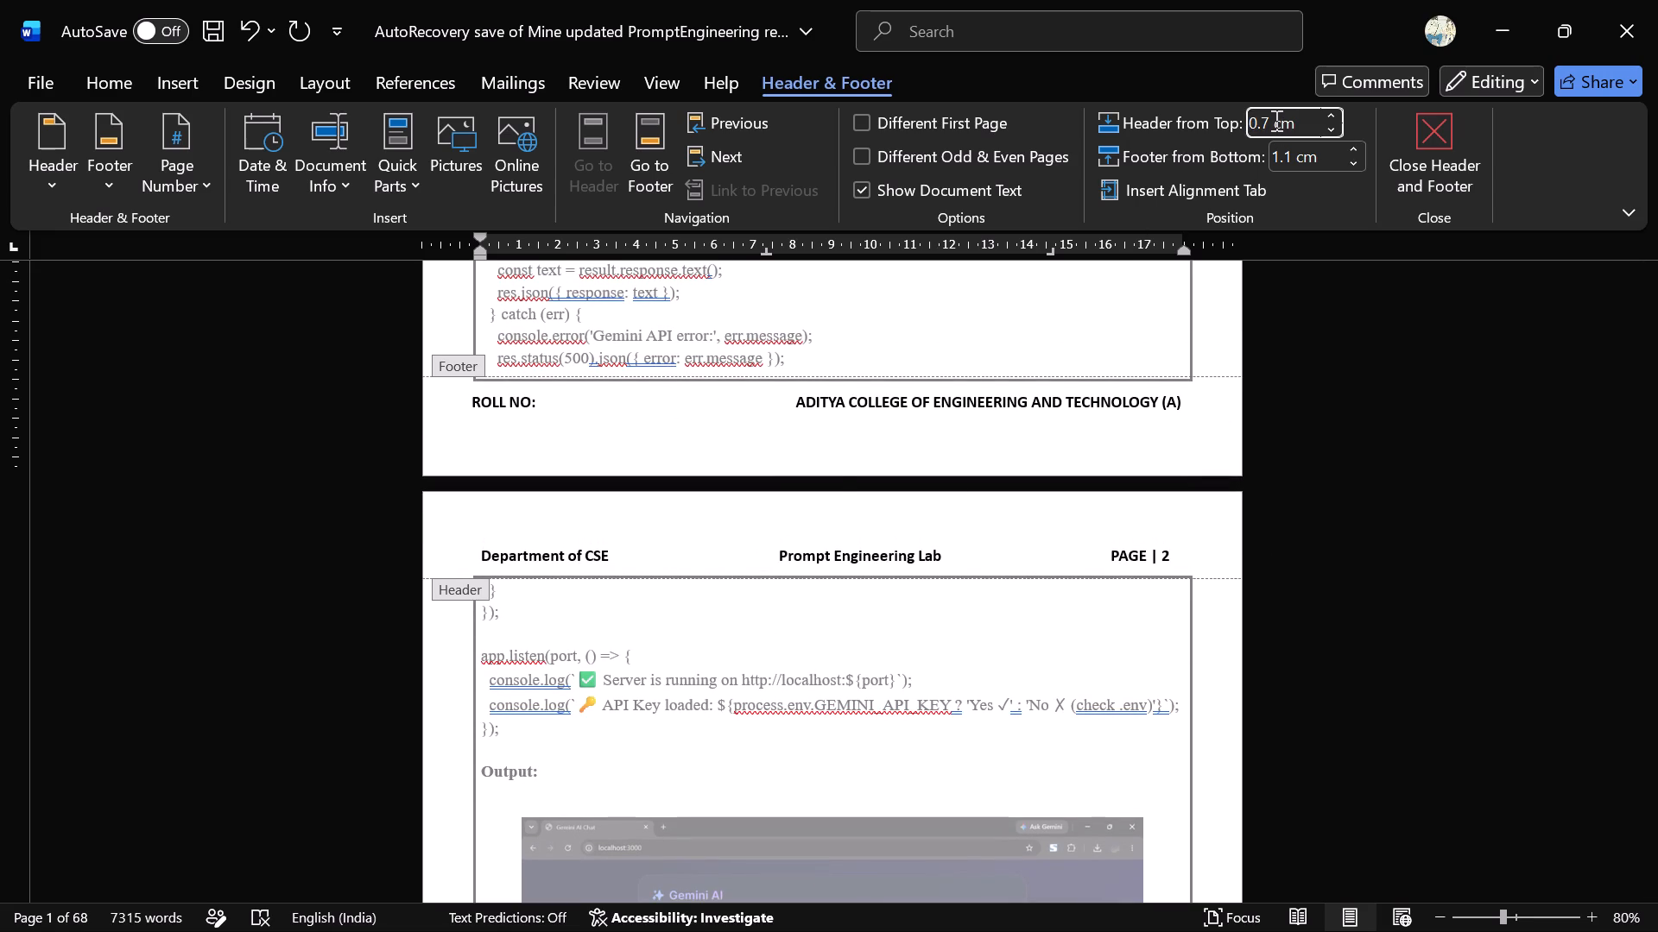
key(Right)
key(Right)
key(Right)
key(BackSpace)
key(BackSpace)
key(BackSpace)
text(0.4)
key(Return)
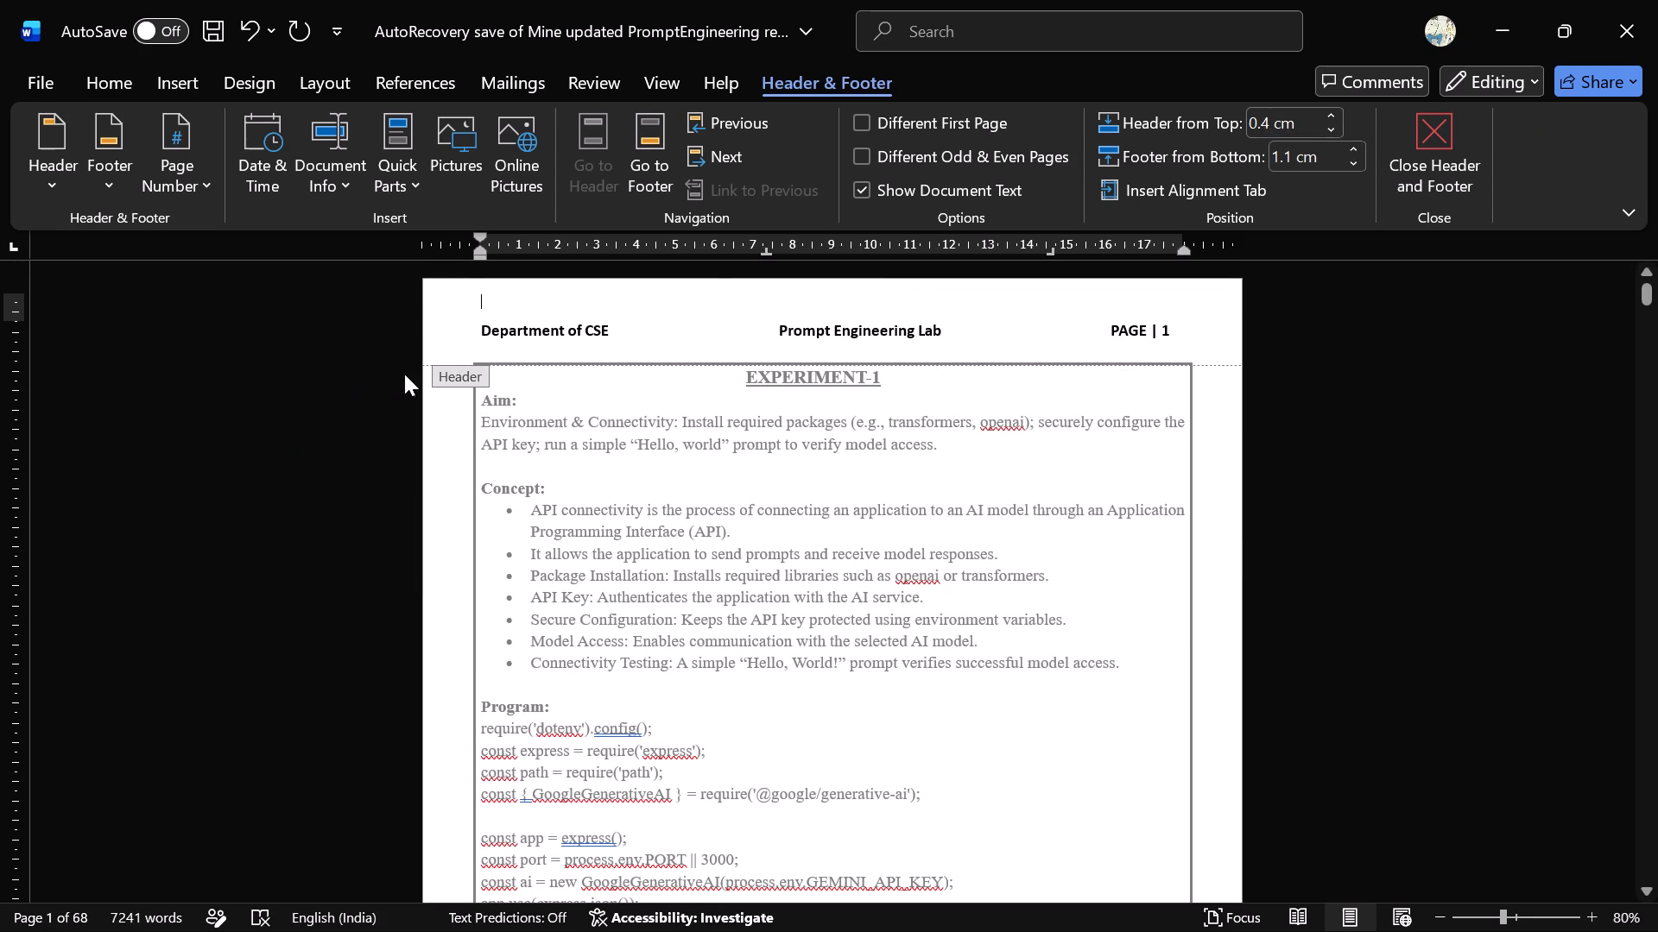
Reduce the top margin with the vertical ruler to bring the page 1 body text and border closer to the header.
scroll(288, 526, down, 2)
scroll(288, 526, up, 3)
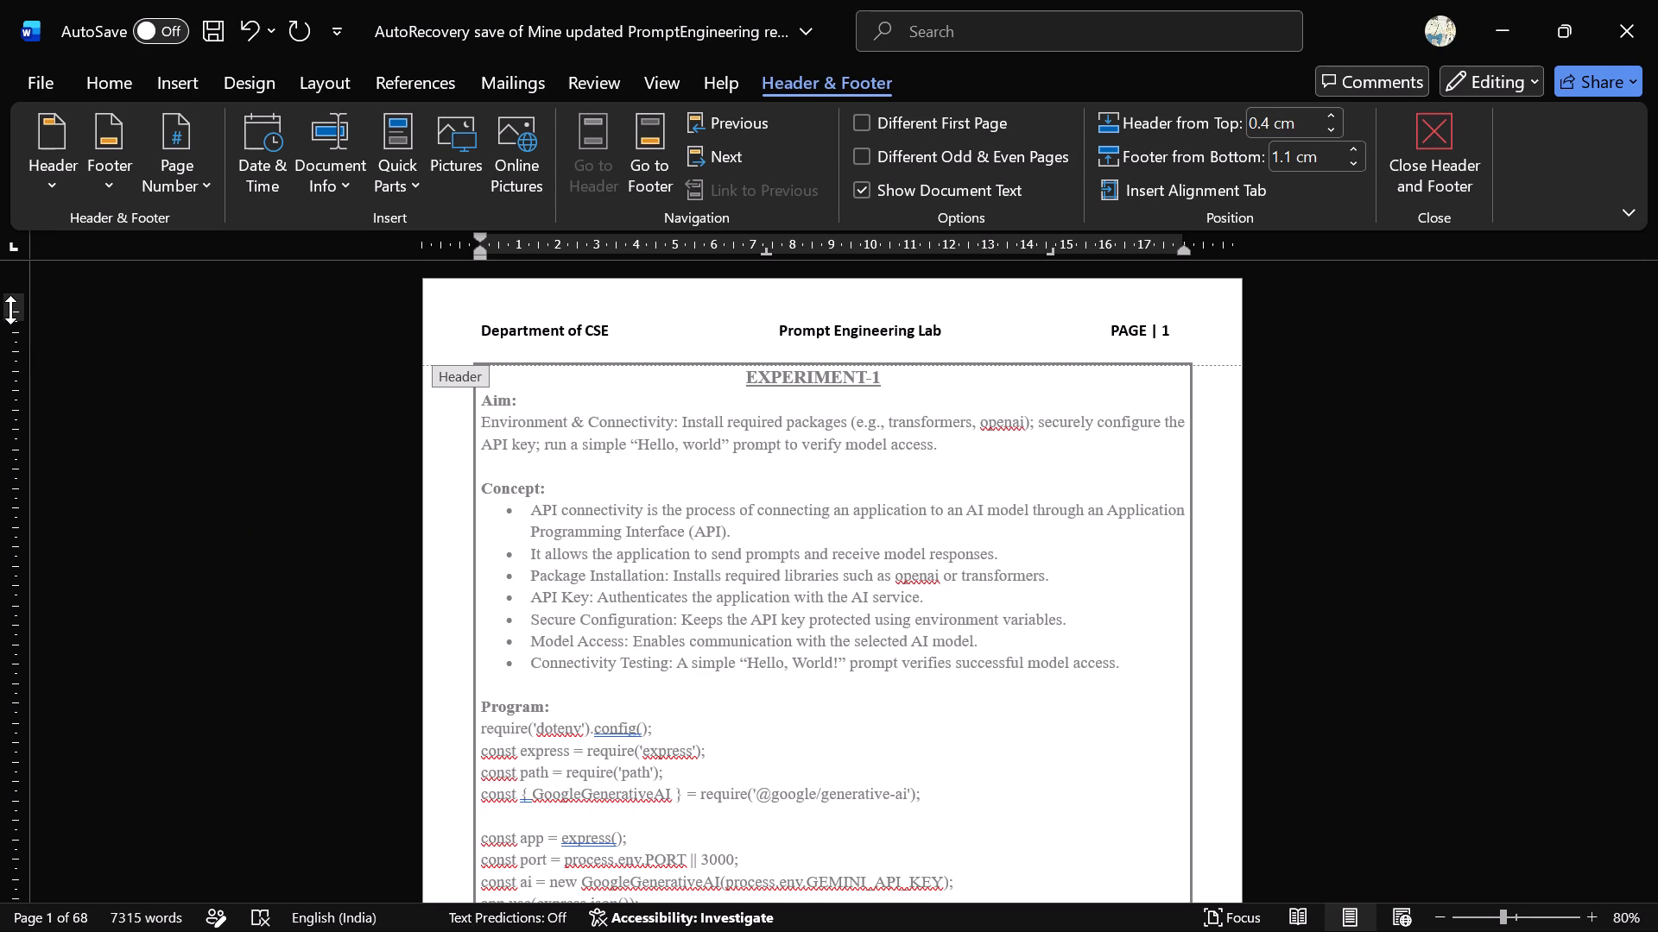
click(10, 310)
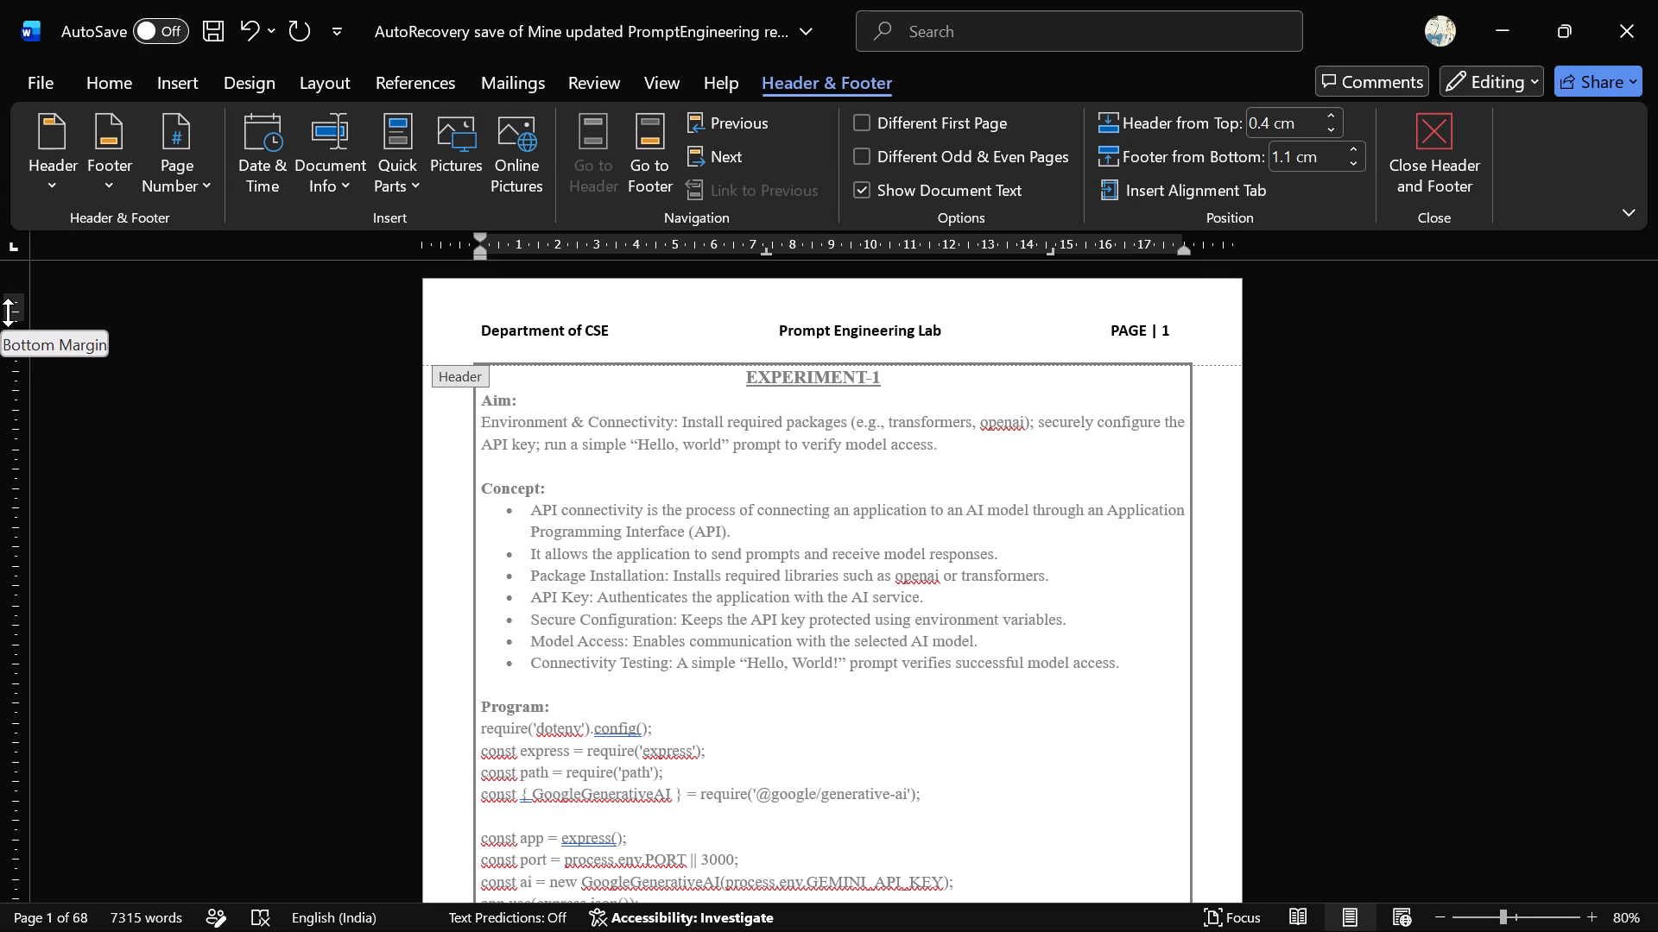
drag(9, 316, 11, 306)
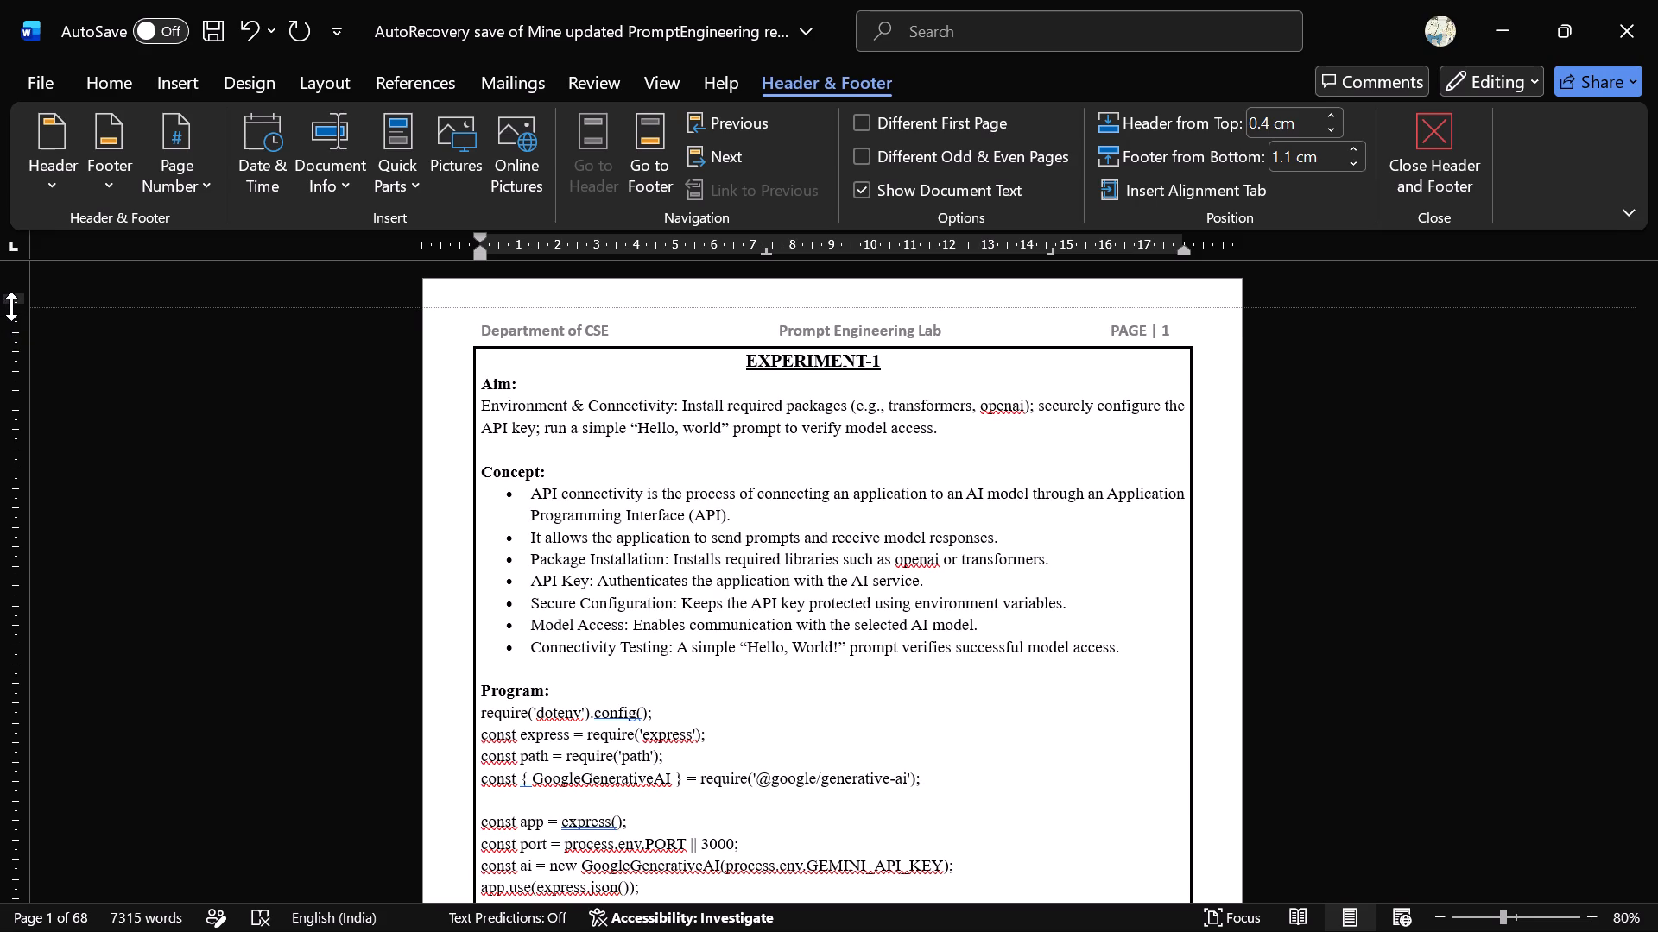
drag(11, 306, 10, 302)
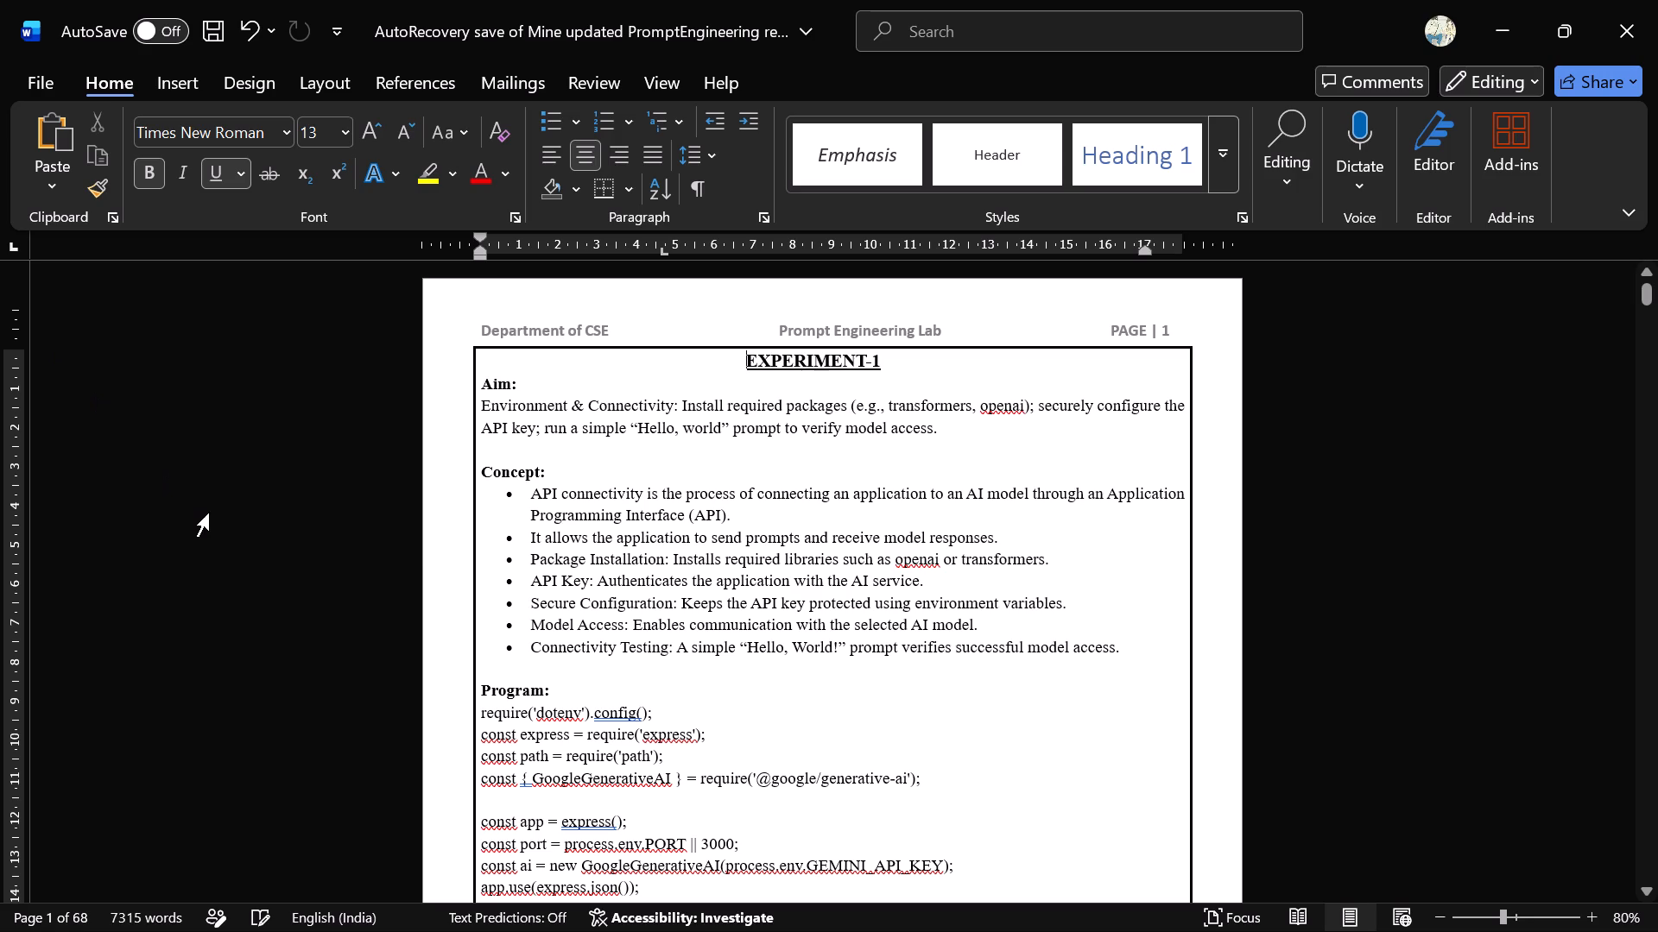
scroll(444, 564, down, 13)
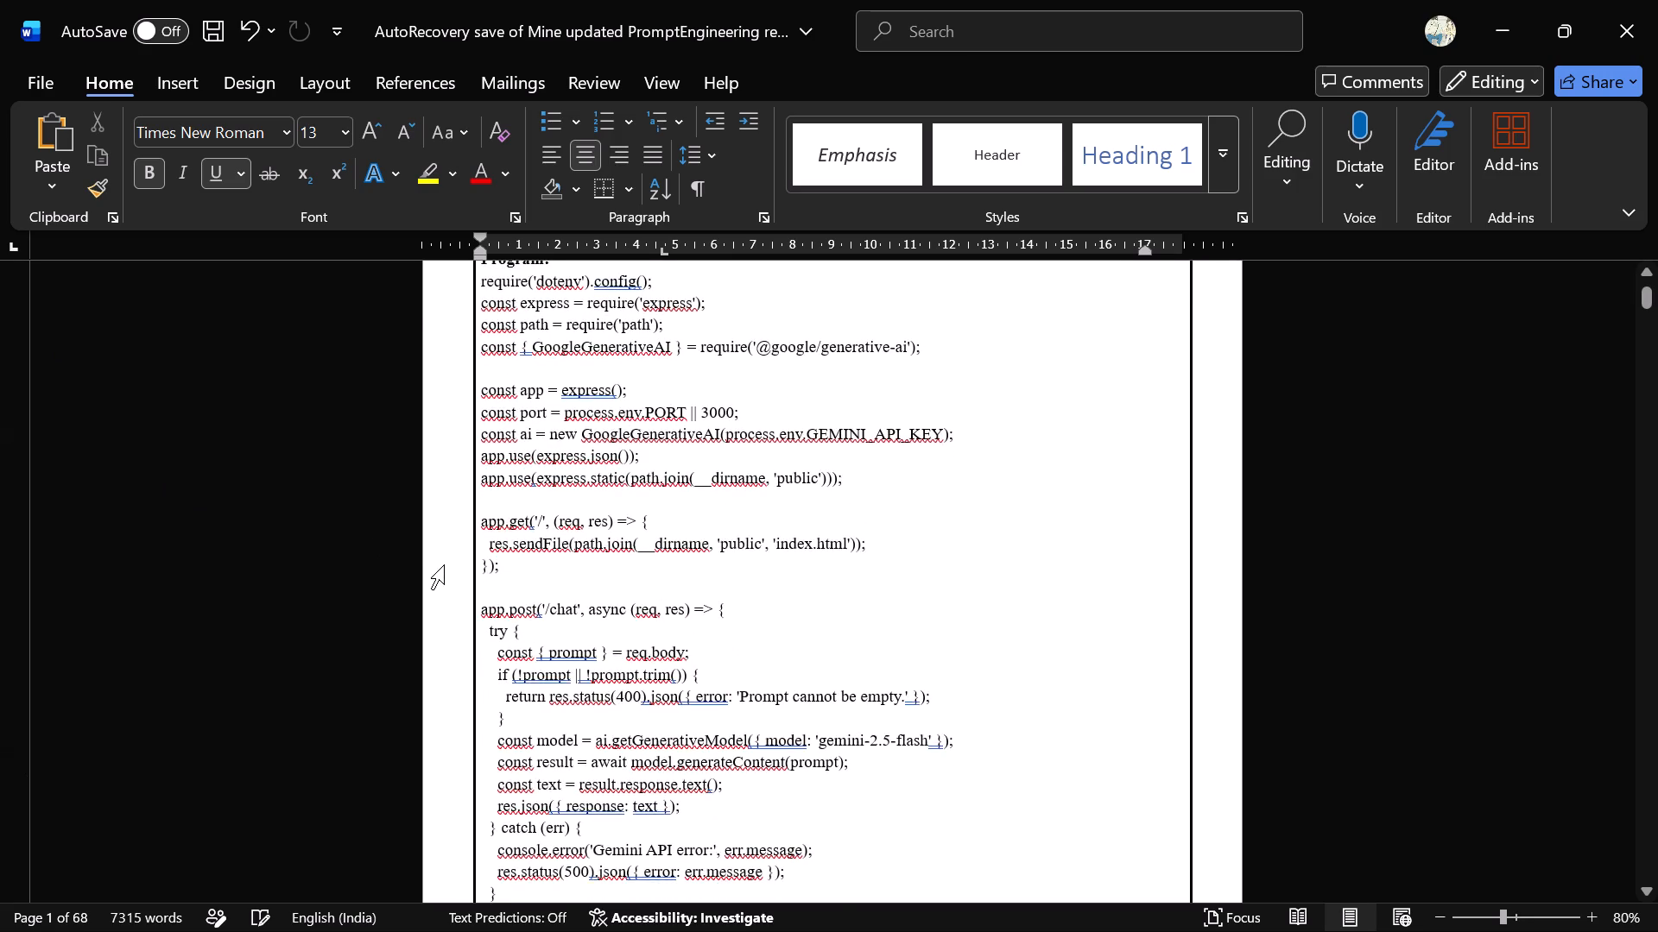
scroll(444, 564, down, 4)
scroll(444, 564, up, 3)
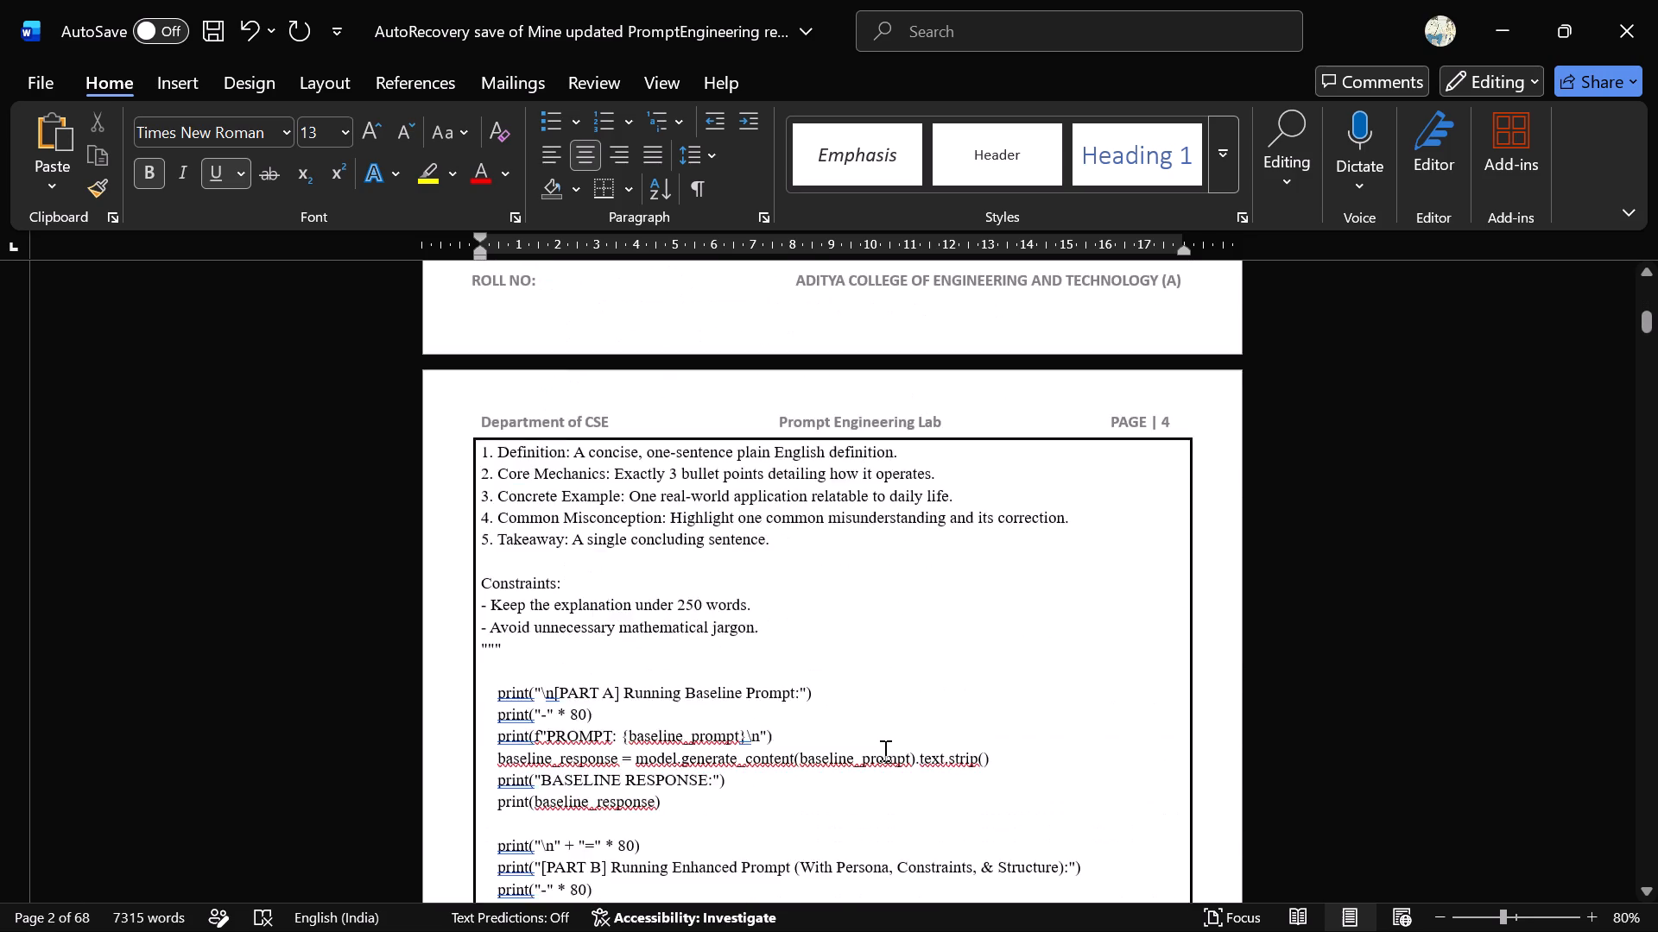
scroll(883, 750, down, 20)
scroll(883, 750, down, 20)
scroll(883, 750, down, 20)
scroll(883, 750, up, 20)
scroll(883, 750, up, 7)
scroll(883, 750, down, 20)
scroll(883, 750, down, 20)
scroll(883, 750, down, 20)
scroll(883, 750, up, 20)
scroll(883, 750, up, 13)
scroll(883, 750, down, 20)
scroll(883, 750, down, 20)
scroll(883, 750, down, 20)
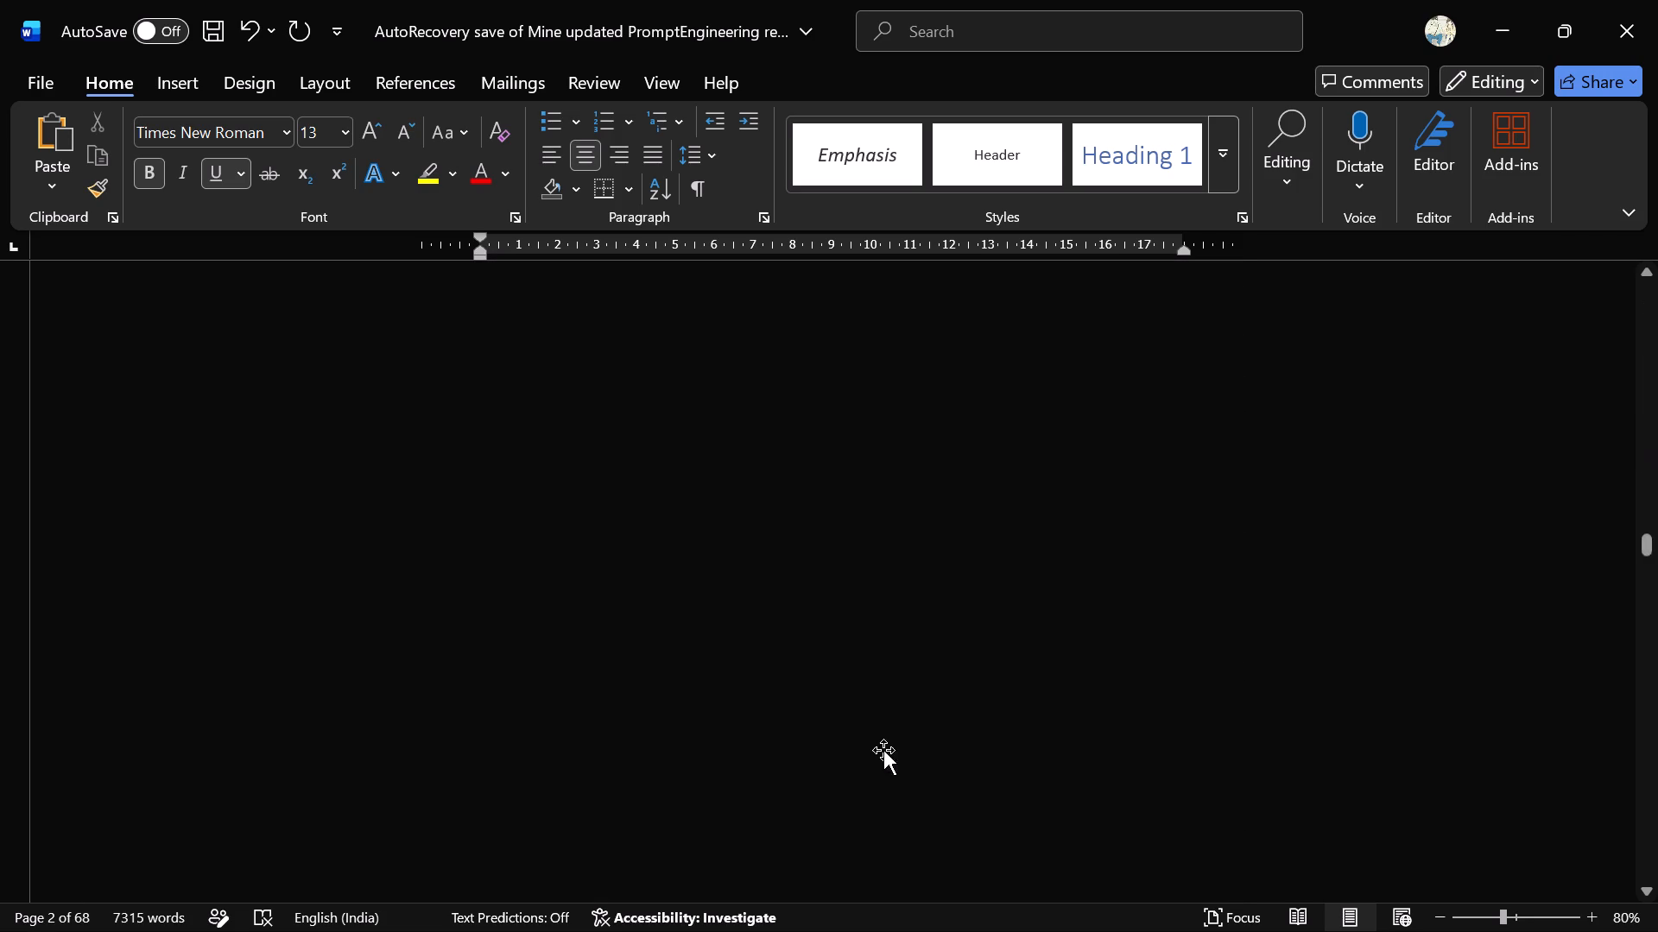
scroll(883, 750, down, 20)
scroll(883, 750, down, 20)
scroll(883, 750, down, 20)
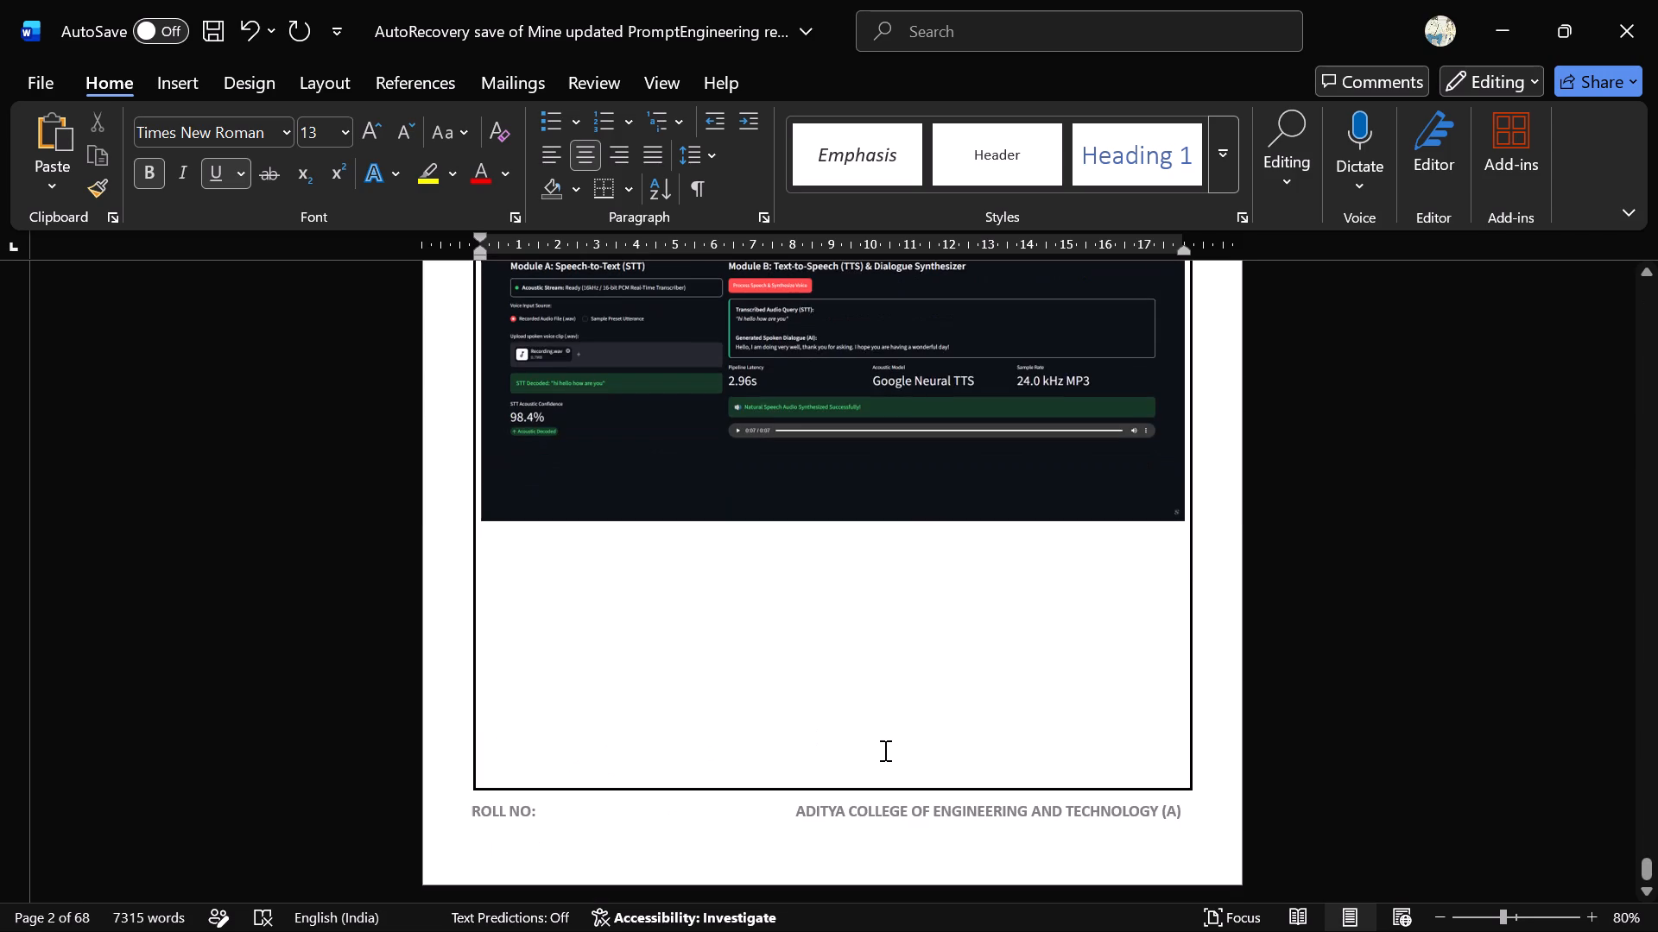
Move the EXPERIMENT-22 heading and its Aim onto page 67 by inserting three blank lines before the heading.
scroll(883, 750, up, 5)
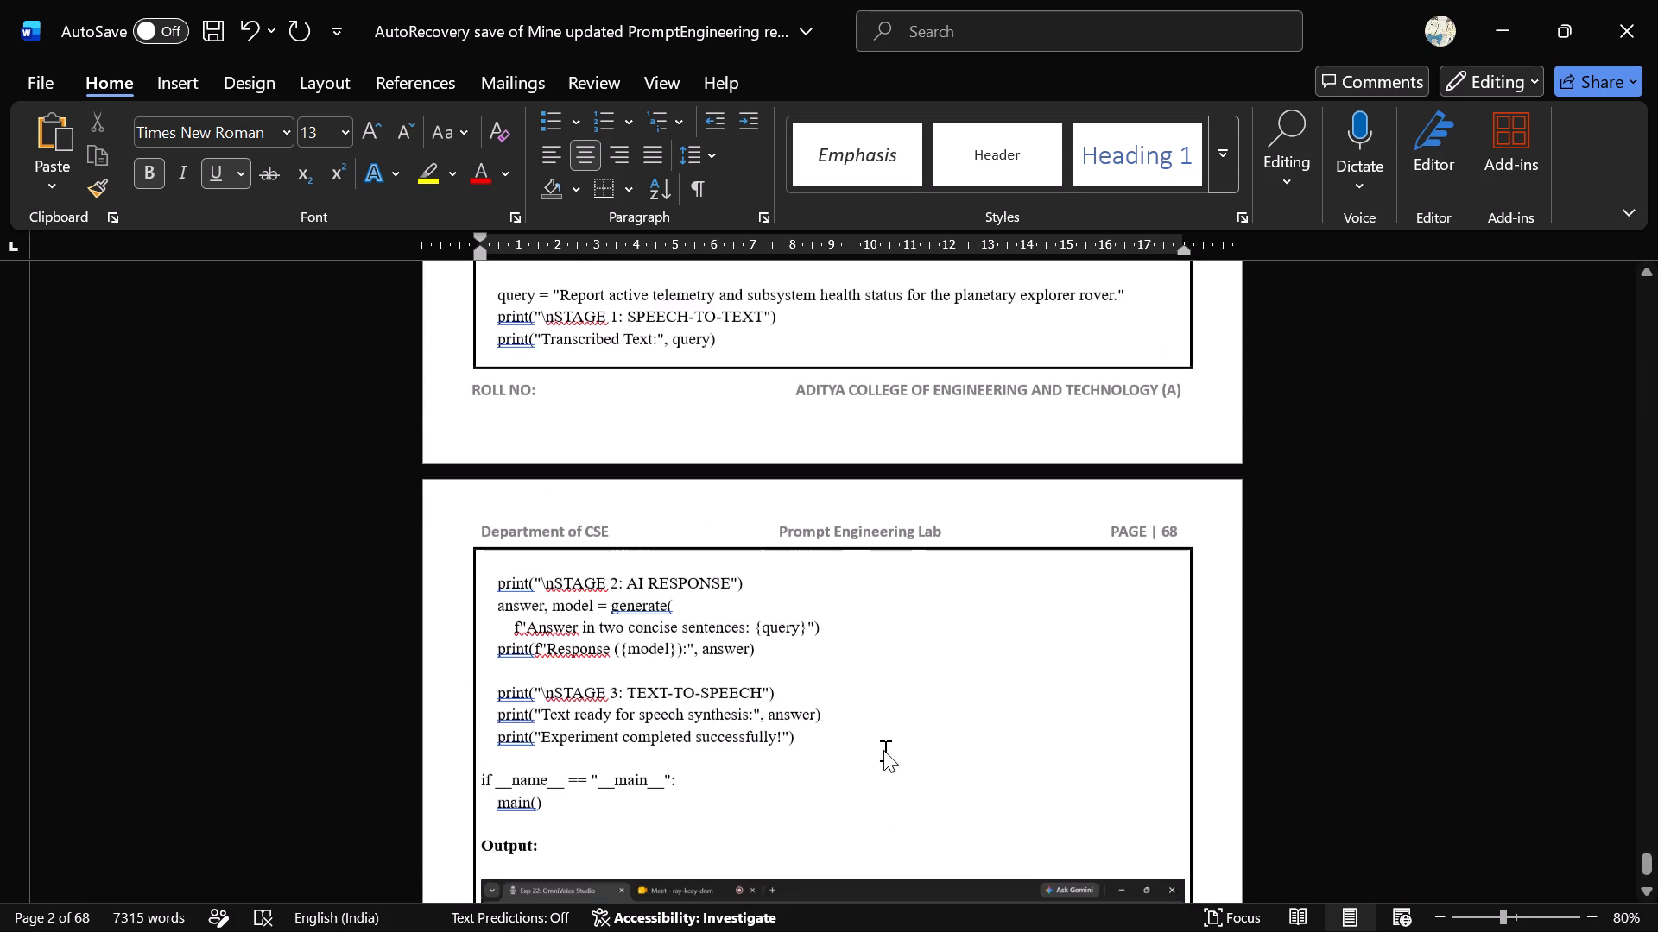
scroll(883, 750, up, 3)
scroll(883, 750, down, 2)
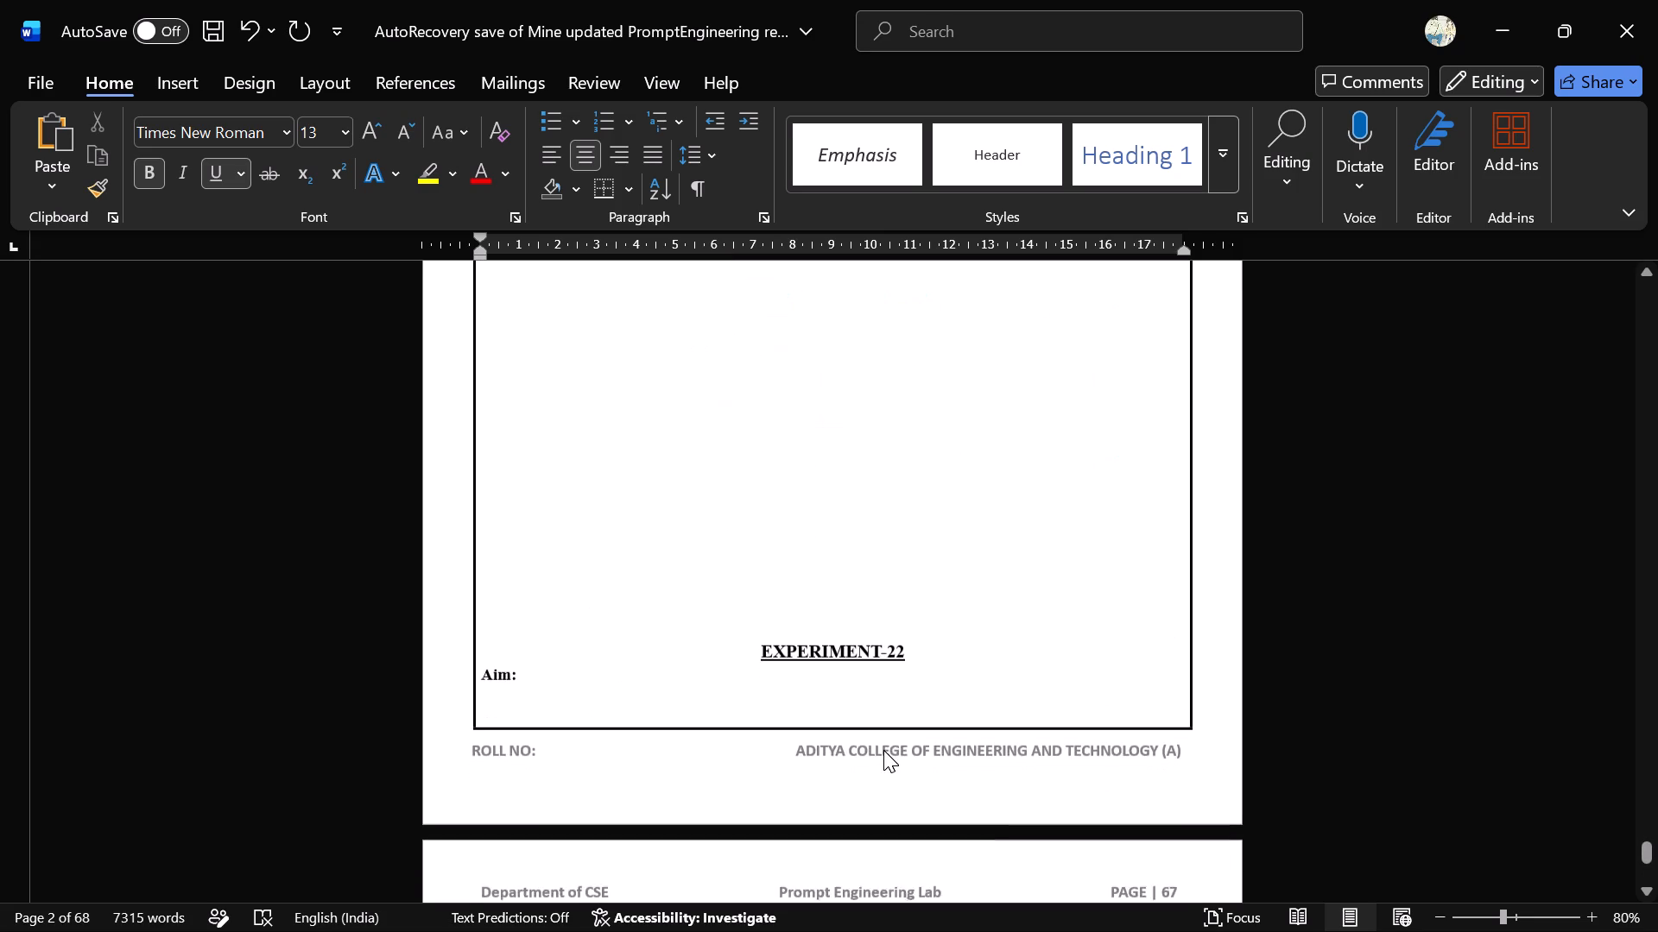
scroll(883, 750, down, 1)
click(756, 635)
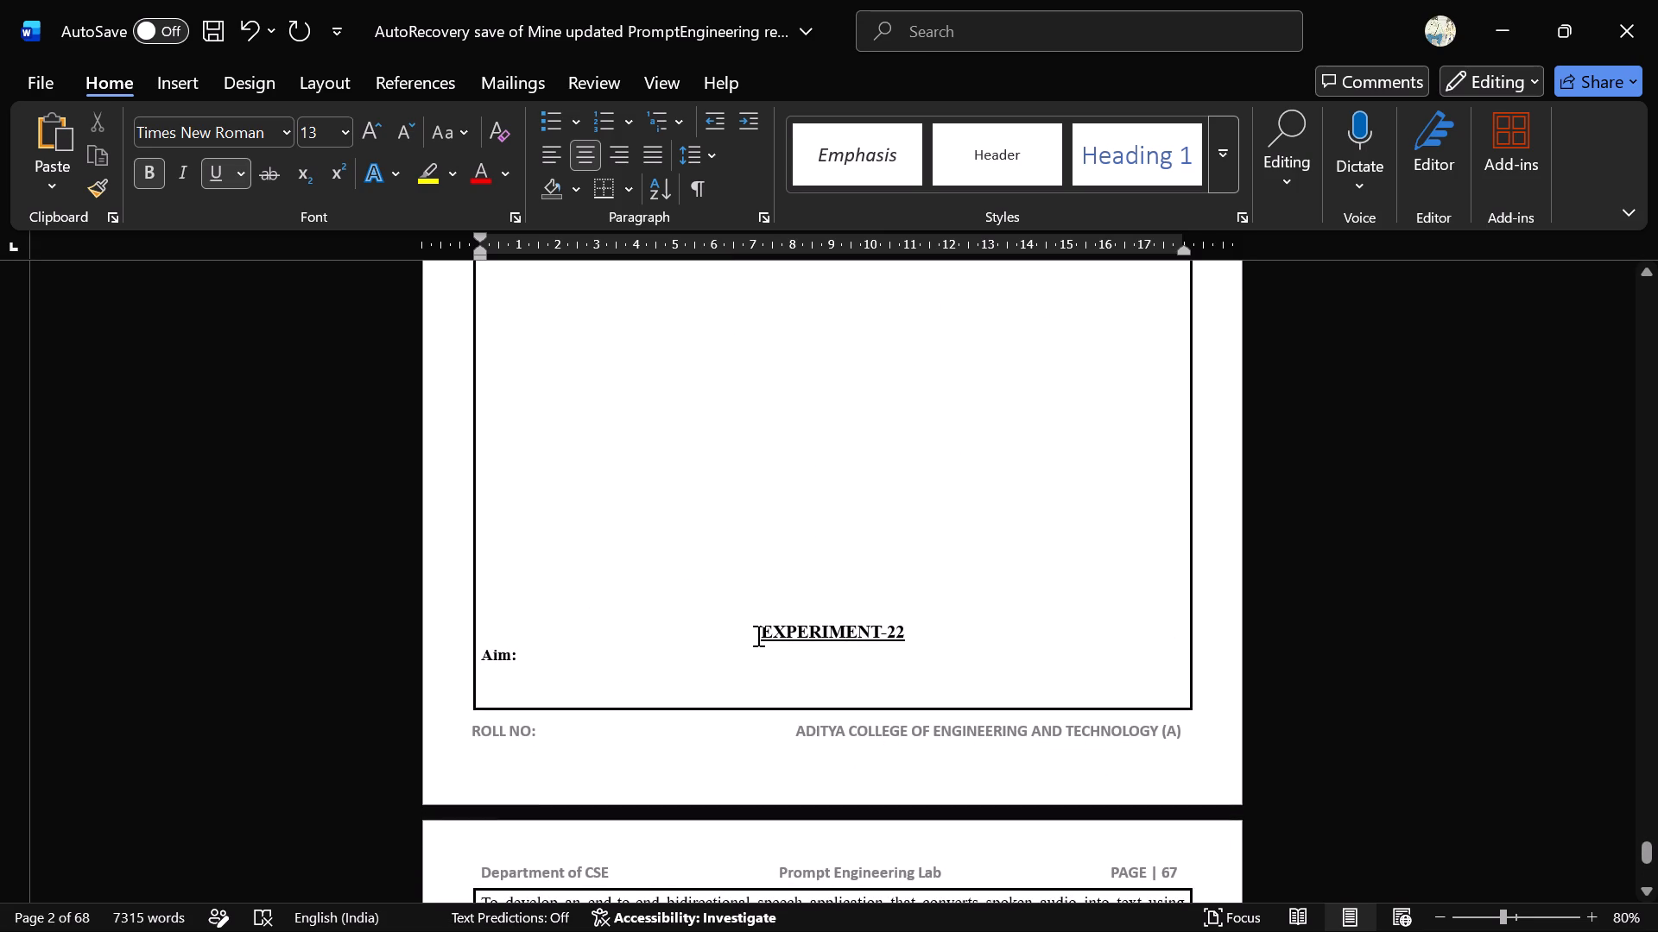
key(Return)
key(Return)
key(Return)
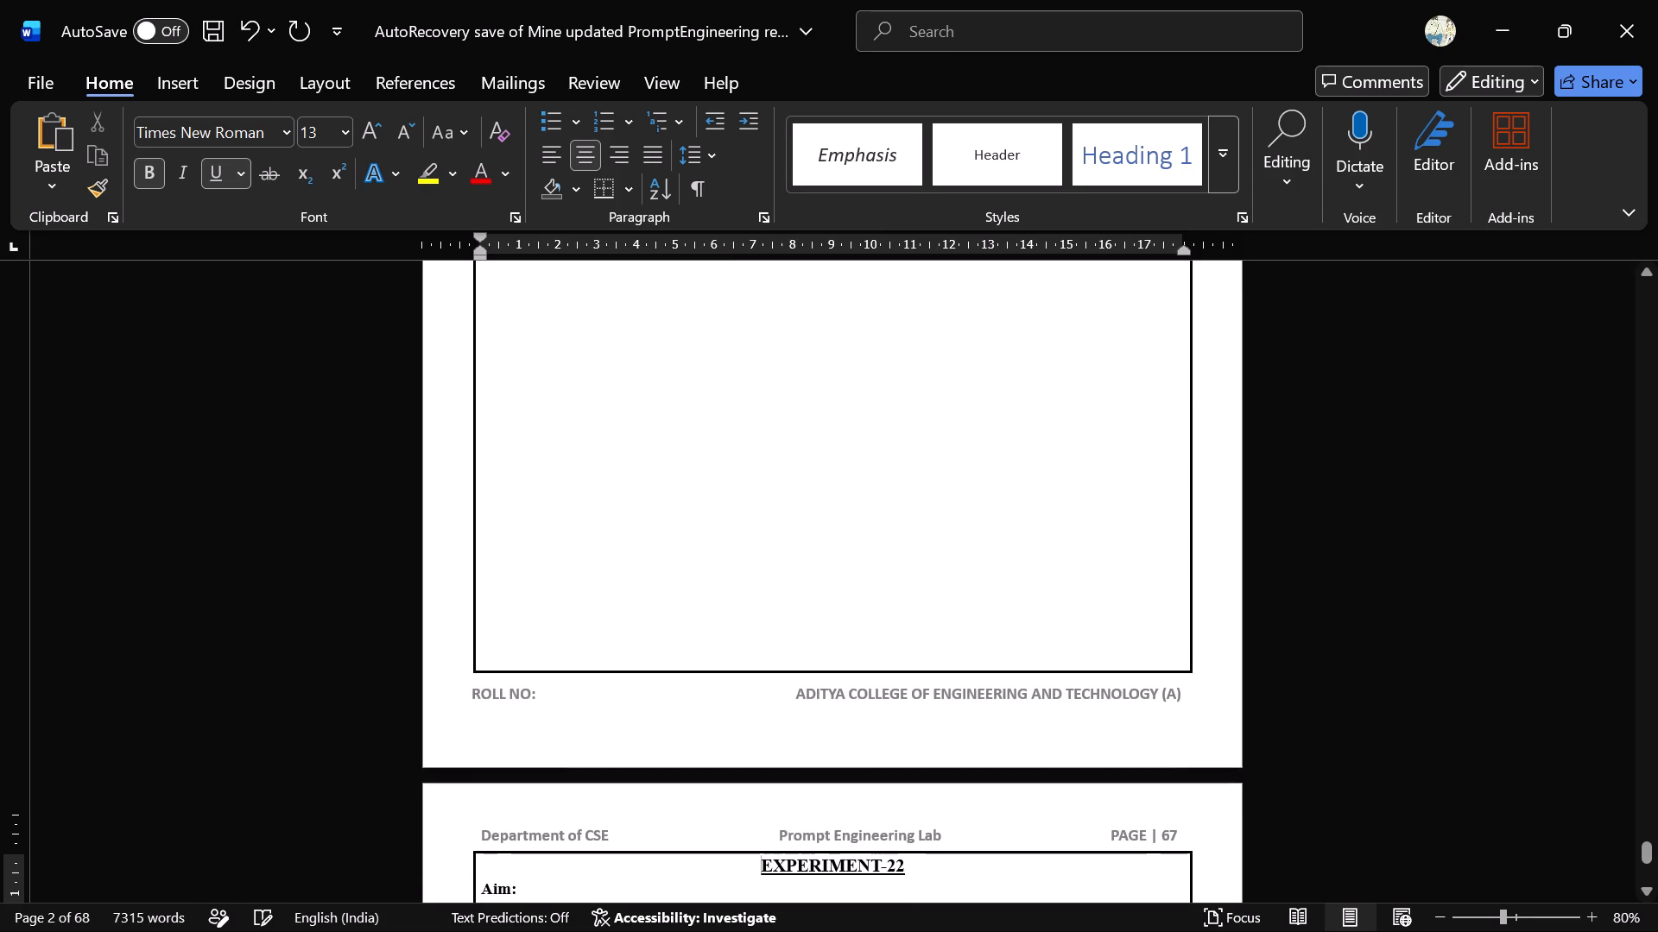
Delete the extra blank lines between the end of Experiment 21's program and its Output heading, leaving one blank line.
scroll(756, 635, up, 5)
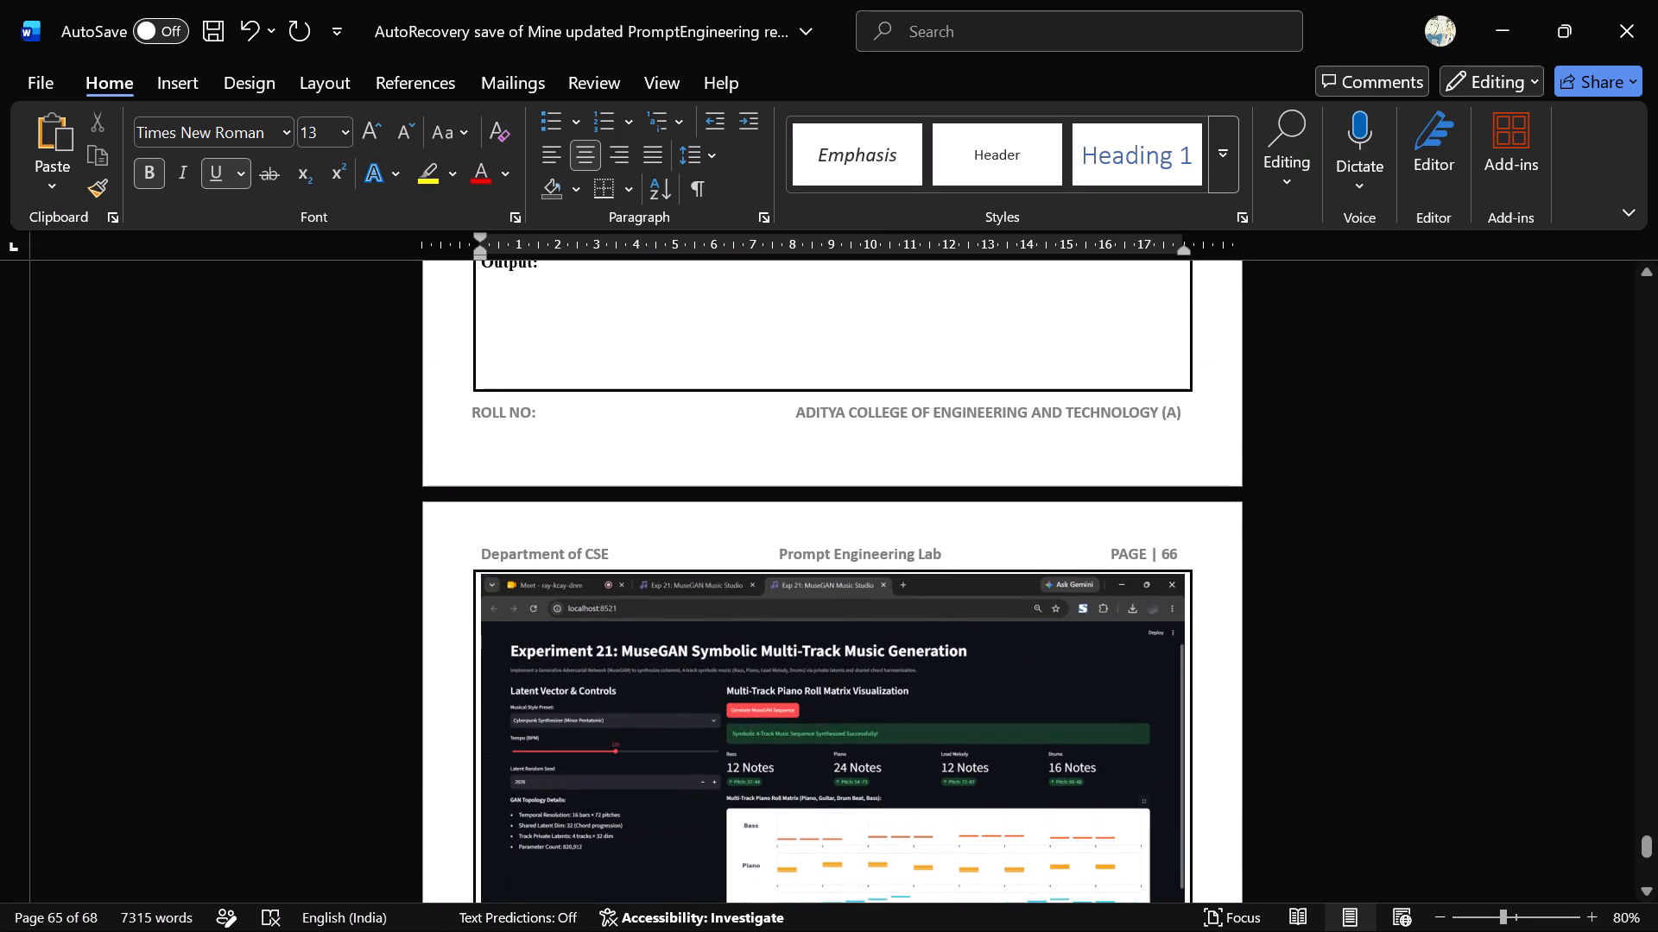
scroll(756, 635, up, 3)
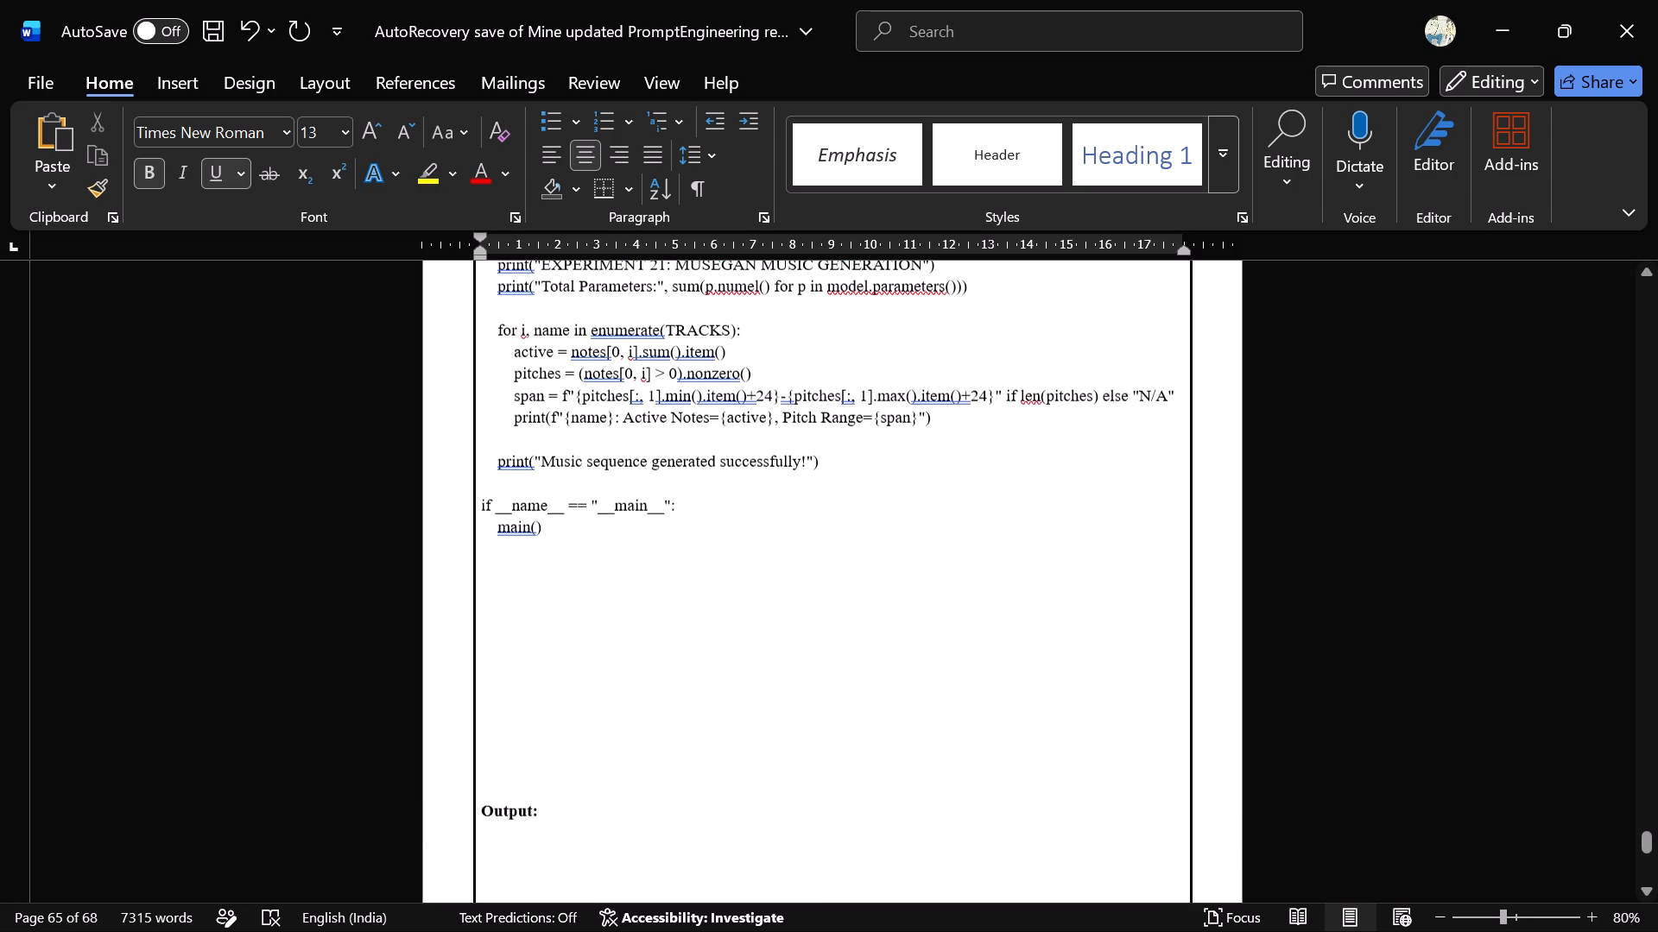
click(481, 819)
key(BackSpace)
key(BackSpace)
key(BackSpace)
key(BackSpace)
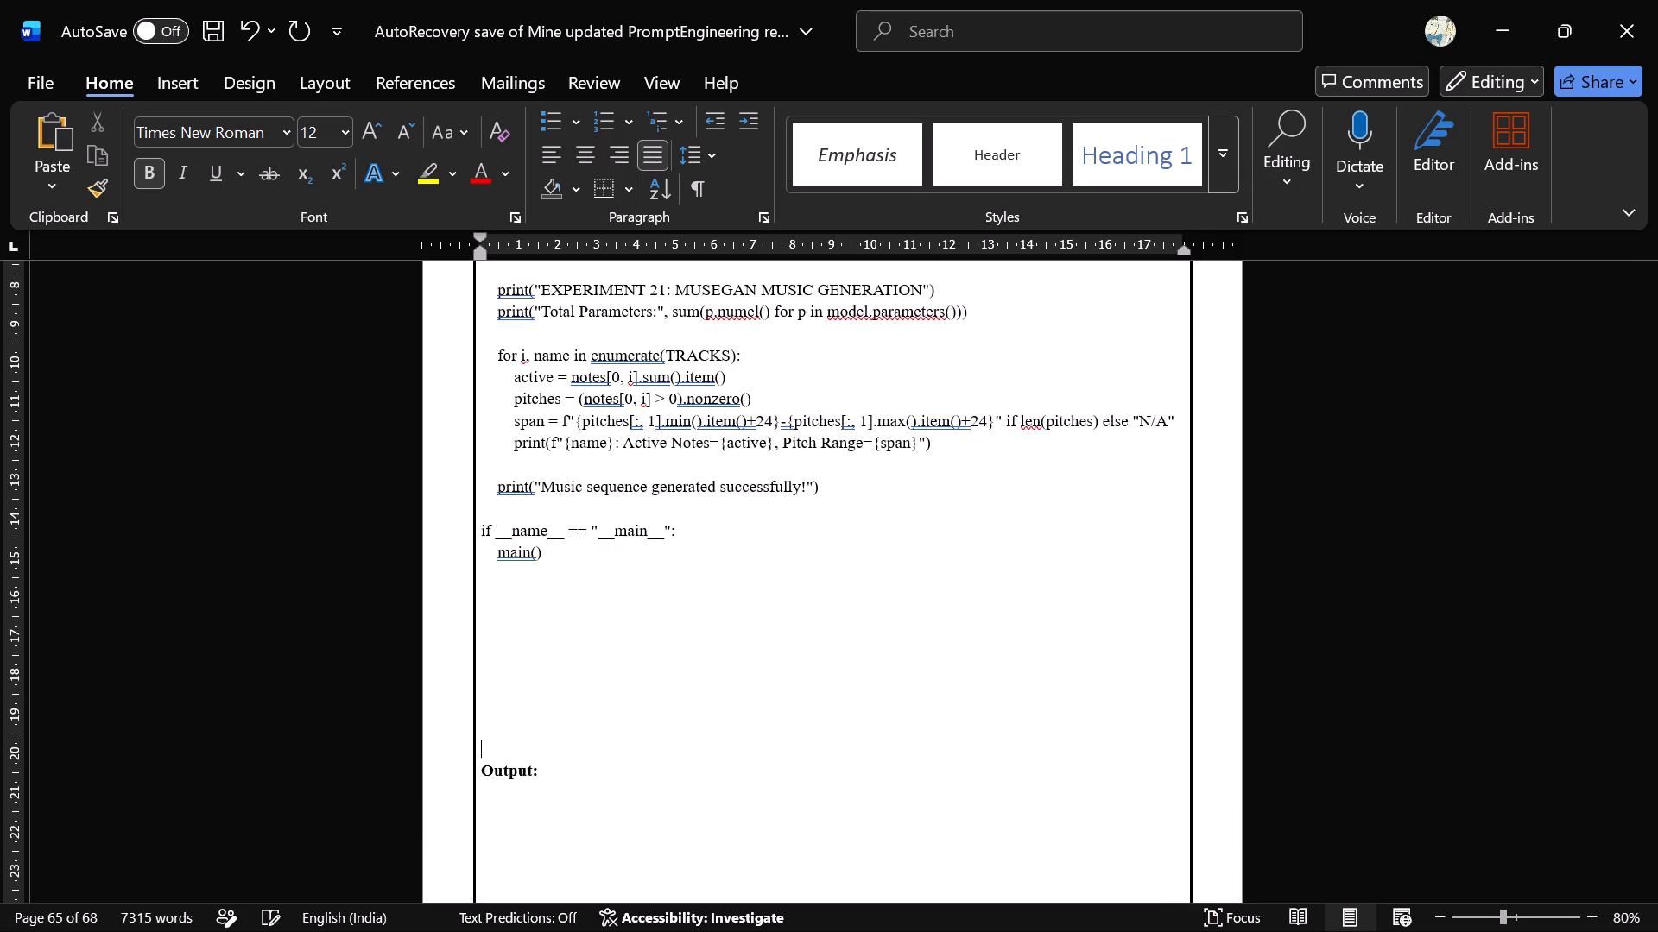
key(BackSpace)
key(BackSpace)
key(BackSpace)
key(BackSpace)
key(BackSpace)
key(BackSpace)
key(BackSpace)
key(BackSpace)
key(Return)
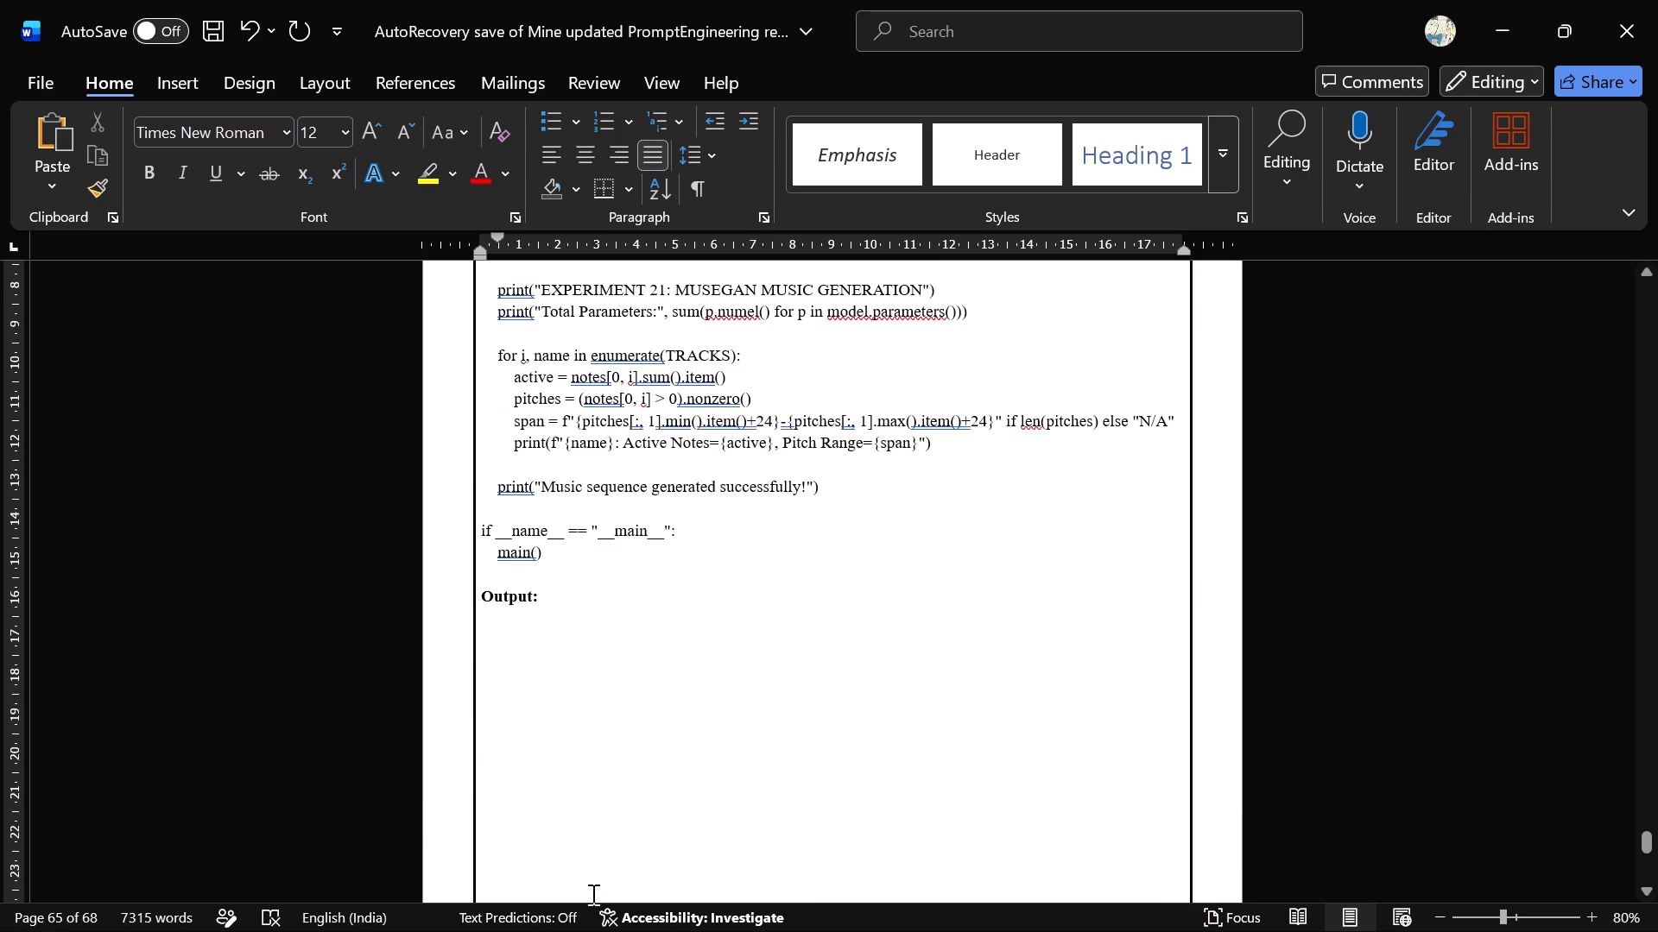
Shrink the Experiment 21 output screenshot proportionally until it fits beneath its Output heading on page 65, and centre it.
scroll(592, 894, down, 4)
click(849, 629)
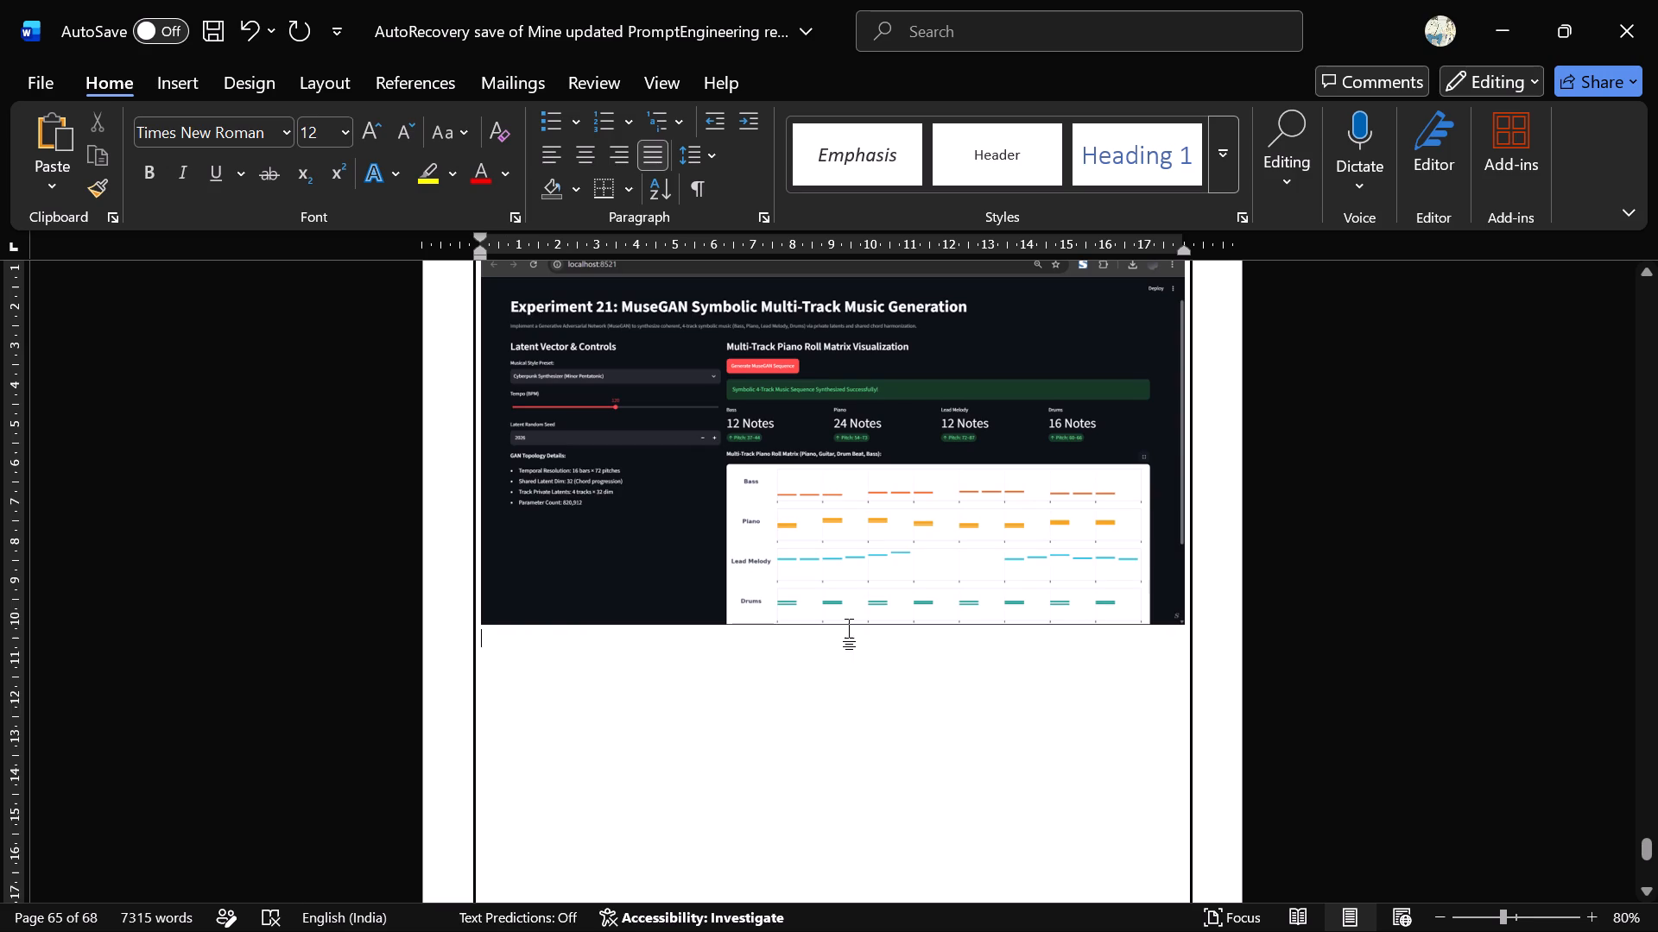
click(907, 579)
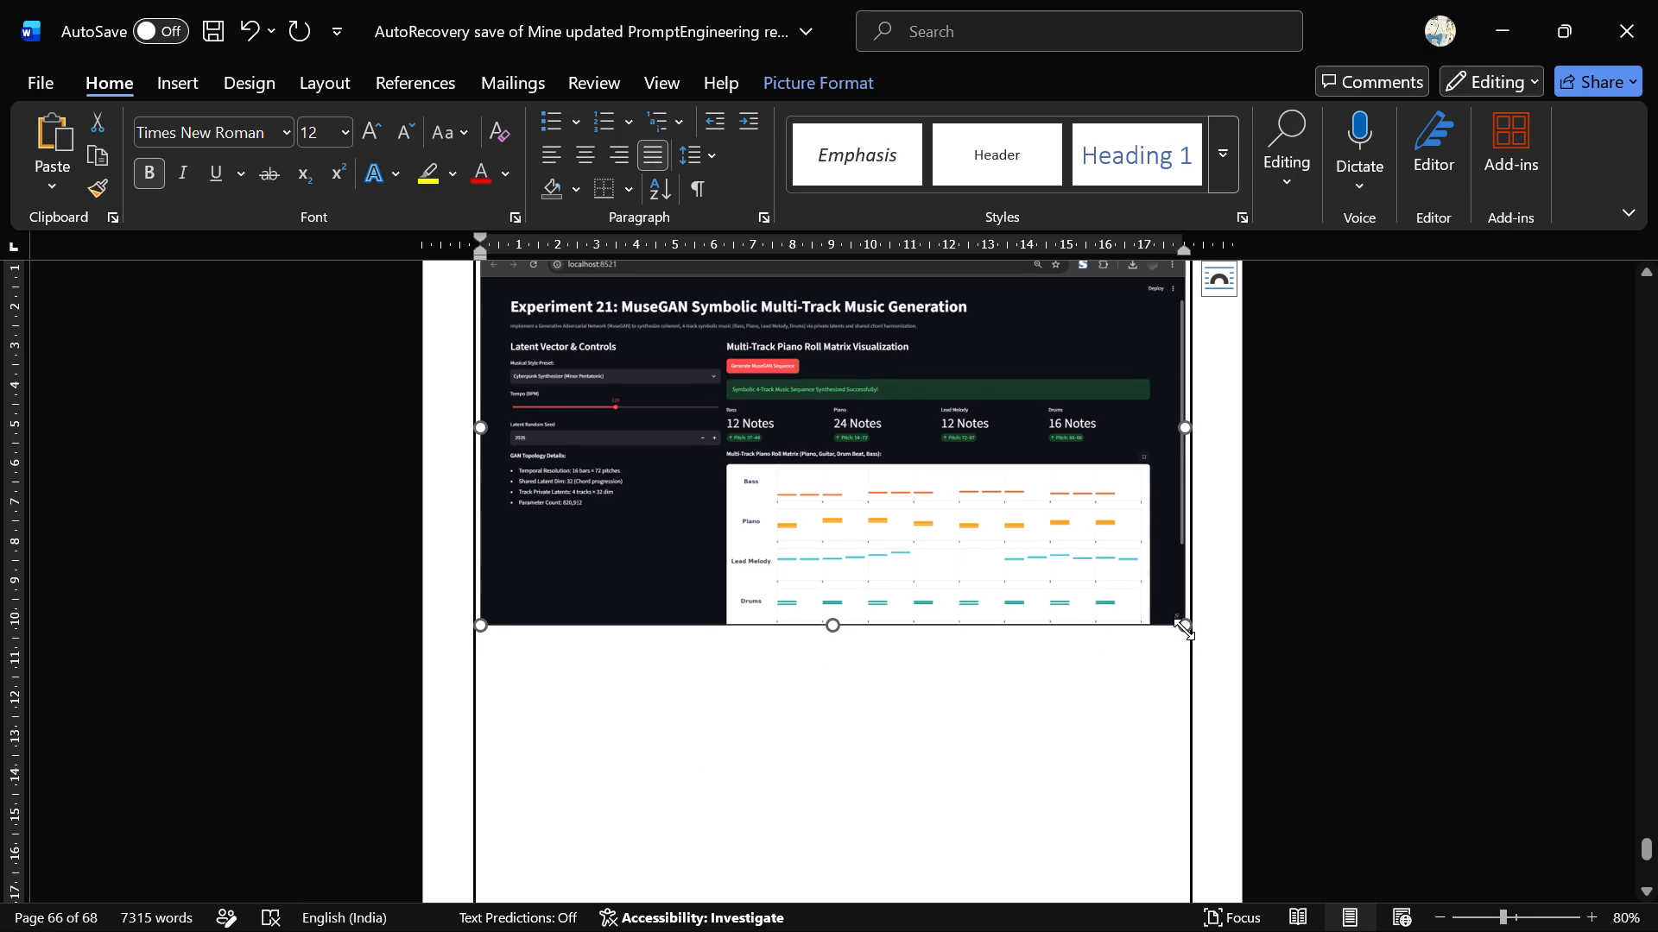
drag(1184, 629, 1143, 592)
click(1143, 592)
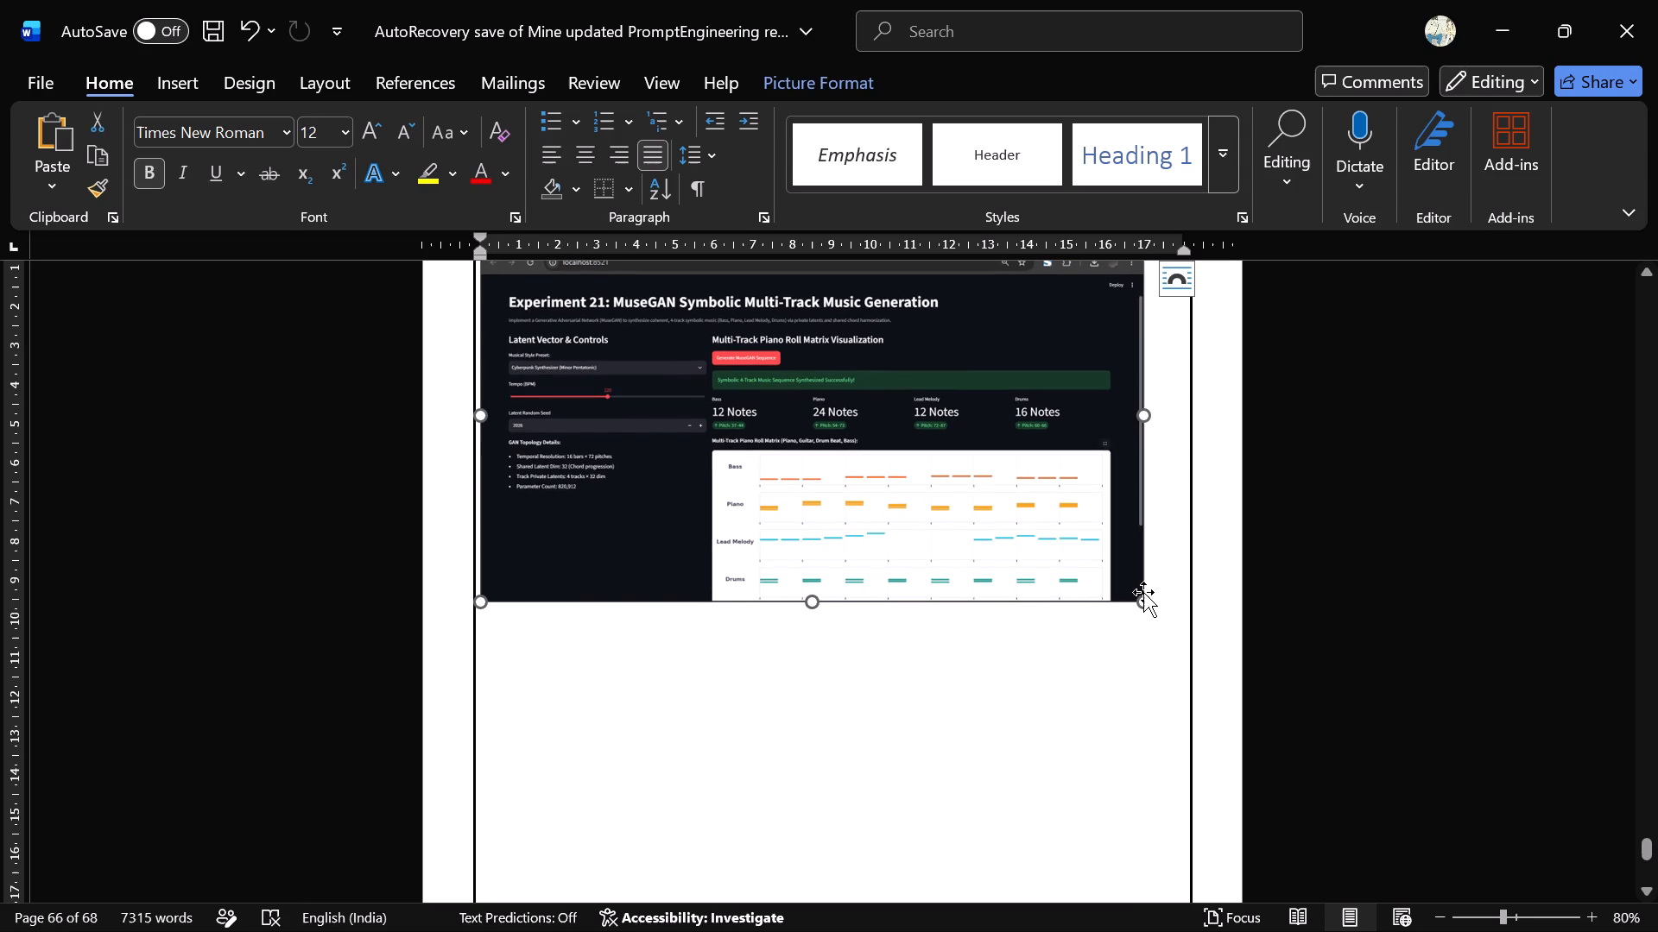
drag(1140, 600, 1048, 545)
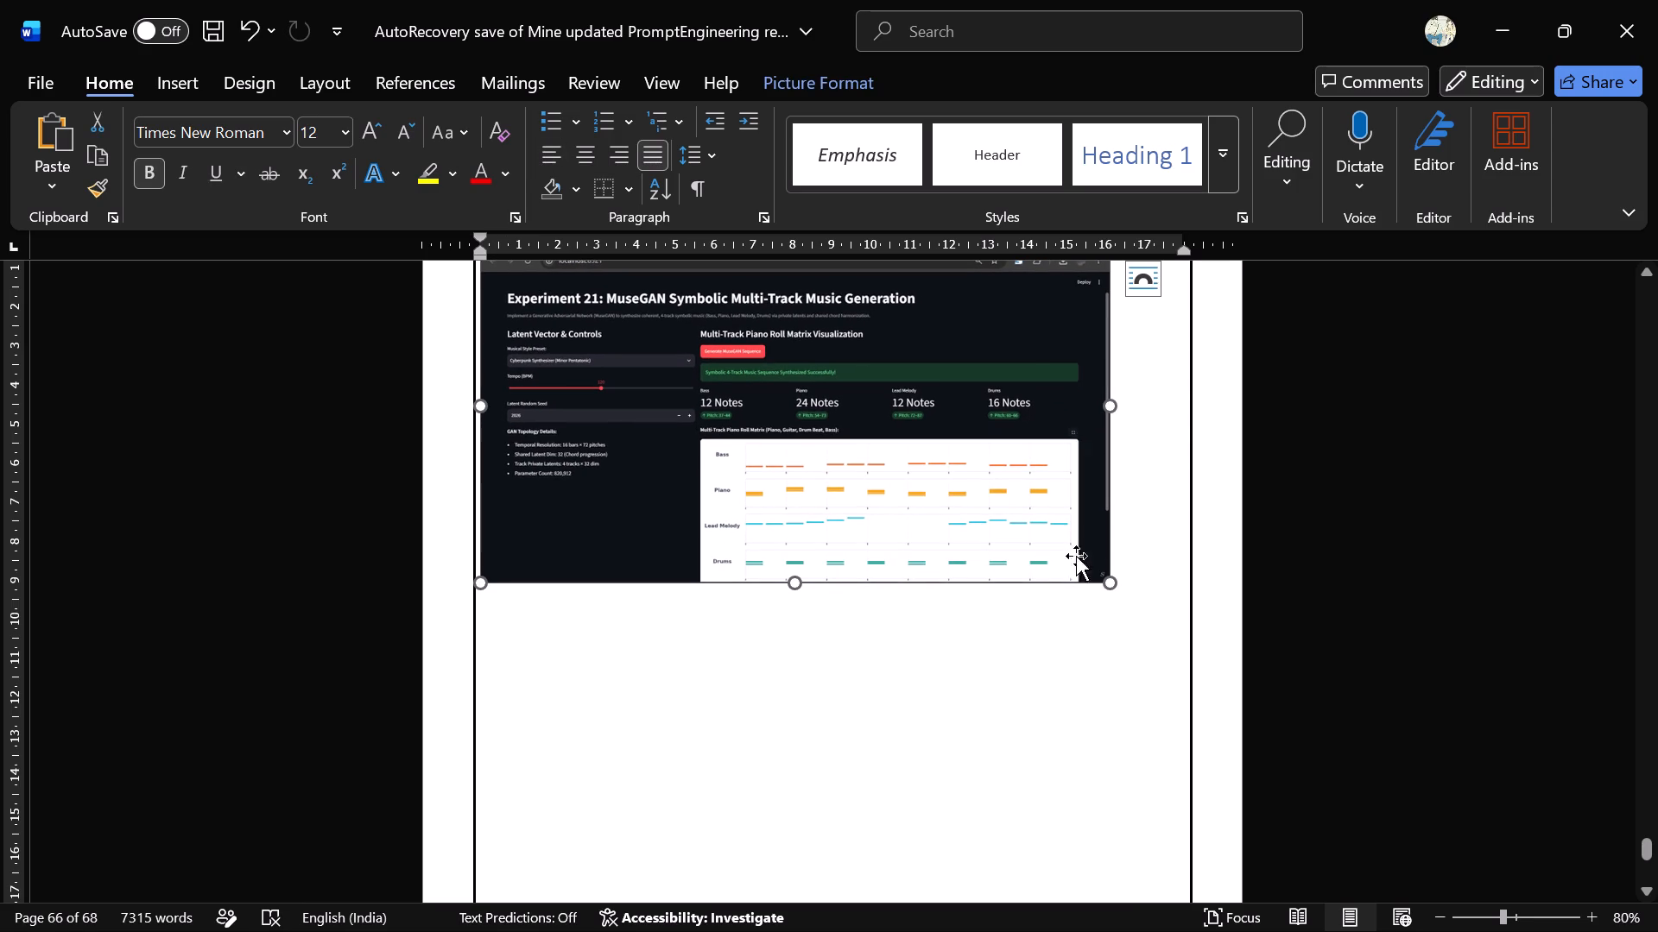
drag(1106, 580, 1020, 530)
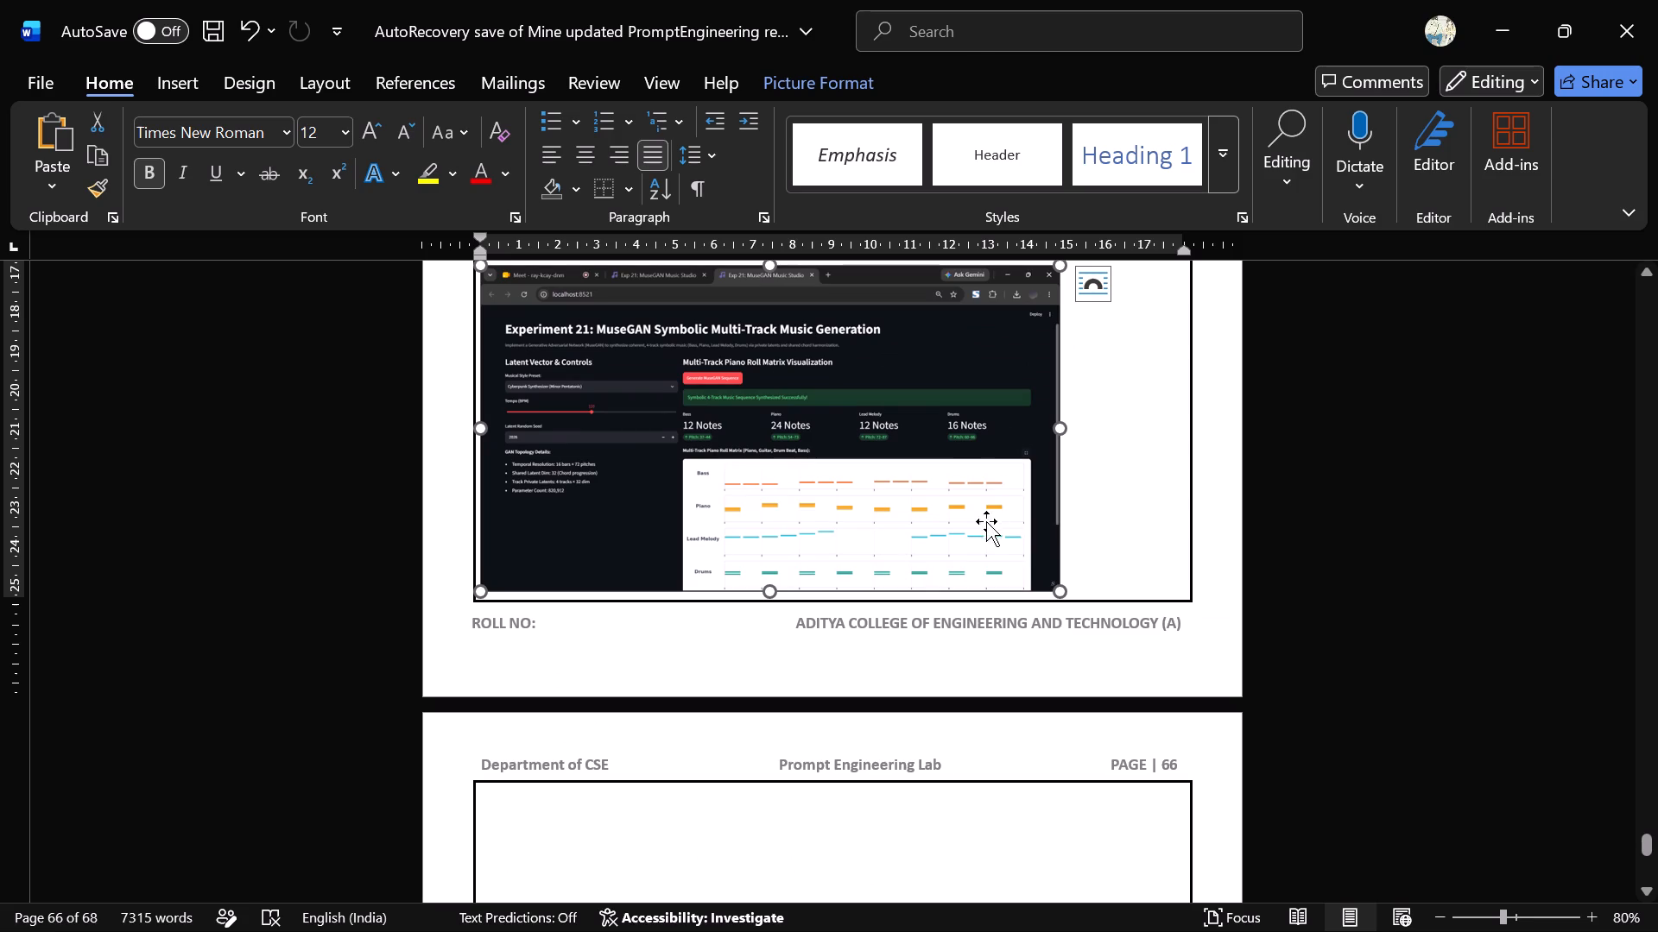
click(582, 166)
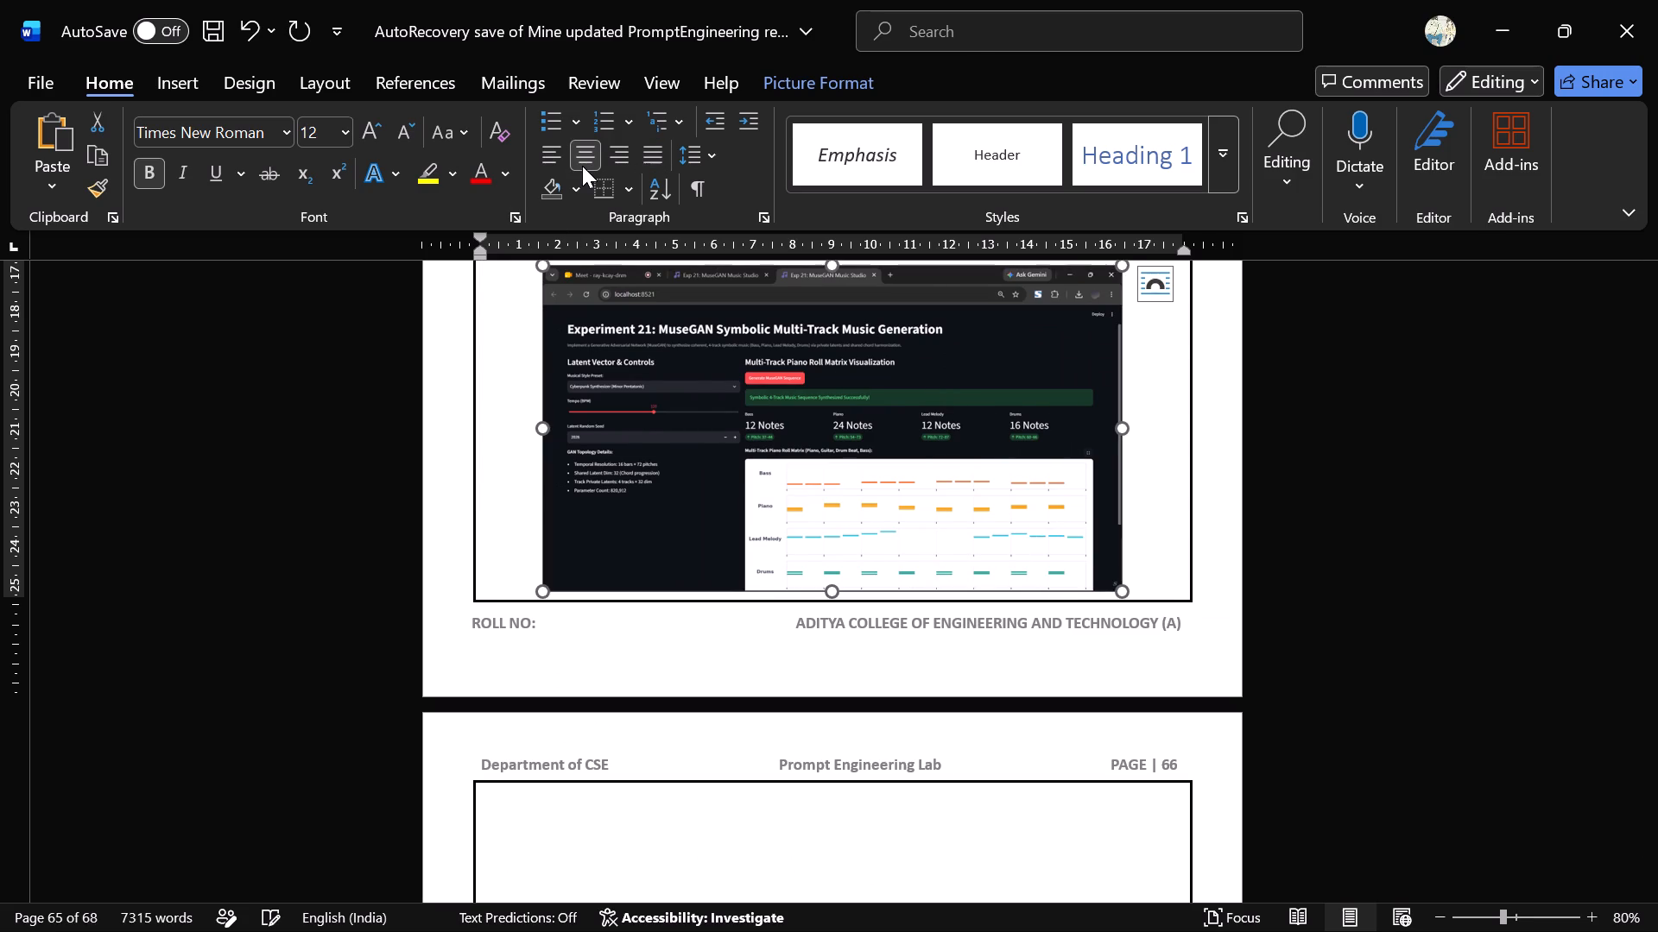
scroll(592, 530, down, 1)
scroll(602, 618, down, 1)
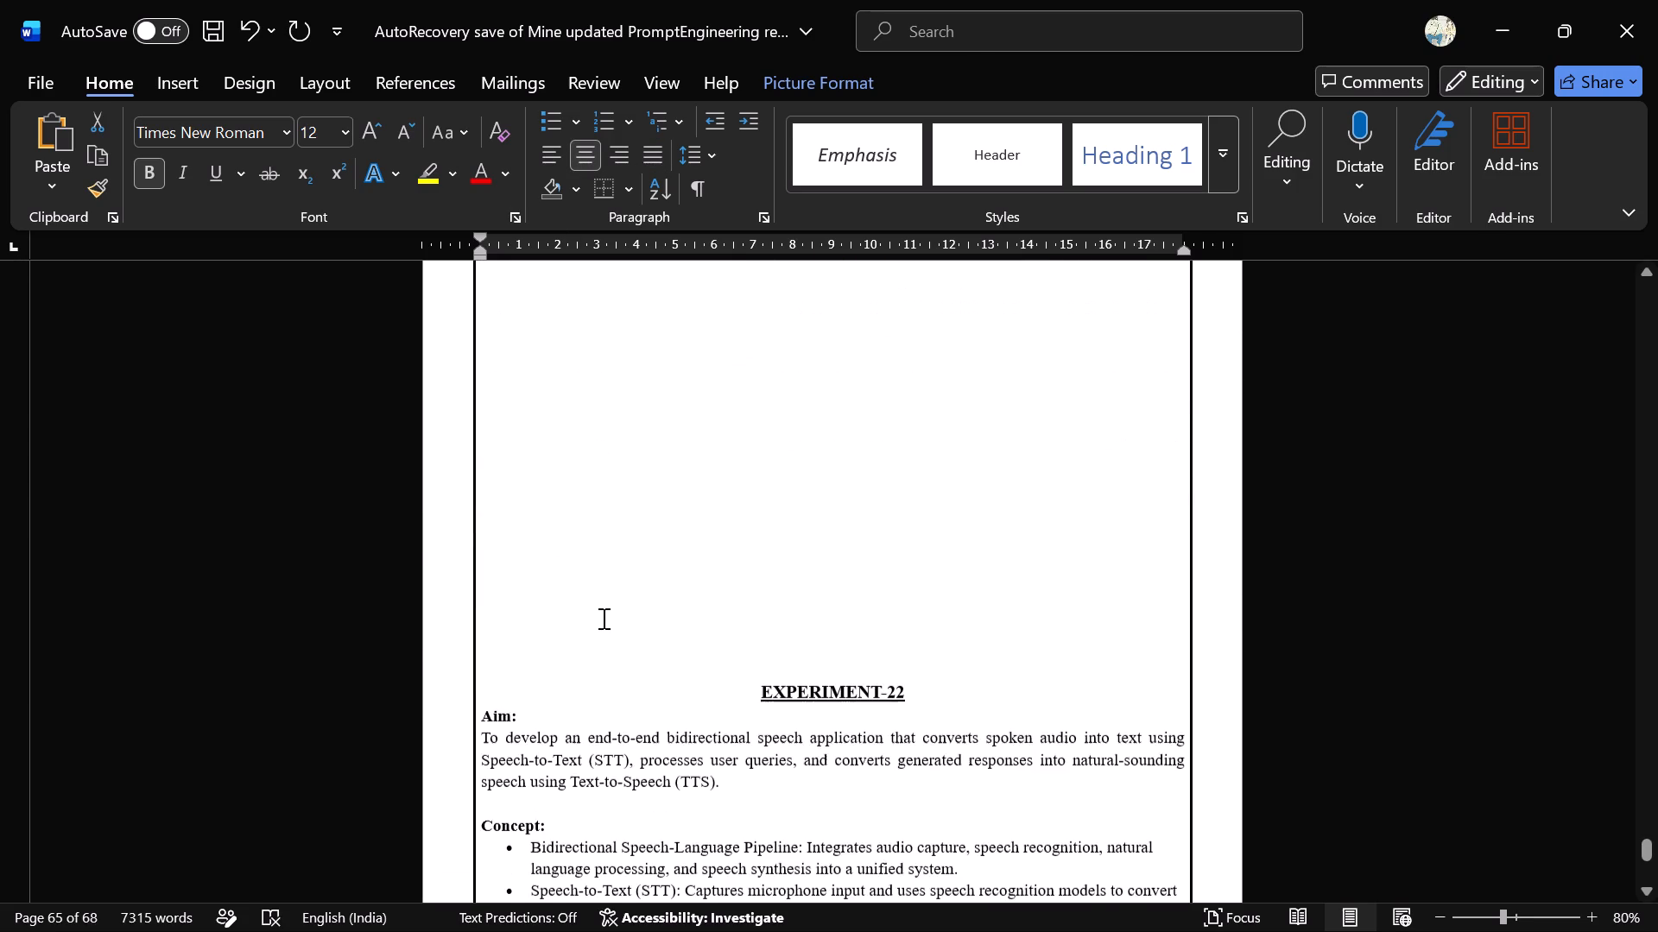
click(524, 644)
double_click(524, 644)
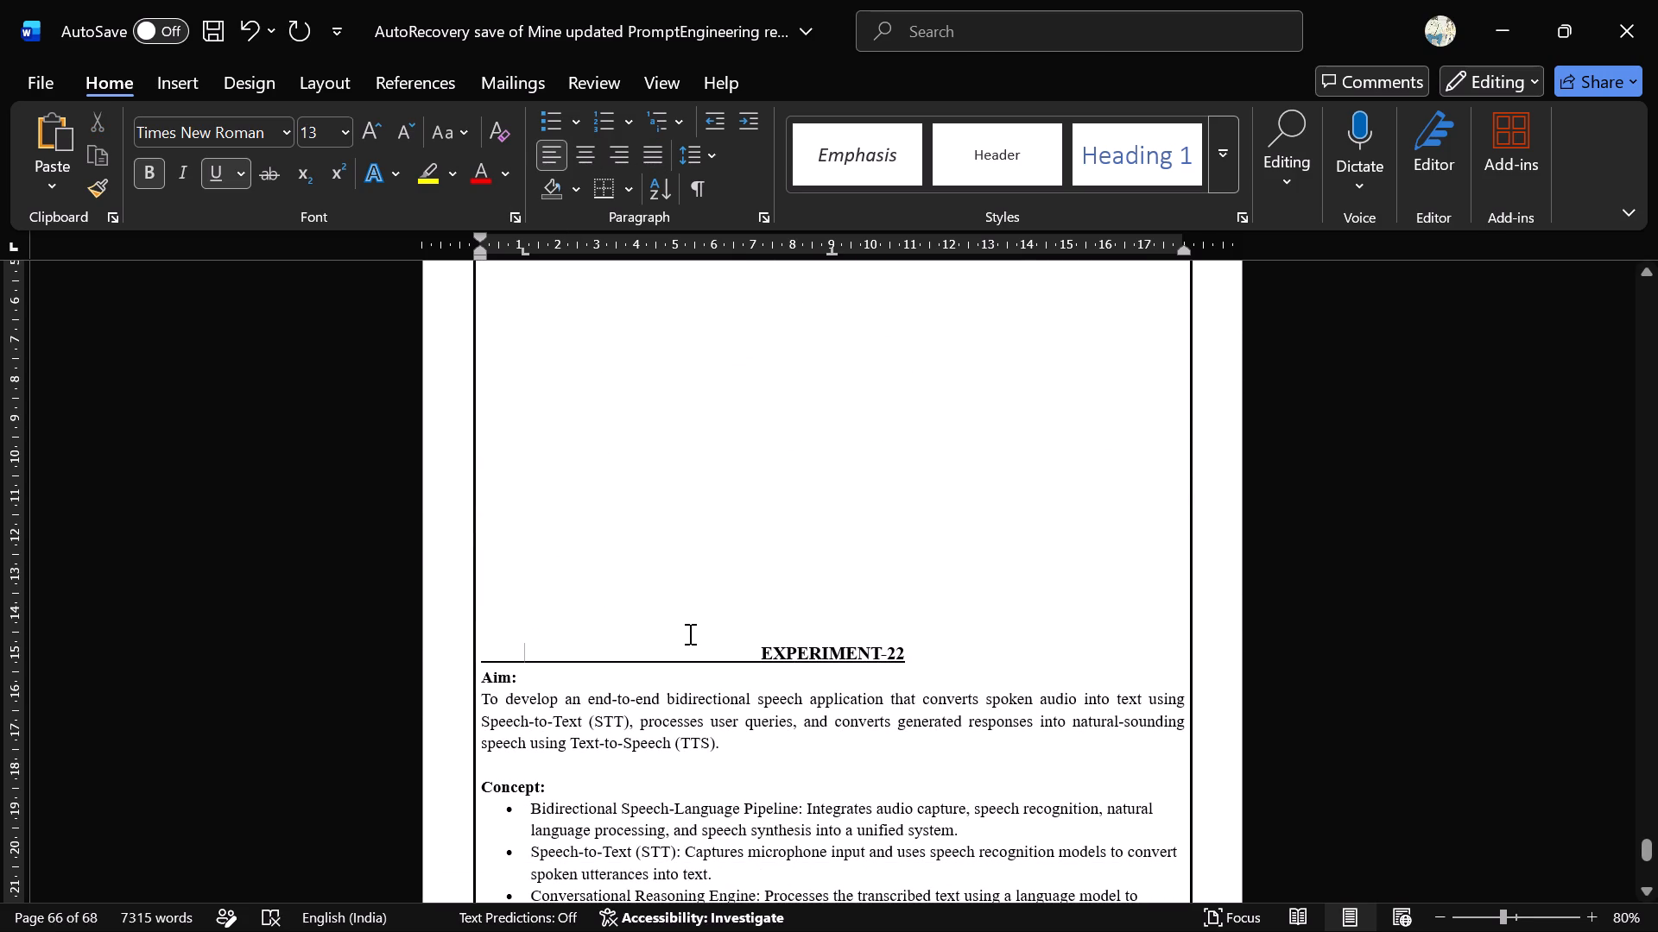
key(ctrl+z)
Delete all the blank lines above the EXPERIMENT-22 heading so that it starts at the top of page 66.
drag(806, 622, 700, 278)
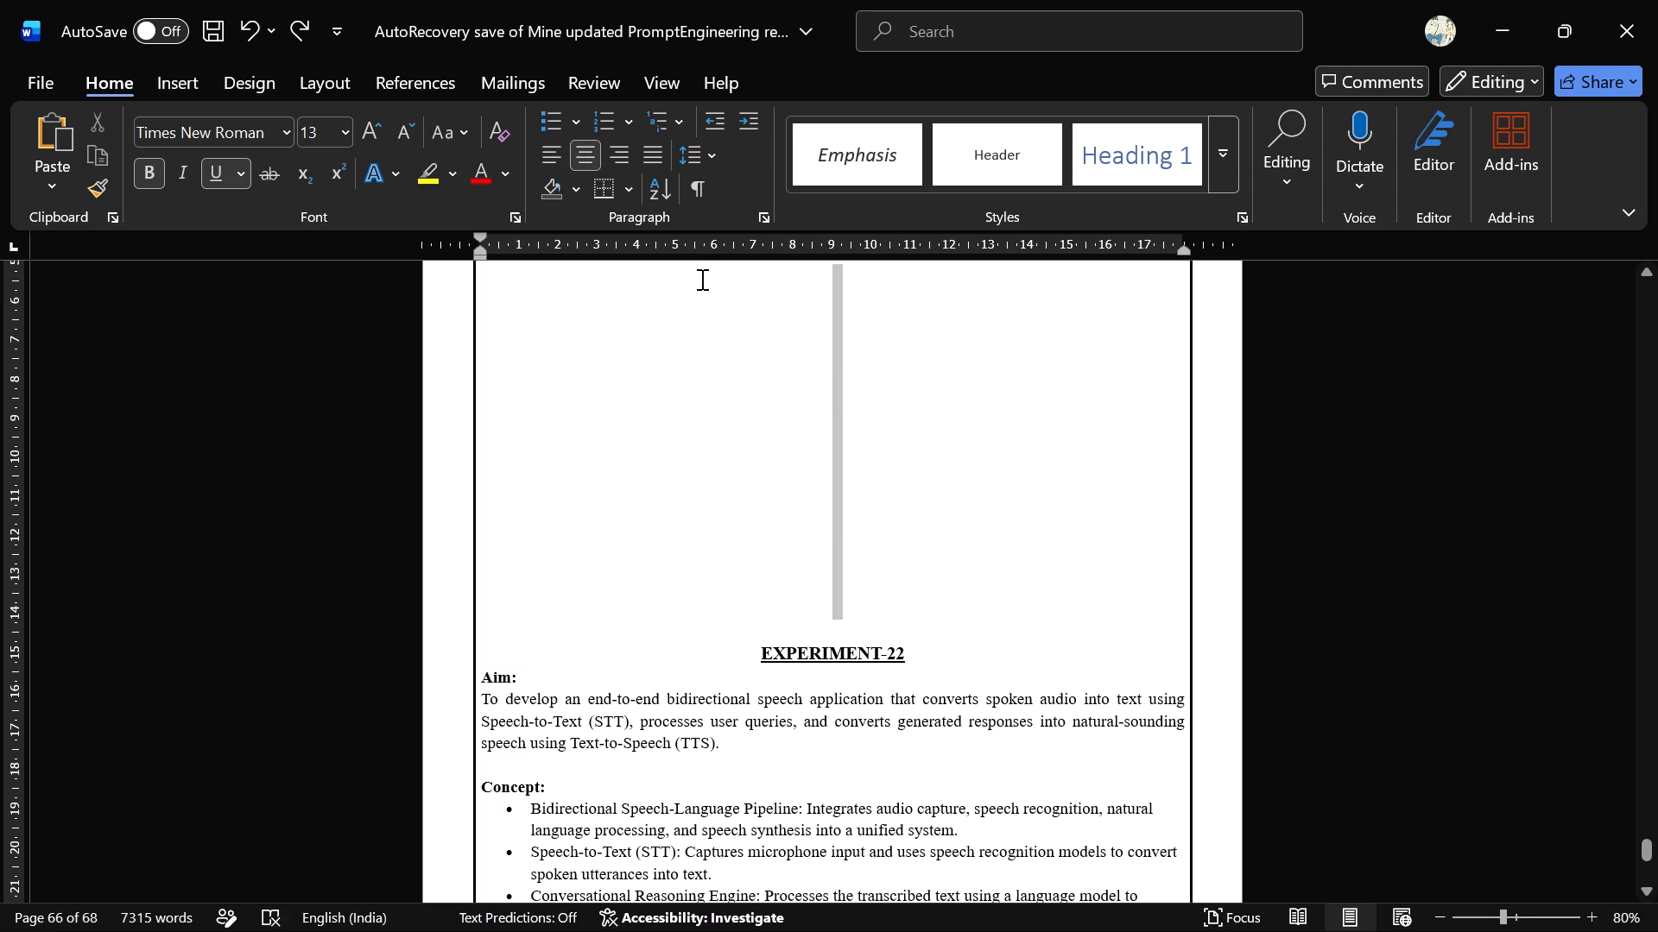
drag(700, 278, 743, 444)
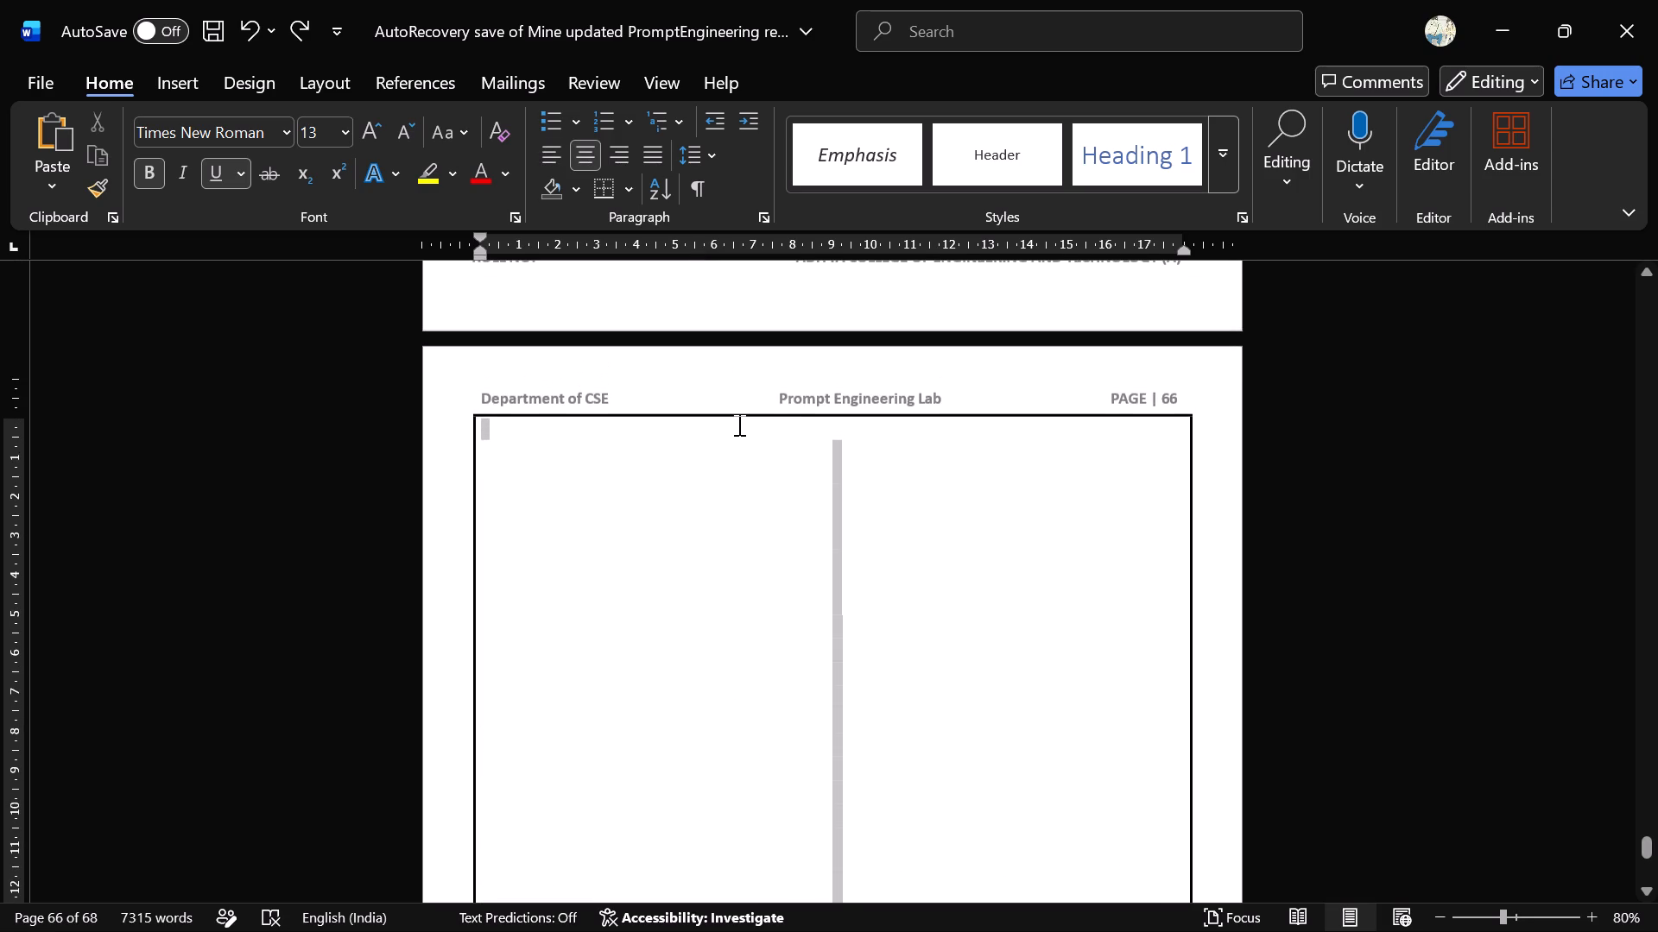
drag(743, 444, 748, 450)
key(BackSpace)
key(BackSpace)
key(BackSpace)
key(BackSpace)
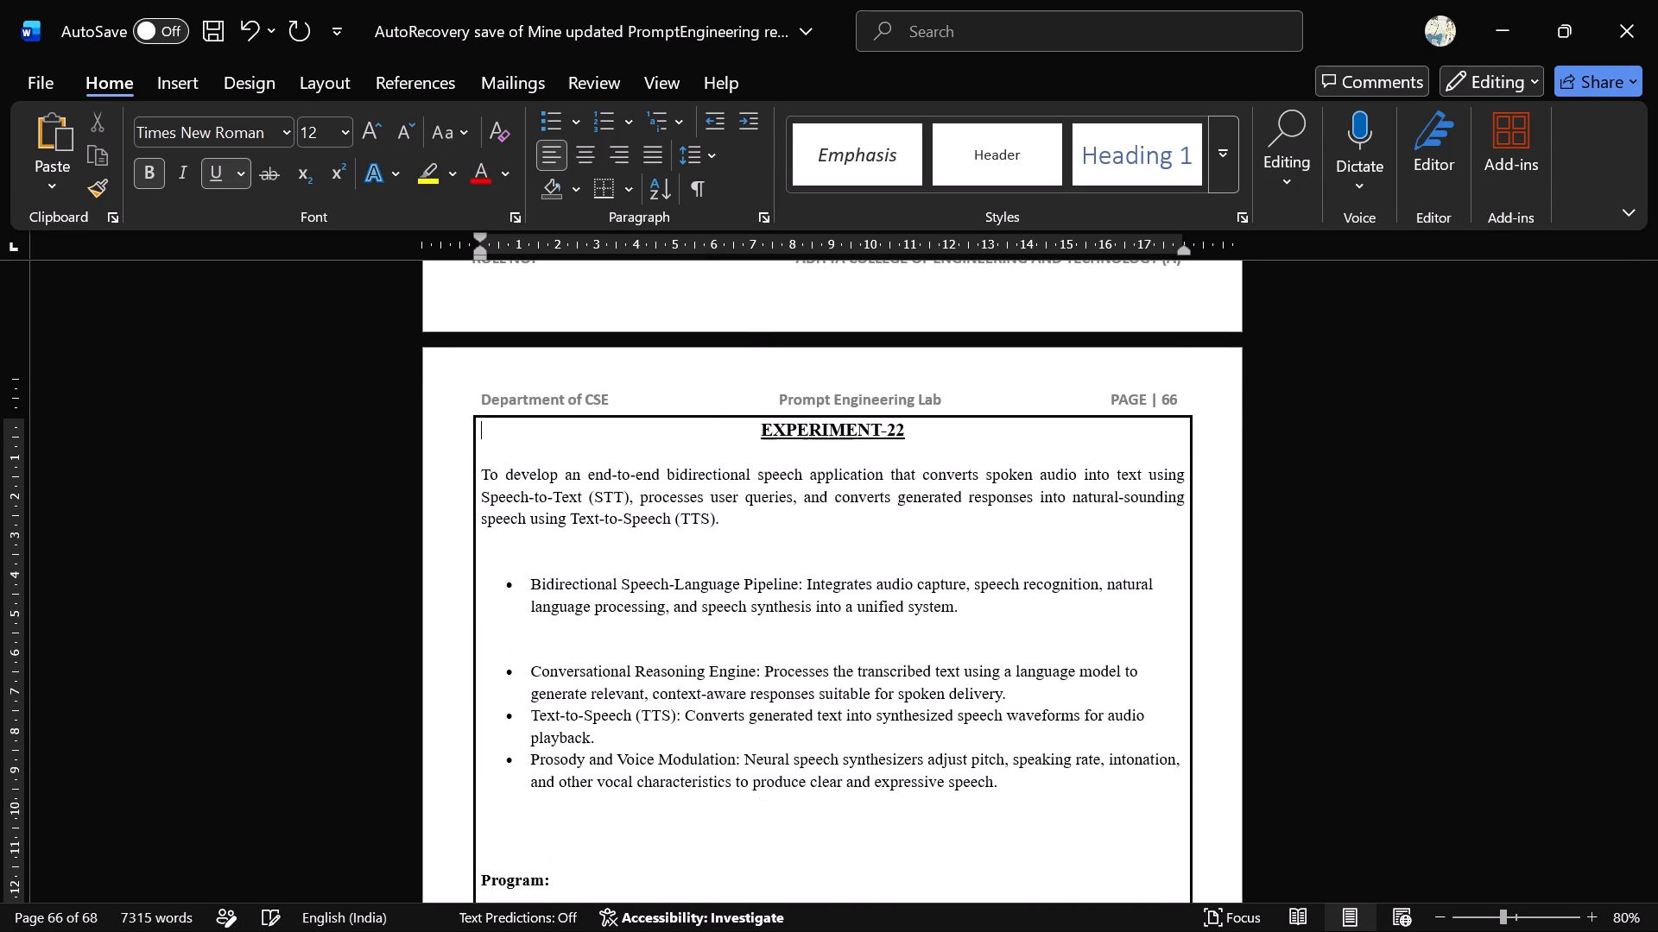
Push the EXPERIMENT-21 heading and its Aim from page 63 onto page 64 by inserting four blank lines before the heading.
scroll(892, 414, up, 3)
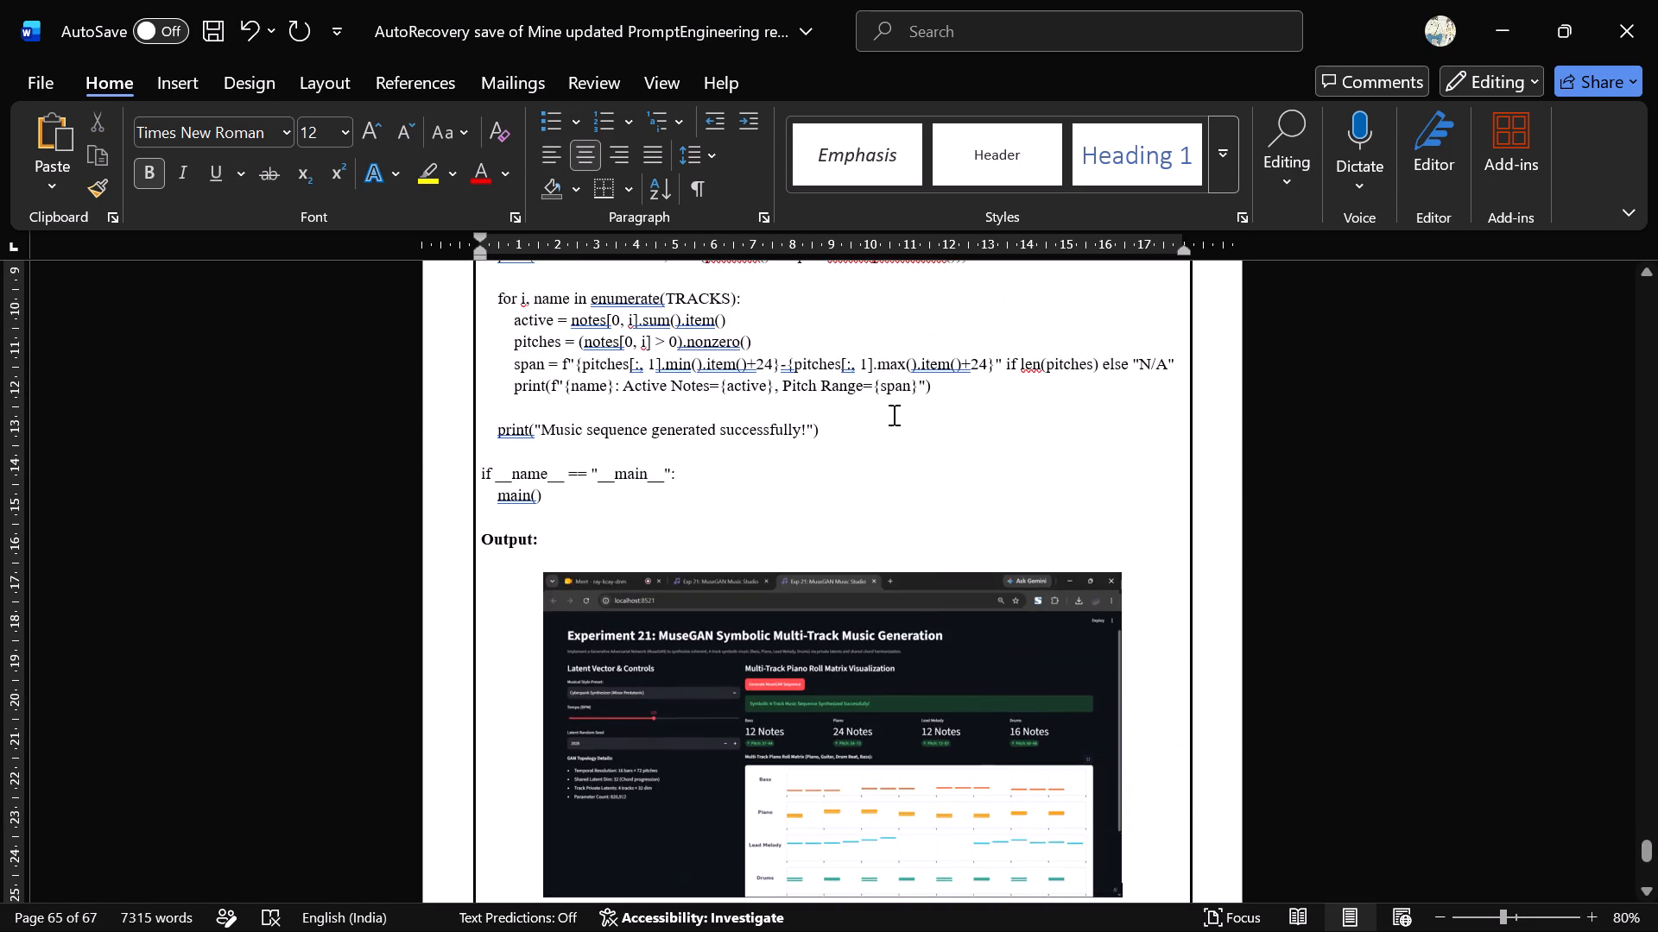
scroll(892, 414, up, 6)
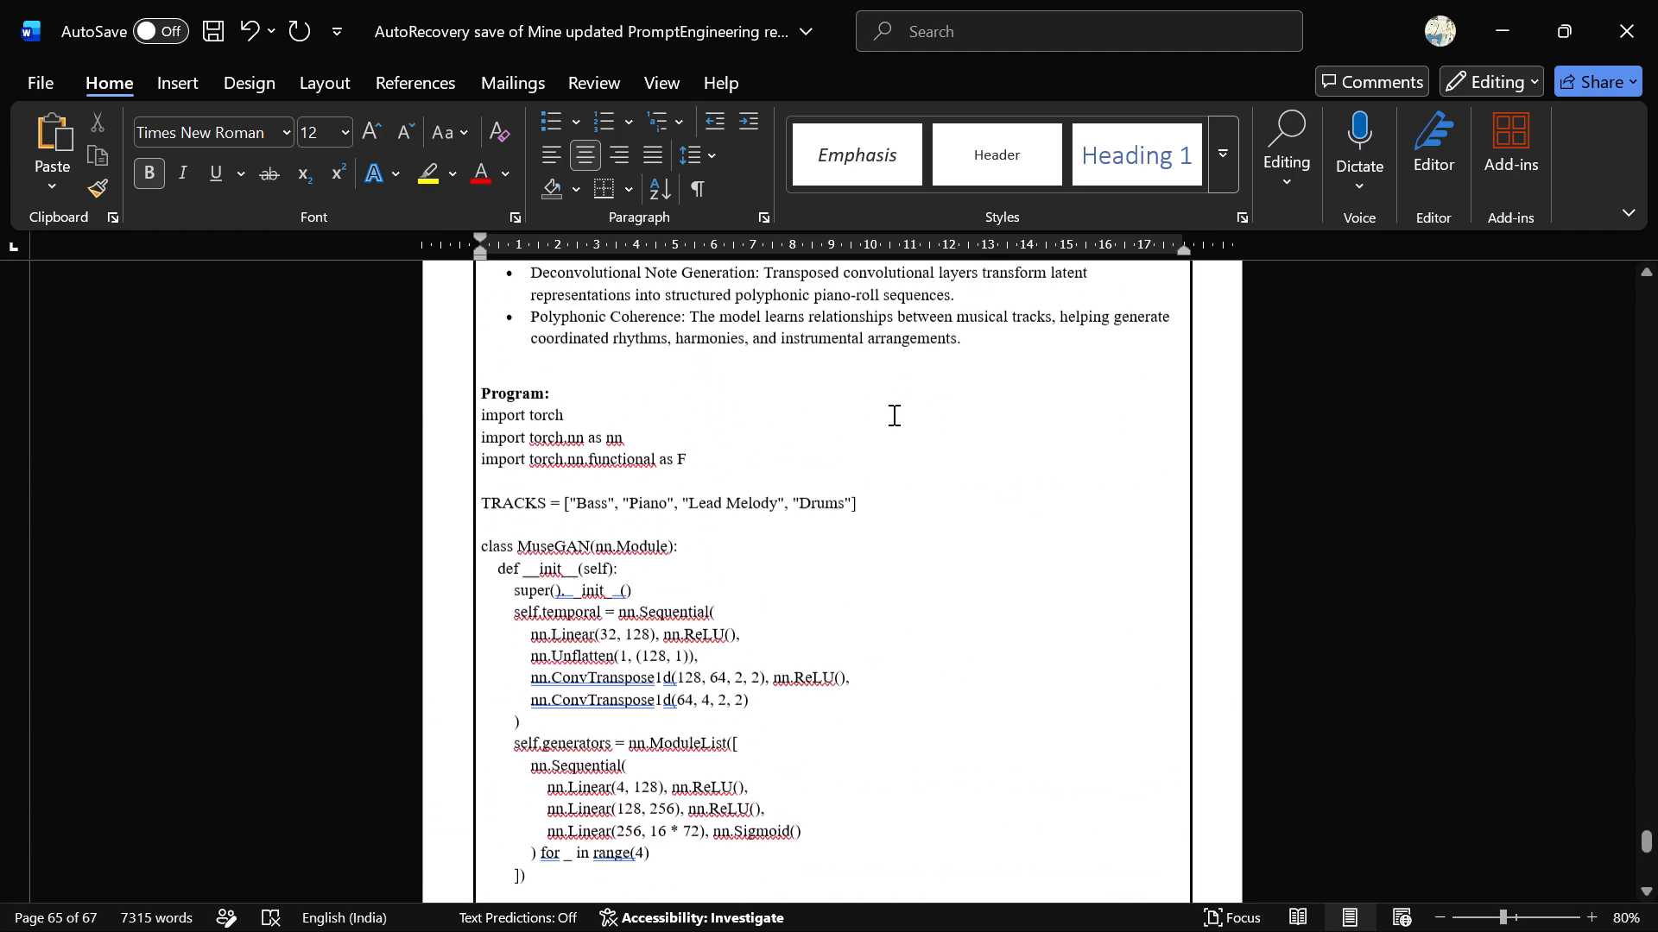
scroll(892, 414, up, 2)
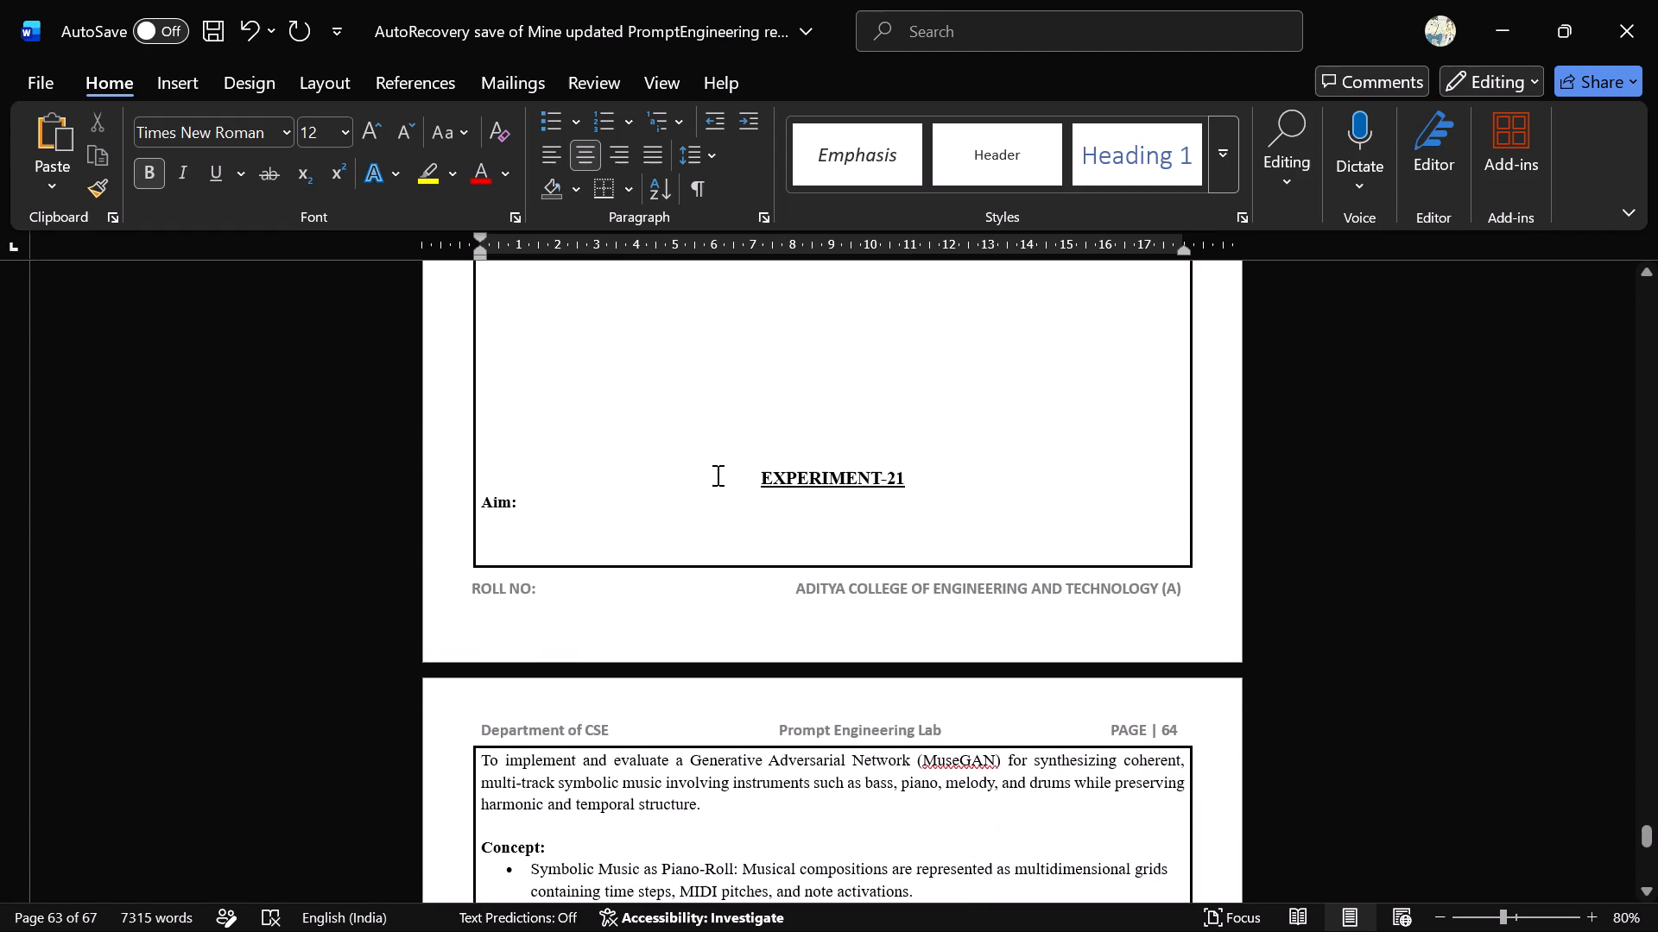
click(756, 481)
key(Return)
key(Return)
key(Return)
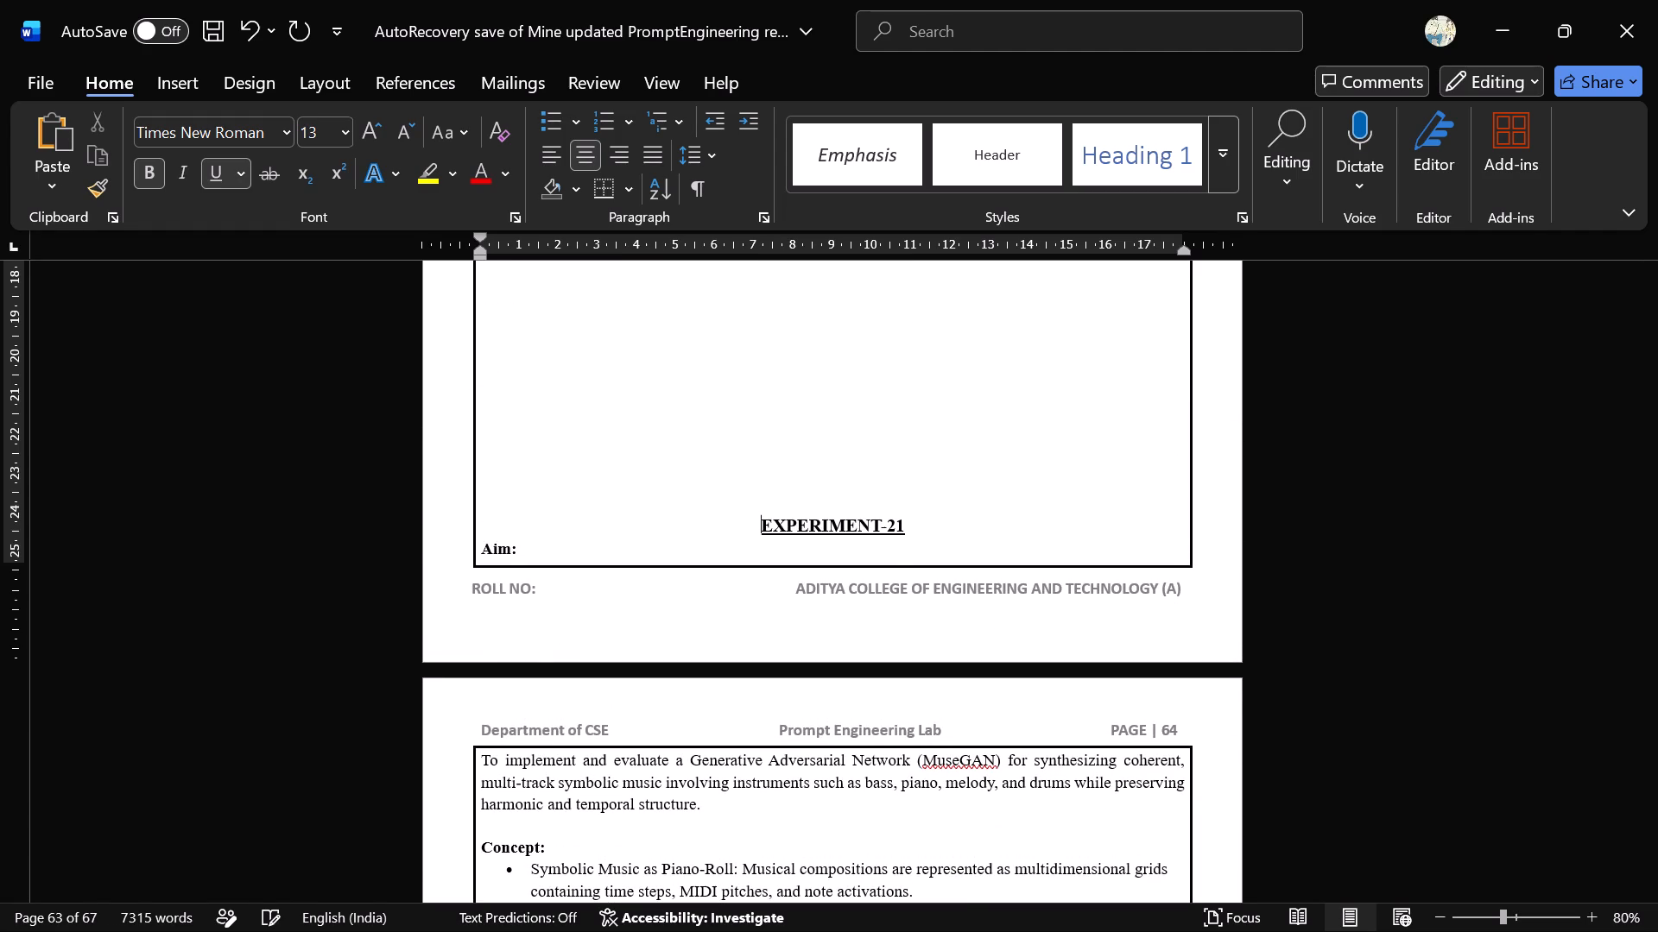
key(Return)
scroll(756, 481, up, 3)
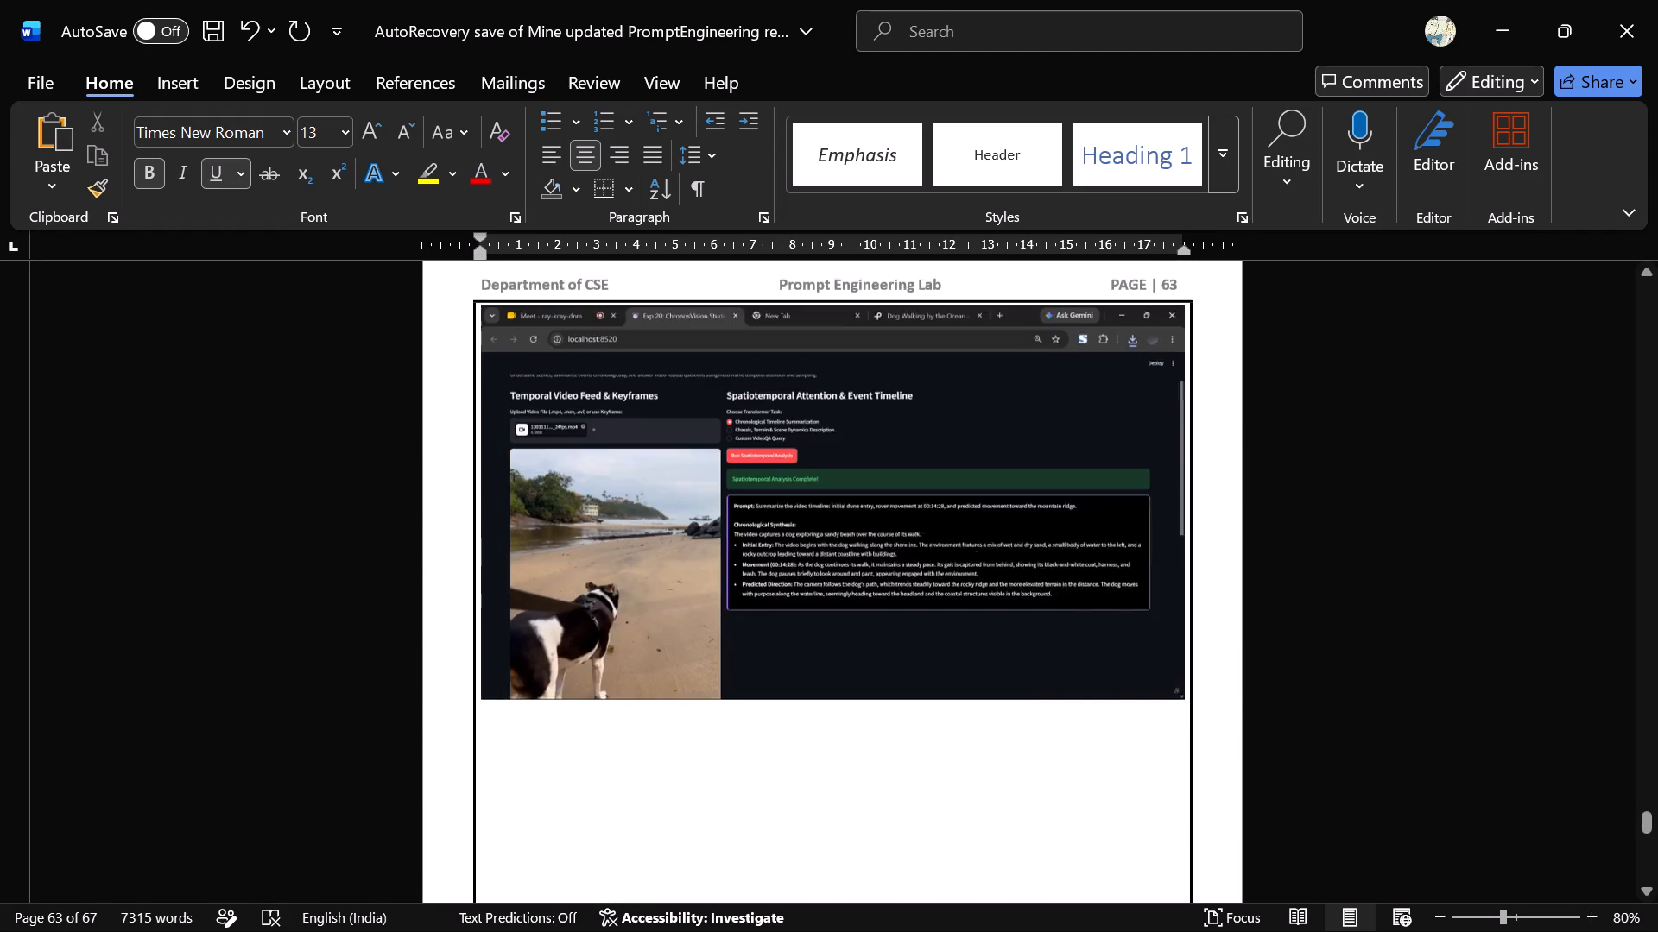
scroll(756, 481, up, 3)
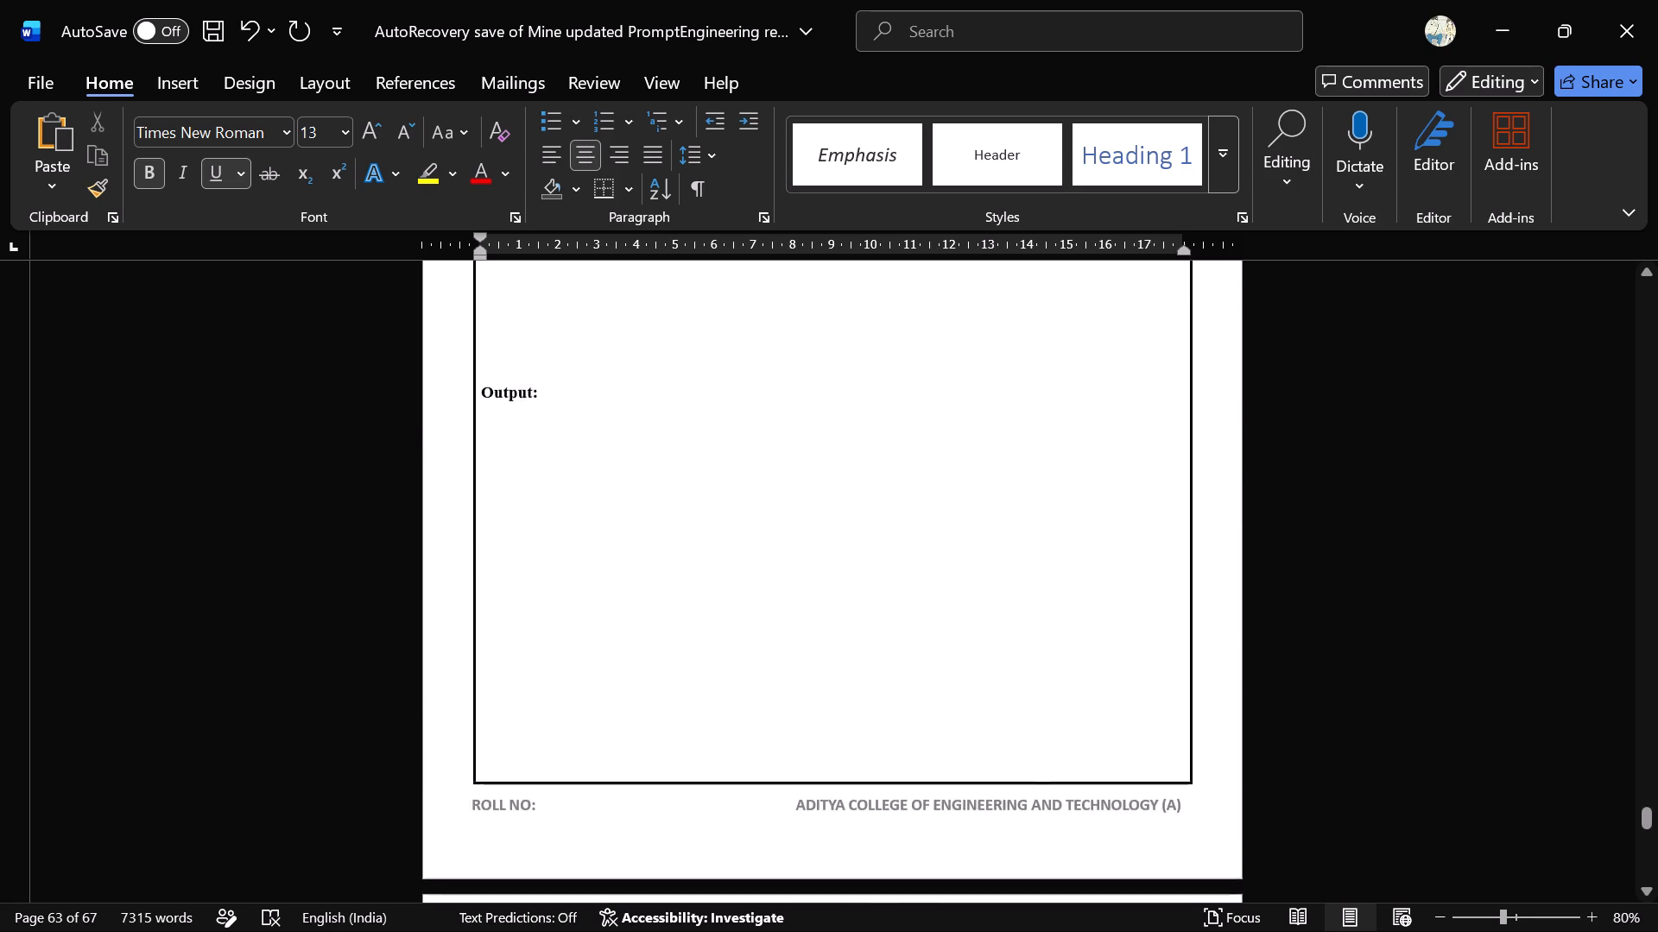
scroll(756, 481, up, 1)
click(515, 528)
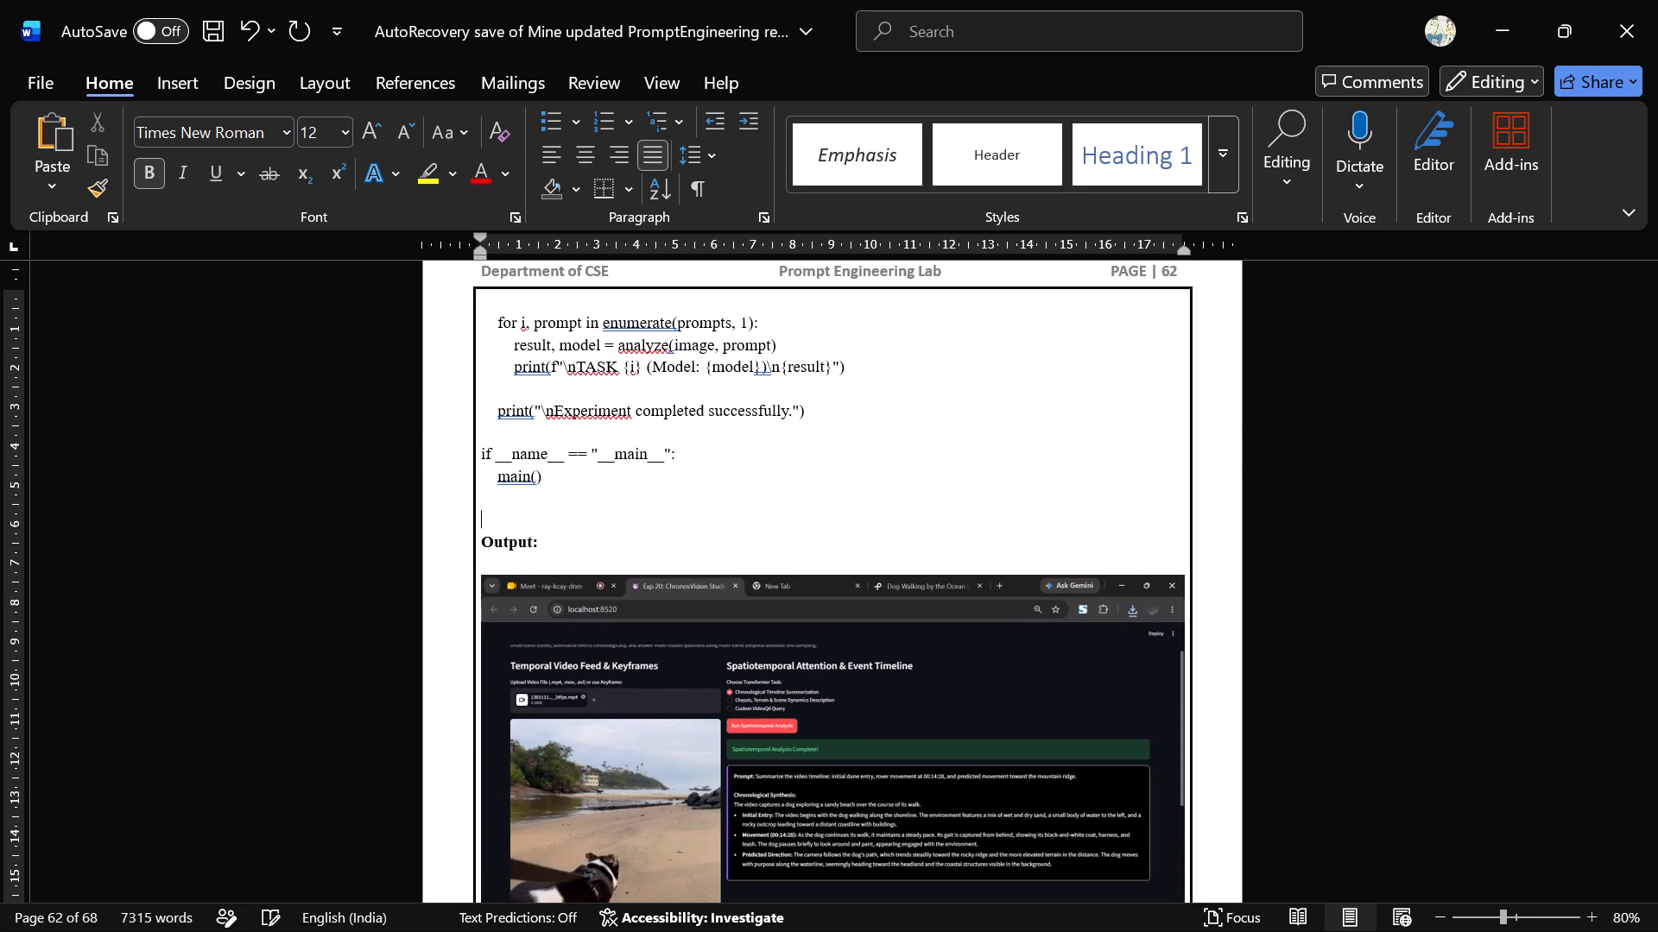
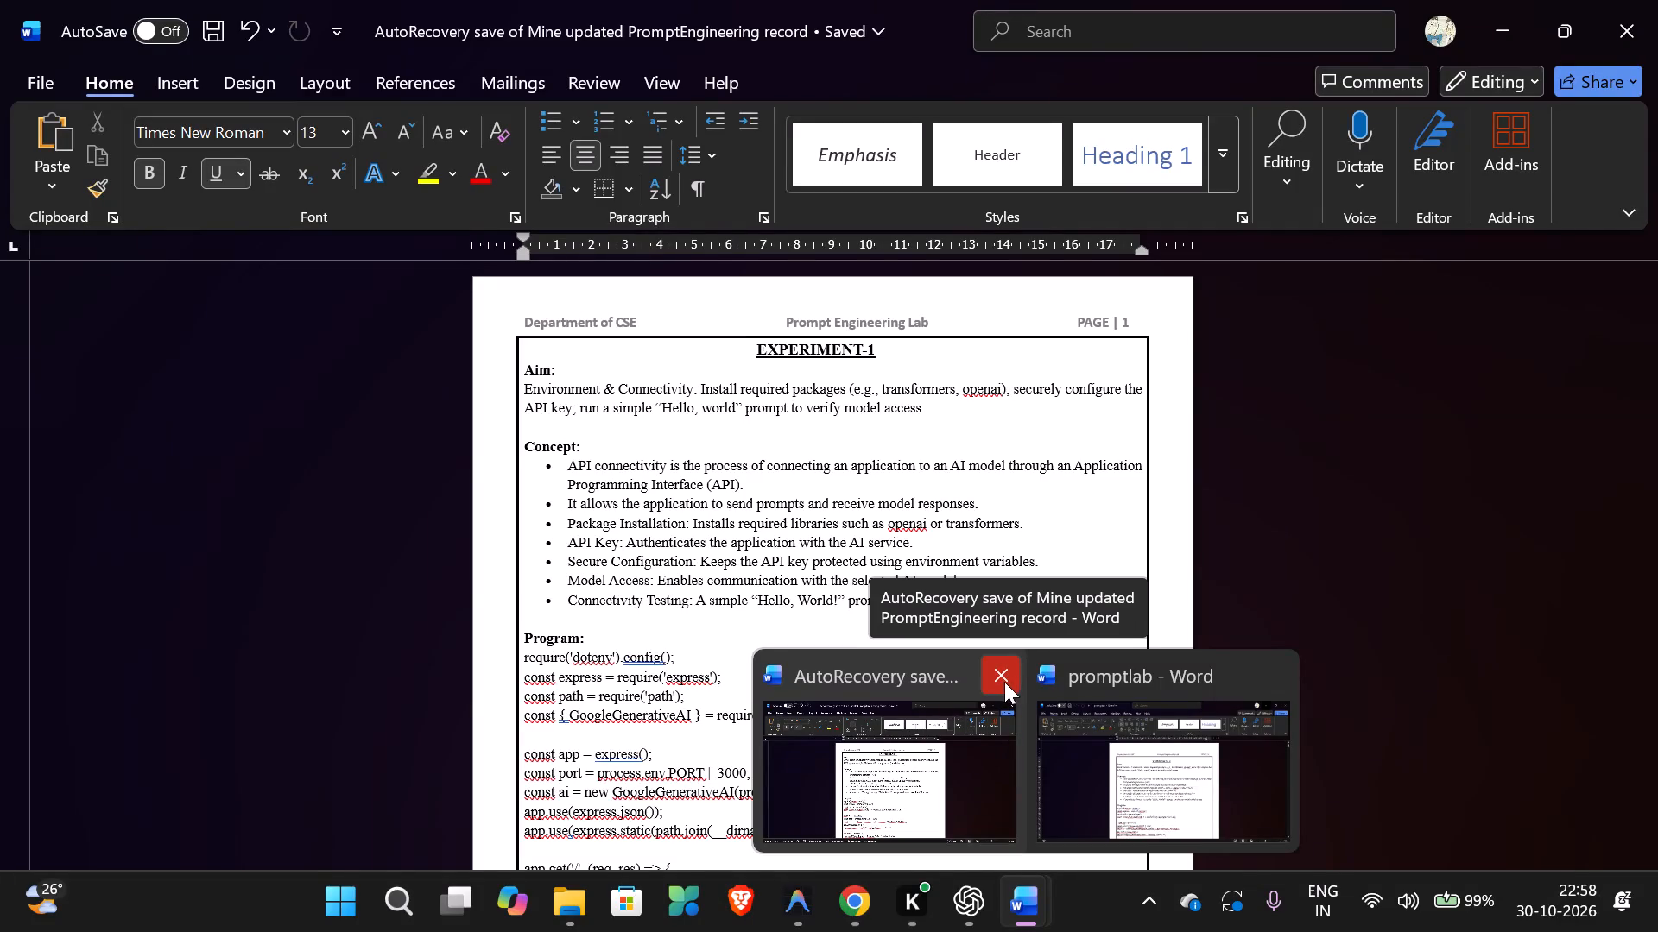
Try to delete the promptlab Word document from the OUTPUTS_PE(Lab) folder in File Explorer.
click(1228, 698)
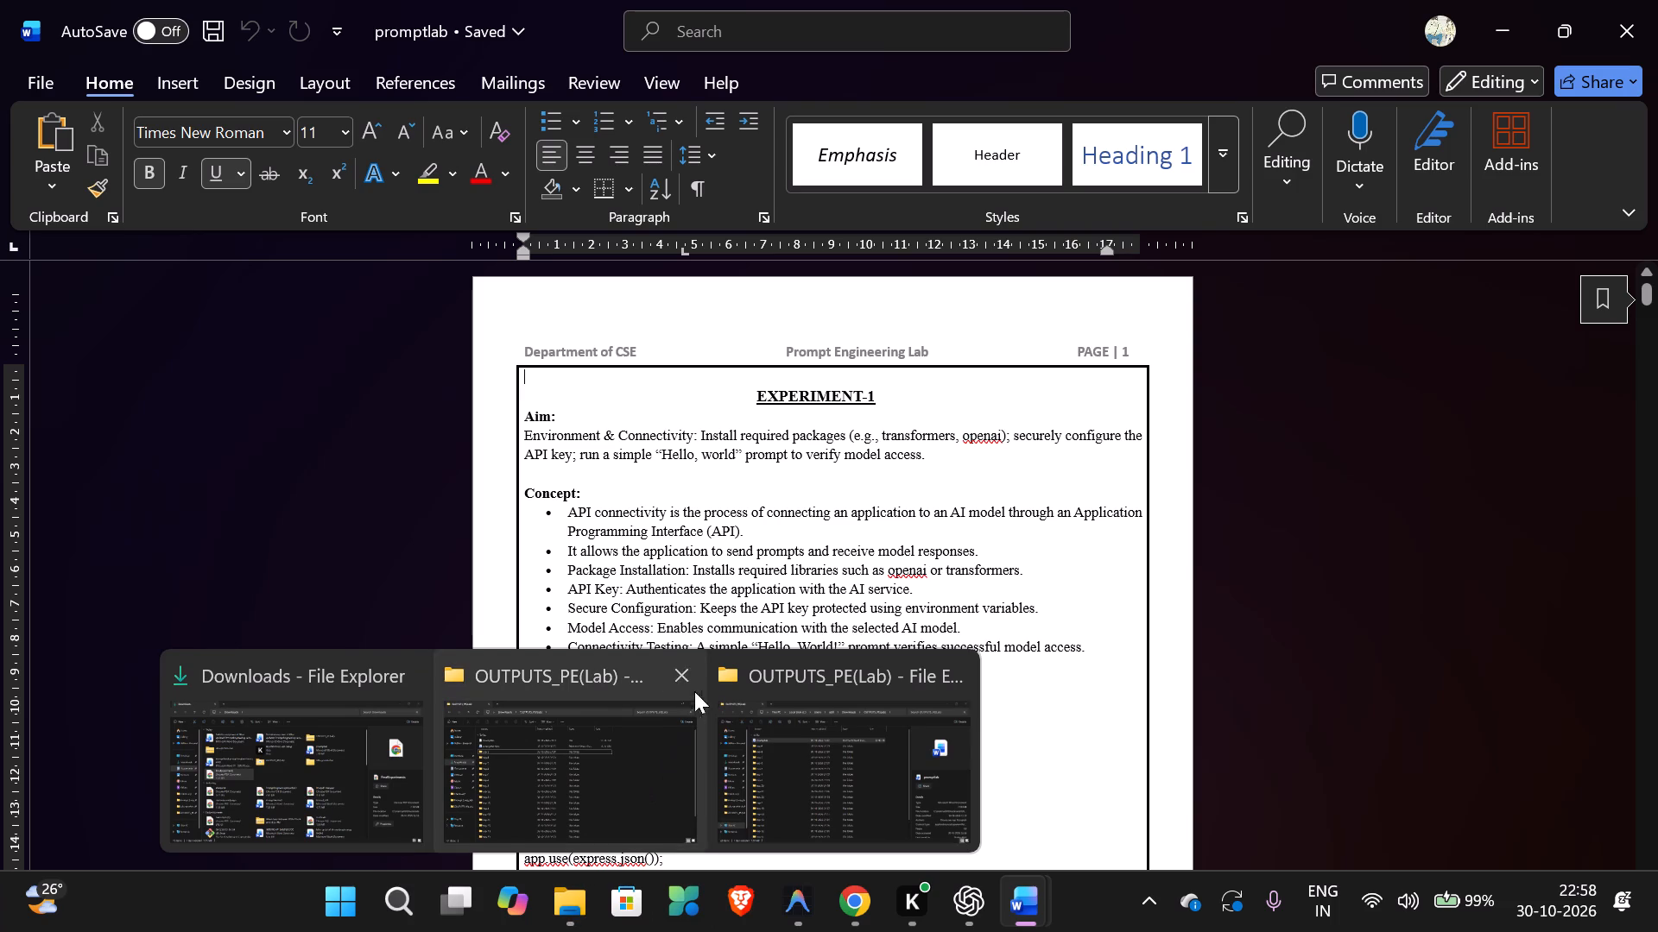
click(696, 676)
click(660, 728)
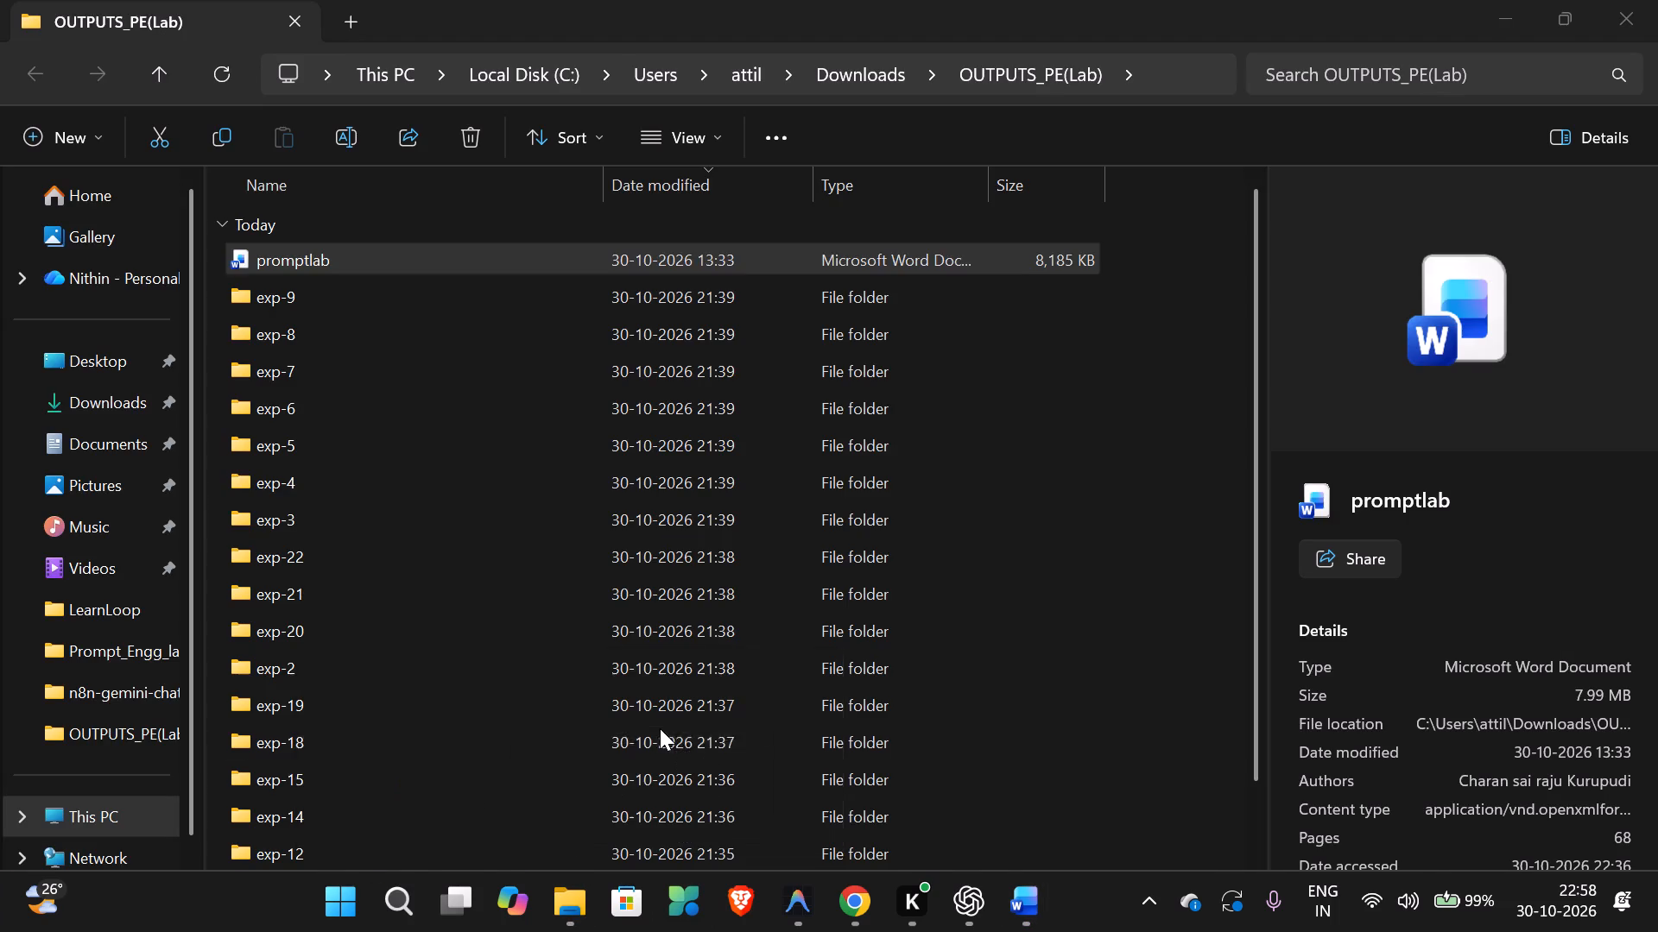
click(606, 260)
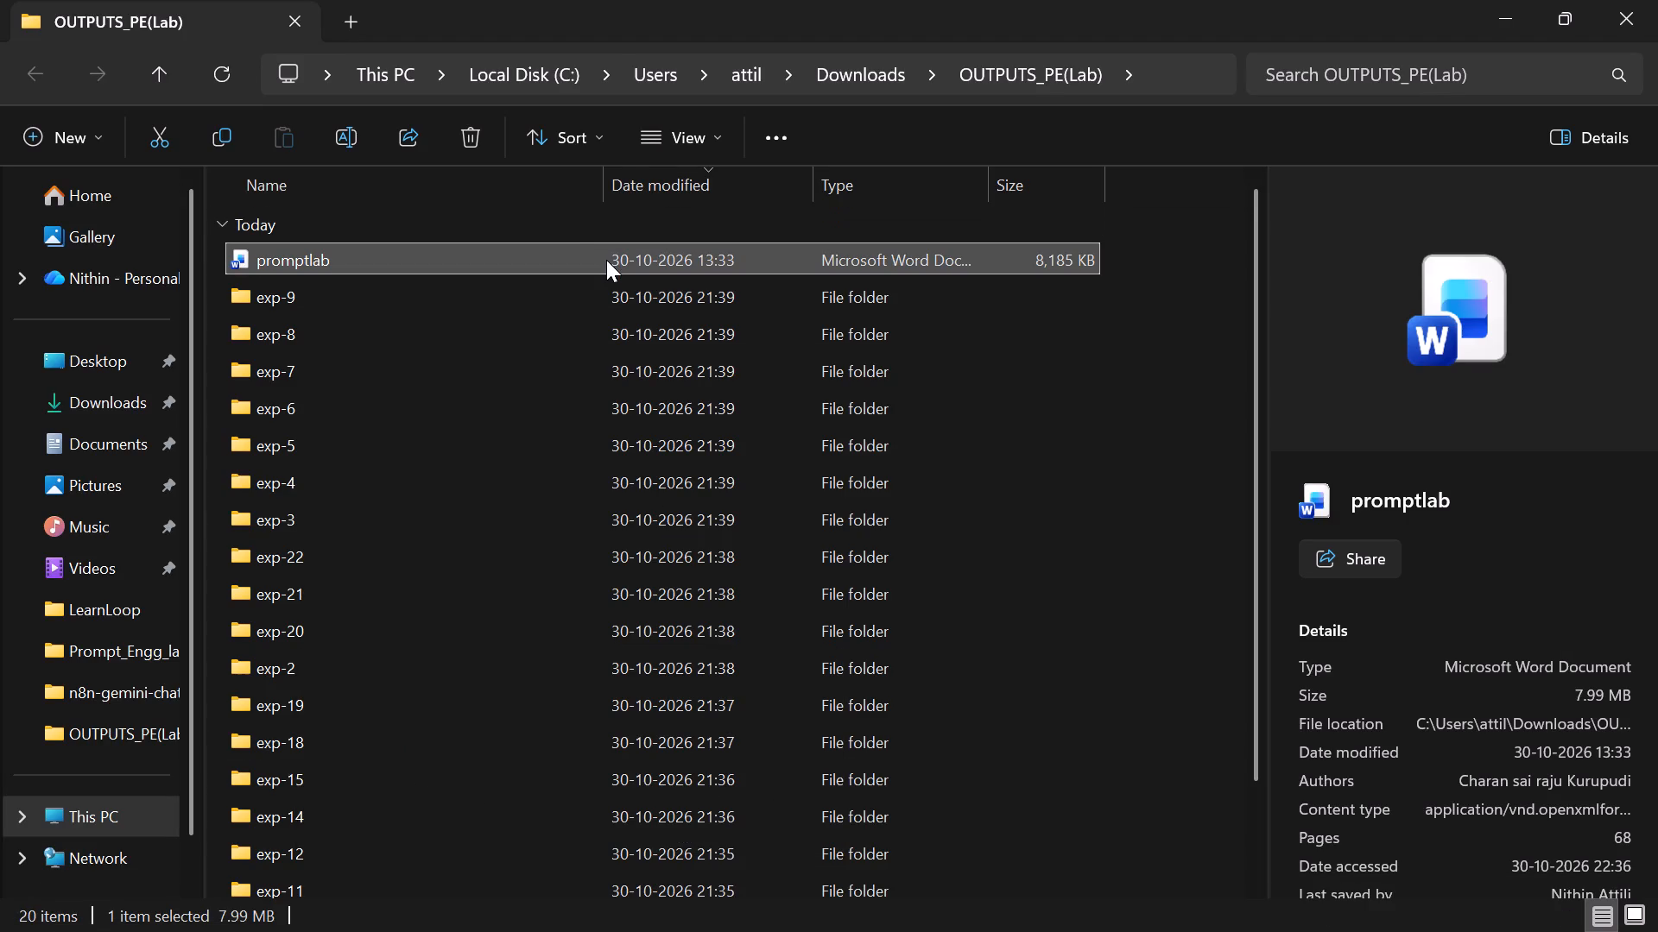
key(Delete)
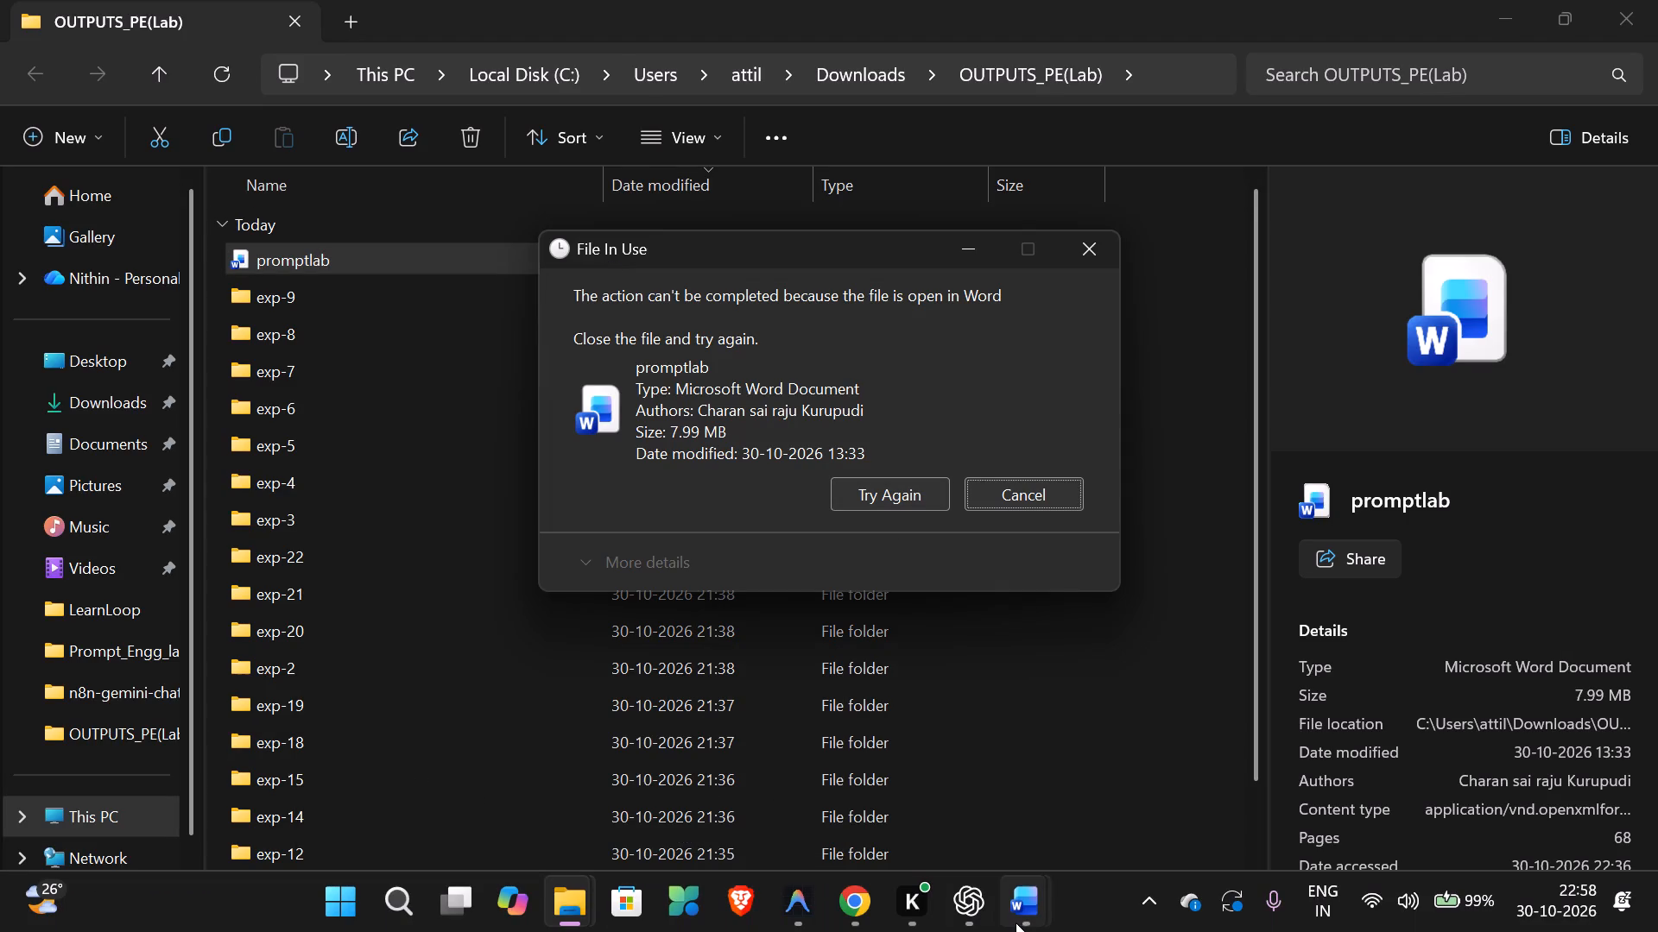
Switch to the recovered record in Word, save it in Downloads as a Word document named FinalExperiments, and close it.
click(965, 707)
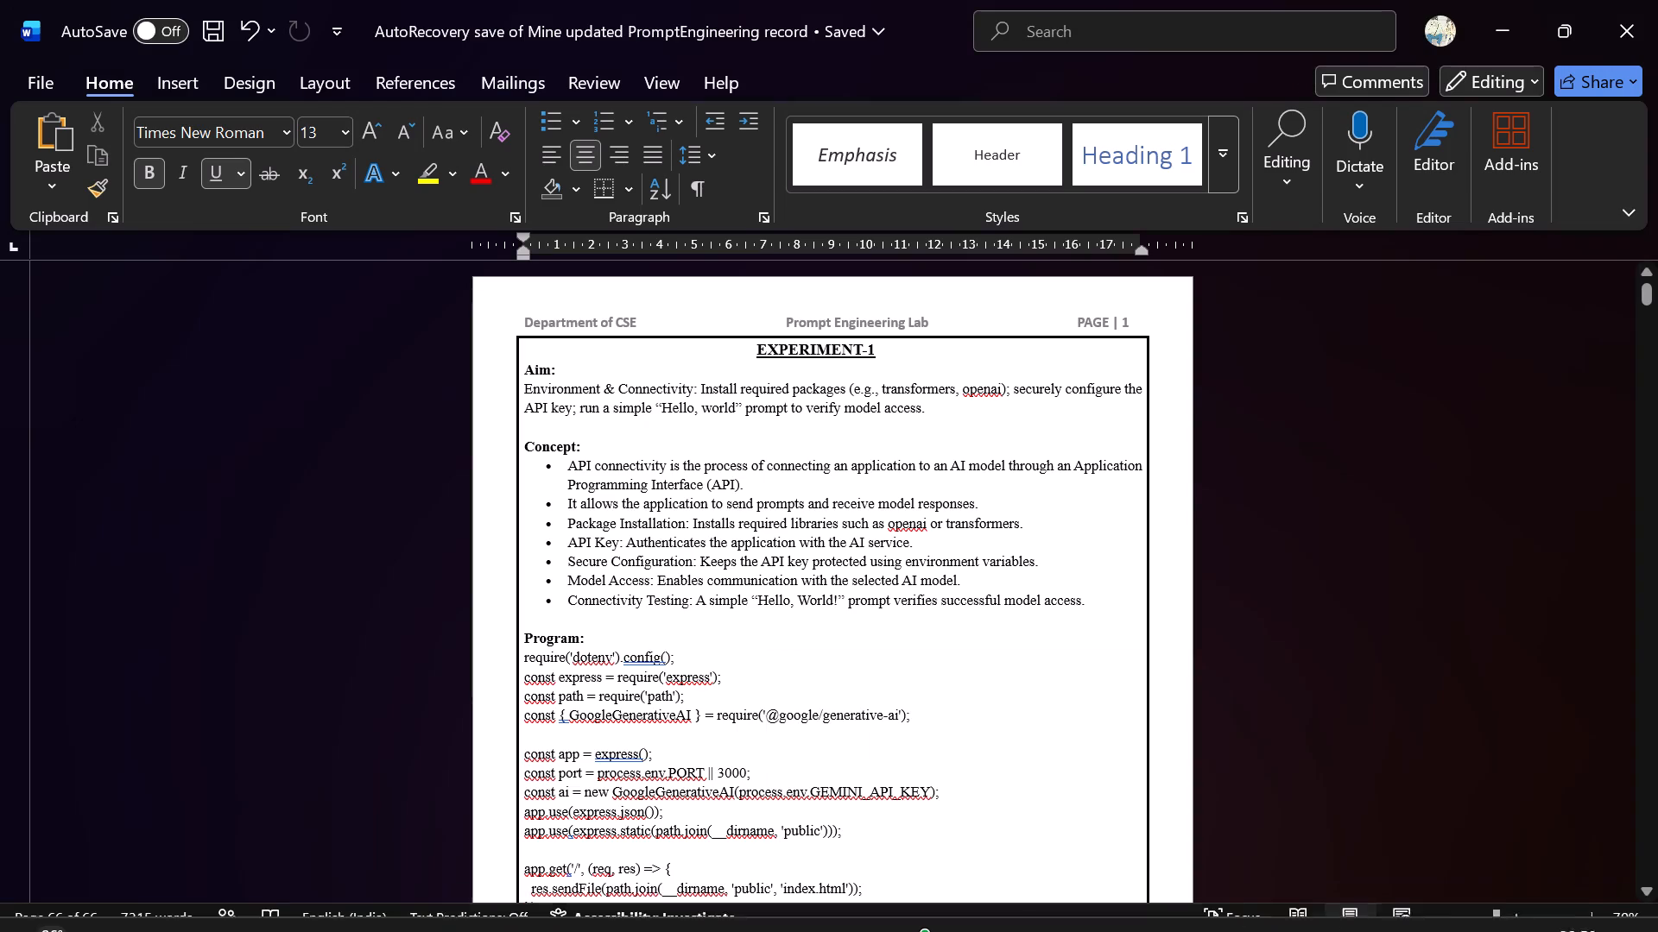
key(ctrl+s)
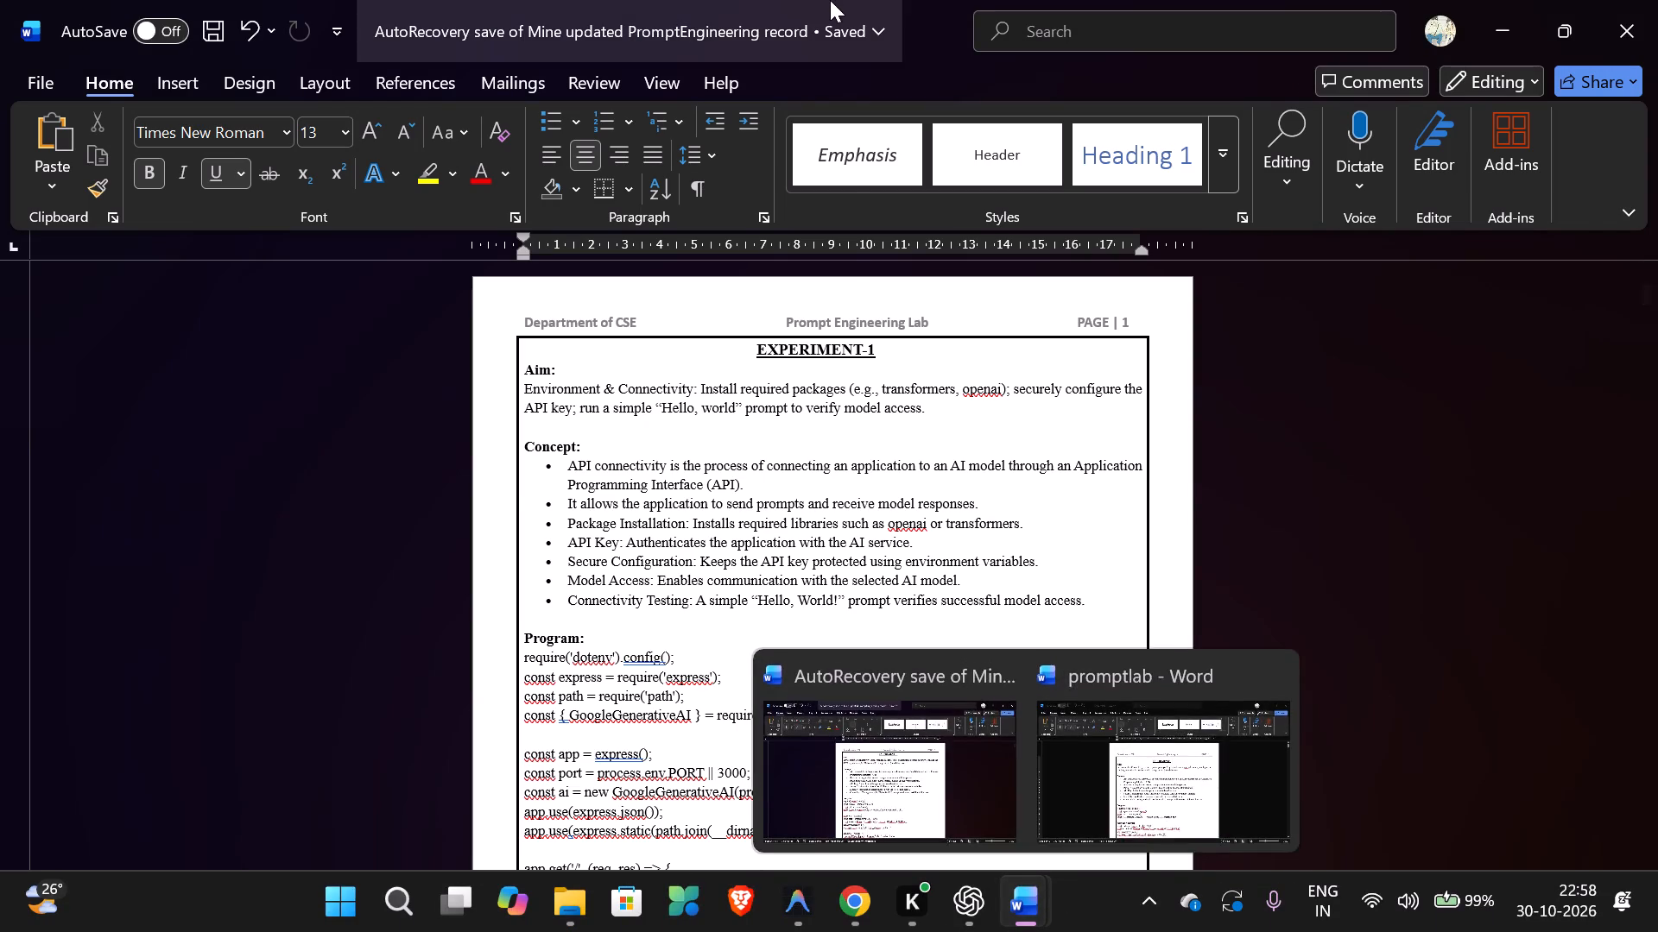
click(830, 0)
click(830, 0)
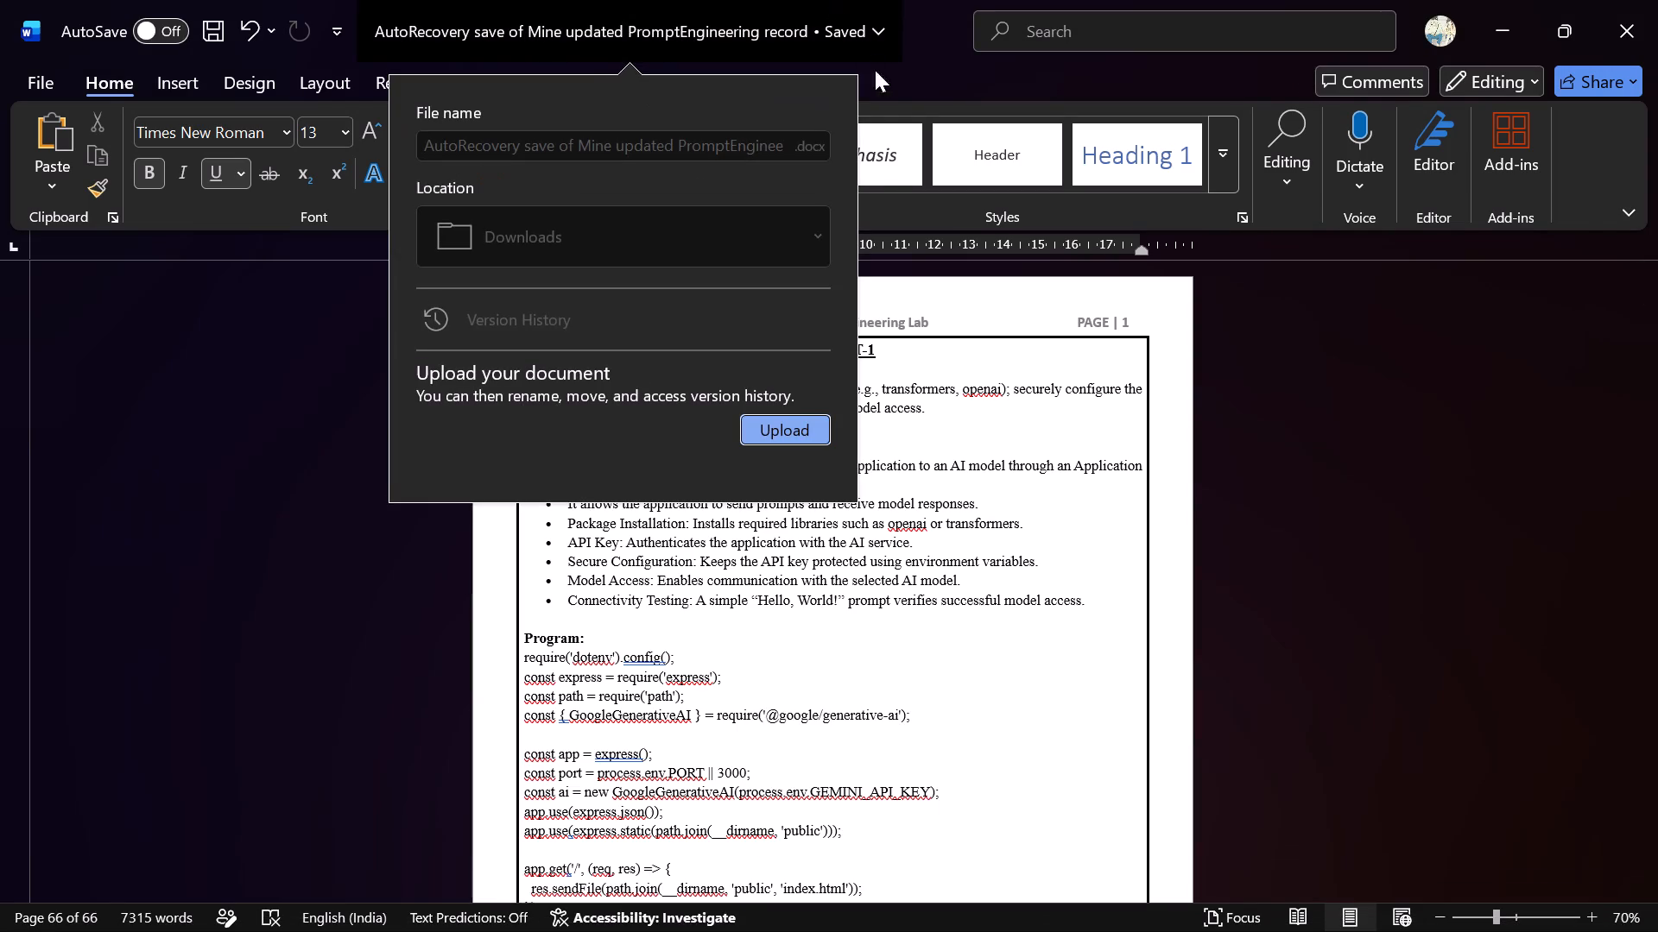
click(1050, 537)
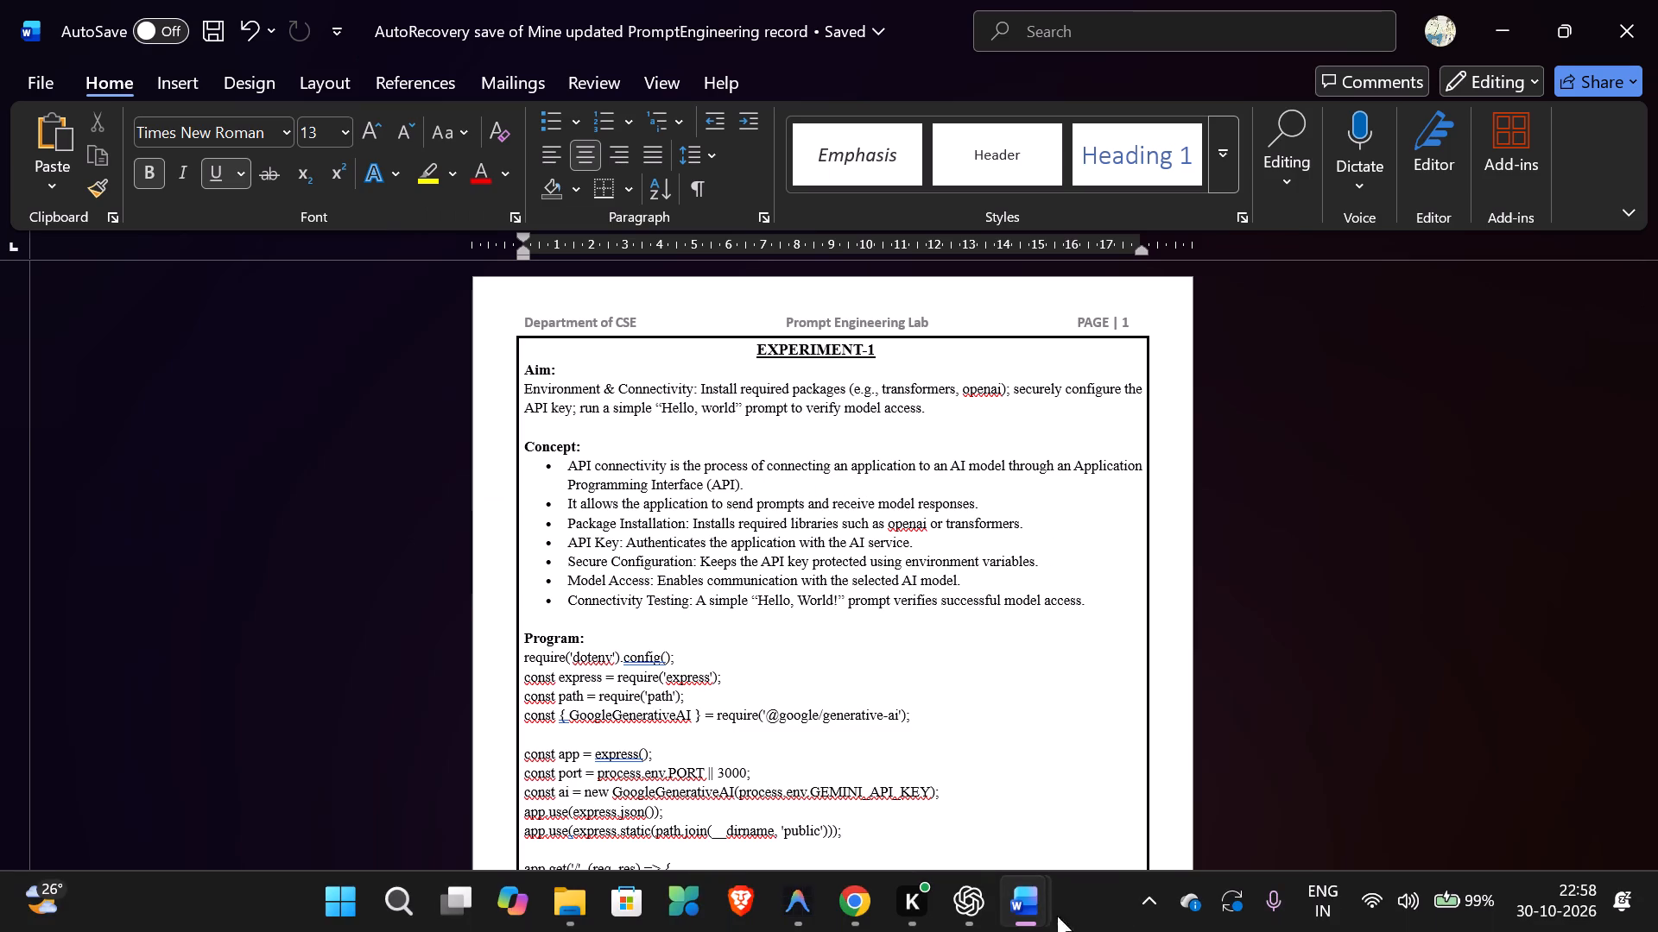
click(32, 75)
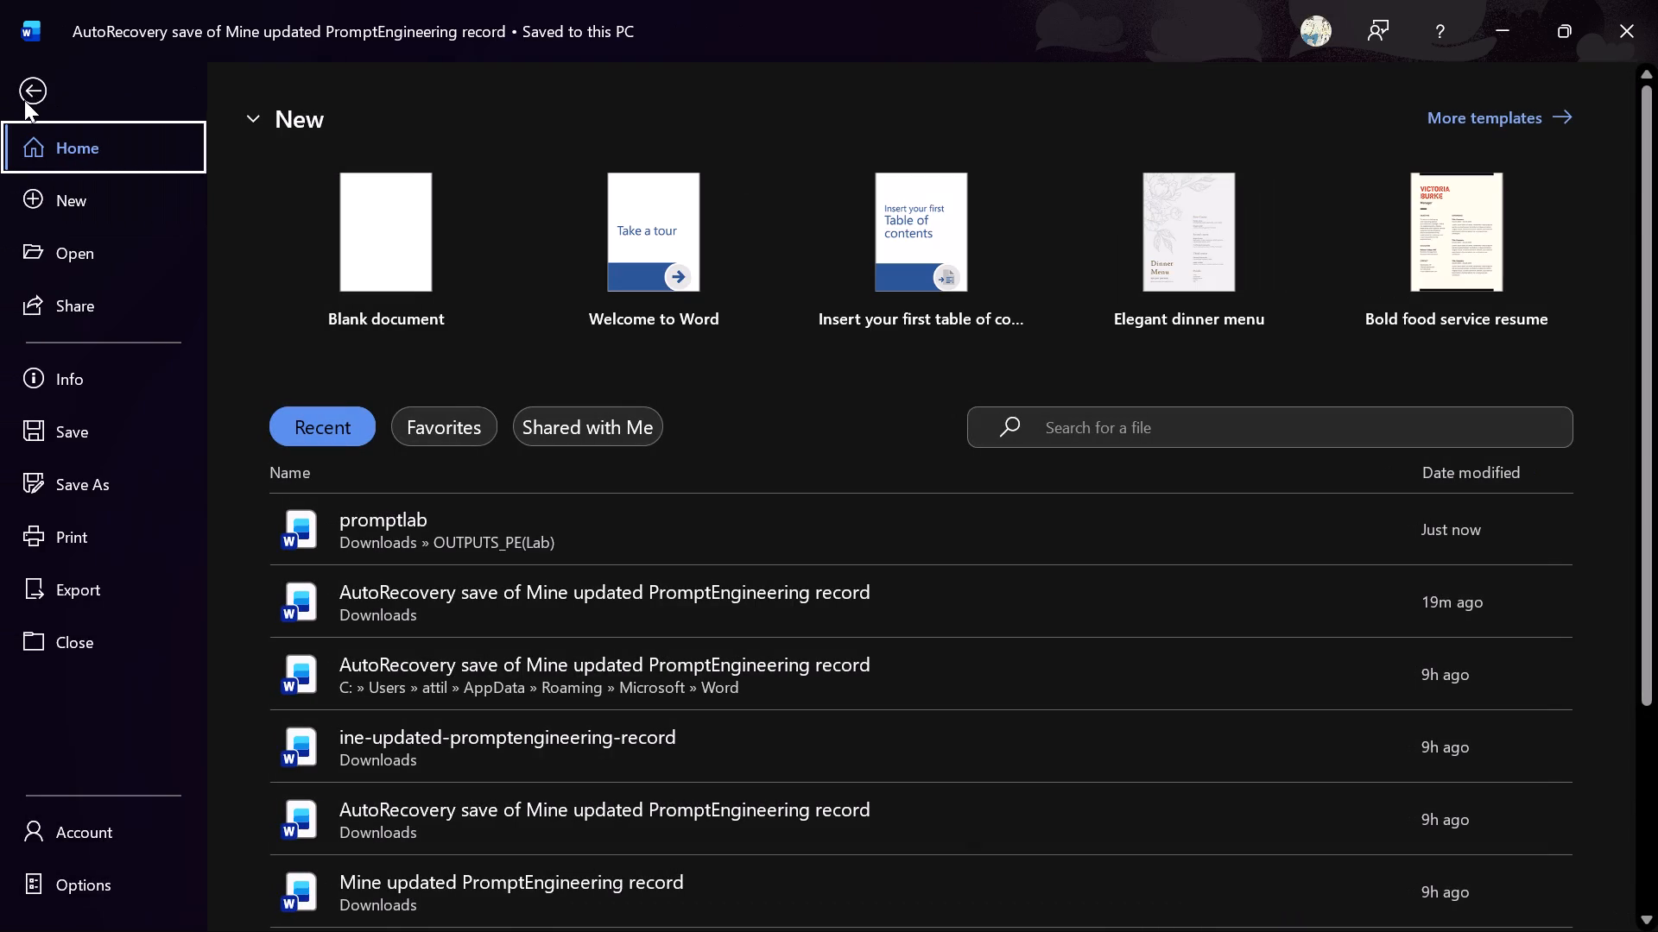
click(24, 100)
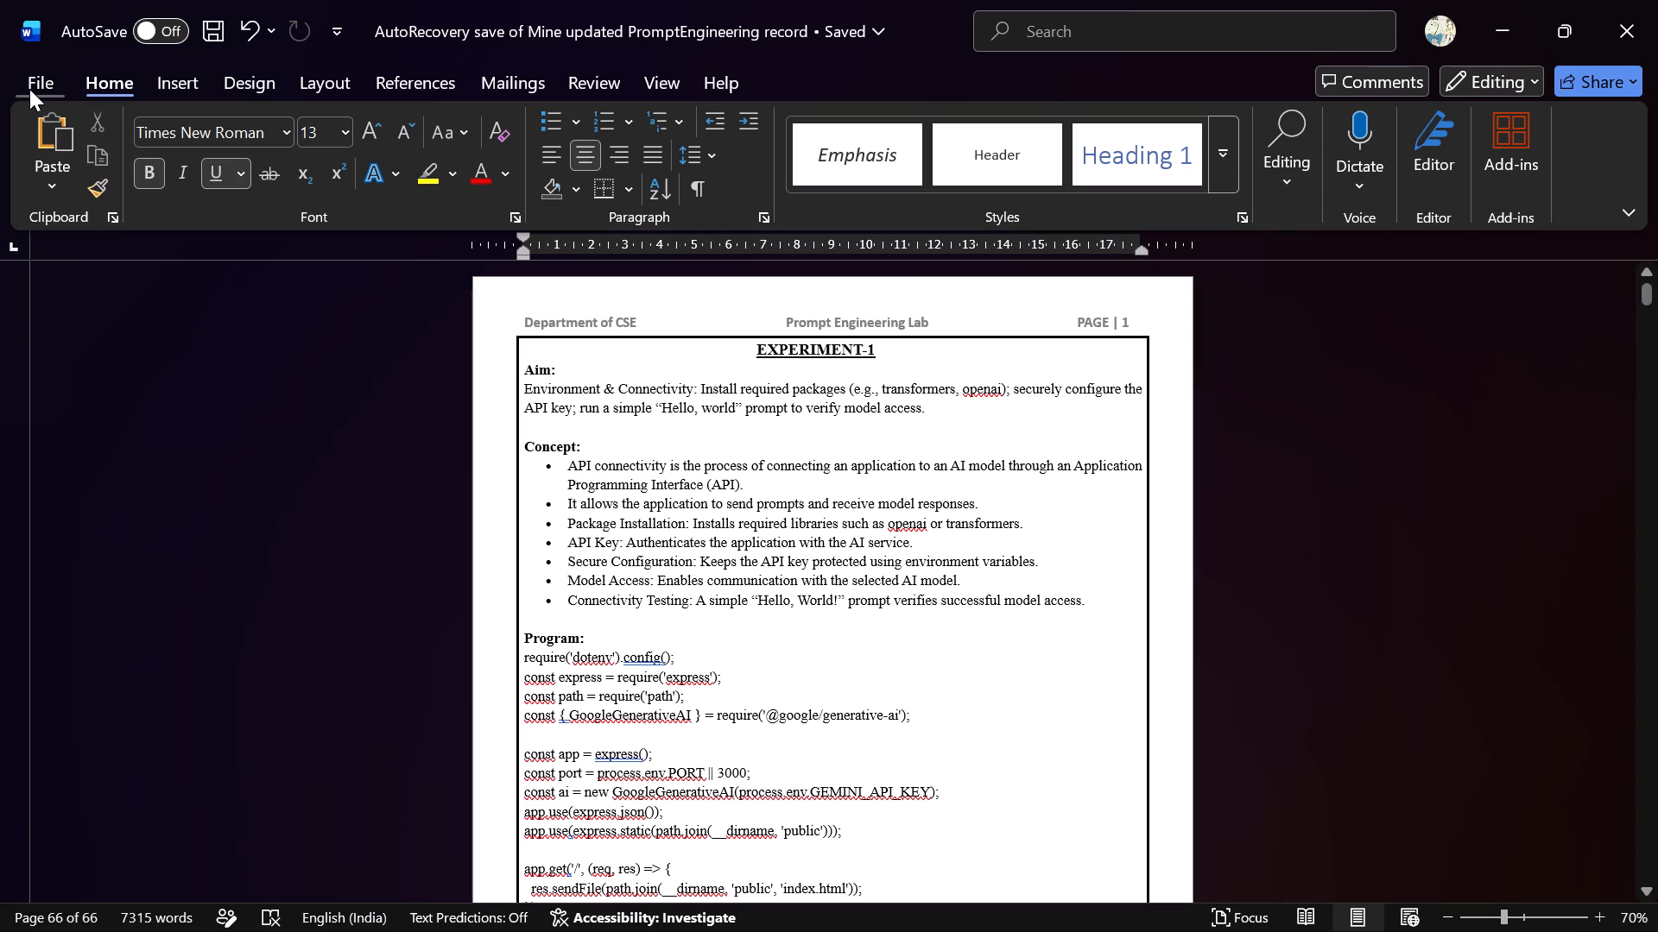
click(29, 89)
click(97, 506)
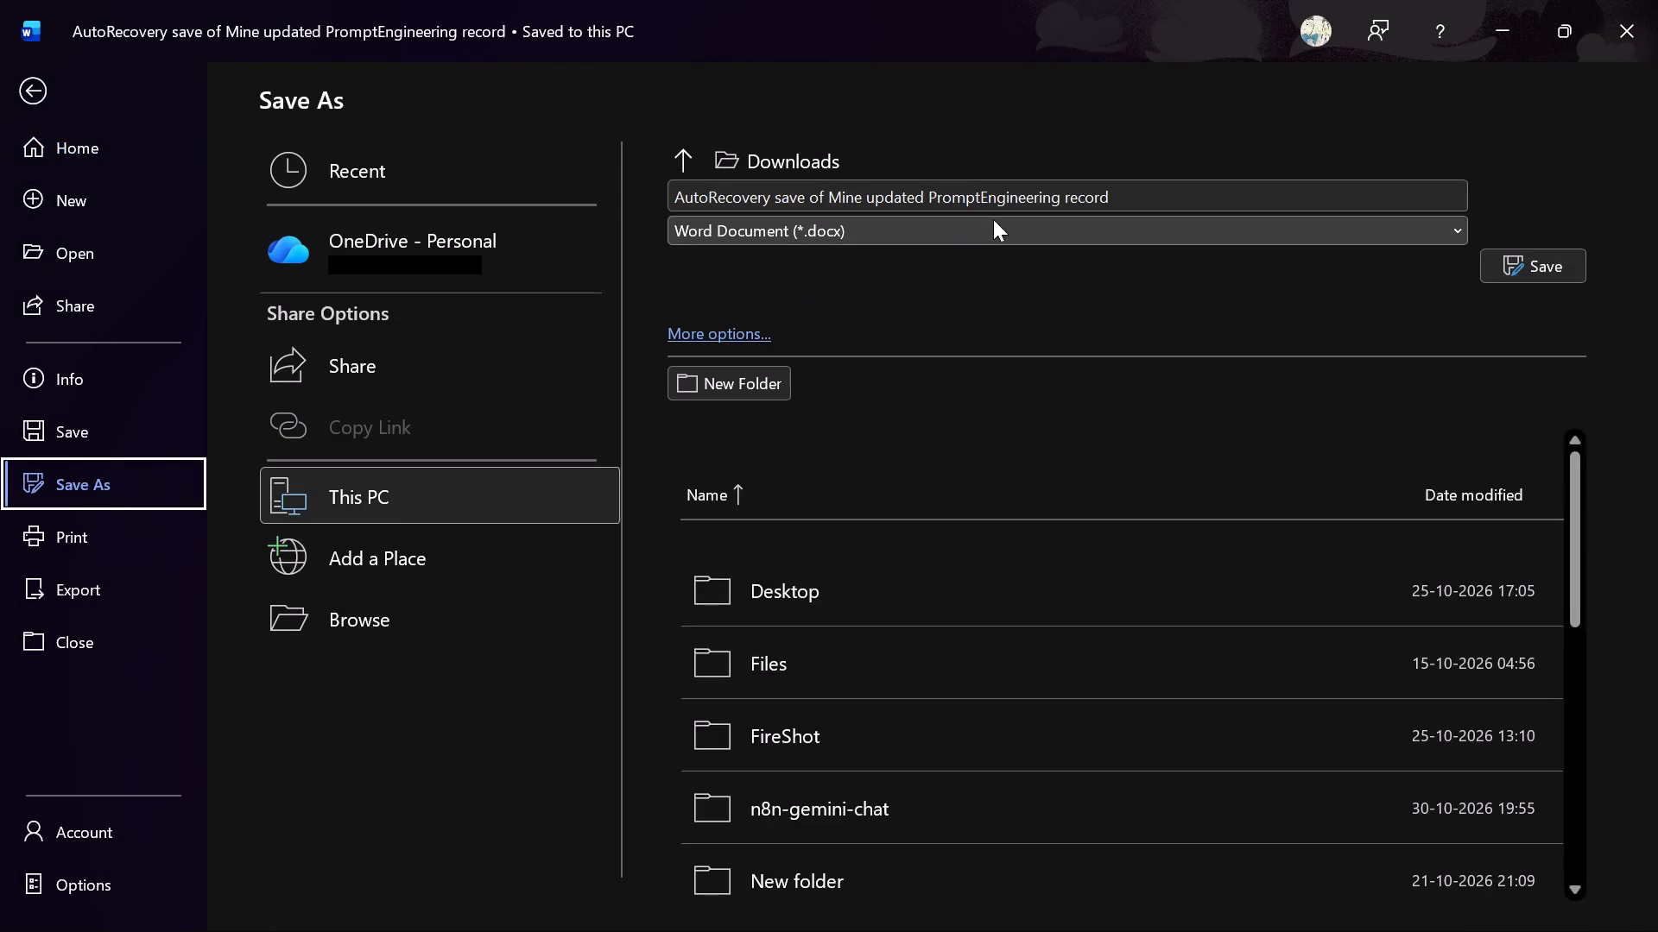
click(1131, 190)
key(BackSpace)
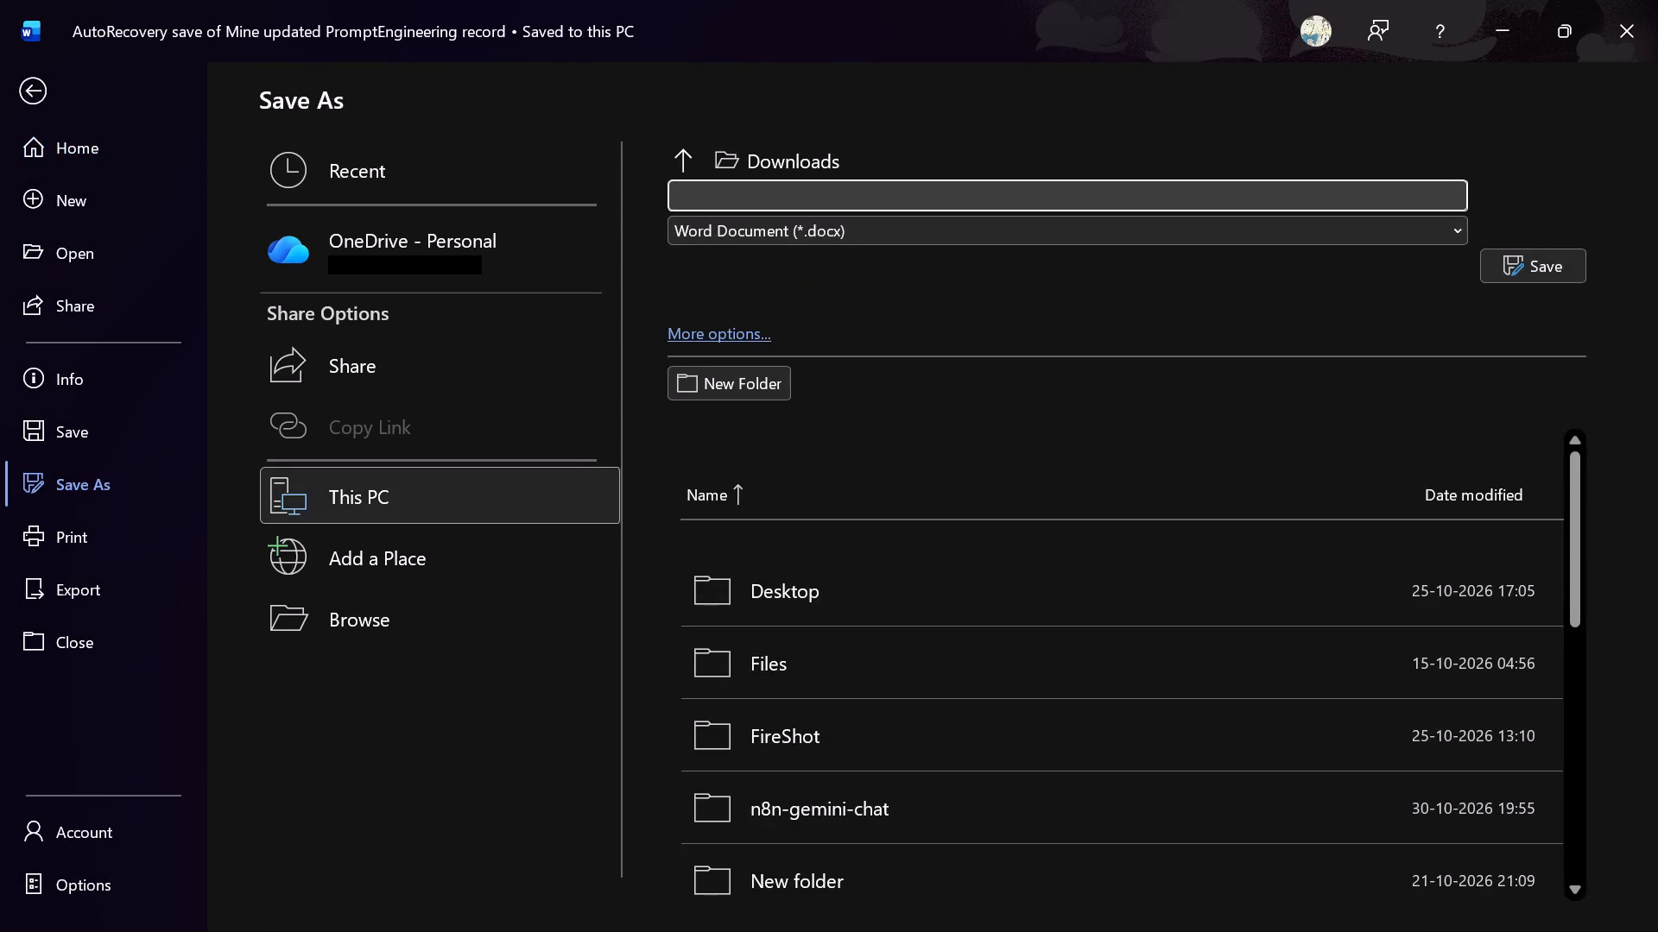
text(FinalExperiments)
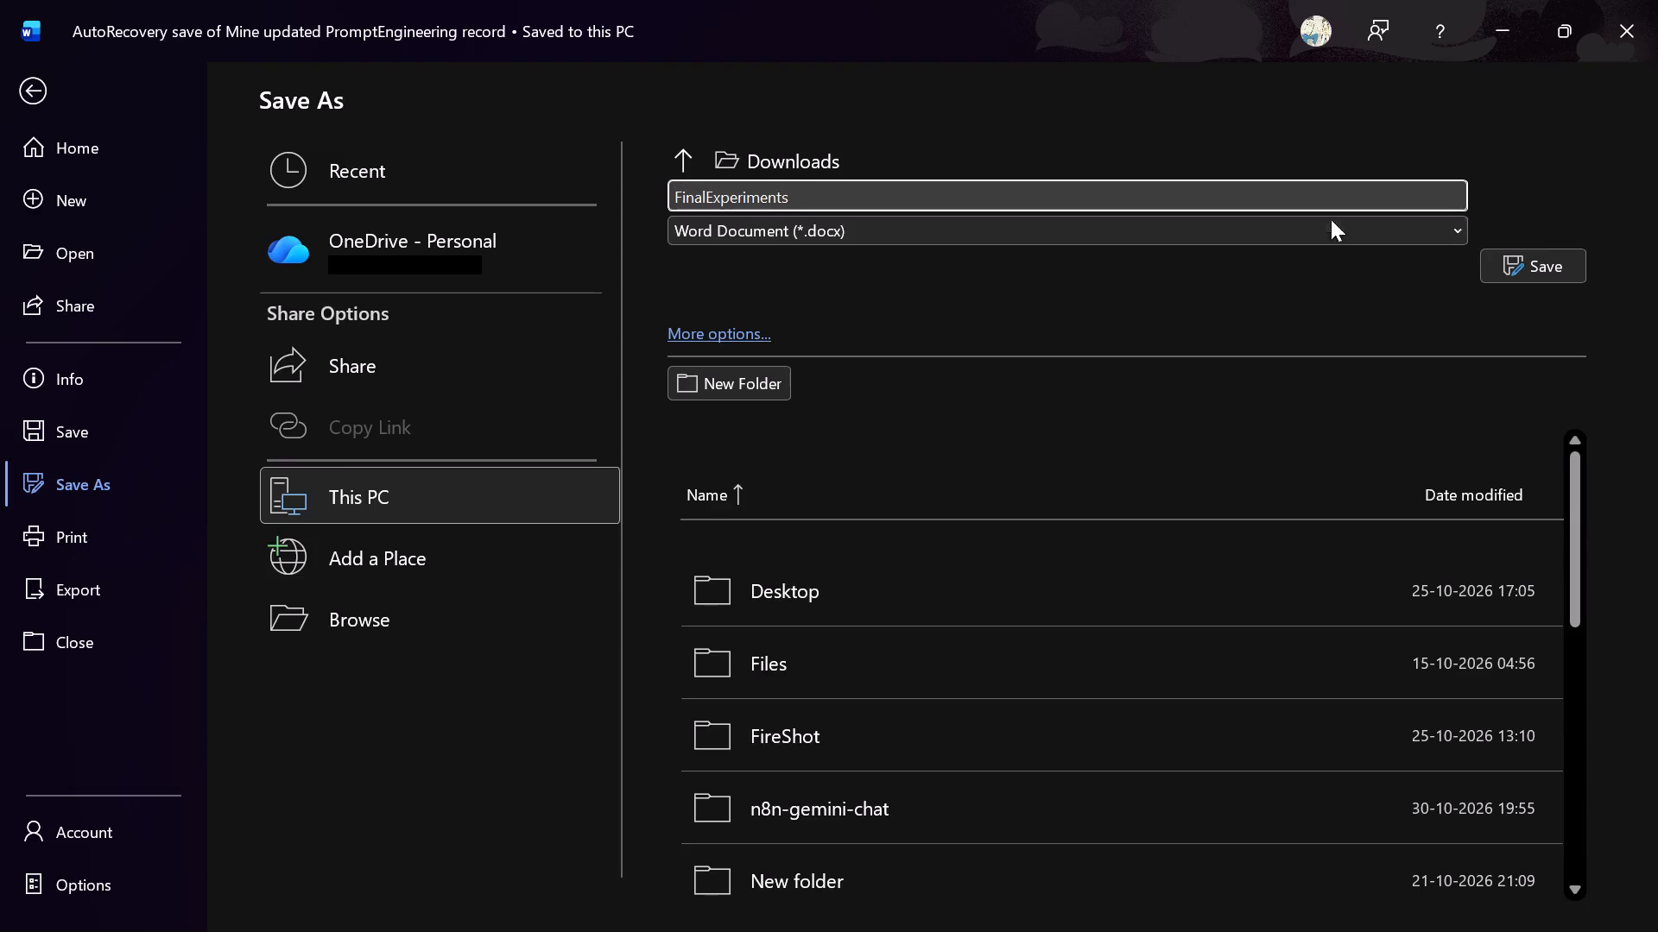
click(1512, 268)
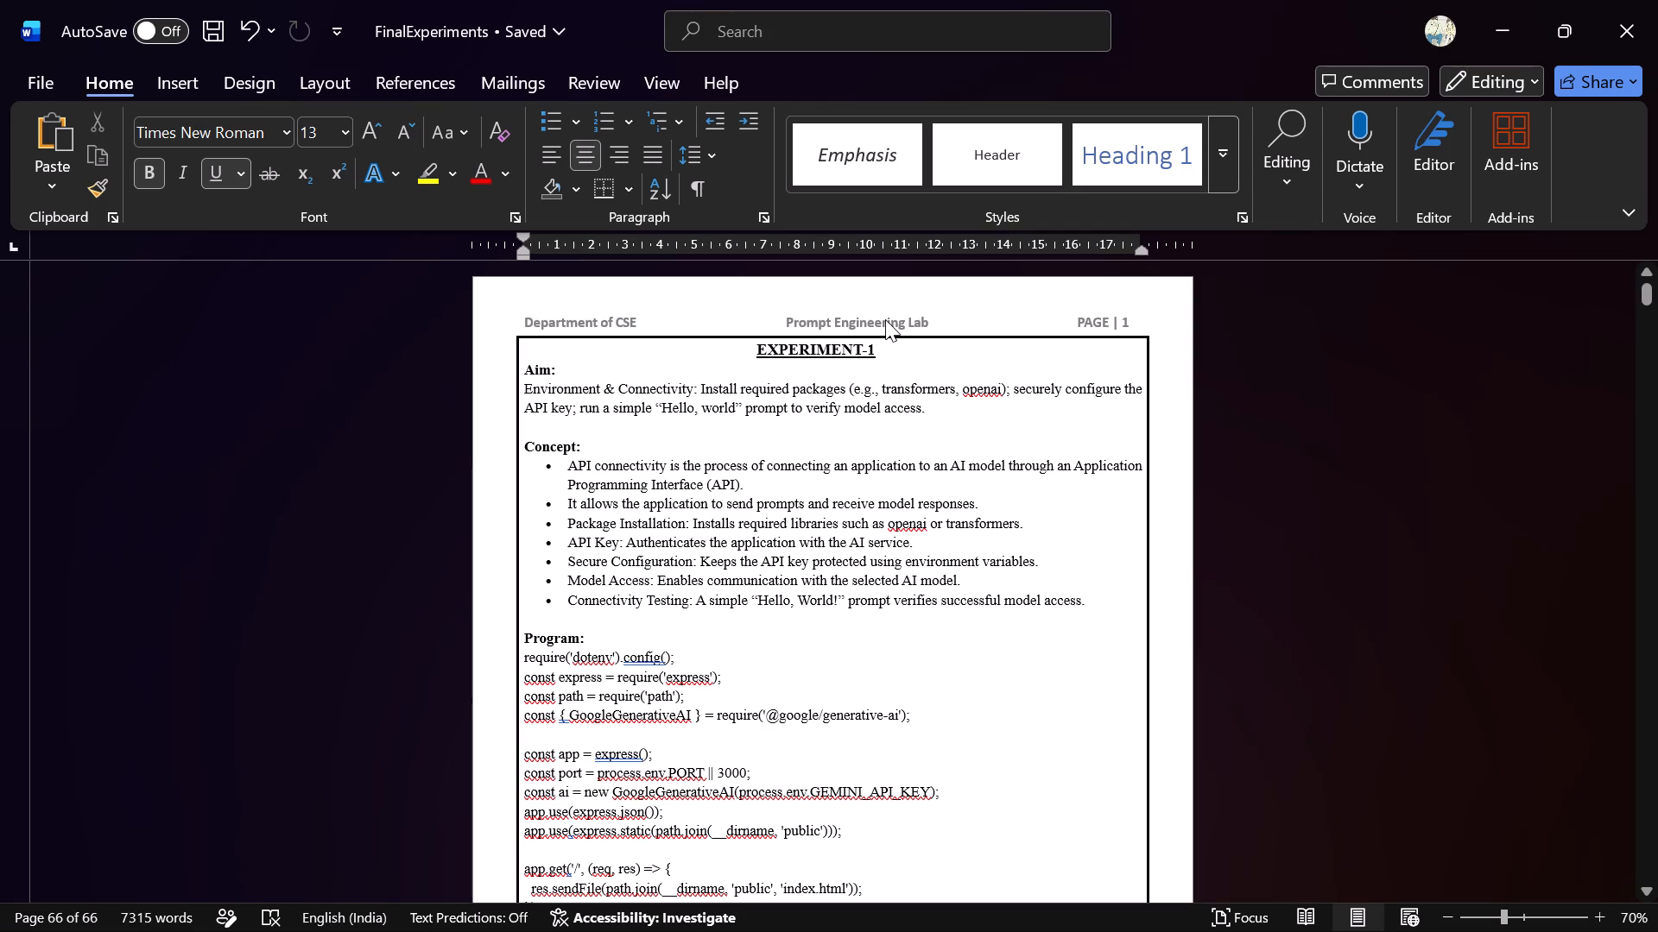
click(1650, 0)
Close the promptlab document in Word and delete its file from the OUTPUTS_PE(Lab) folder.
click(908, 507)
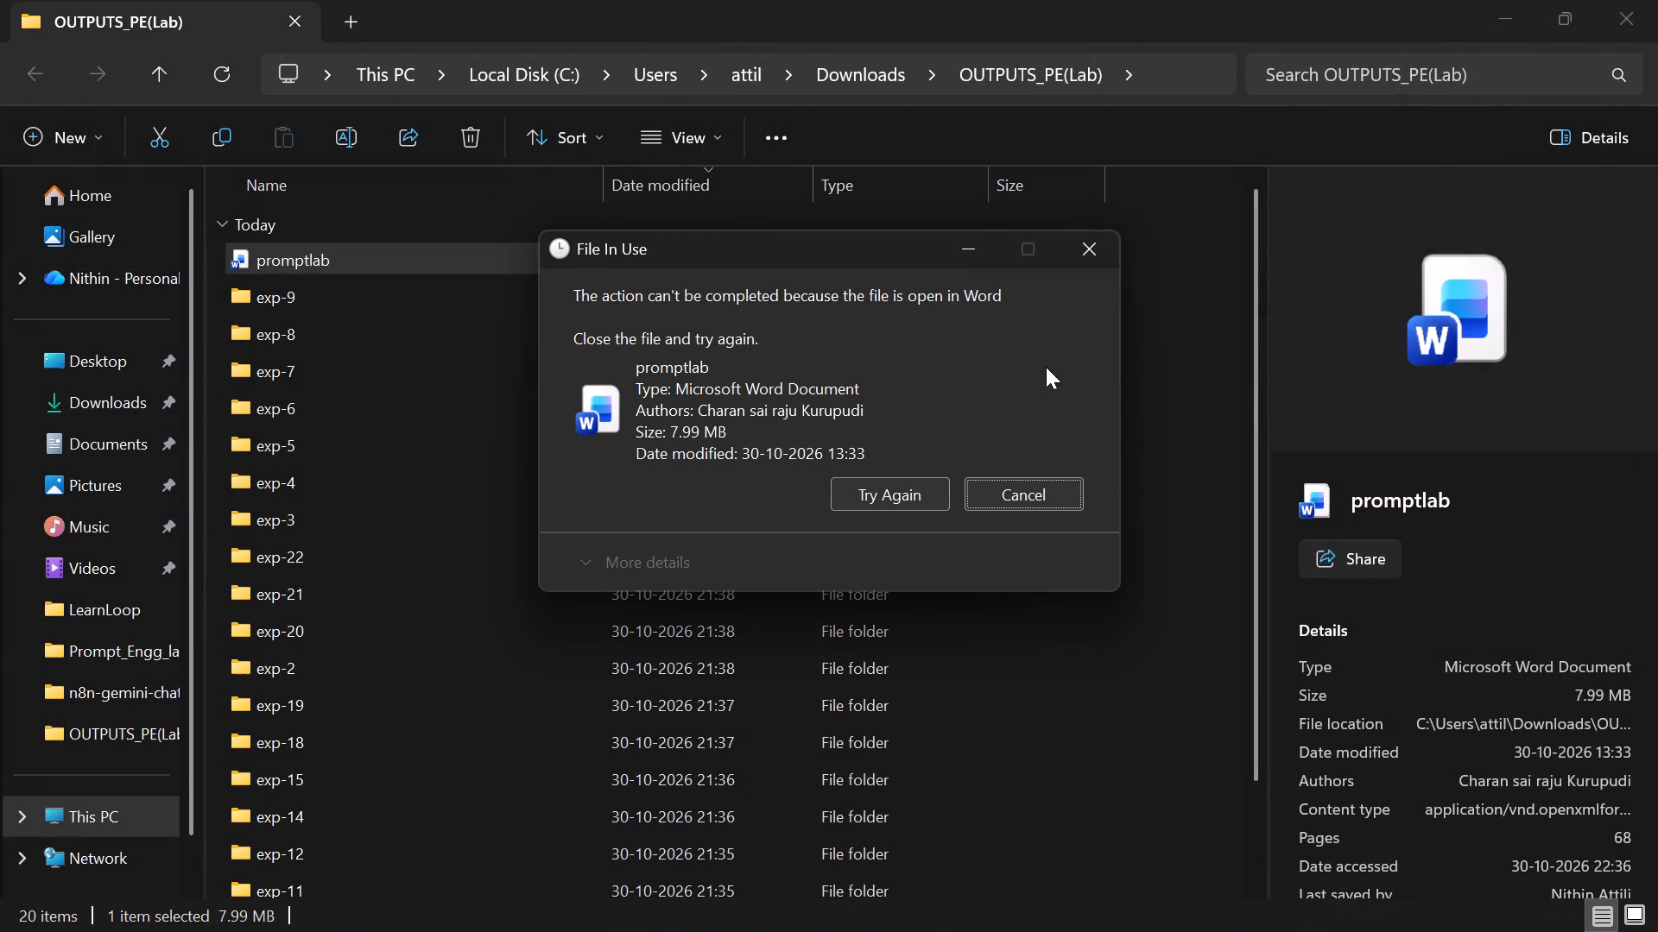
click(1078, 247)
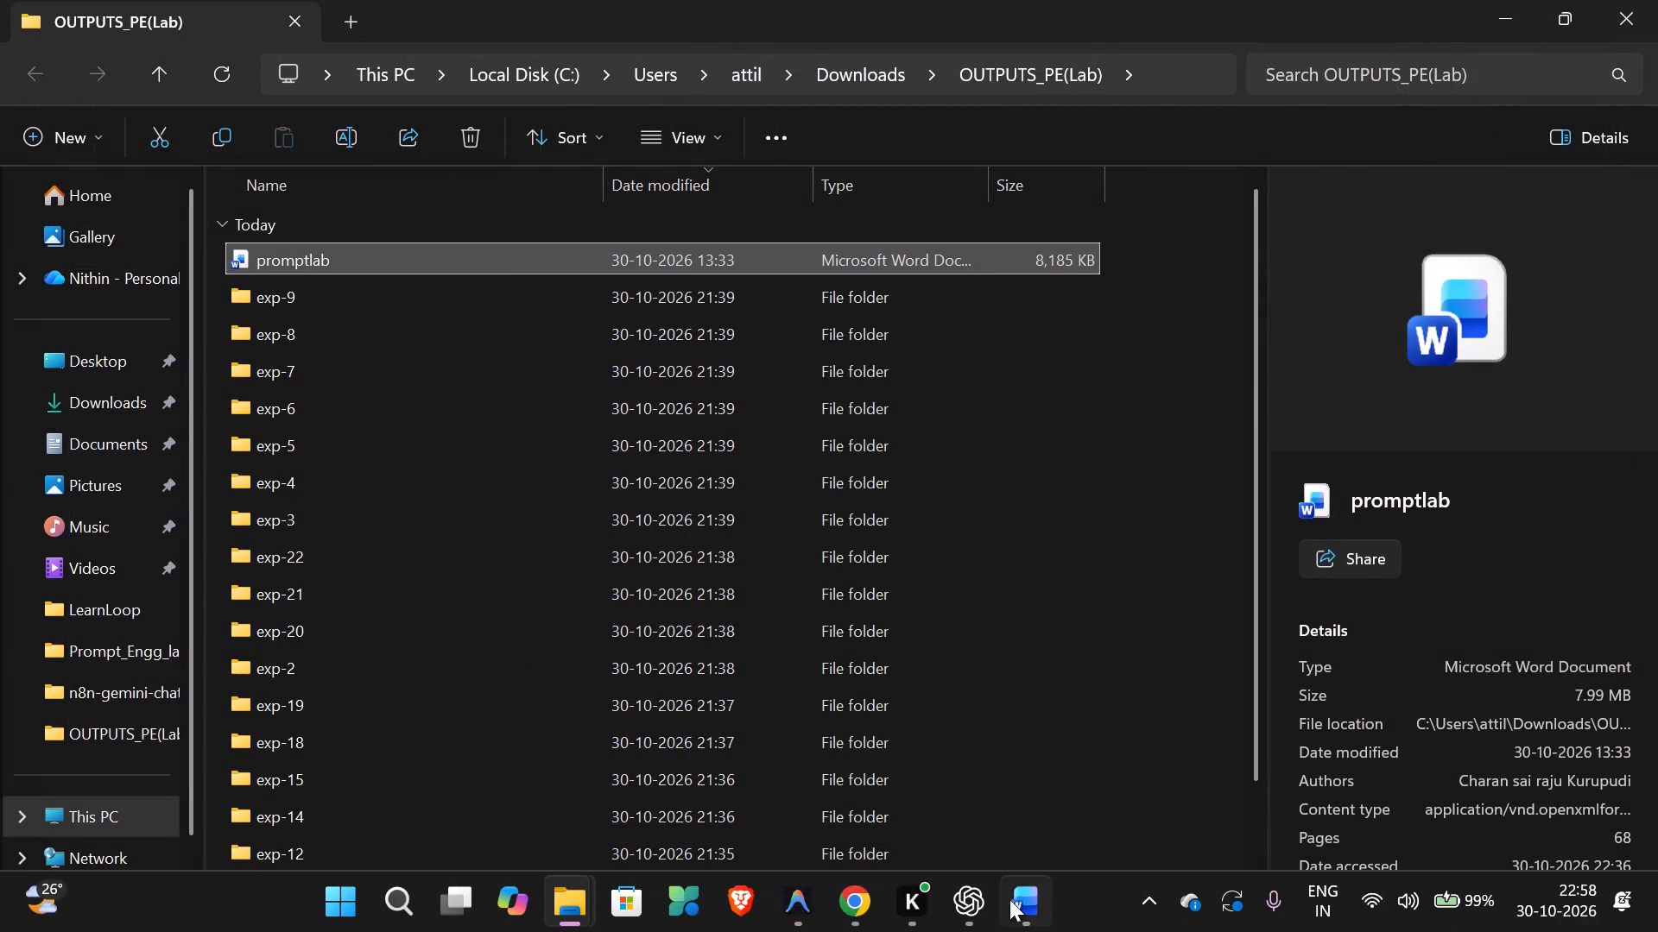
click(1139, 691)
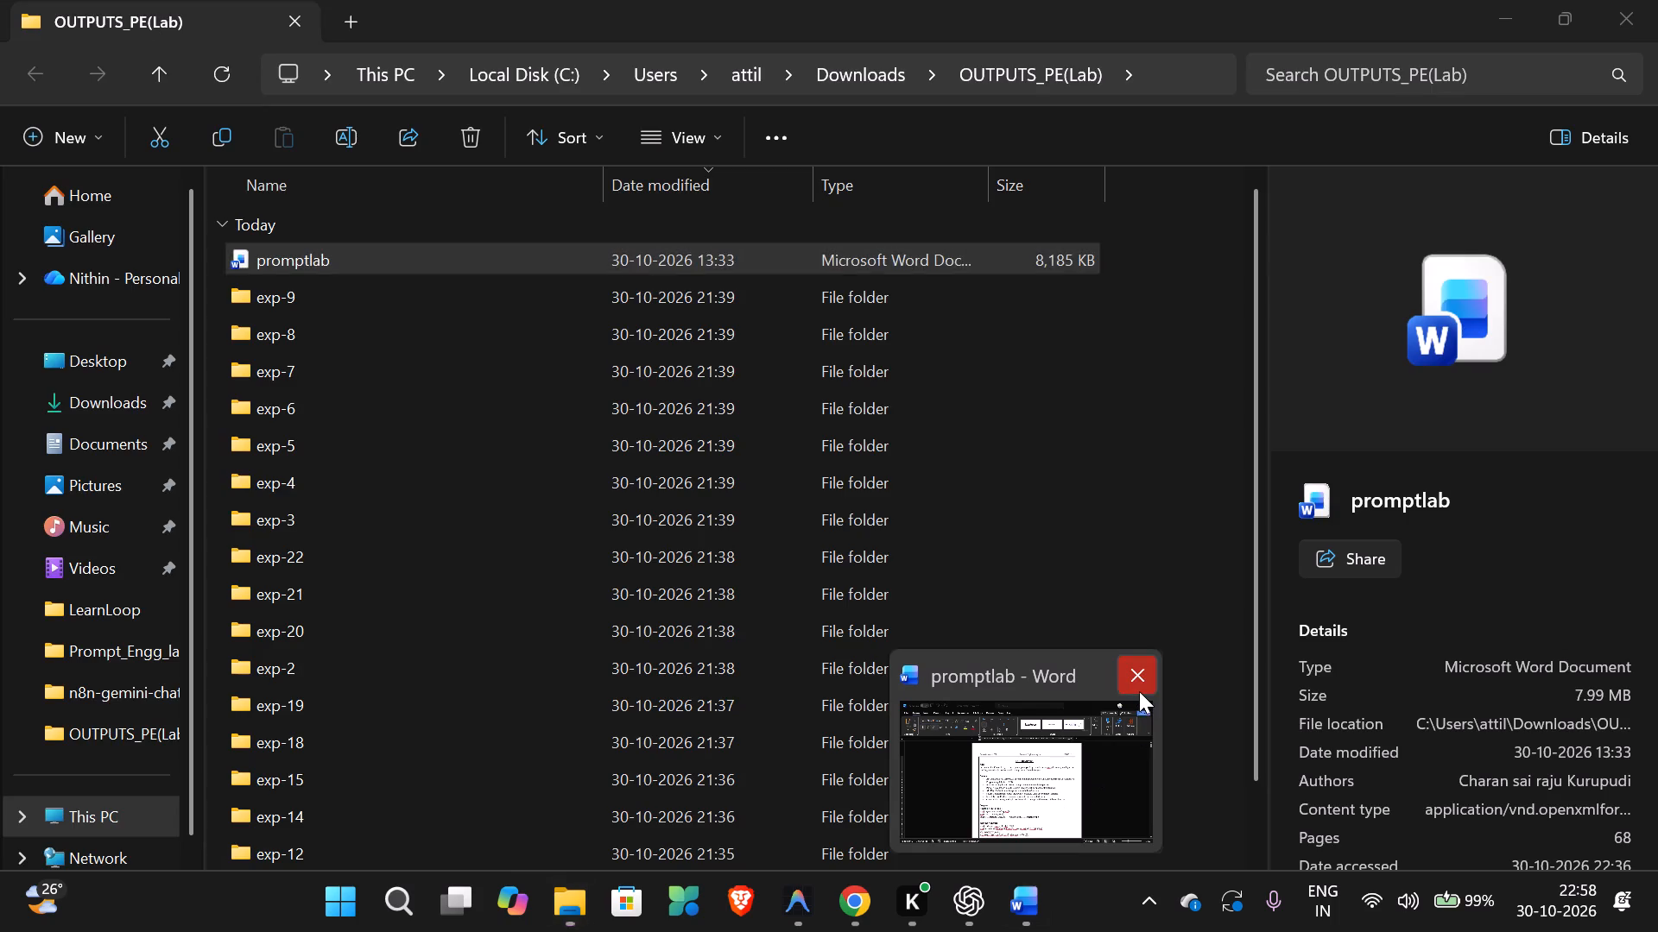
click(848, 260)
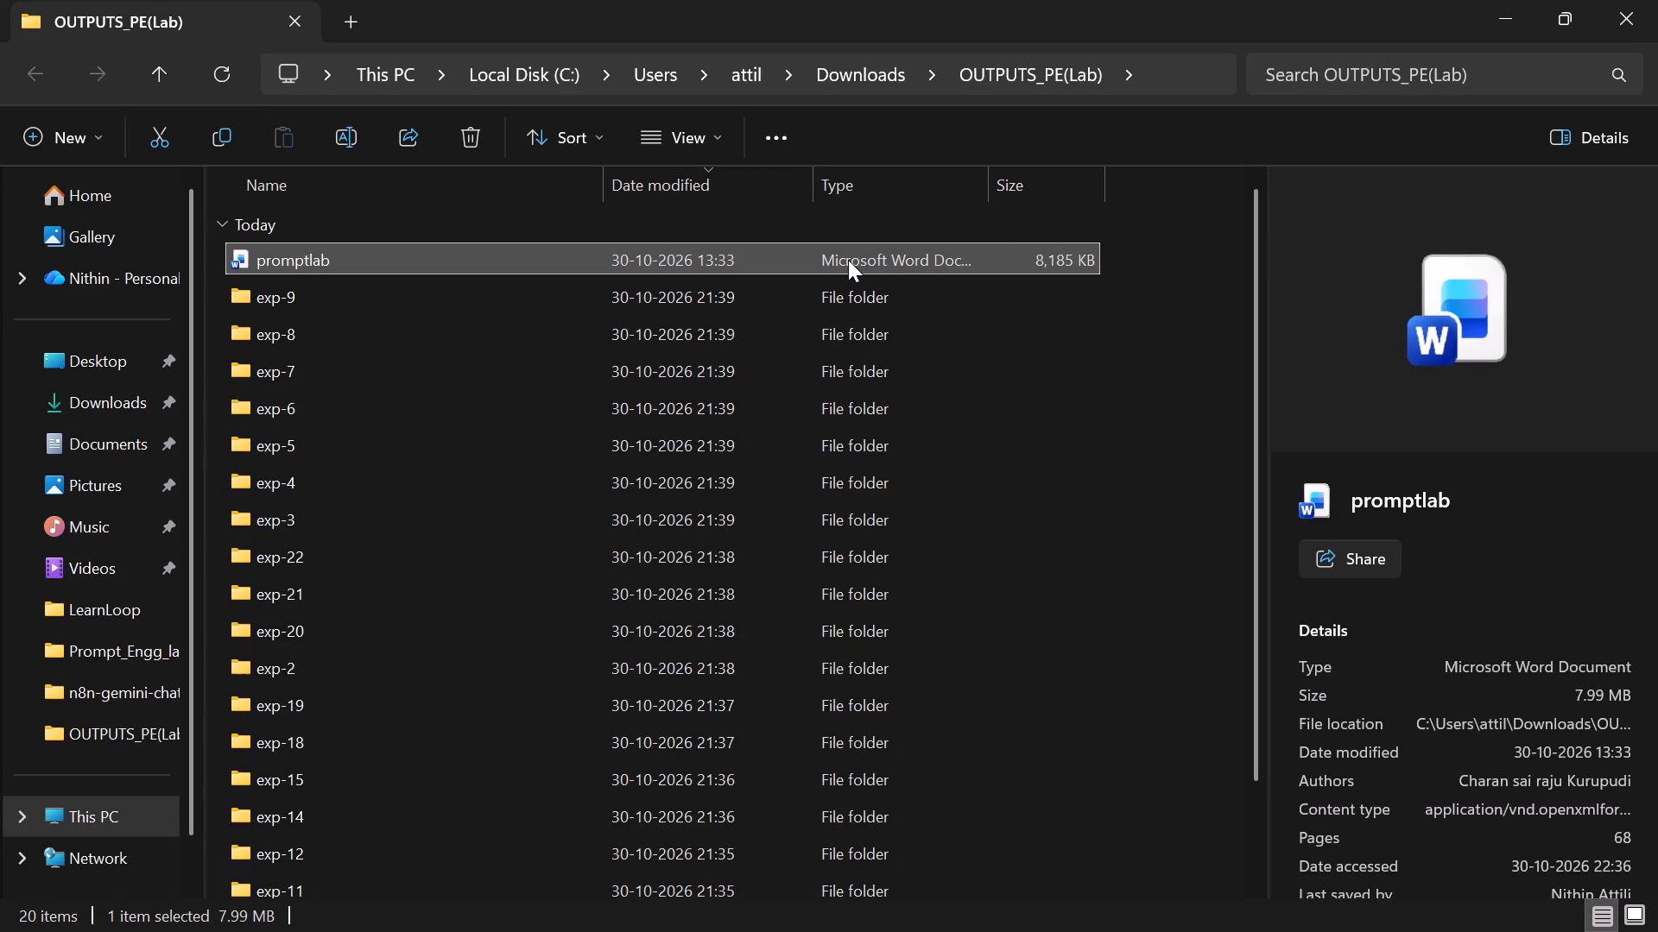
key(Delete)
Close the separate Chrome window holding the n8n workflow Logs.
scroll(684, 775, down, 6)
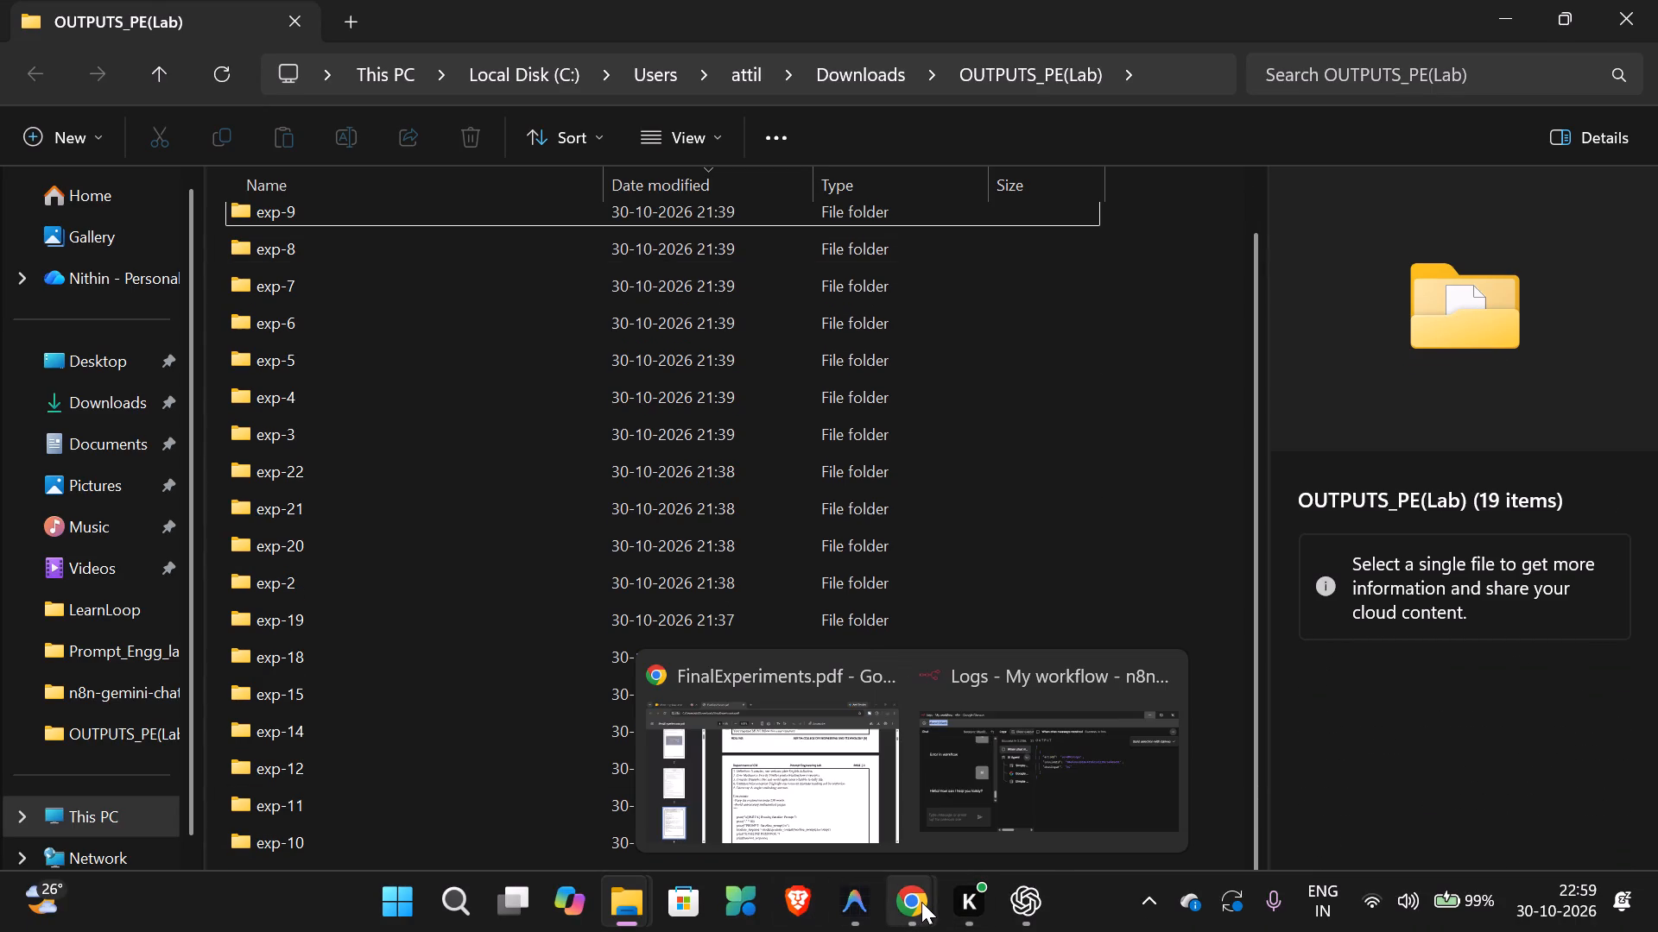
click(956, 810)
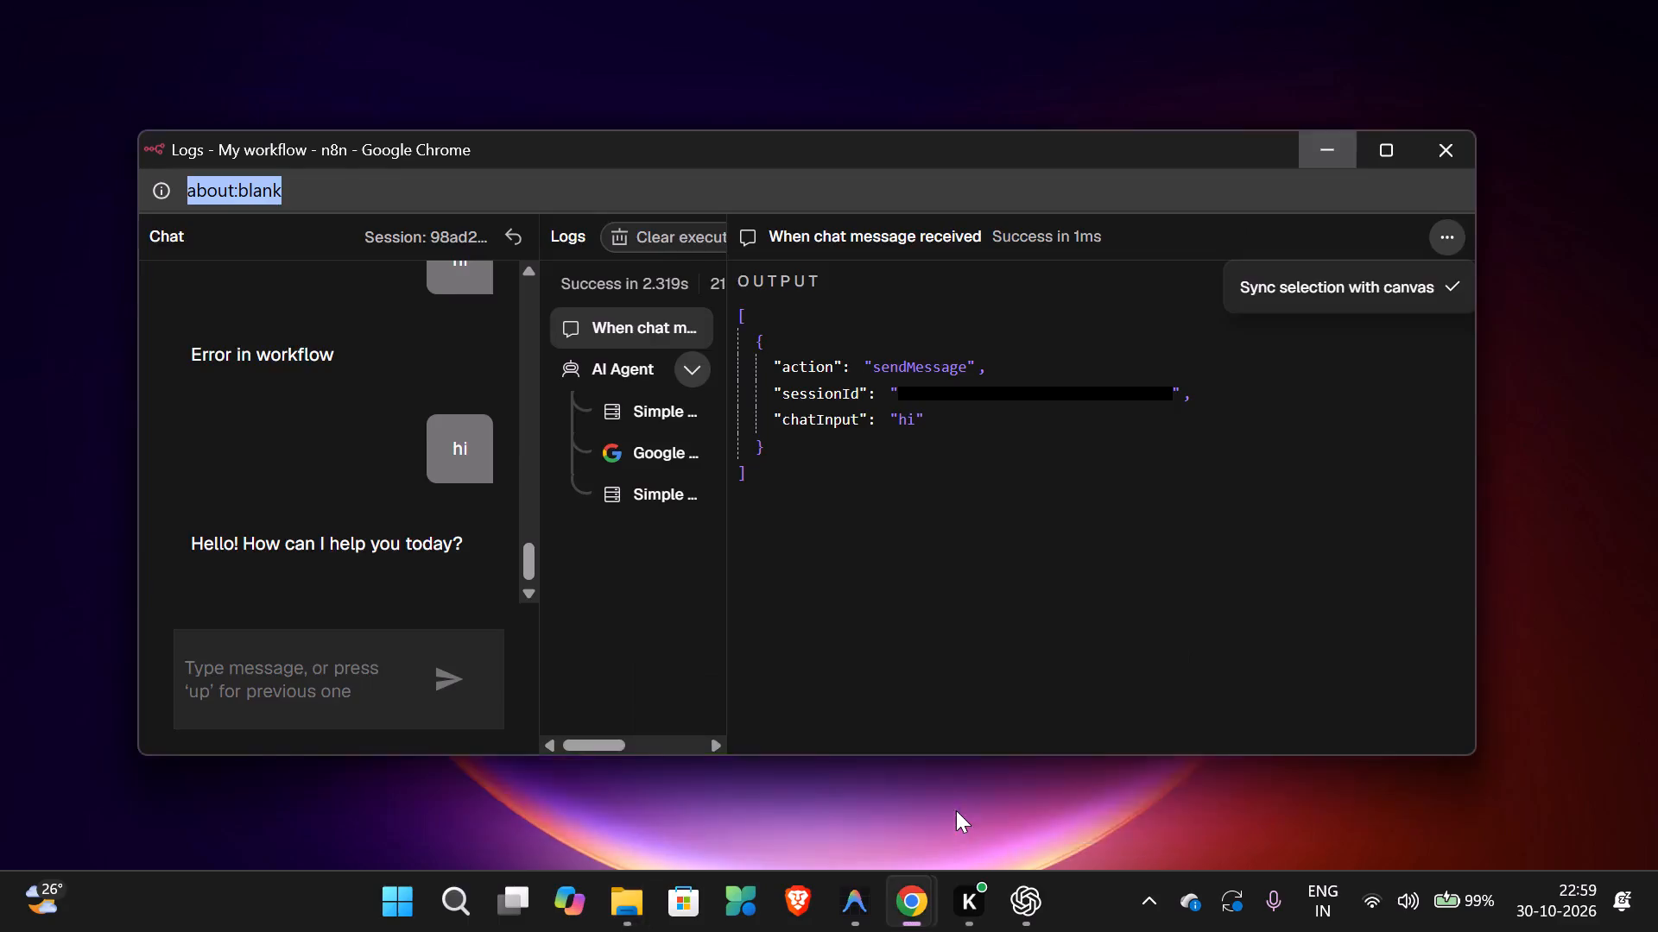
click(1458, 146)
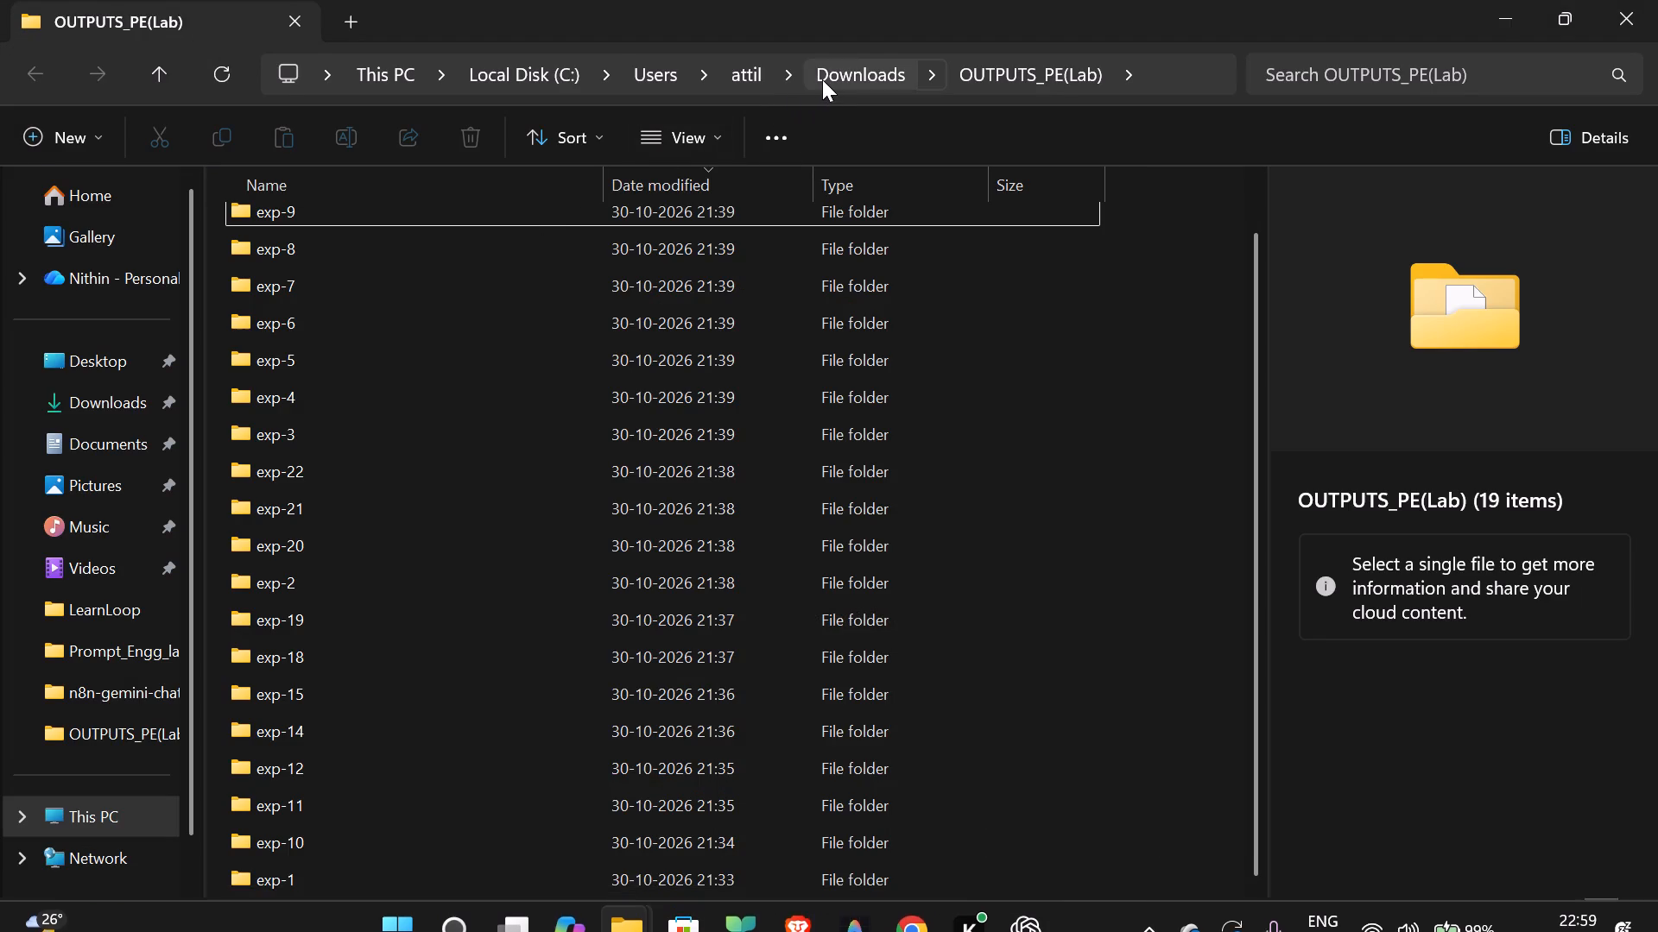
Copy the FinalExperiments Word document from Downloads into the OUTPUTS_PE(Lab) folder.
click(822, 79)
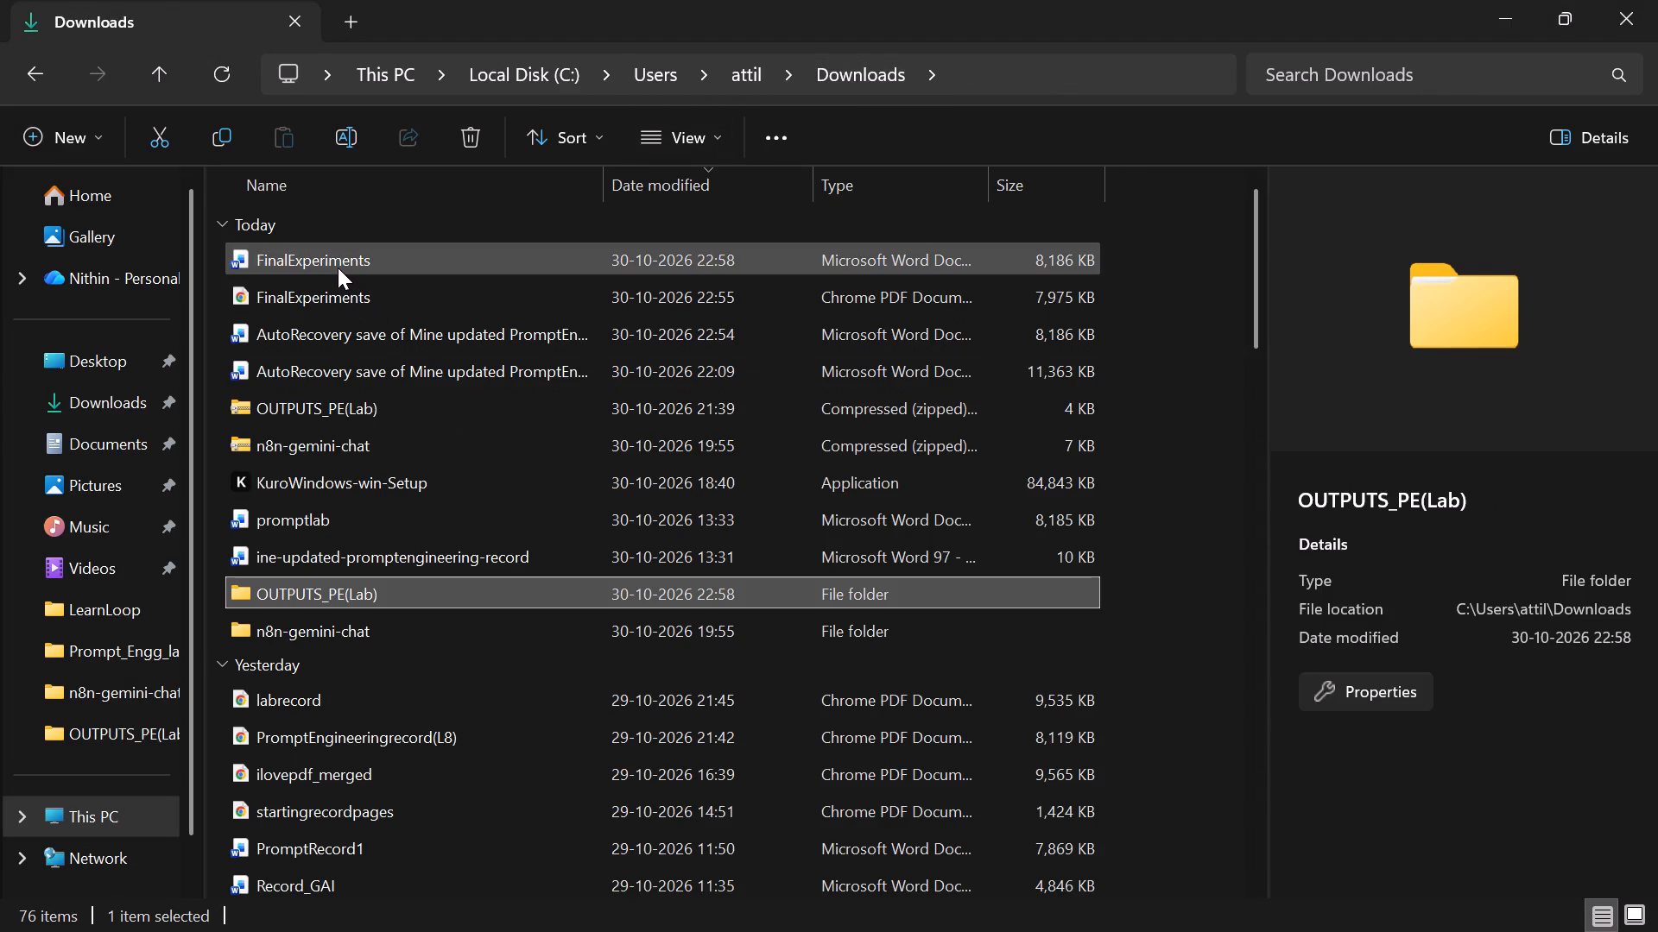
click(338, 268)
key(ctrl+c)
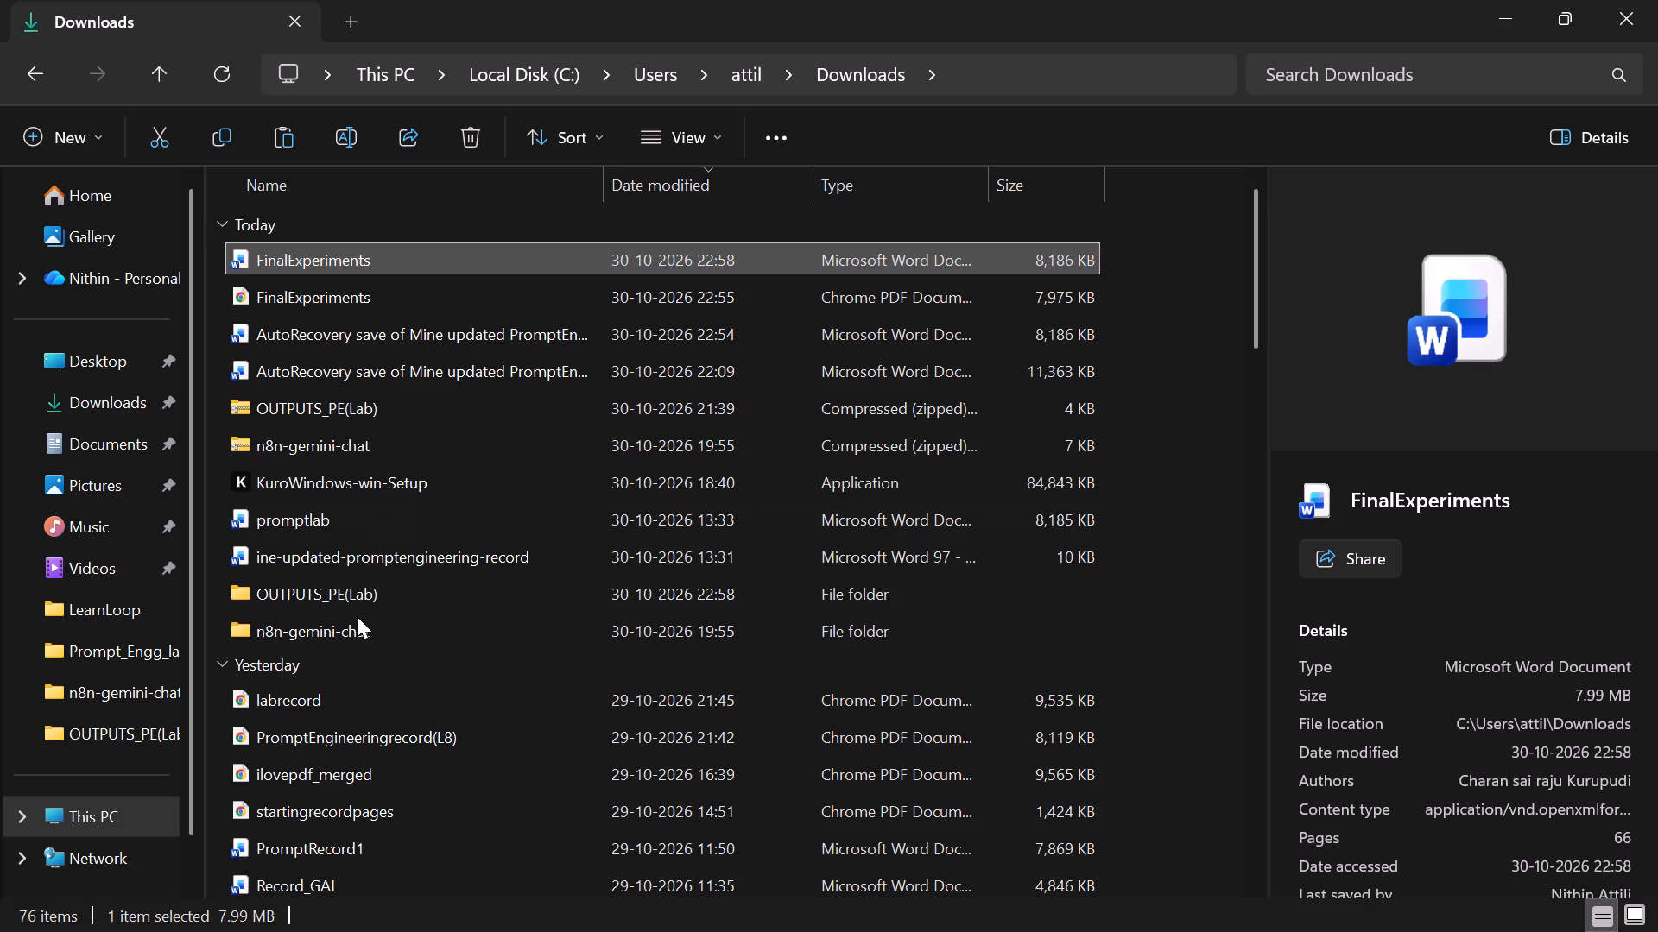
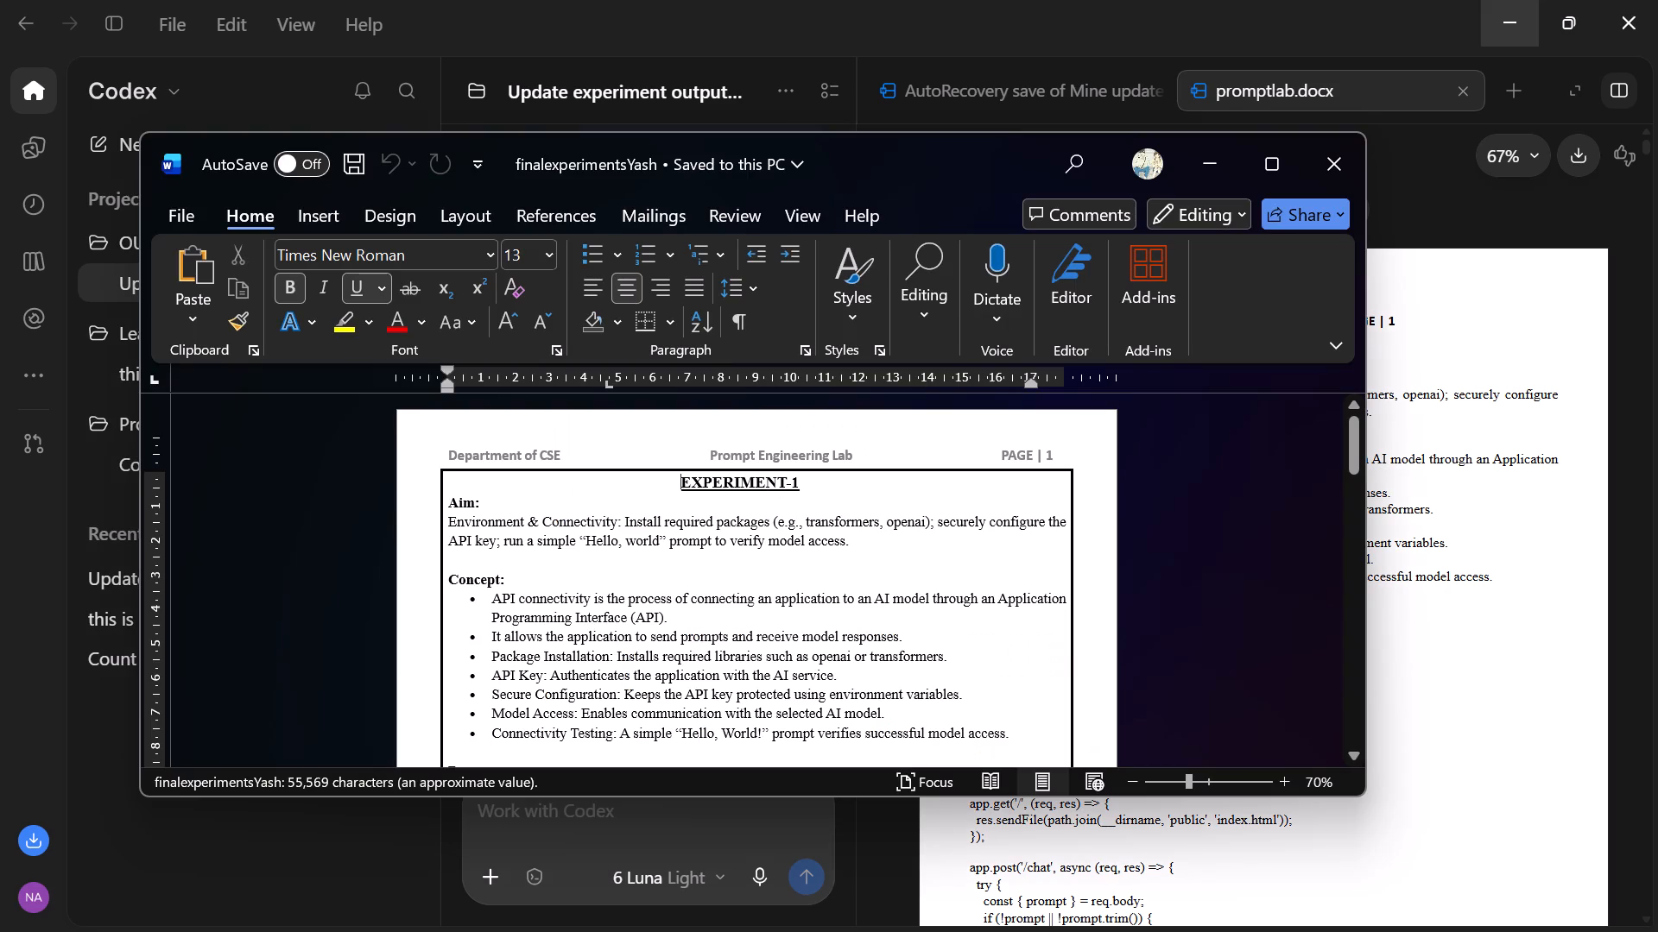
click(1250, 167)
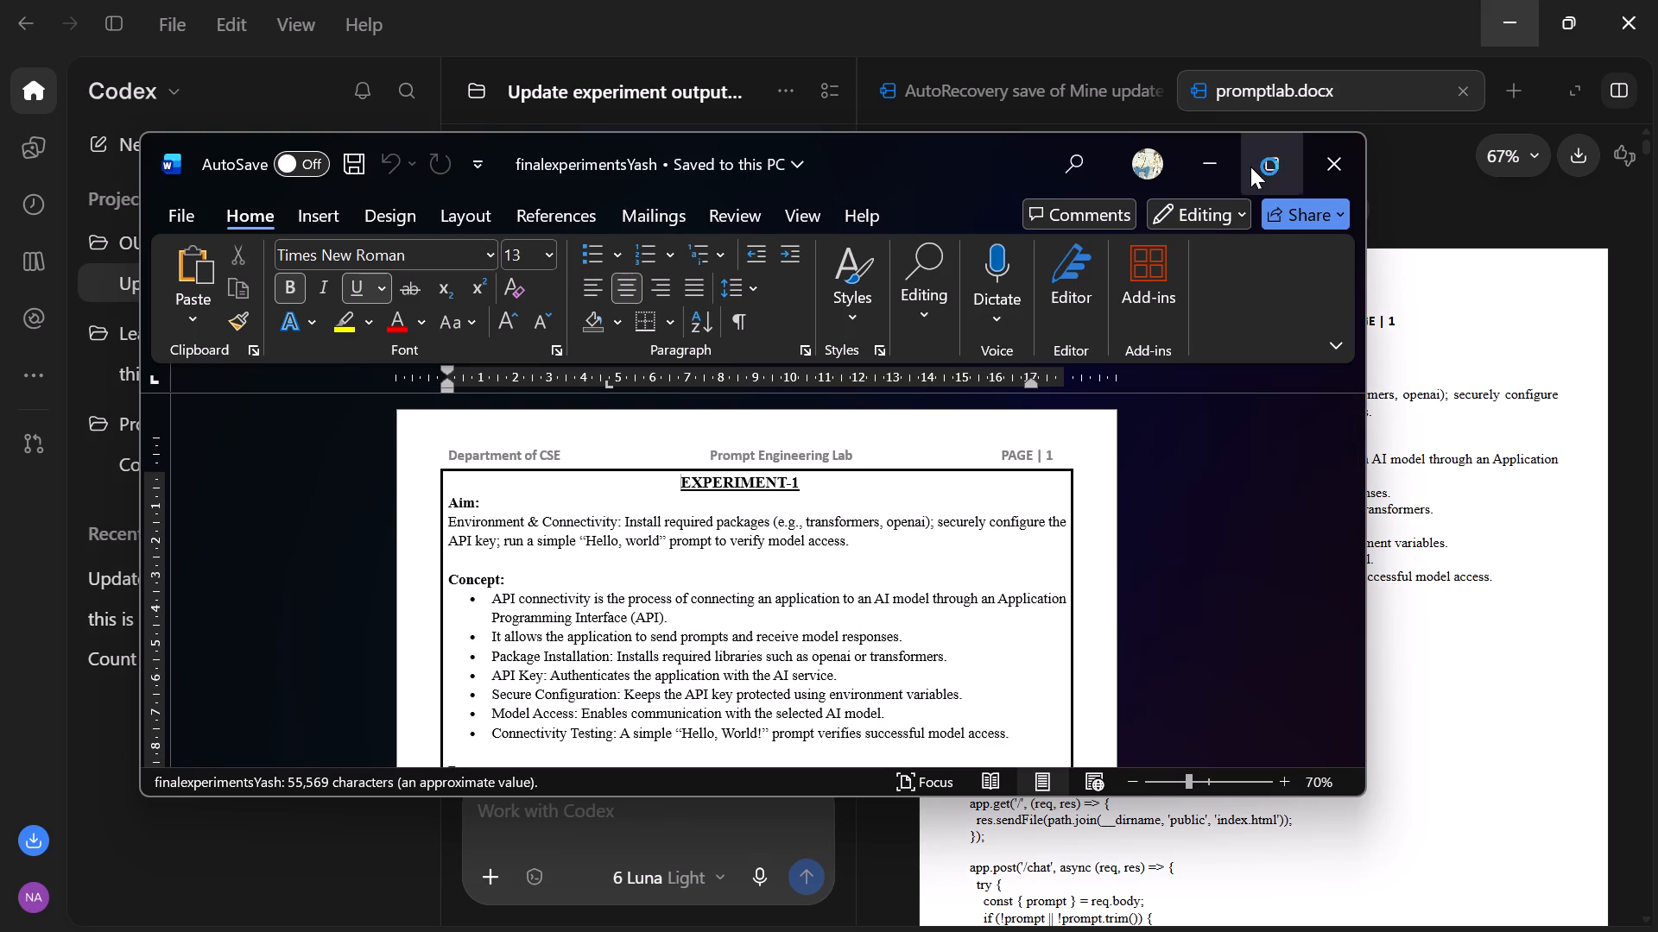
Look through the first experiments in finalexperimentsYash, examining the replaced output screenshots and the page layout around them.
scroll(966, 635, down, 7)
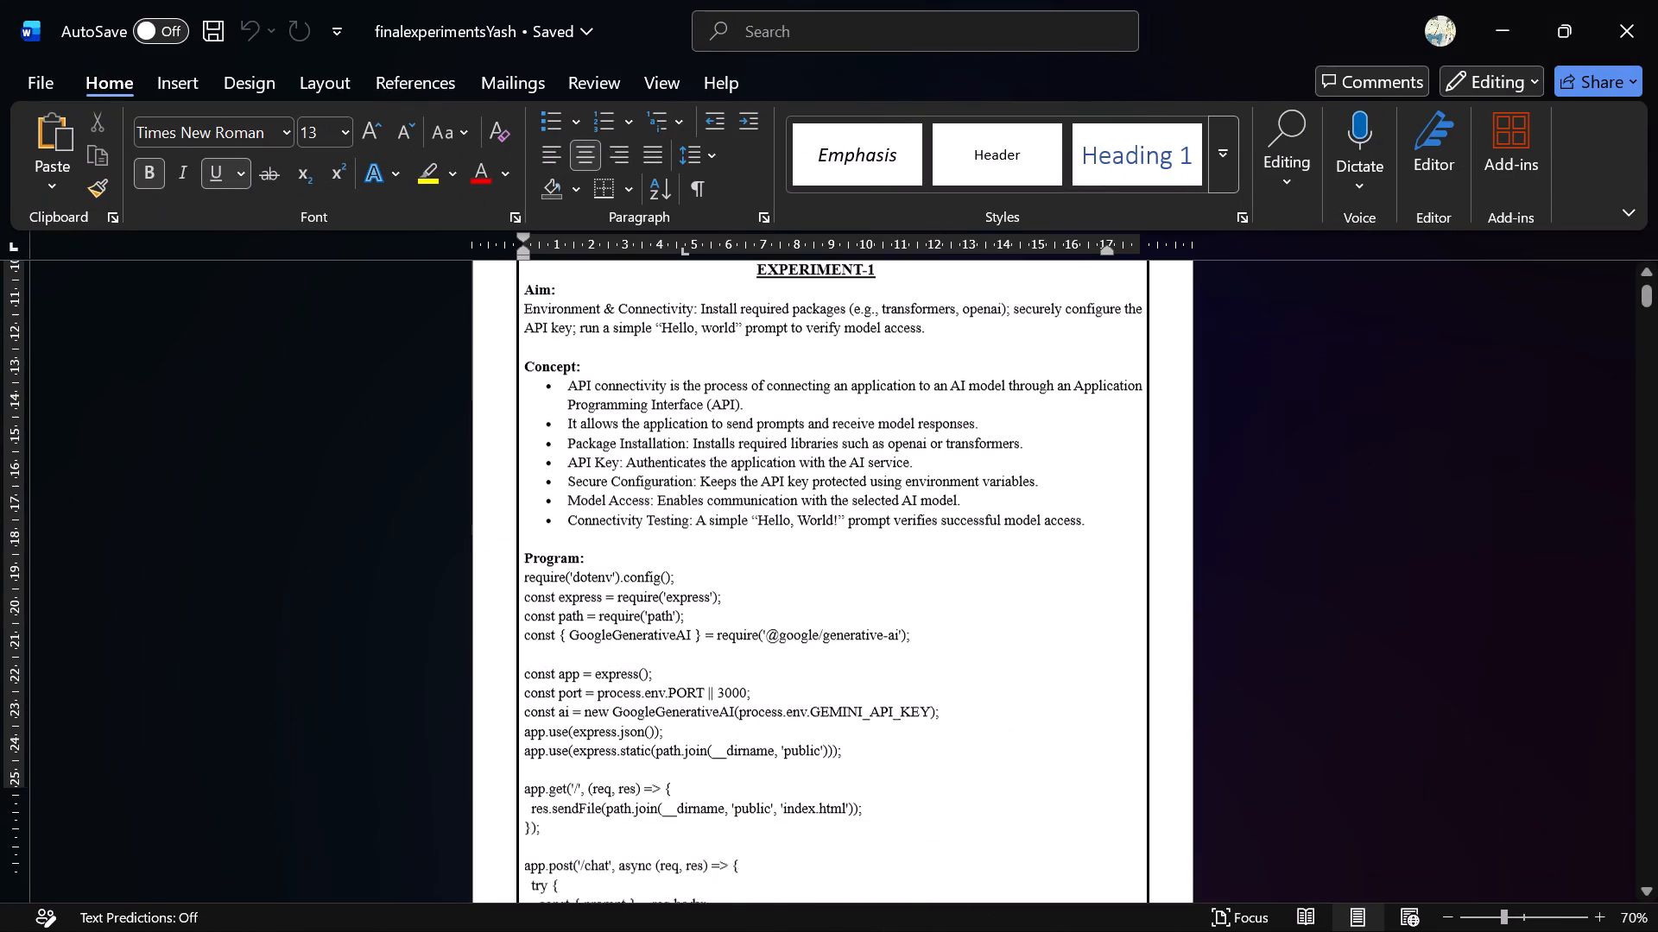
scroll(966, 635, down, 8)
scroll(966, 635, up, 1)
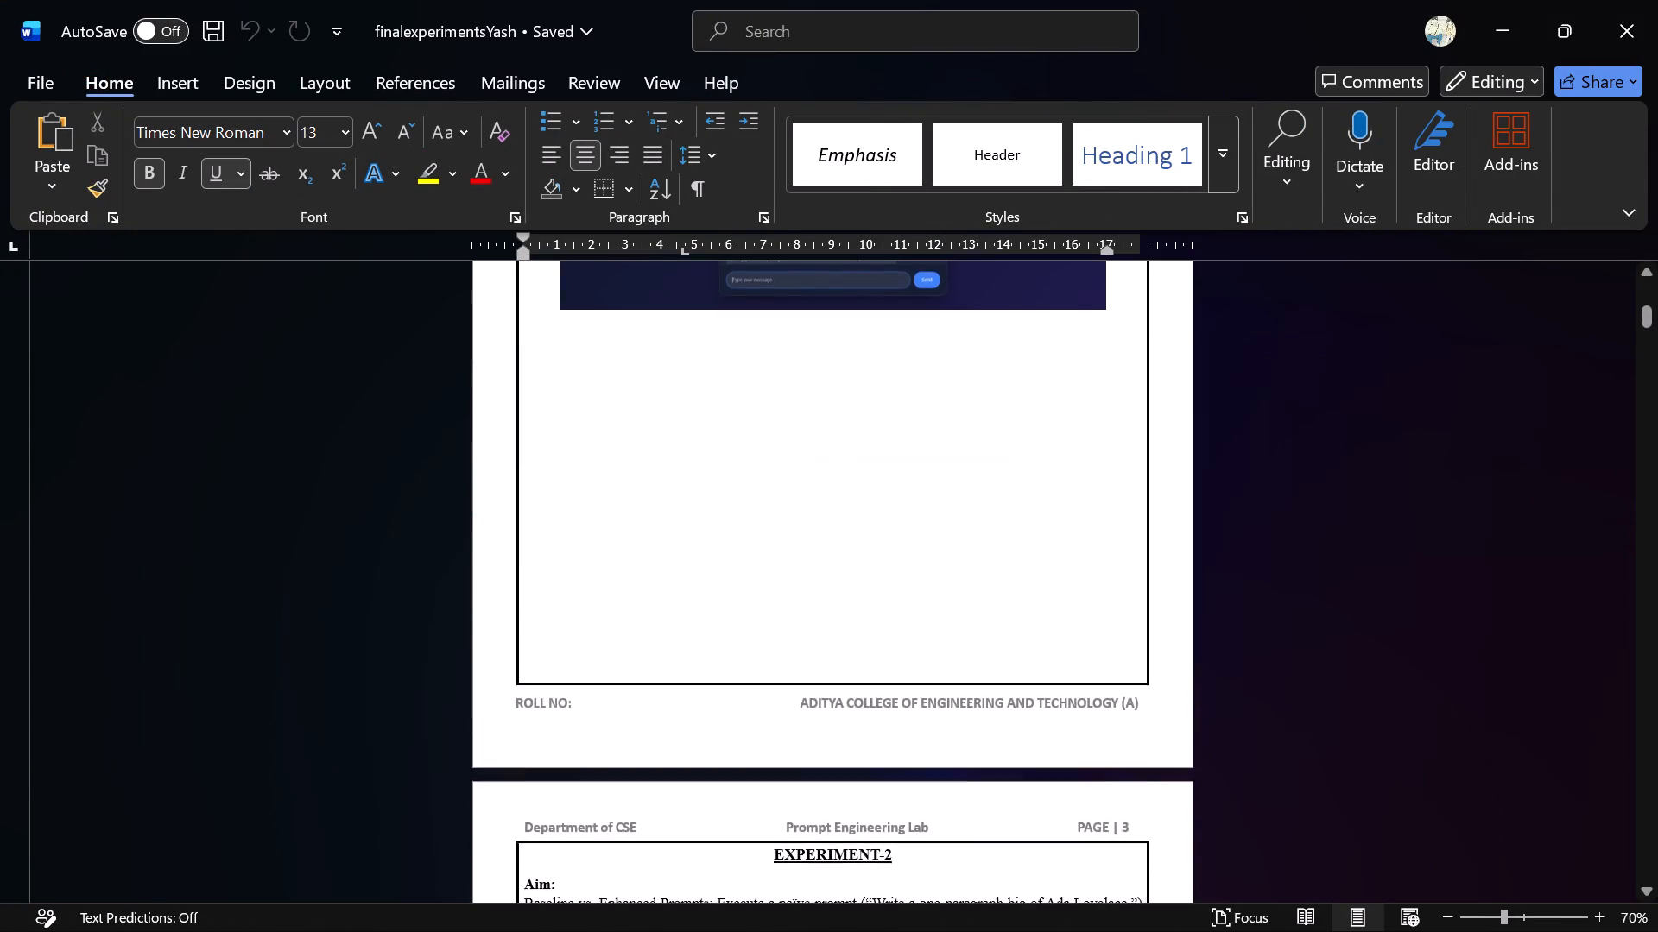
scroll(966, 635, up, 2)
scroll(966, 635, down, 7)
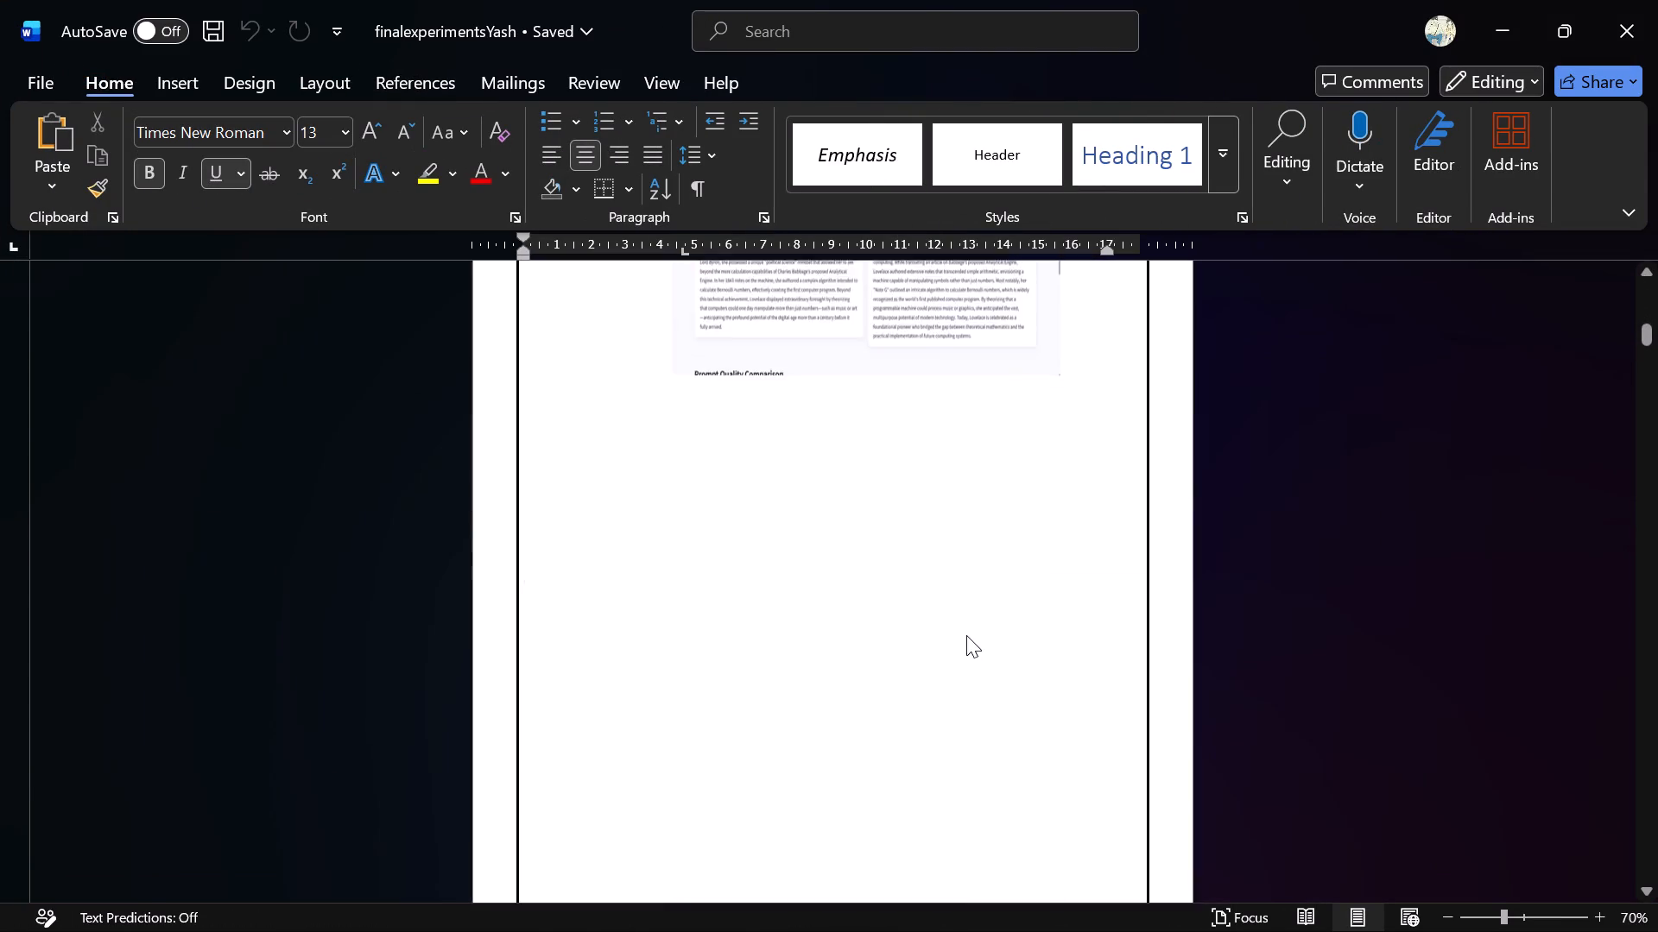
scroll(966, 635, down, 20)
scroll(966, 635, down, 20)
scroll(966, 635, down, 20)
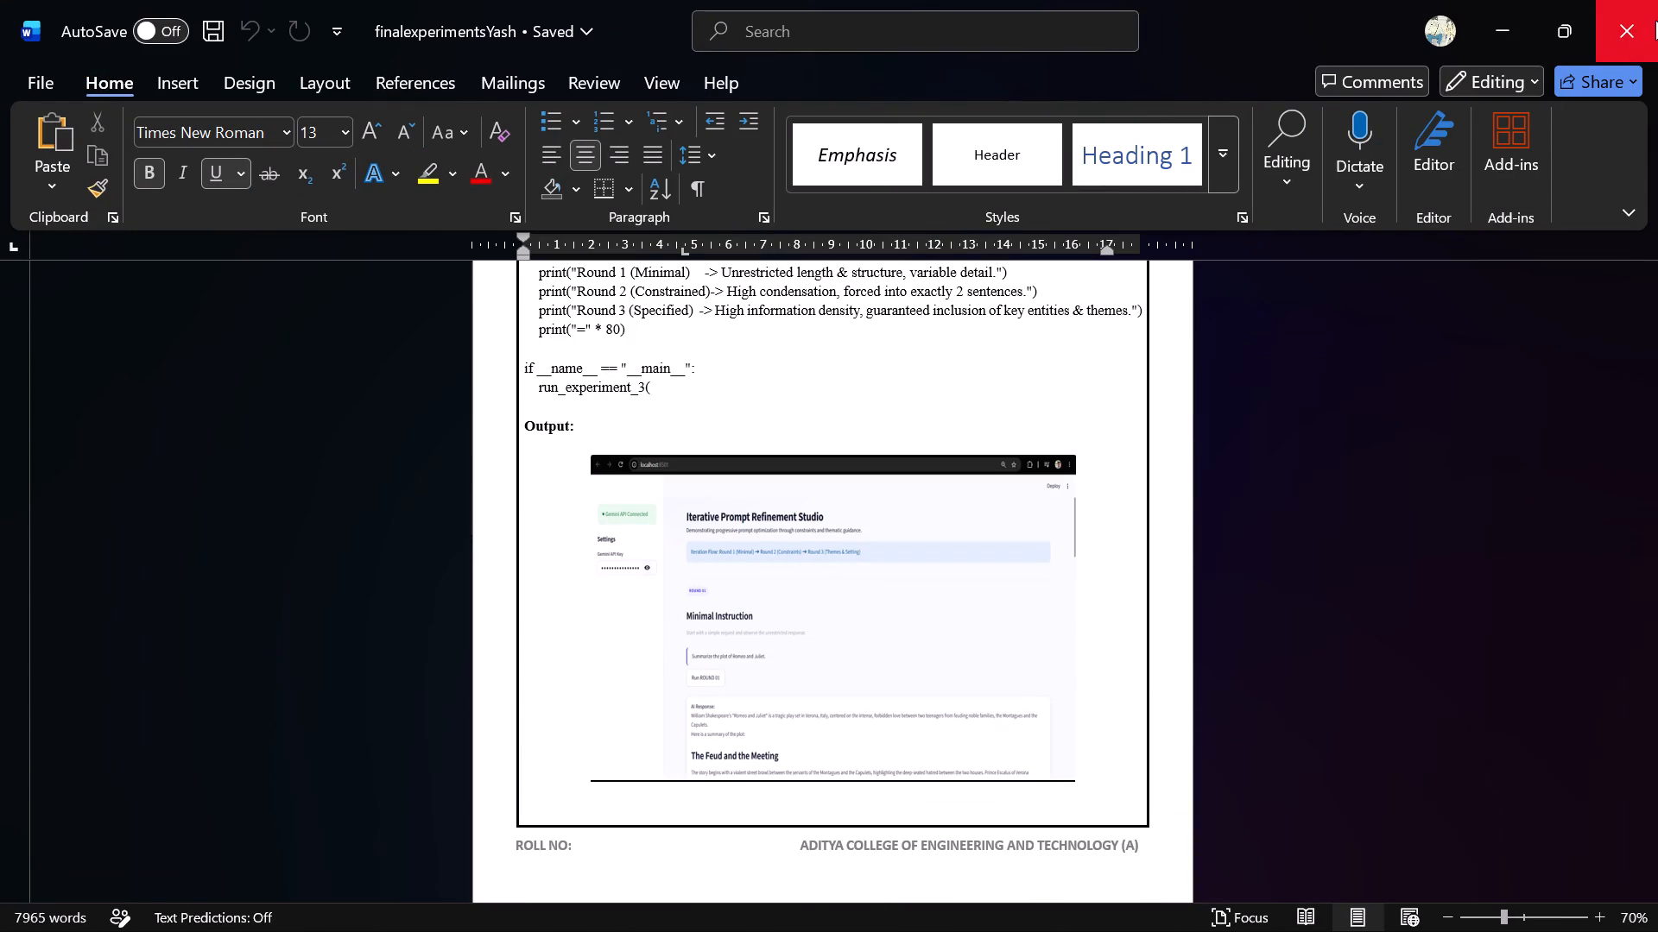
scroll(976, 591, down, 5)
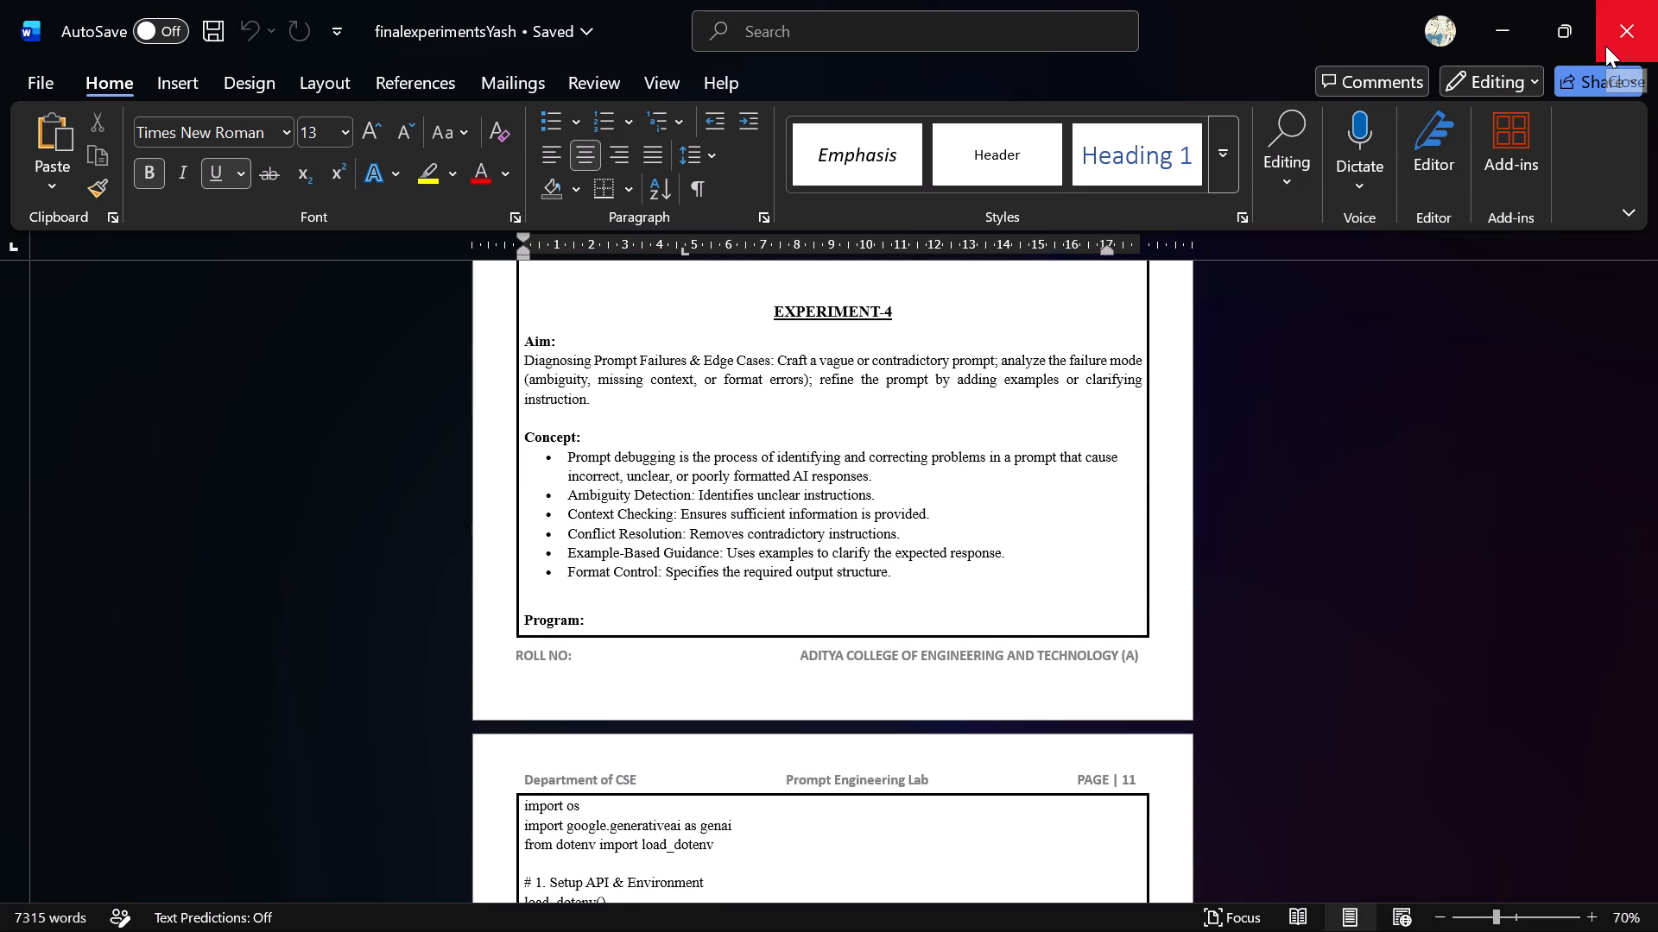
Close the finalexperimentsYash document in Word and close the Codex window behind it.
click(1605, 46)
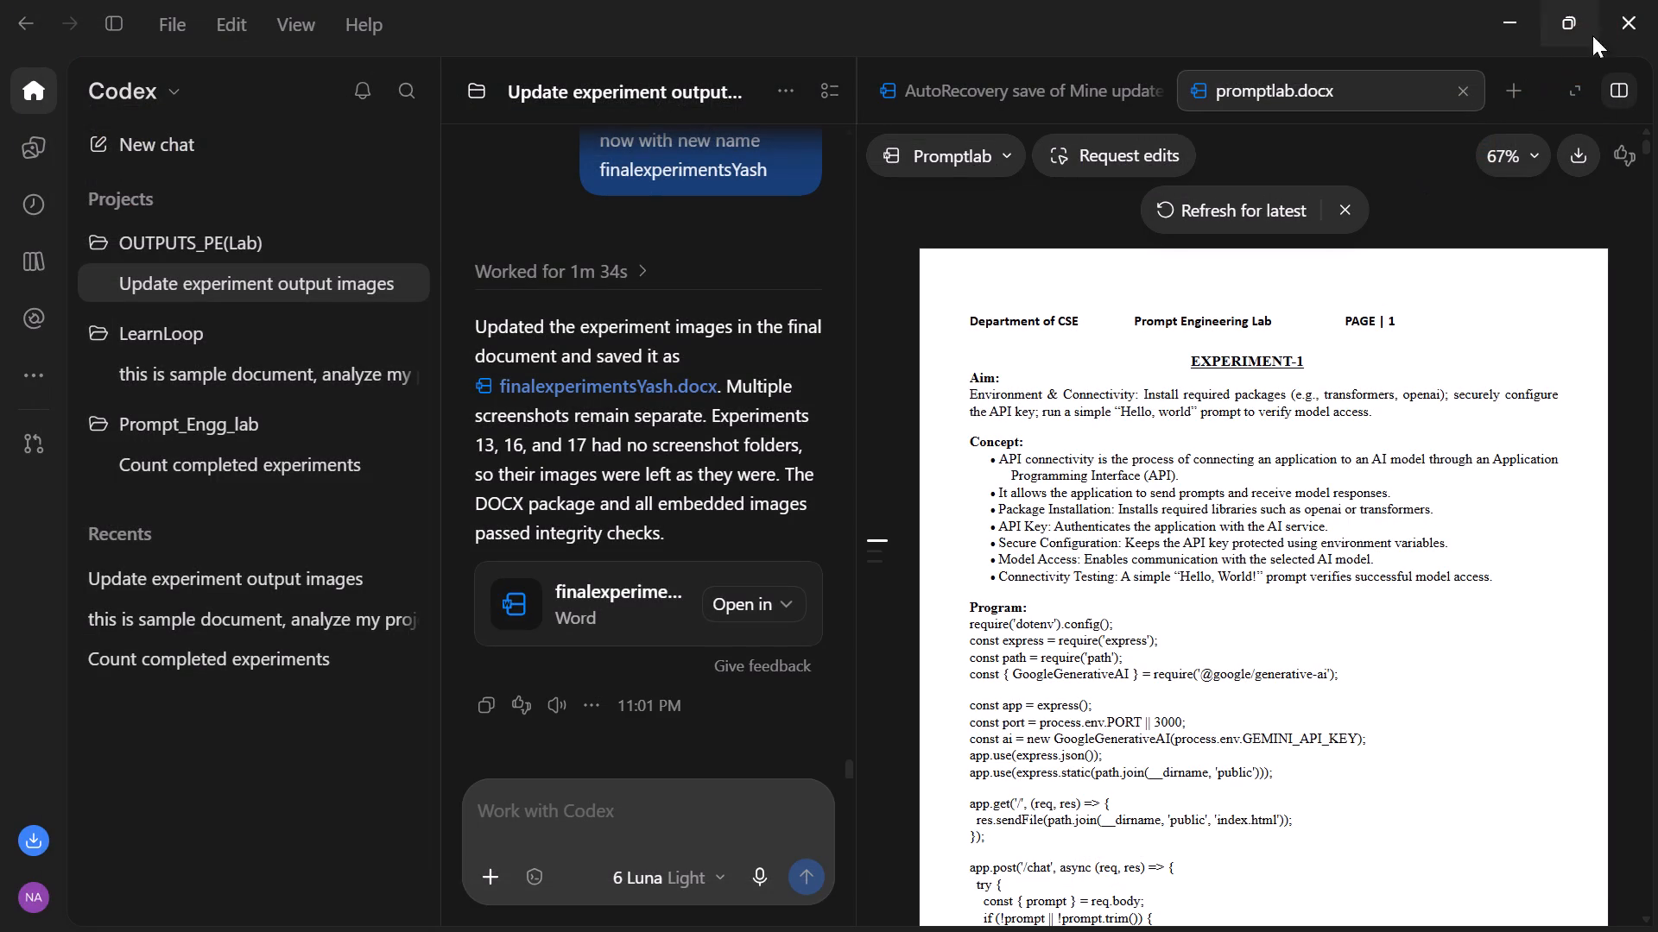
click(1623, 20)
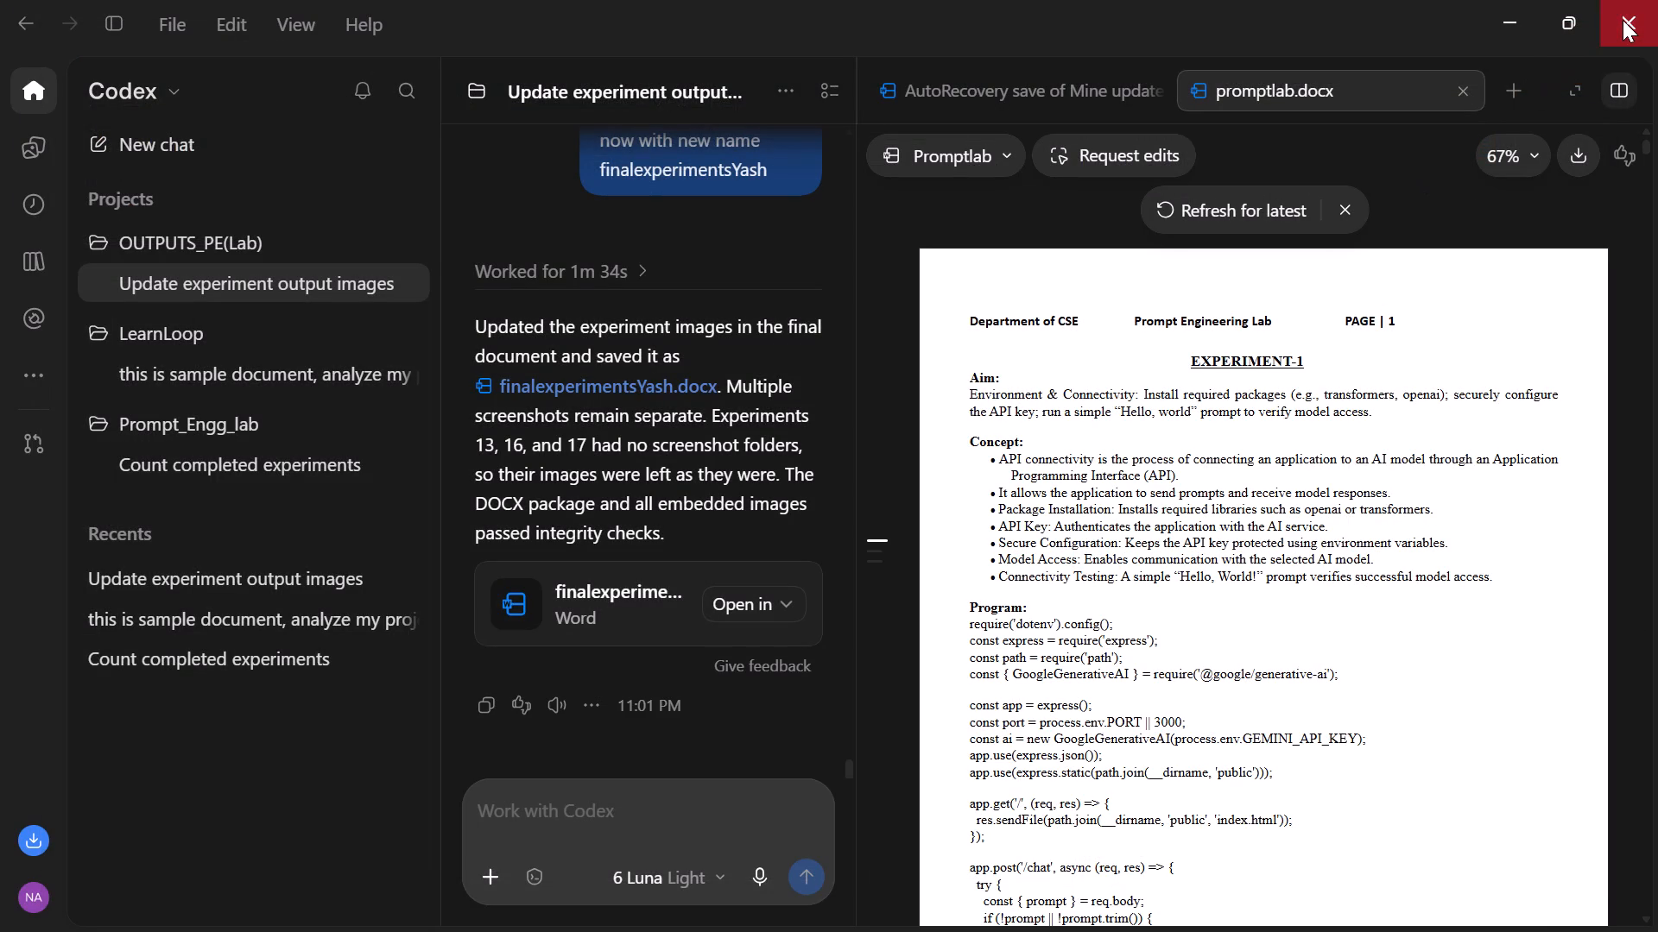
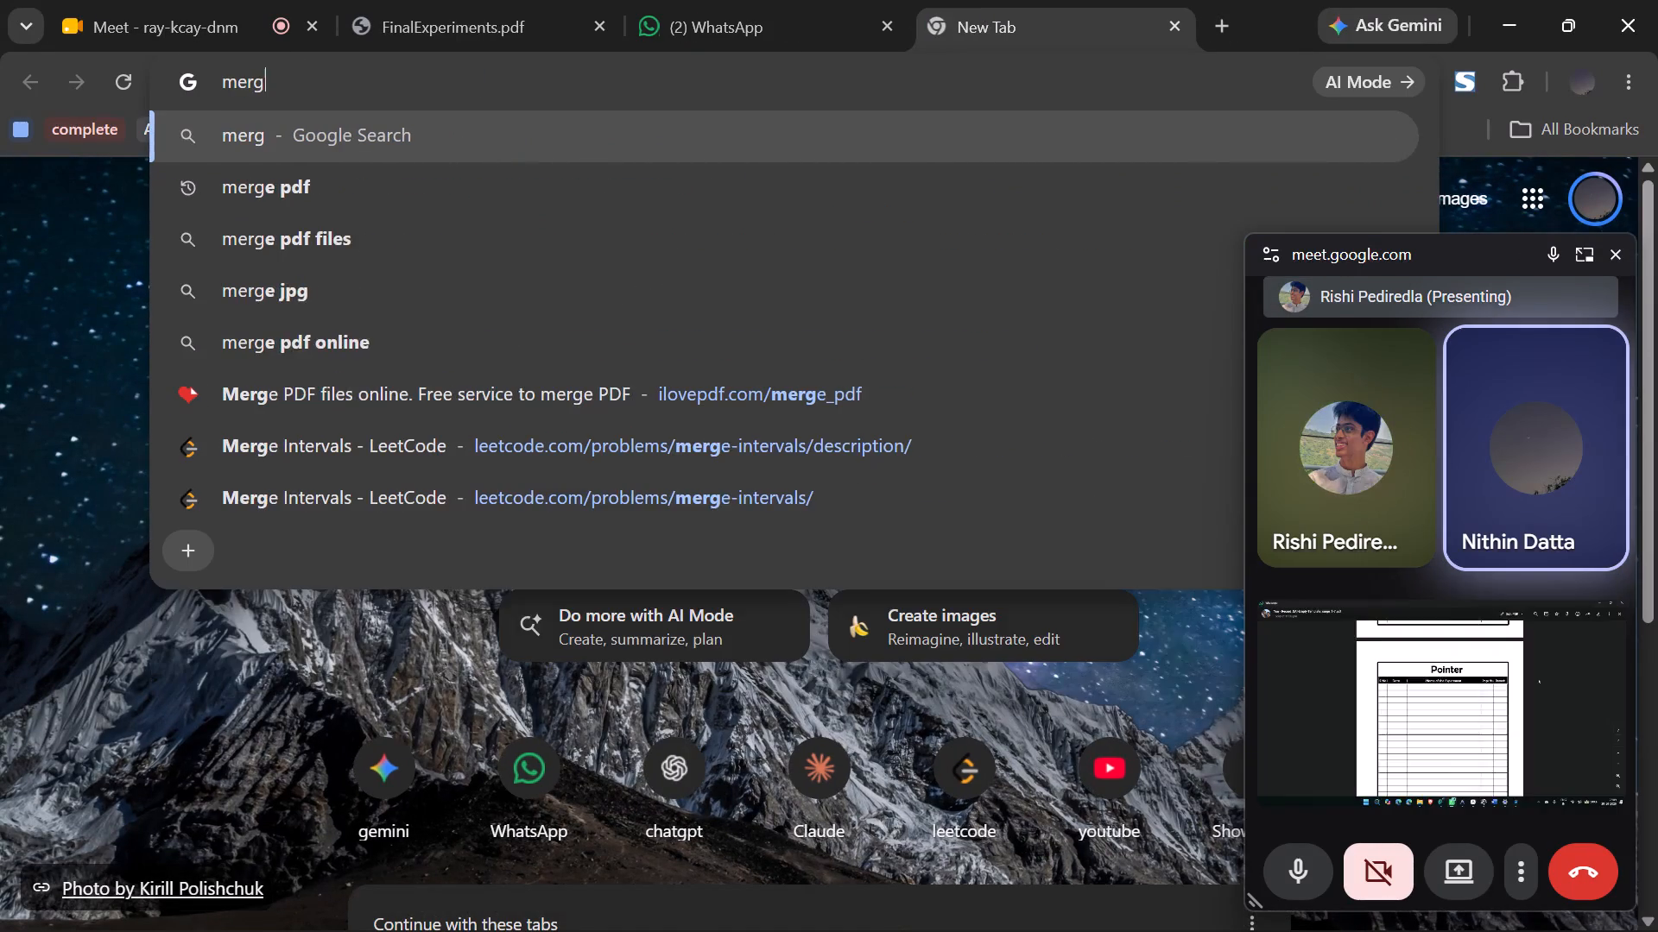
Find iLovePDF's online PDF merger by searching for pdf in Chrome's new tab, and open its ilovepdf.com/merge_pdf page.
key(BackSpace)
key(BackSpace)
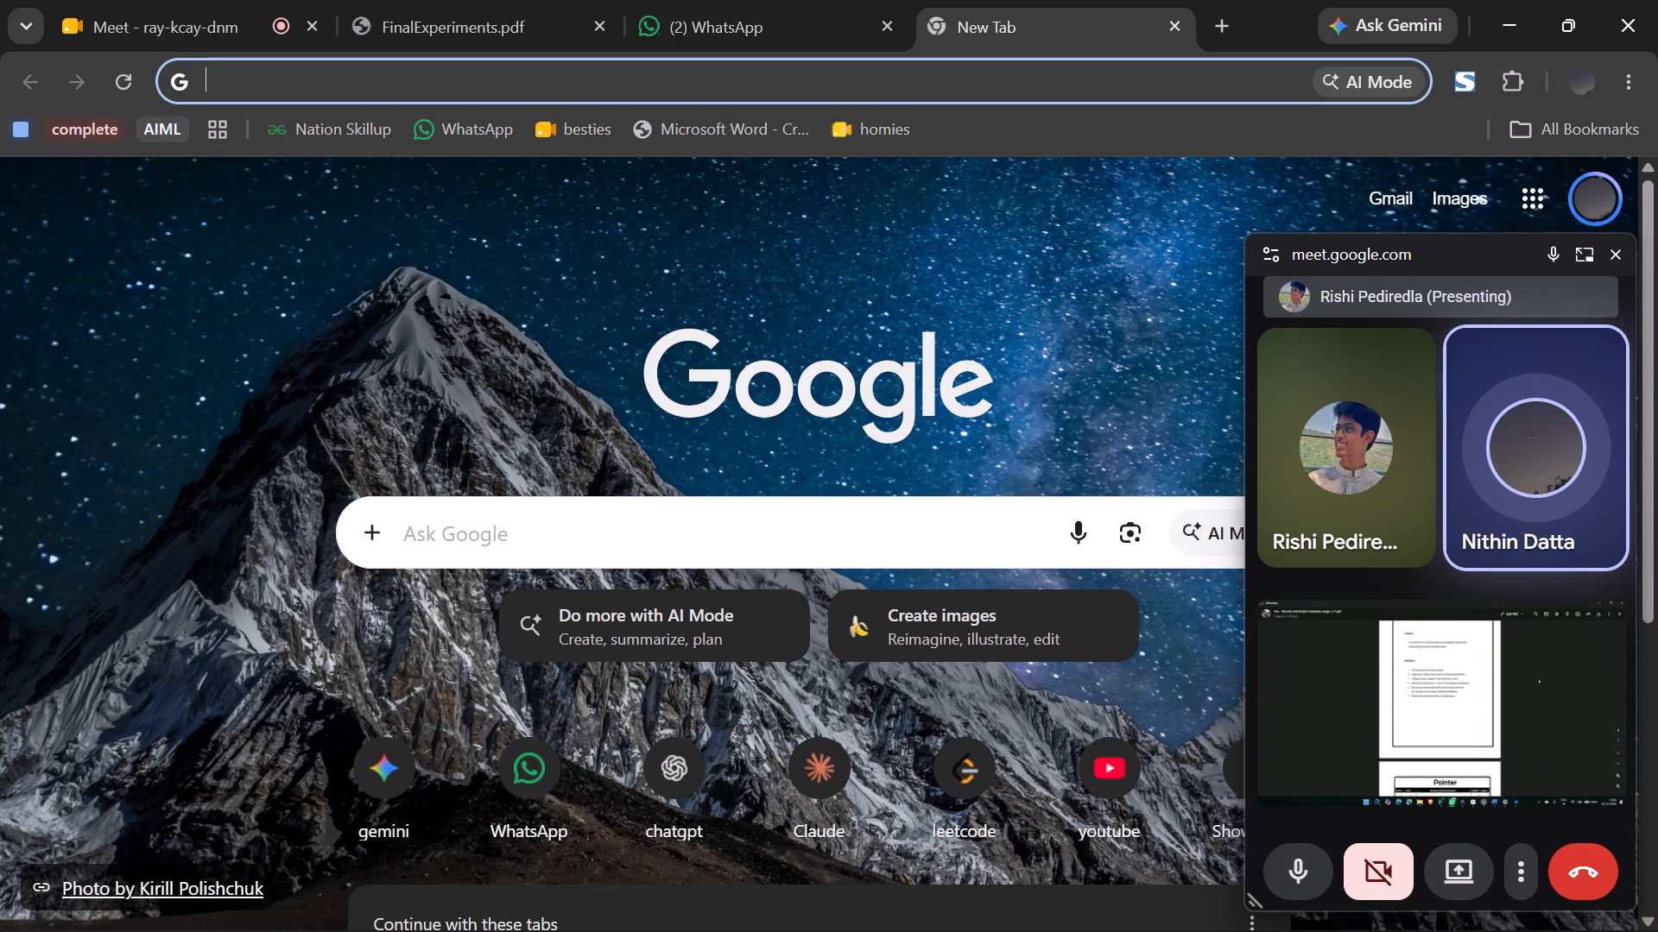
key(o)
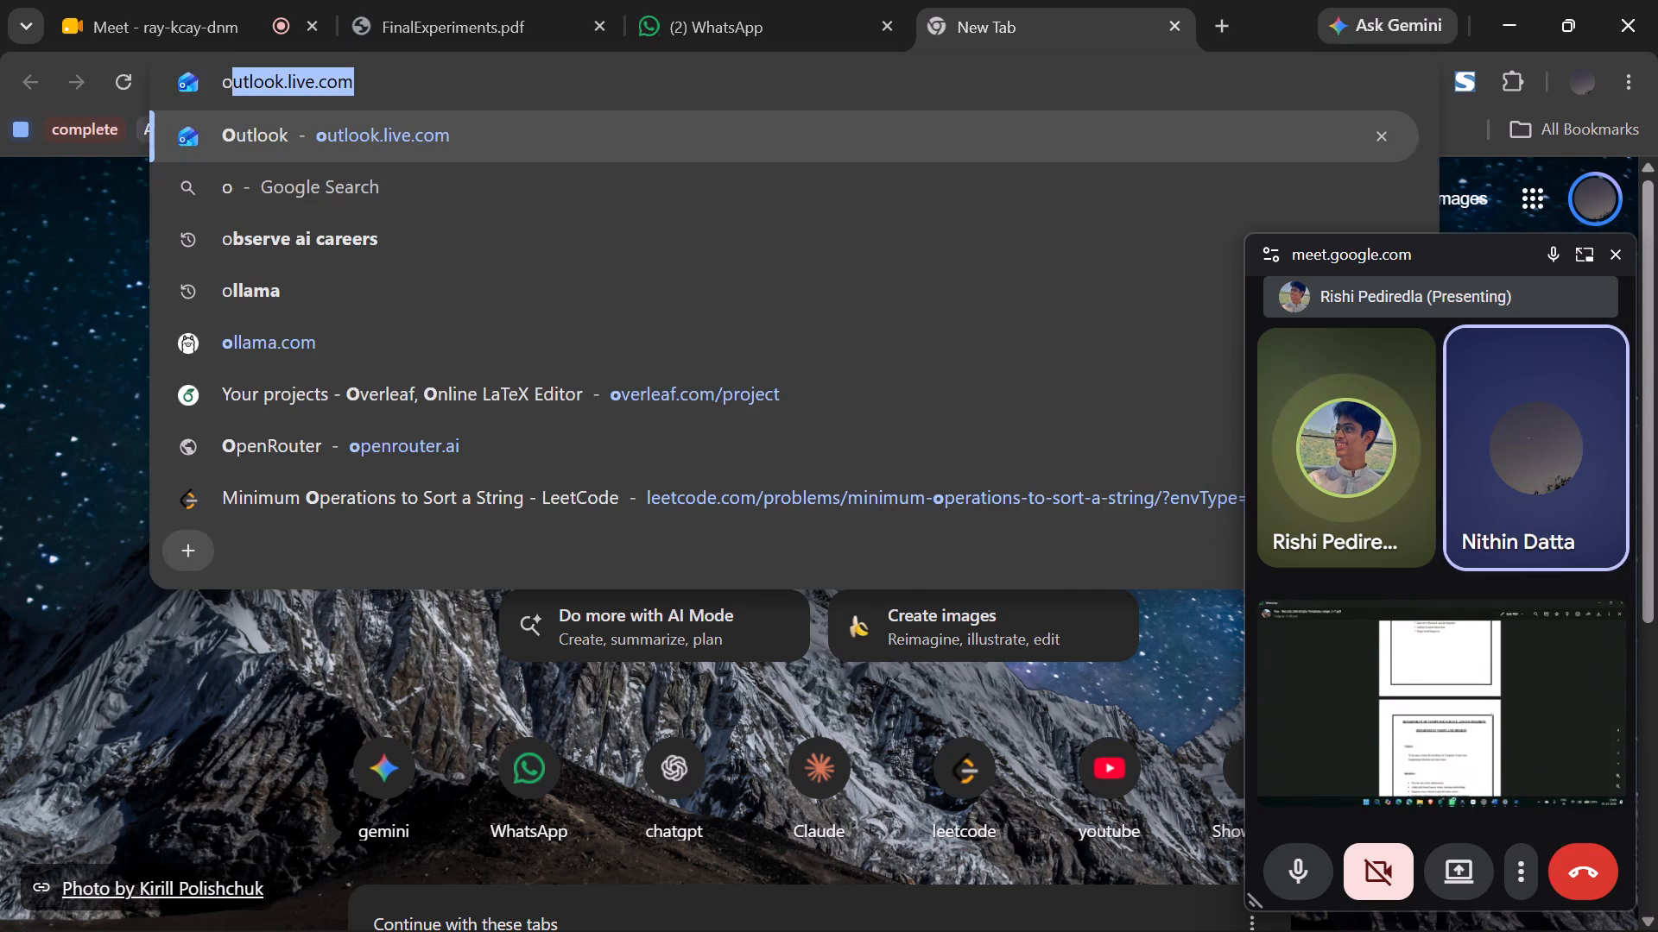
key(BackSpace)
key(BackSpace)
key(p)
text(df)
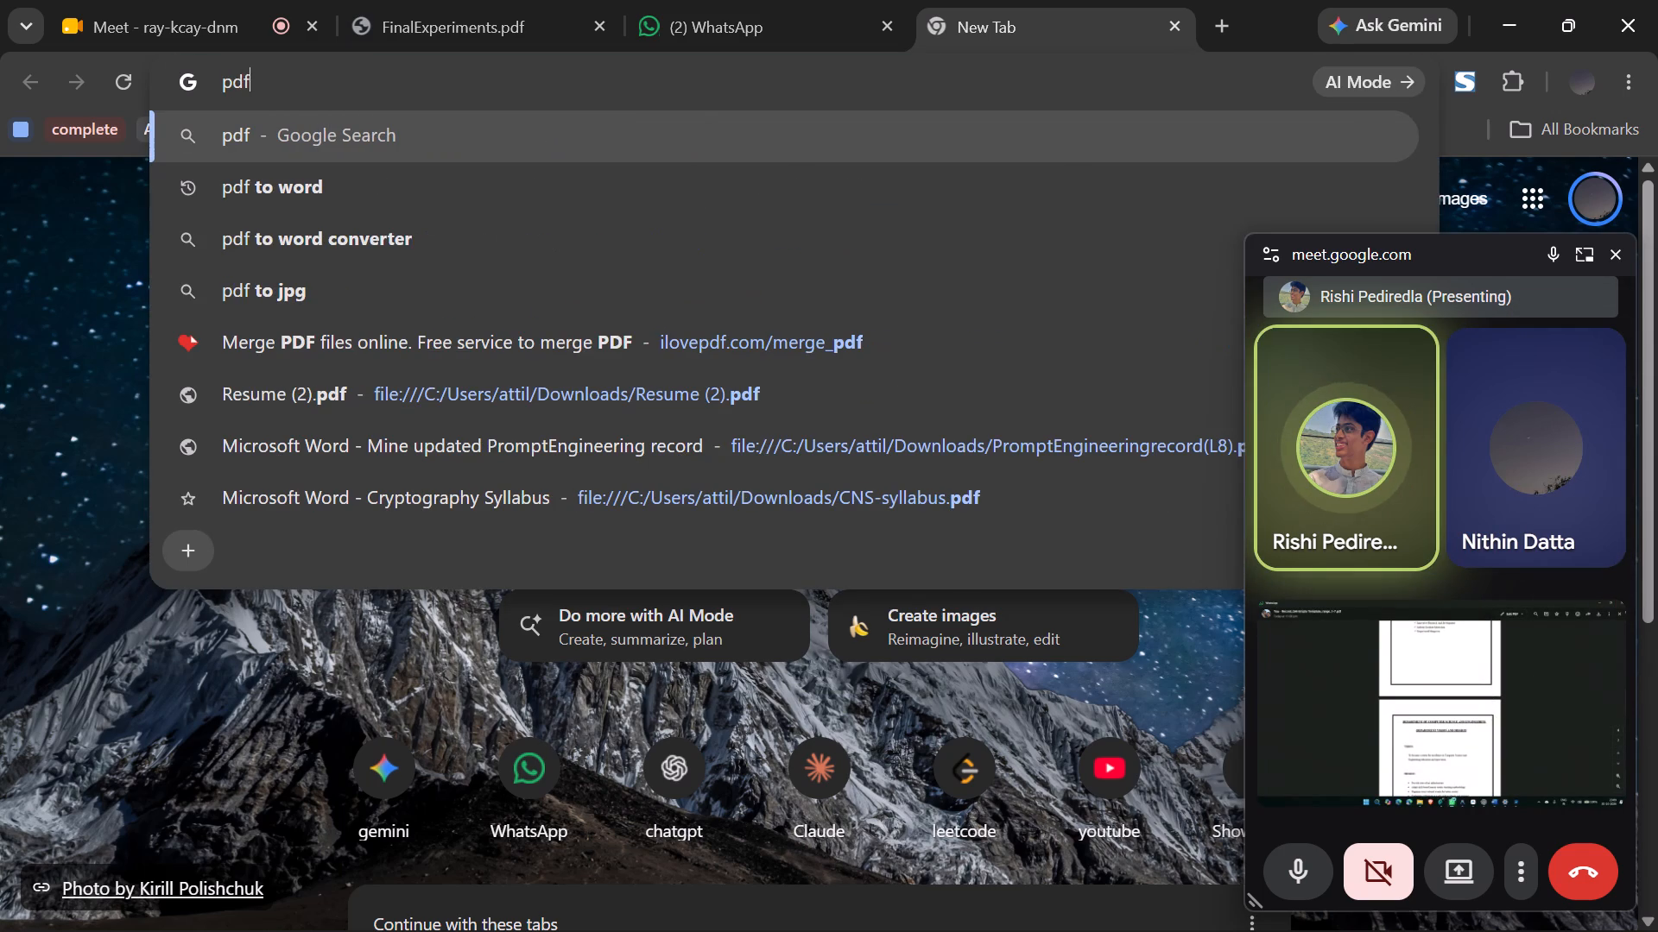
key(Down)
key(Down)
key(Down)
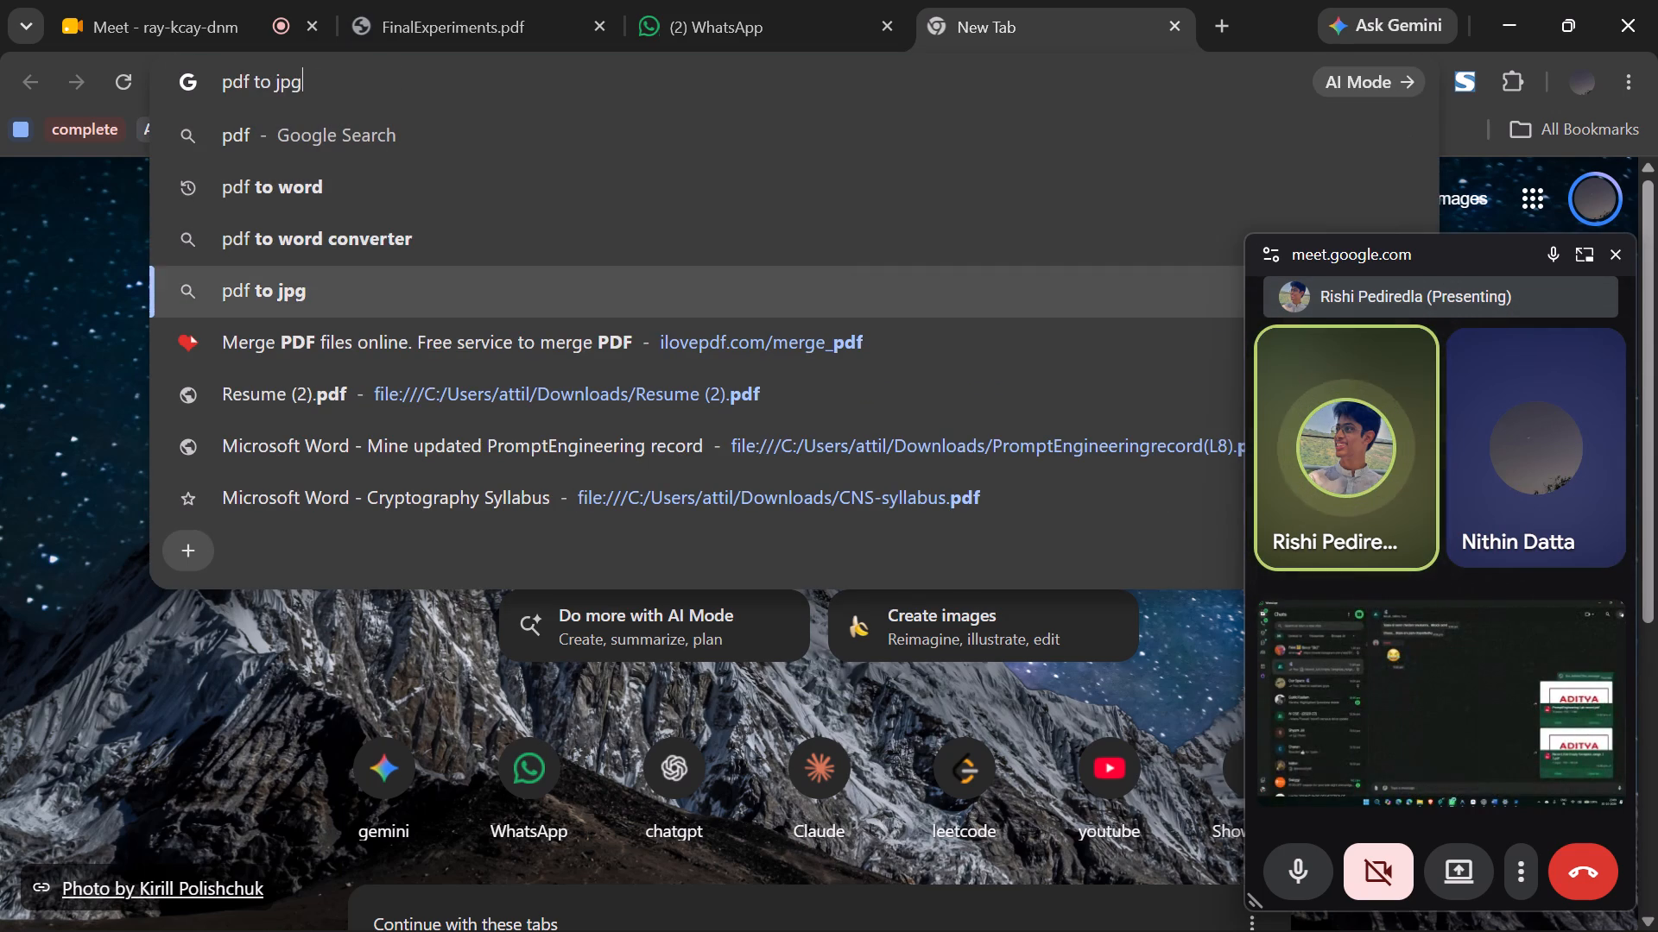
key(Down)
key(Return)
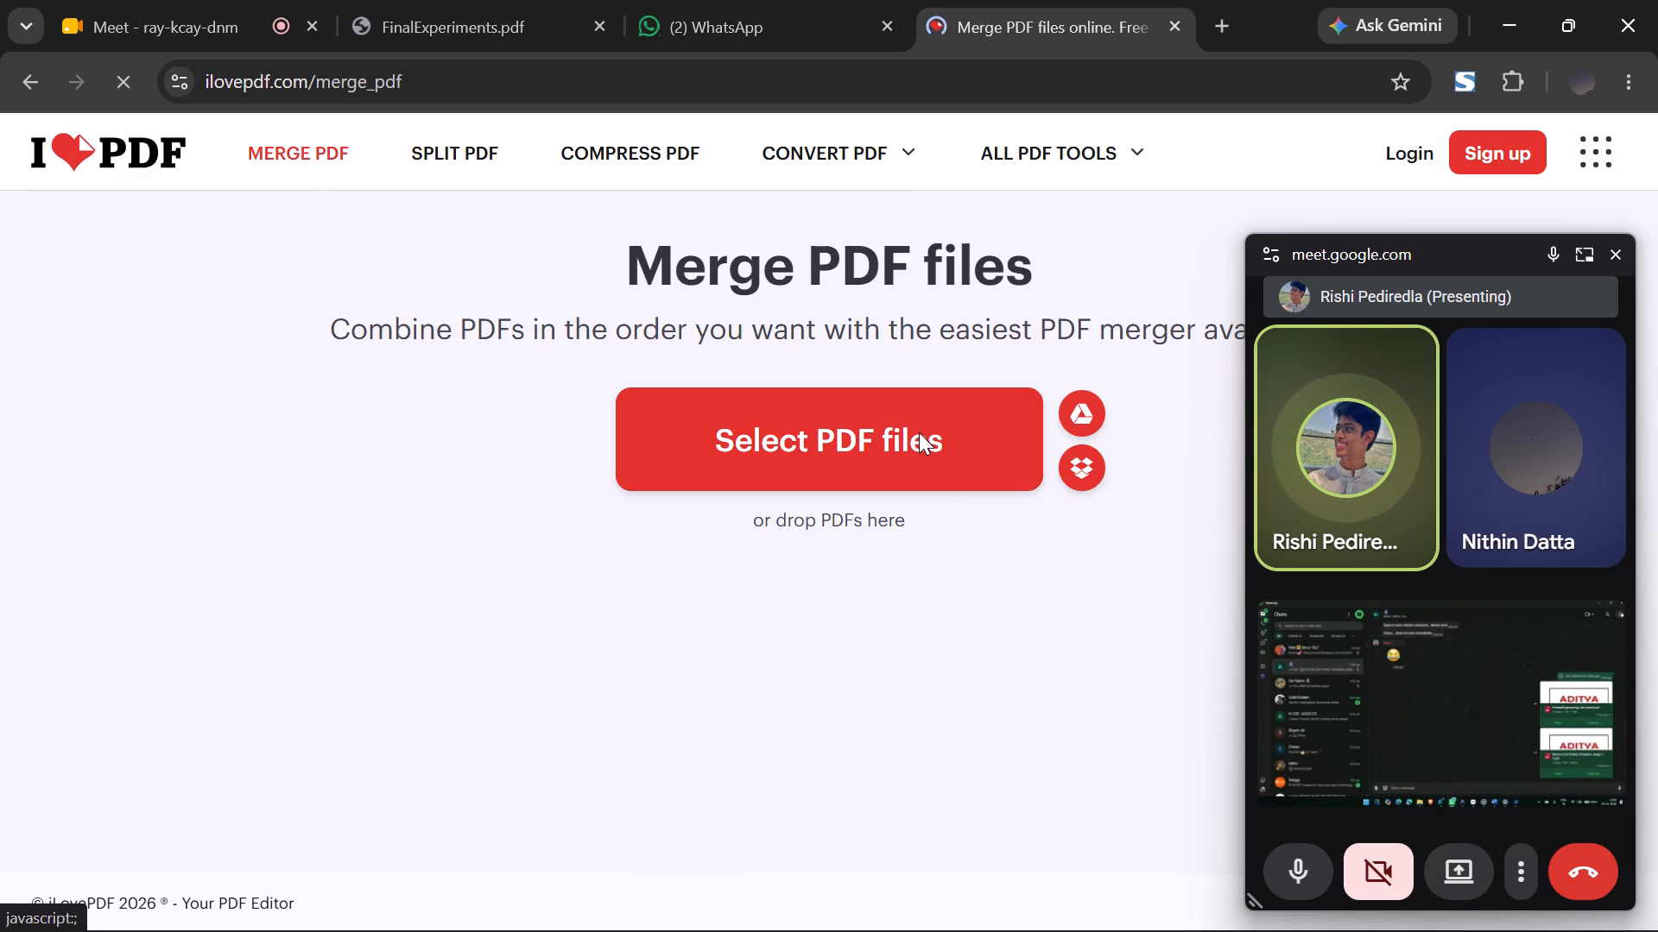
Bring up the file chooser for selecting the PDF files to merge from the computer.
click(919, 432)
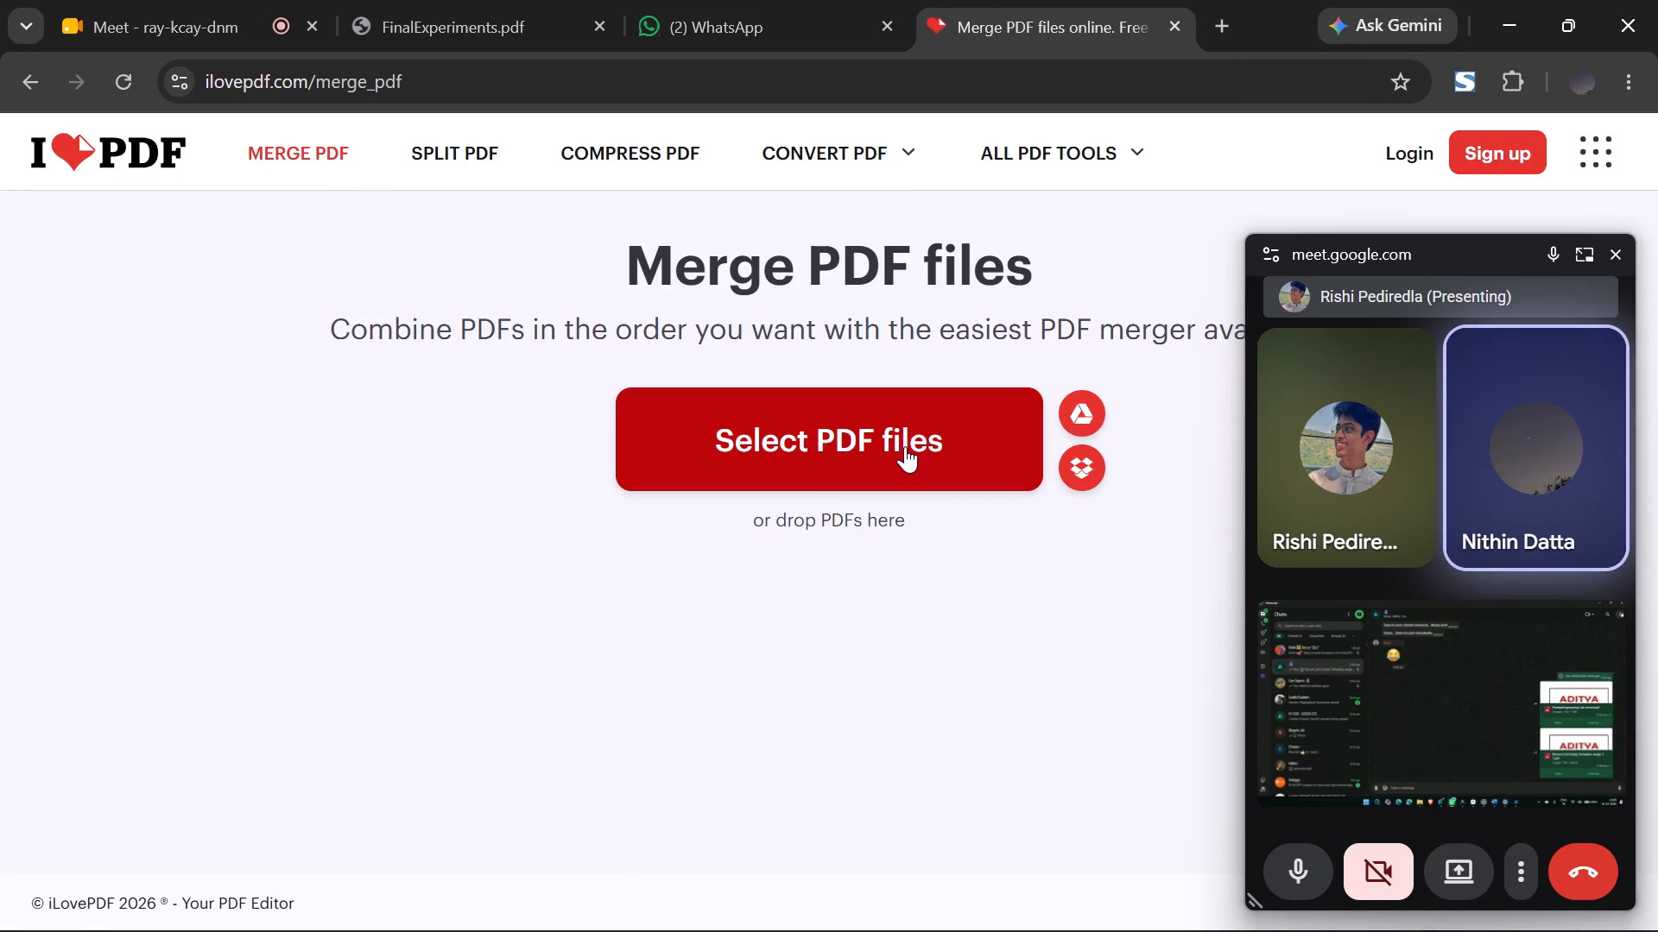
click(905, 446)
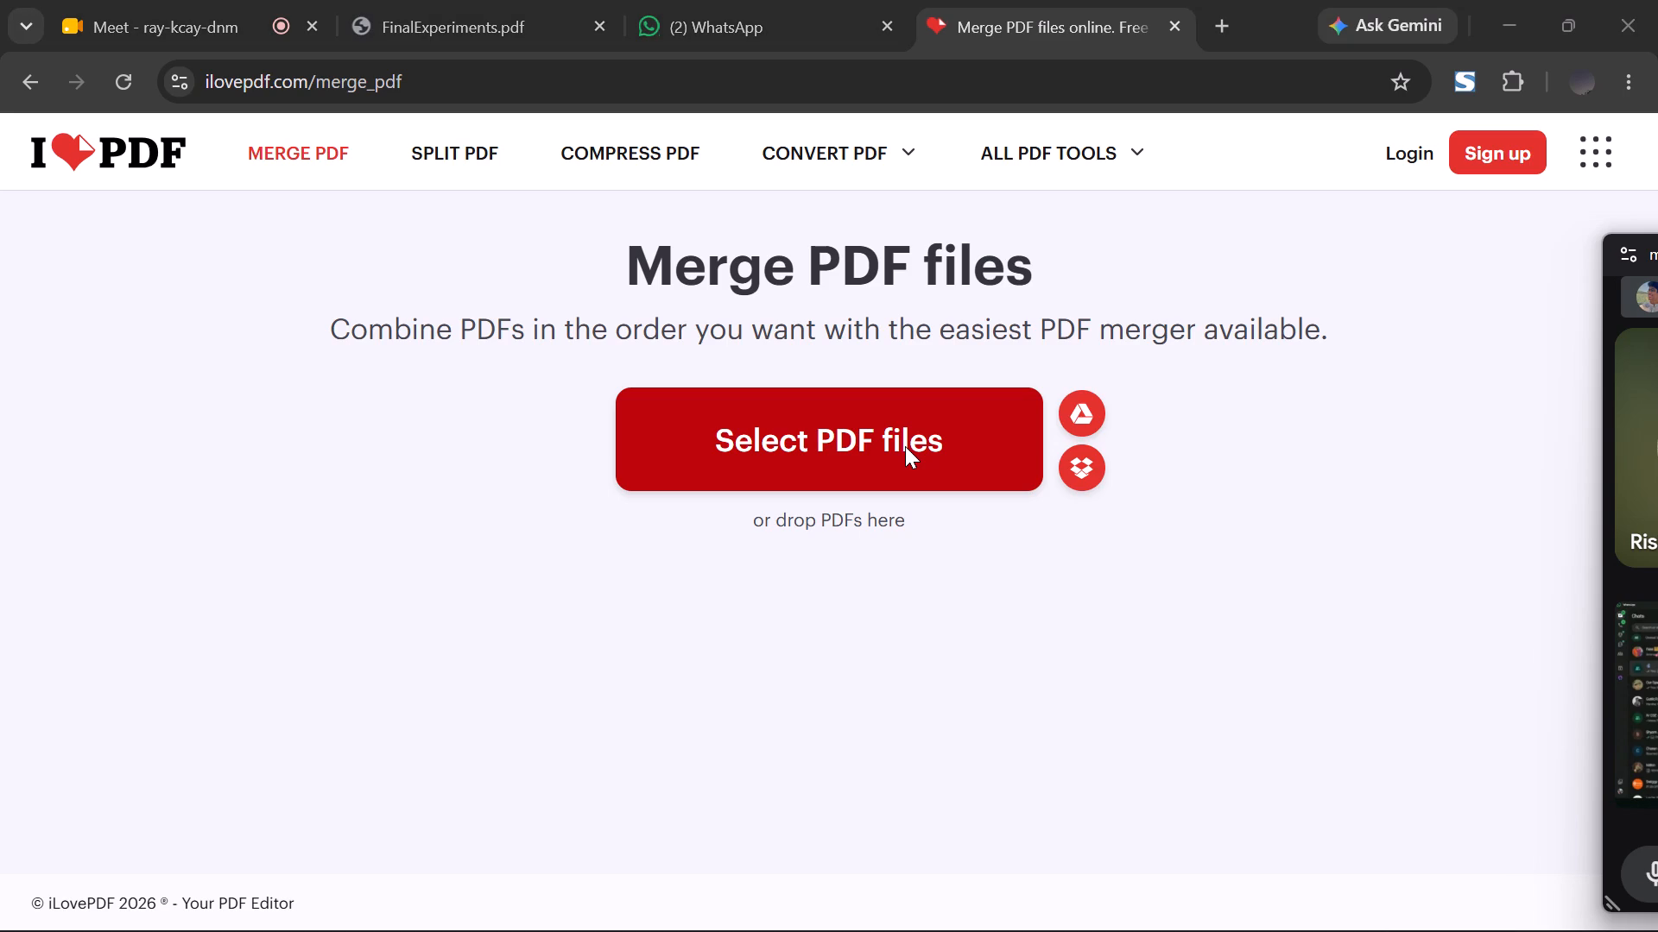
click(692, 0)
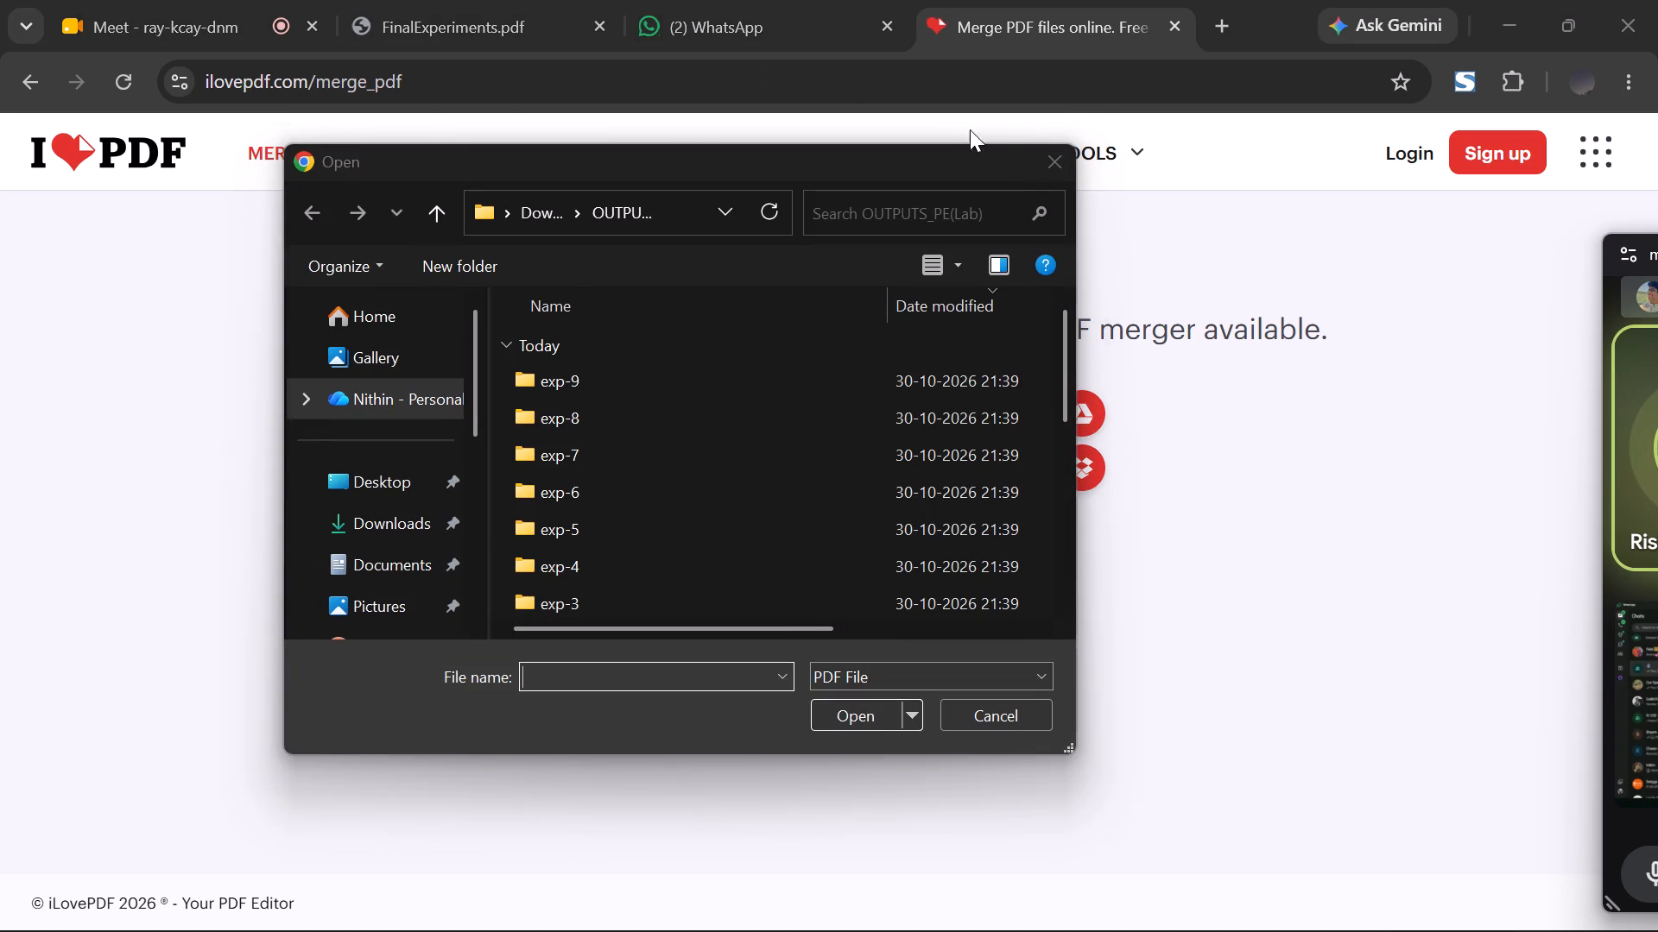
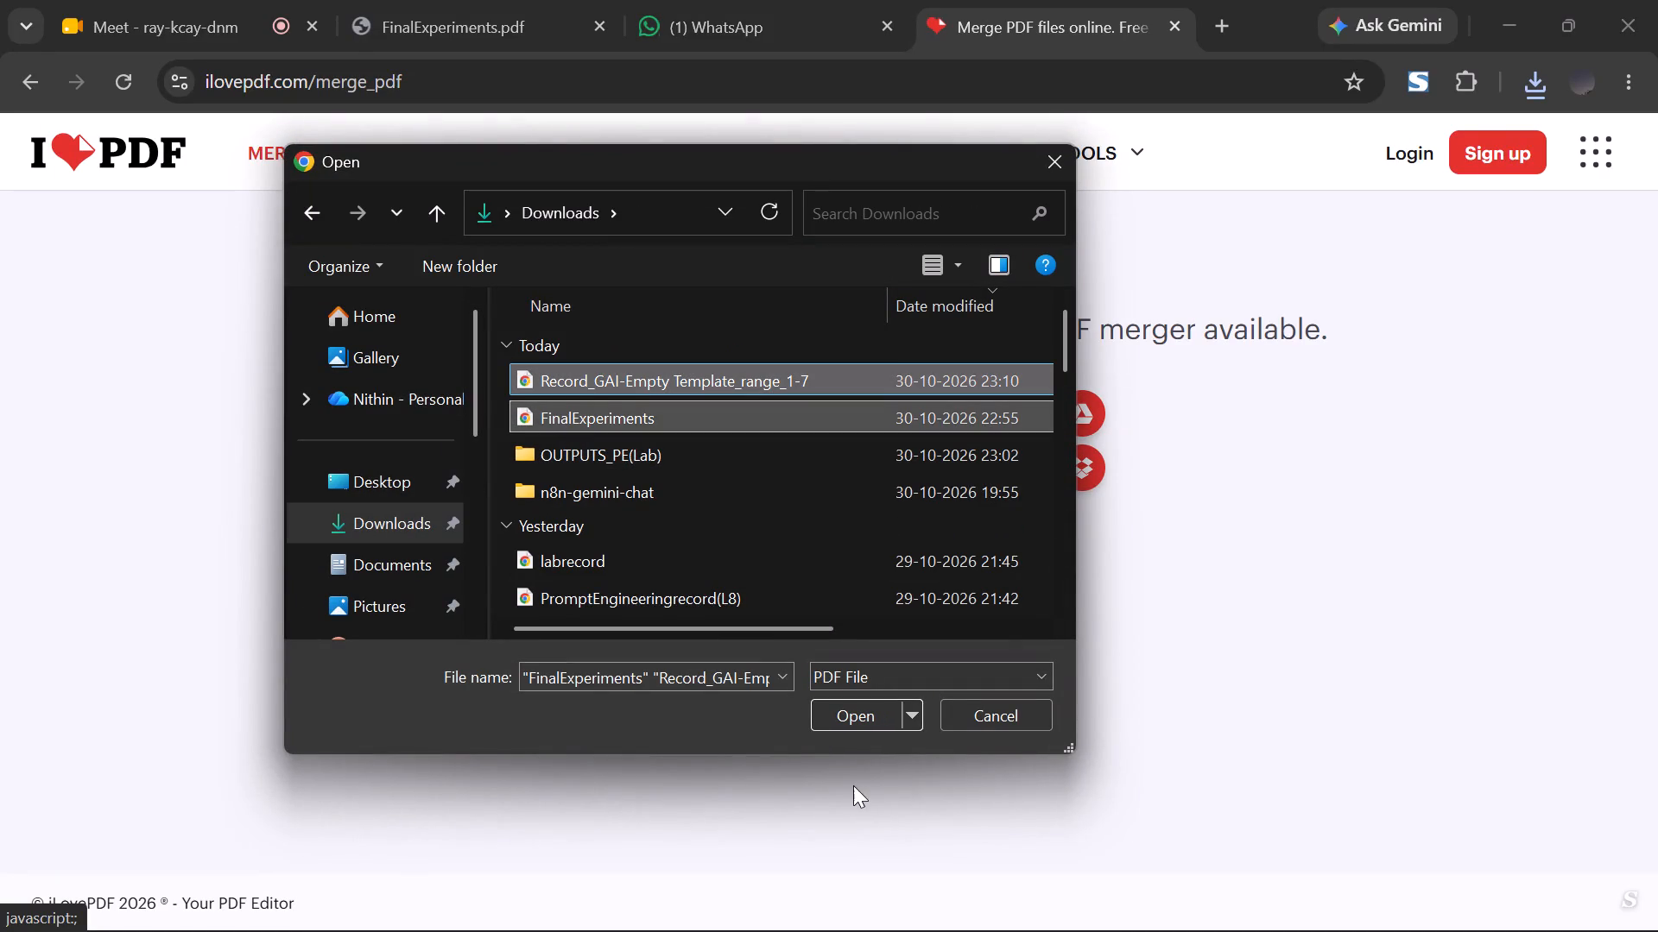
Merge Record_GAI-Empty Template_range_1-7 and FinalExperiments, in that order, into one PDF and download the merged file.
click(828, 710)
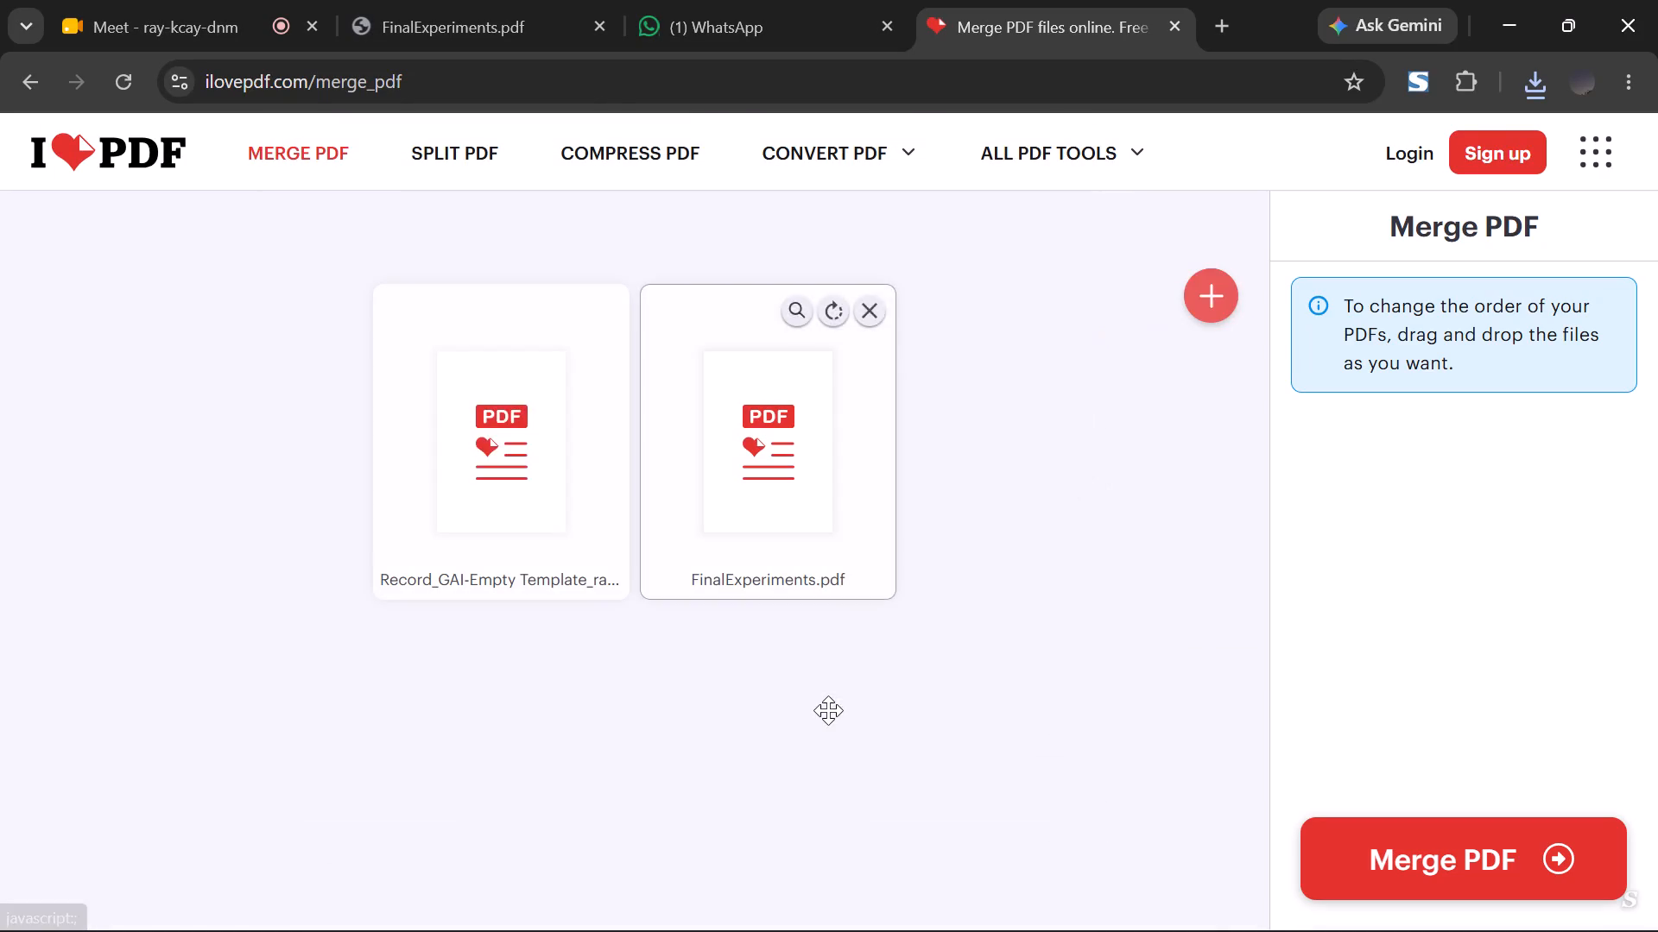
click(1383, 851)
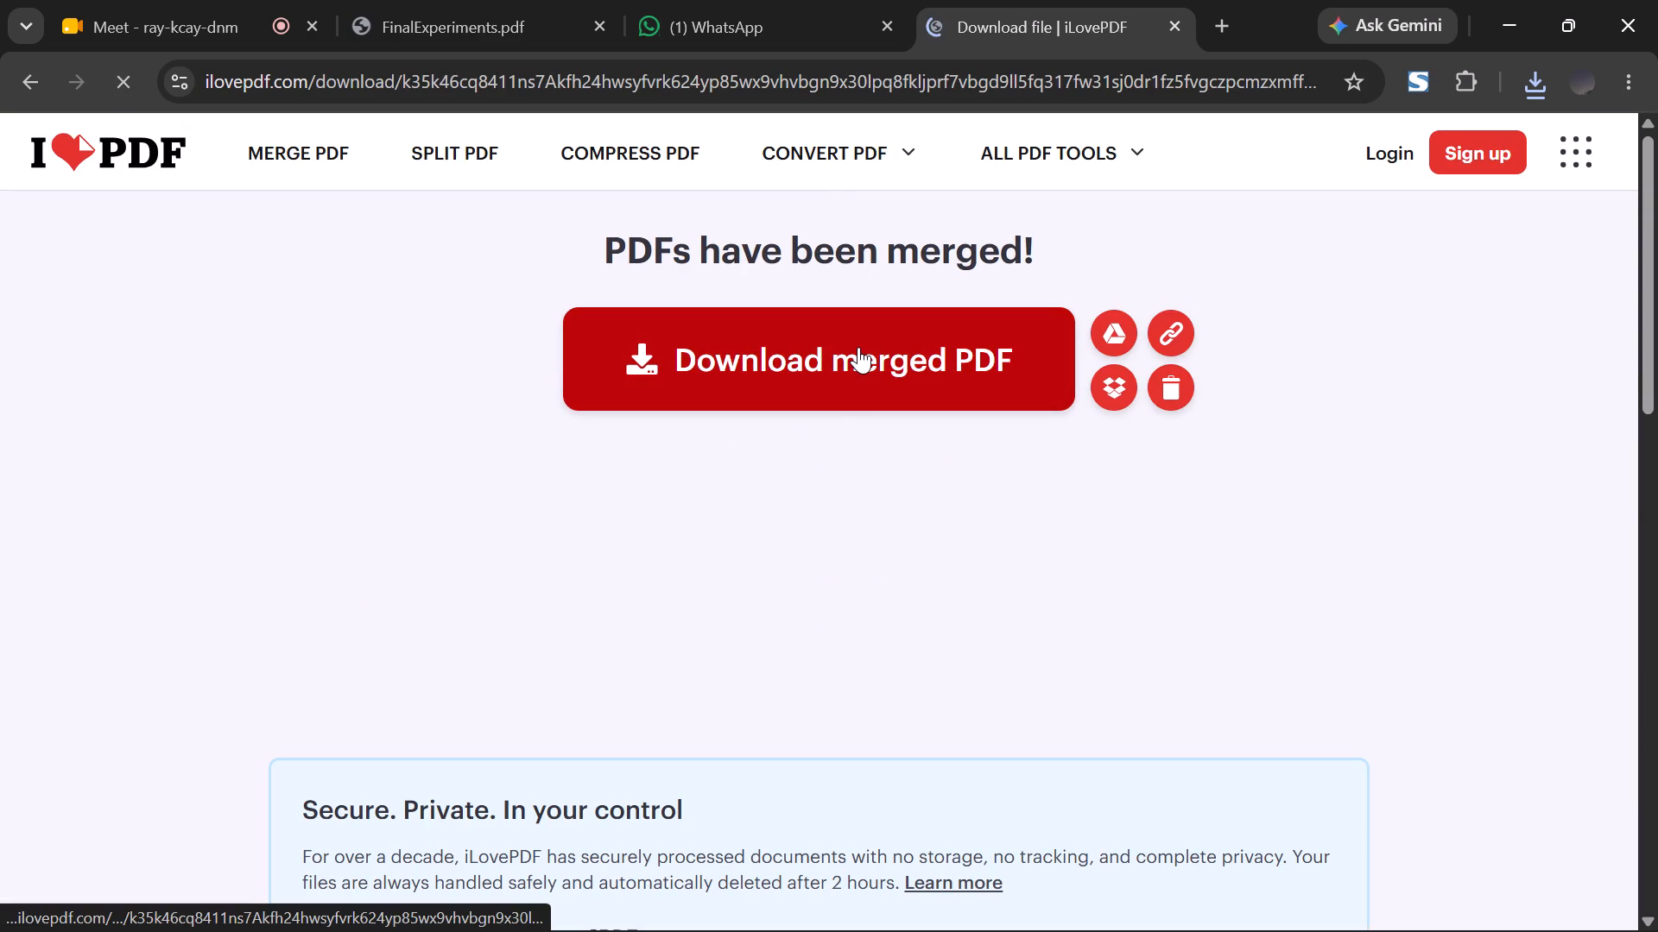
click(858, 347)
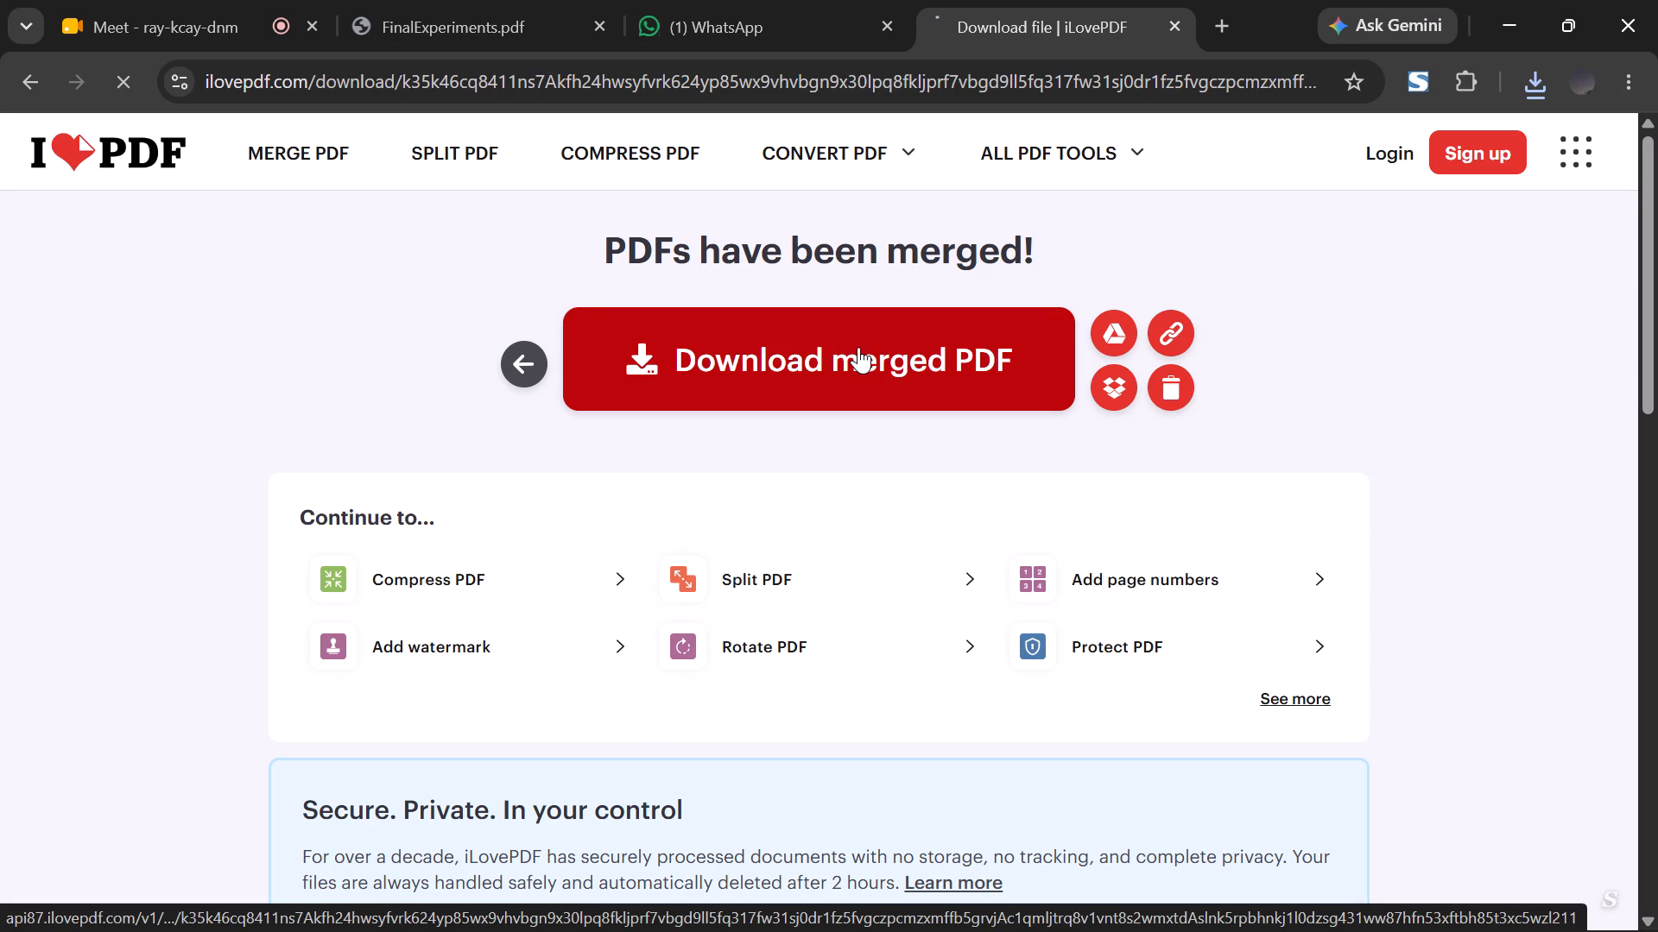
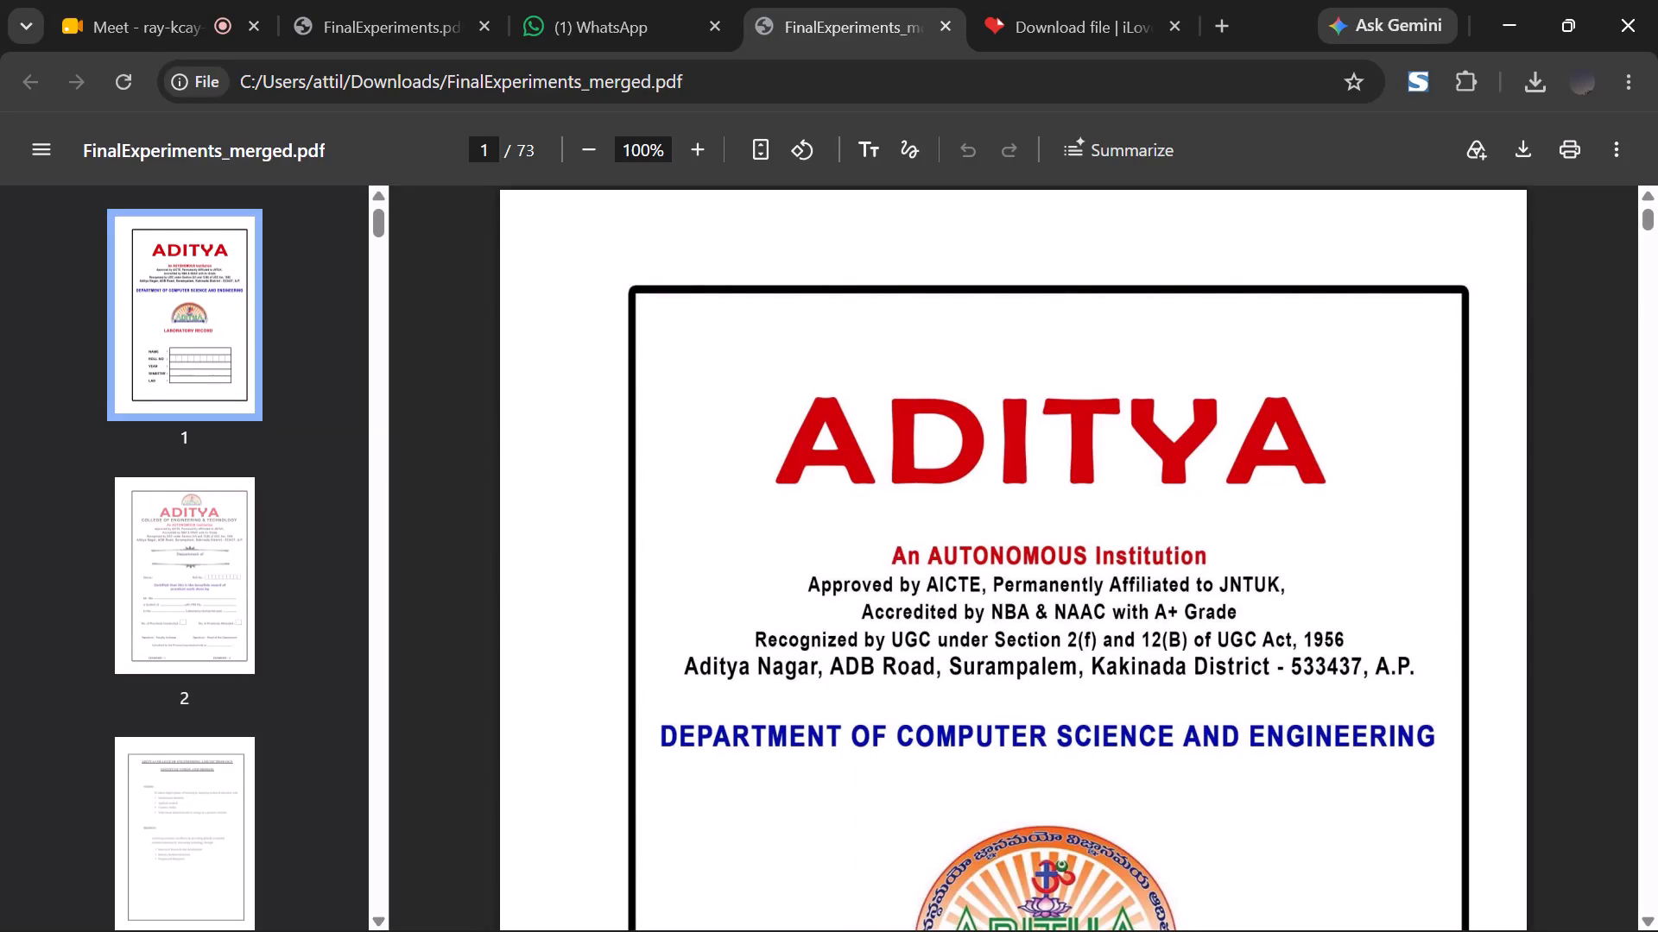
Look through the opening template pages of FinalExperiments_merged.pdf, from the laboratory record cover and certificate to the institute vision and mission page.
key(Down)
scroll(904, 564, down, 3)
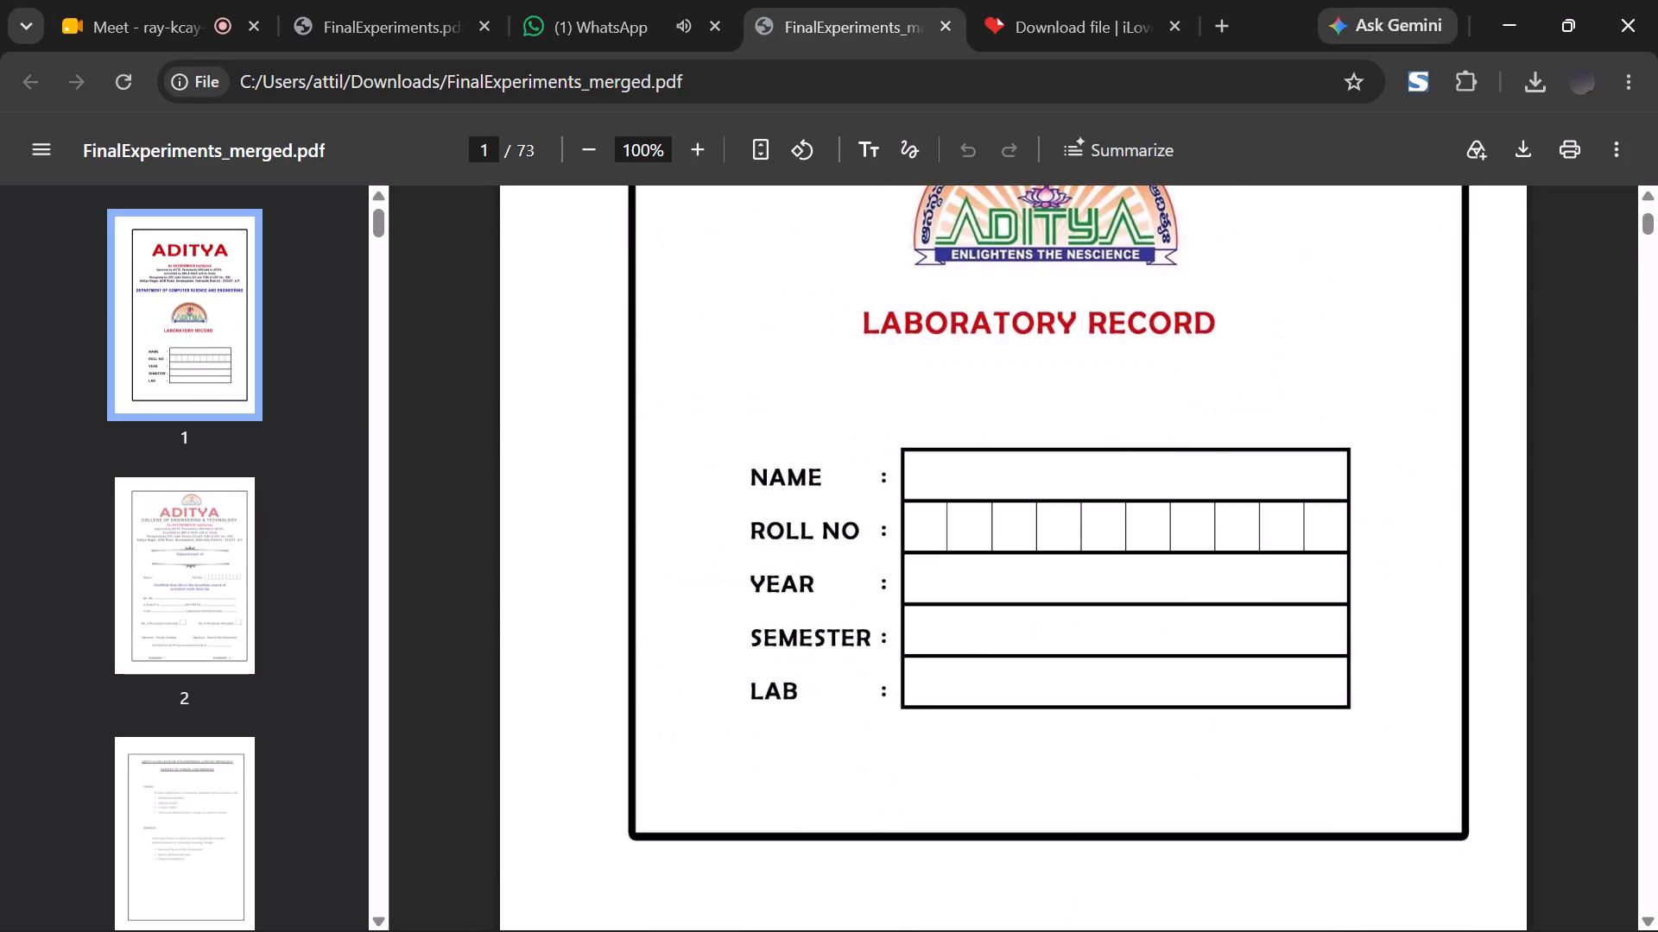
scroll(904, 564, down, 8)
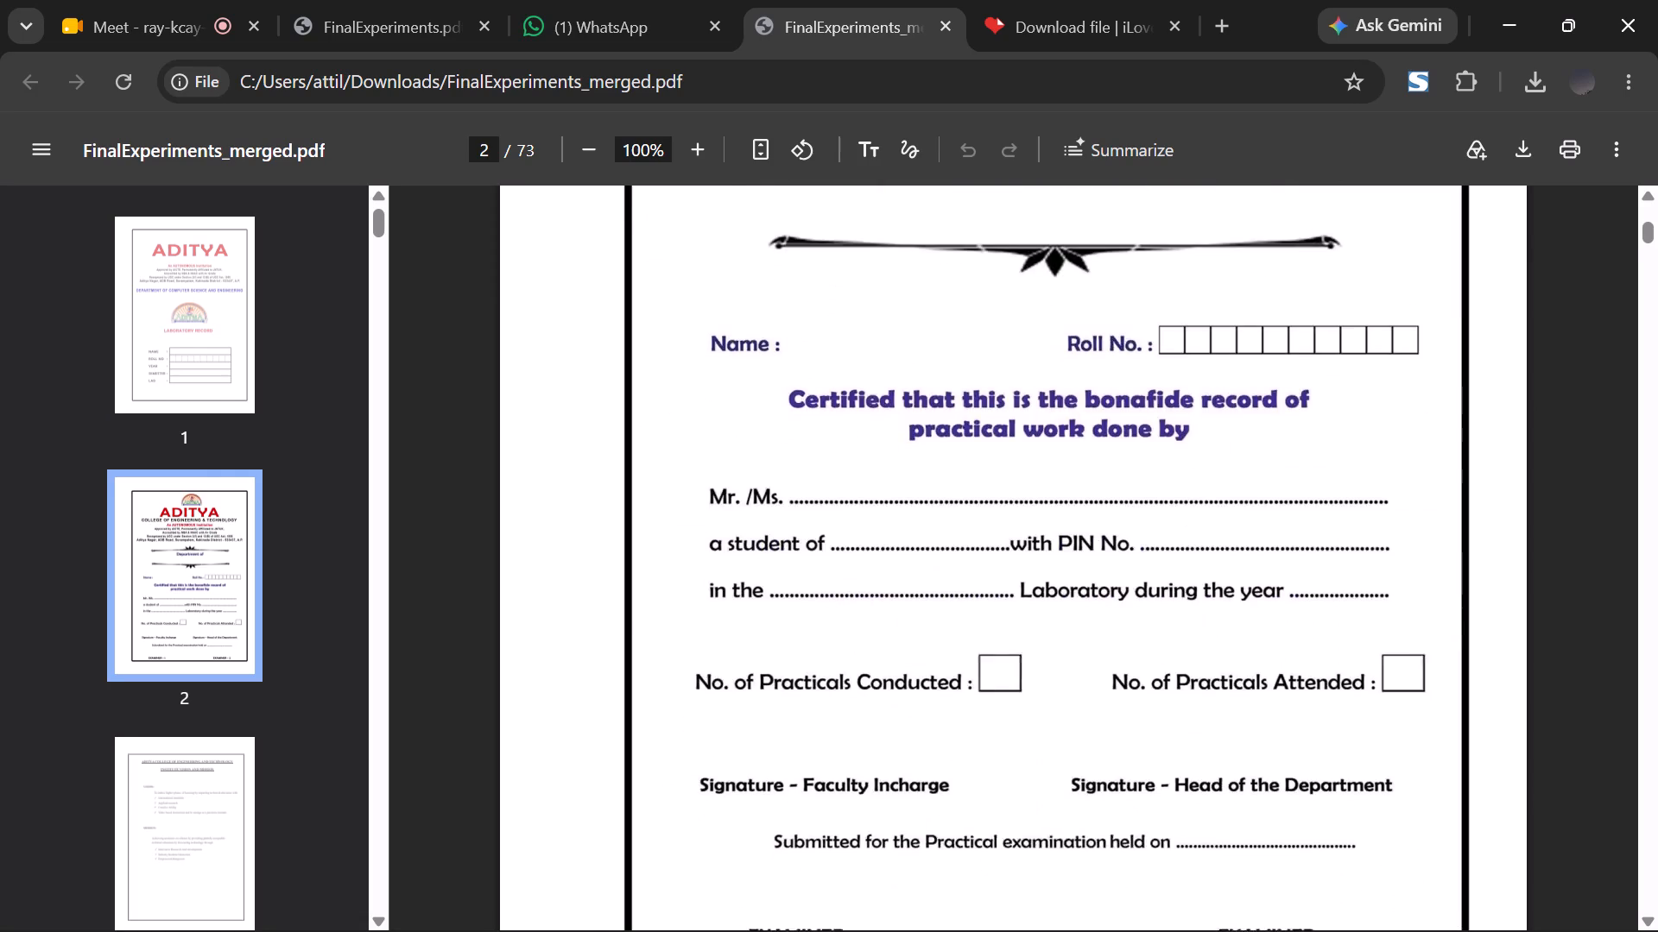
scroll(904, 564, down, 4)
scroll(904, 564, up, 5)
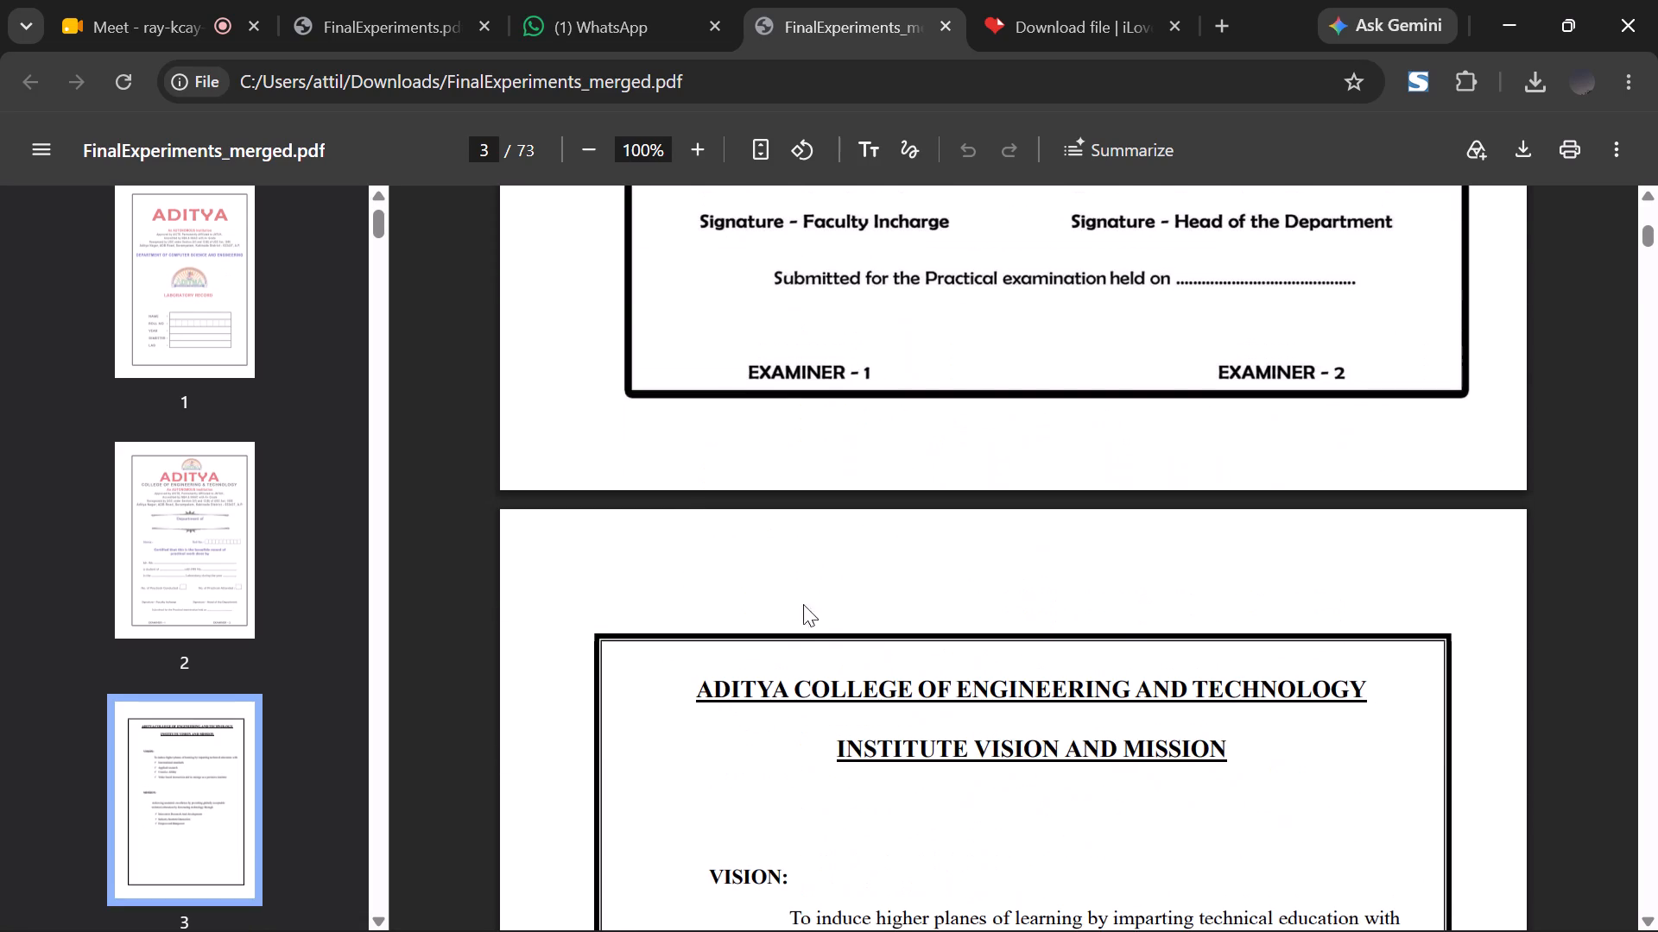
Look through FinalExperiments_merged.pdf in Chrome, examining the front matter, the Pointer index pages and the first experiment's code and output page.
scroll(311, 720, down, 2)
scroll(725, 666, down, 1)
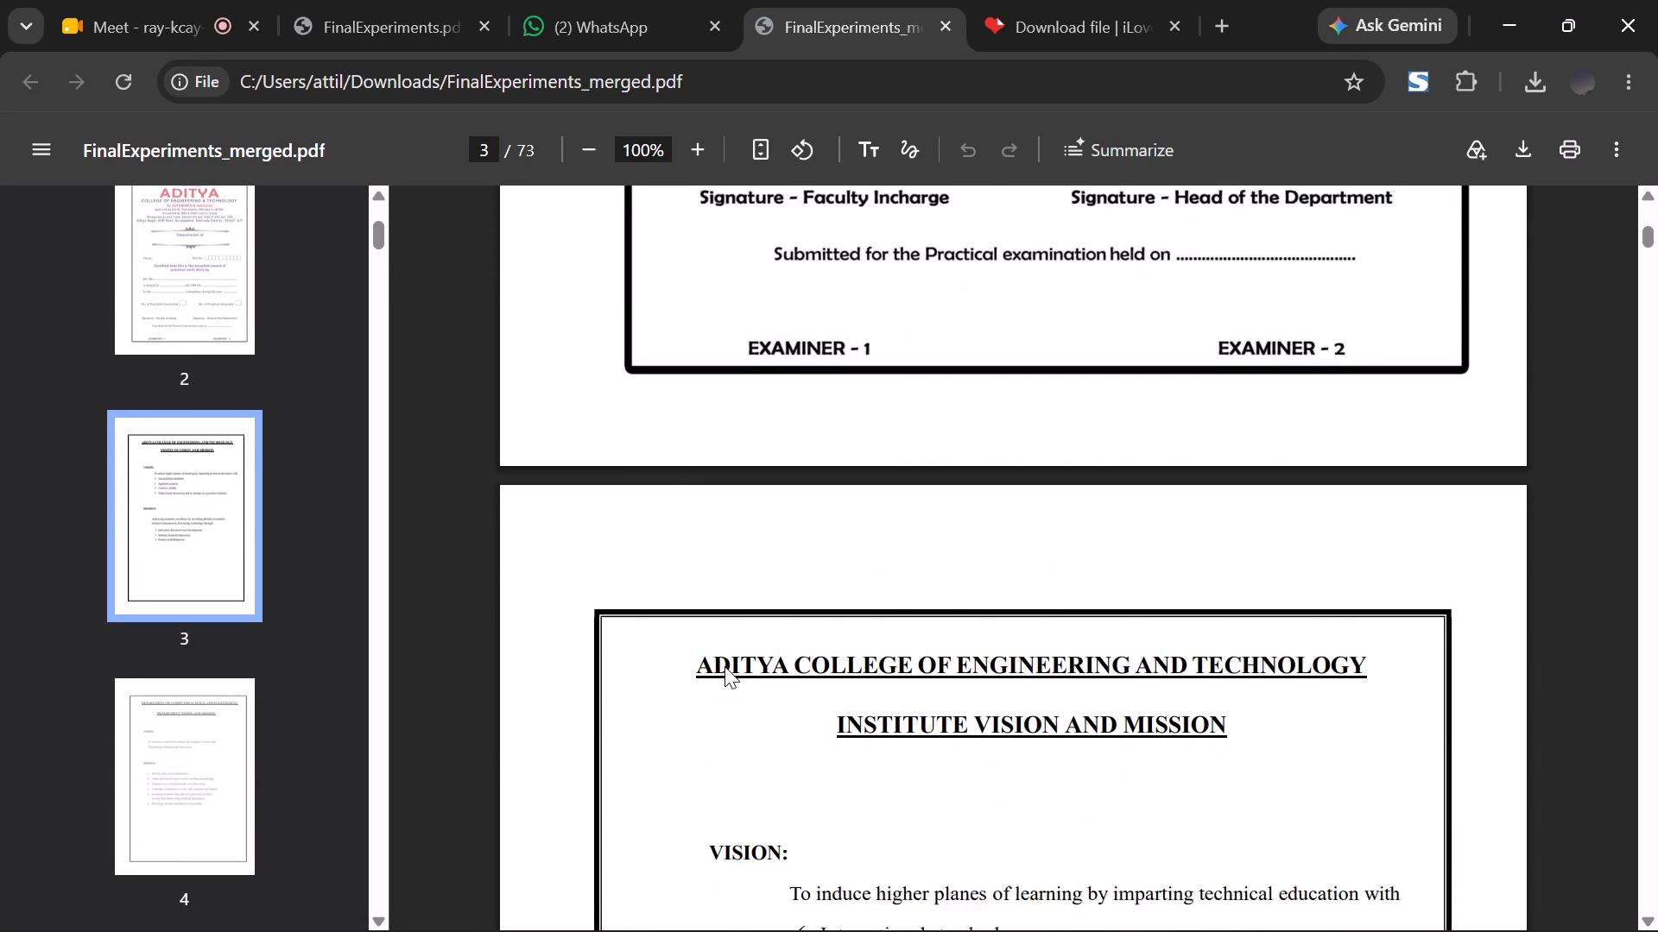
scroll(725, 666, down, 6)
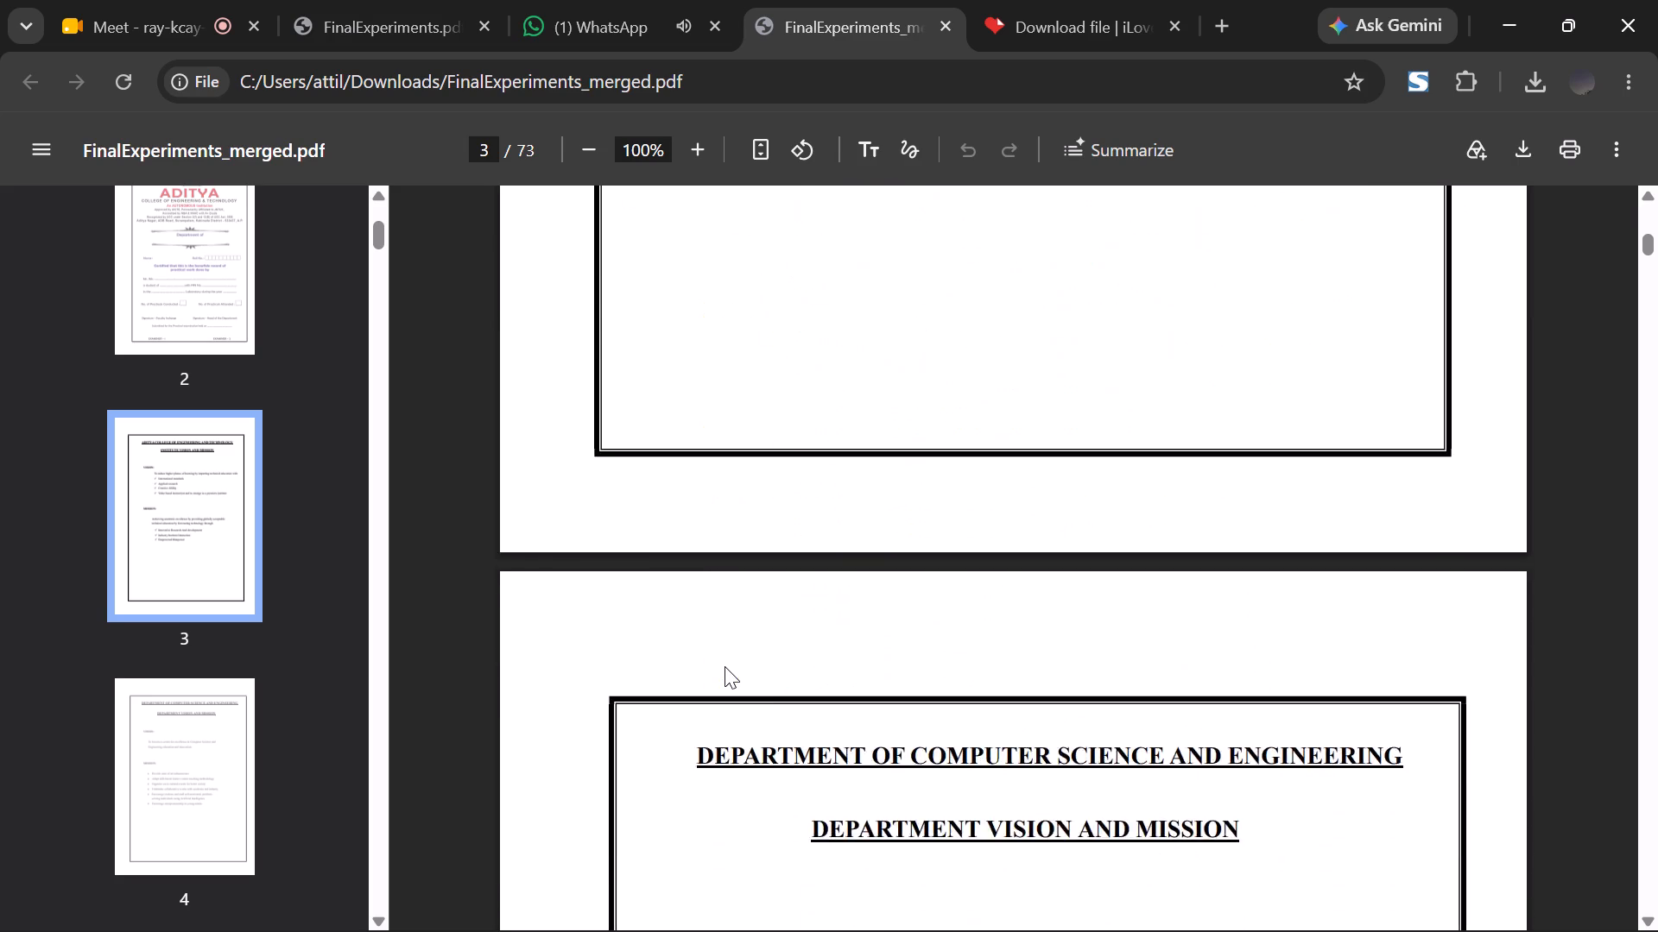
scroll(725, 666, down, 5)
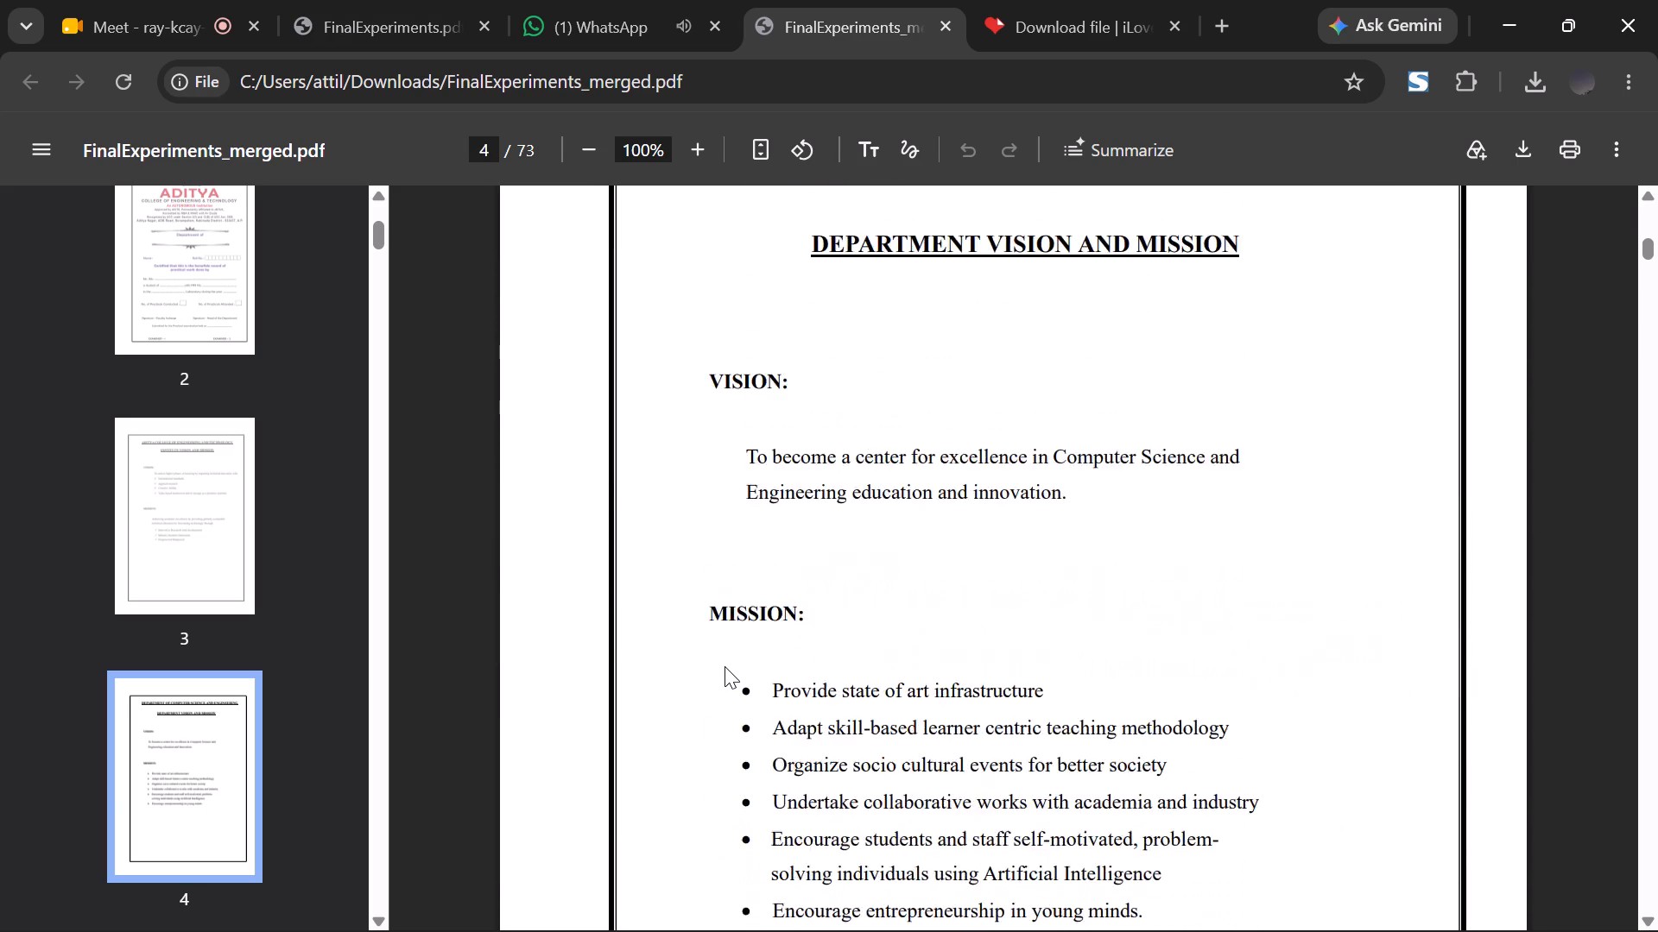
scroll(725, 666, down, 3)
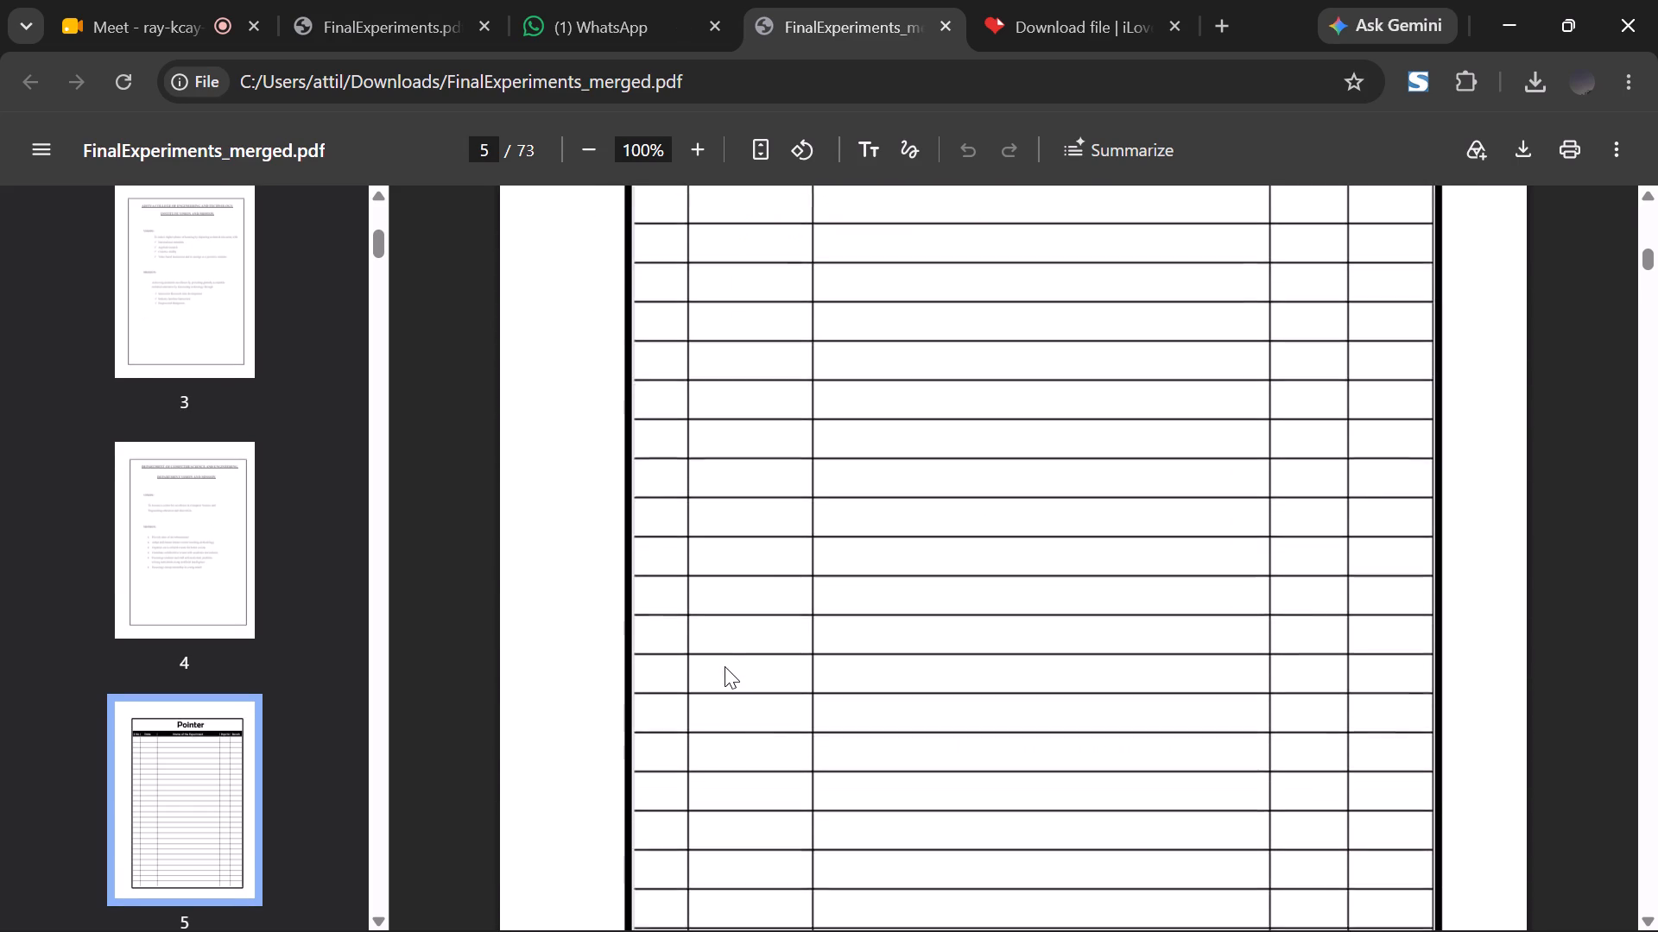
scroll(725, 666, down, 5)
scroll(725, 666, up, 1)
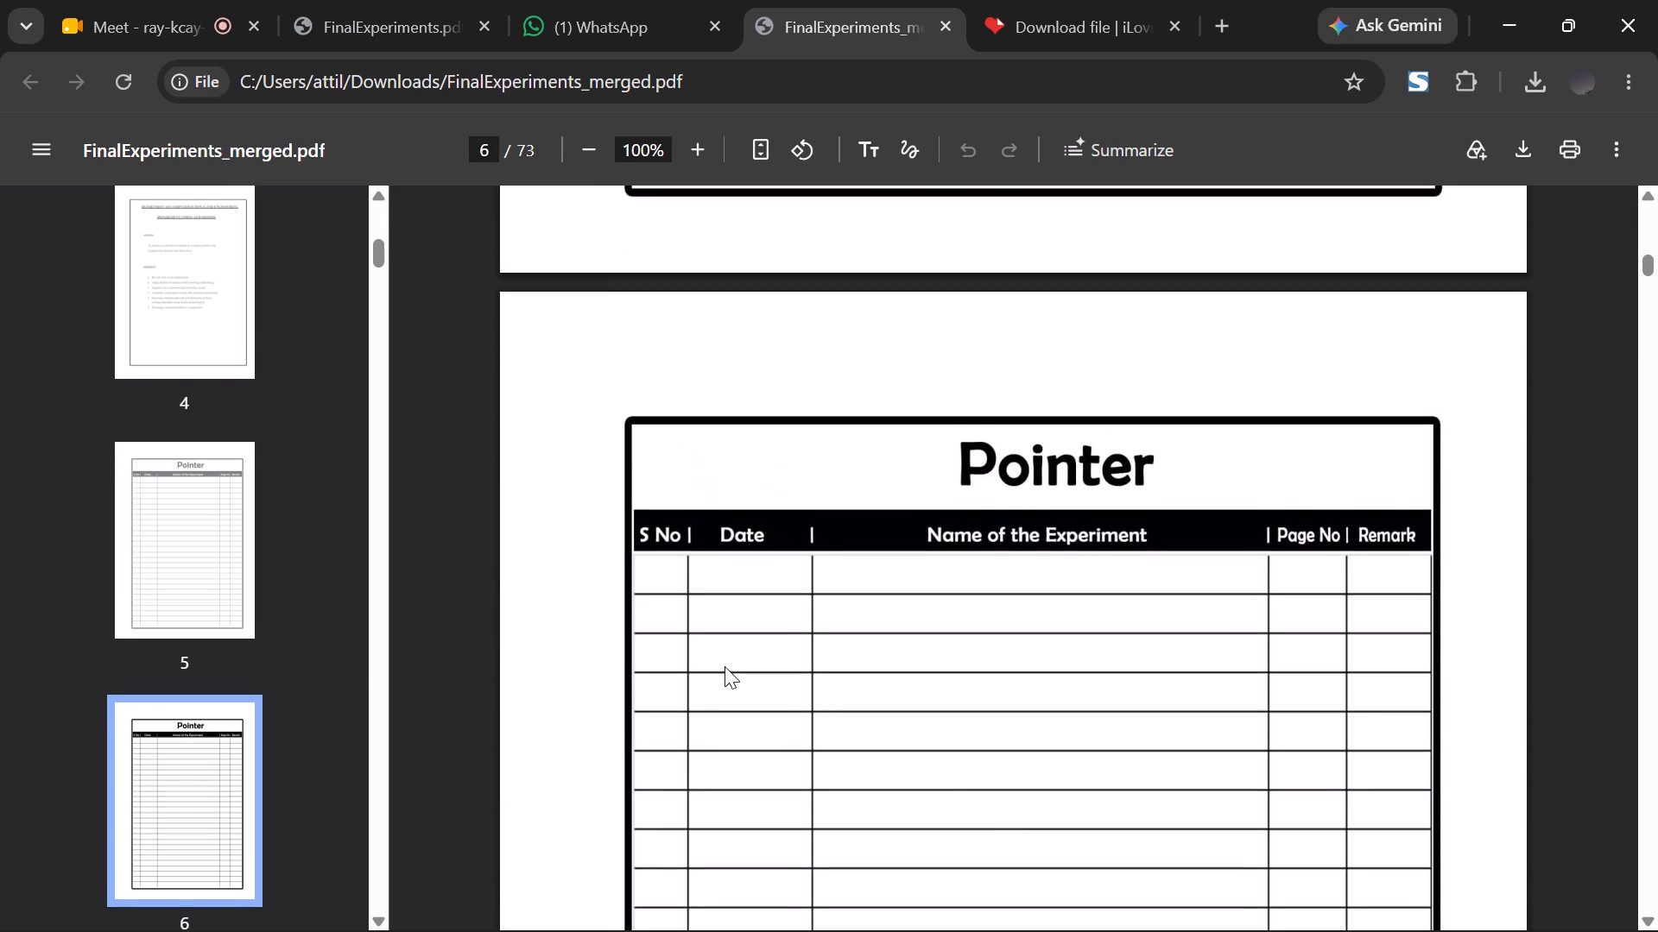
scroll(725, 666, down, 12)
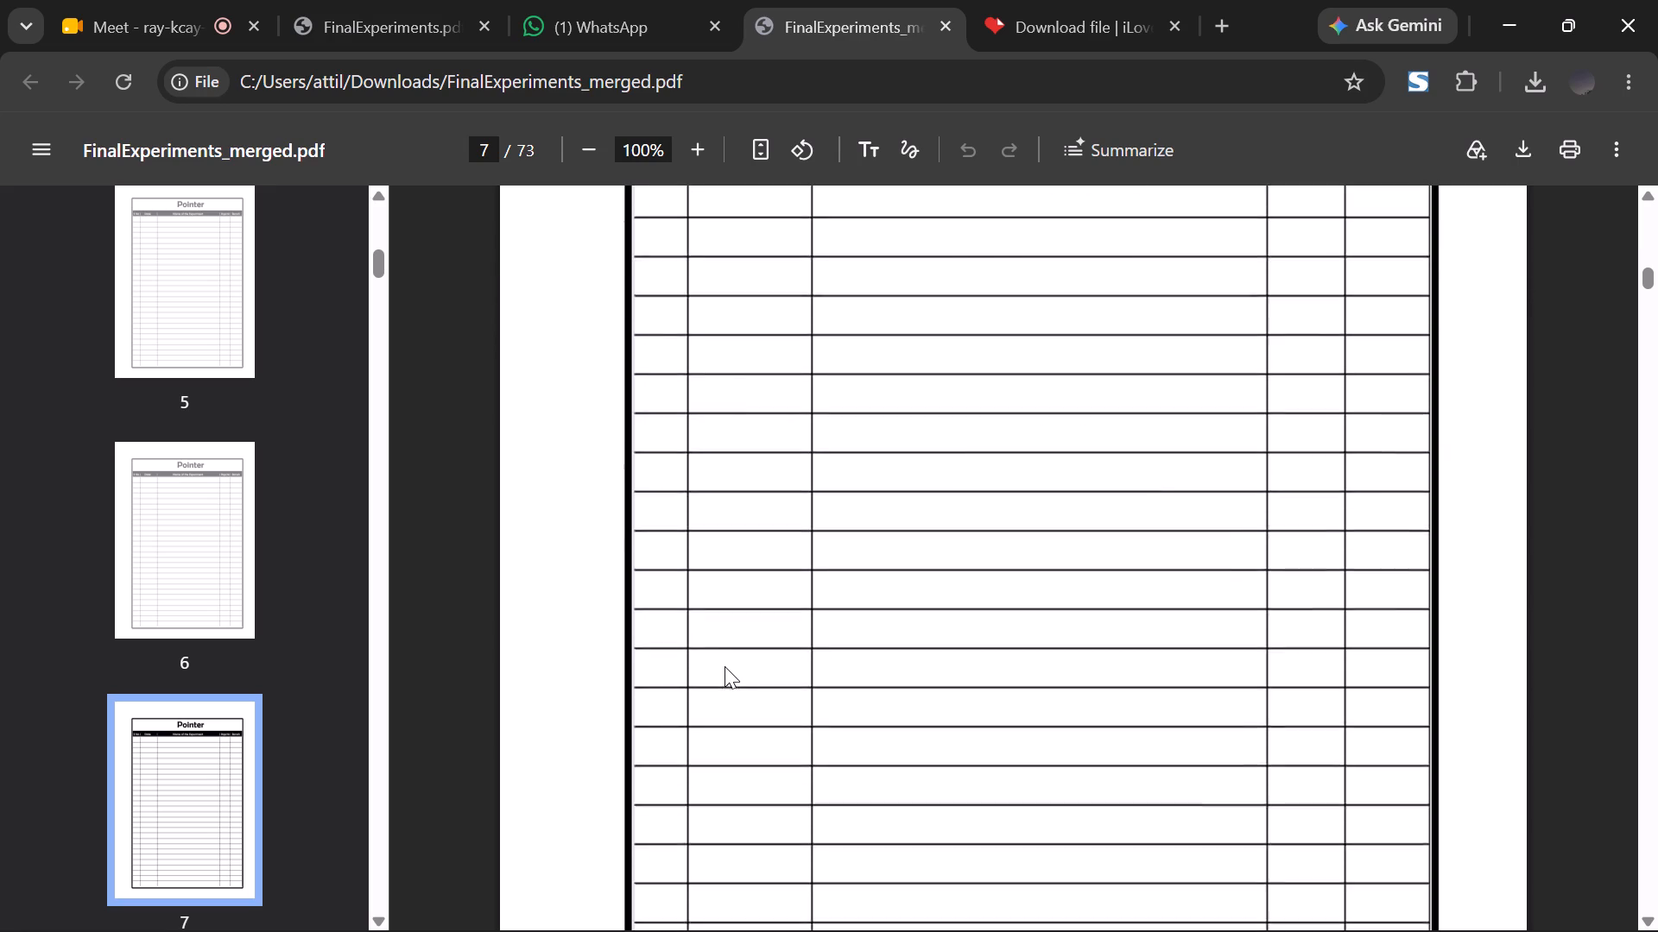
scroll(725, 666, down, 8)
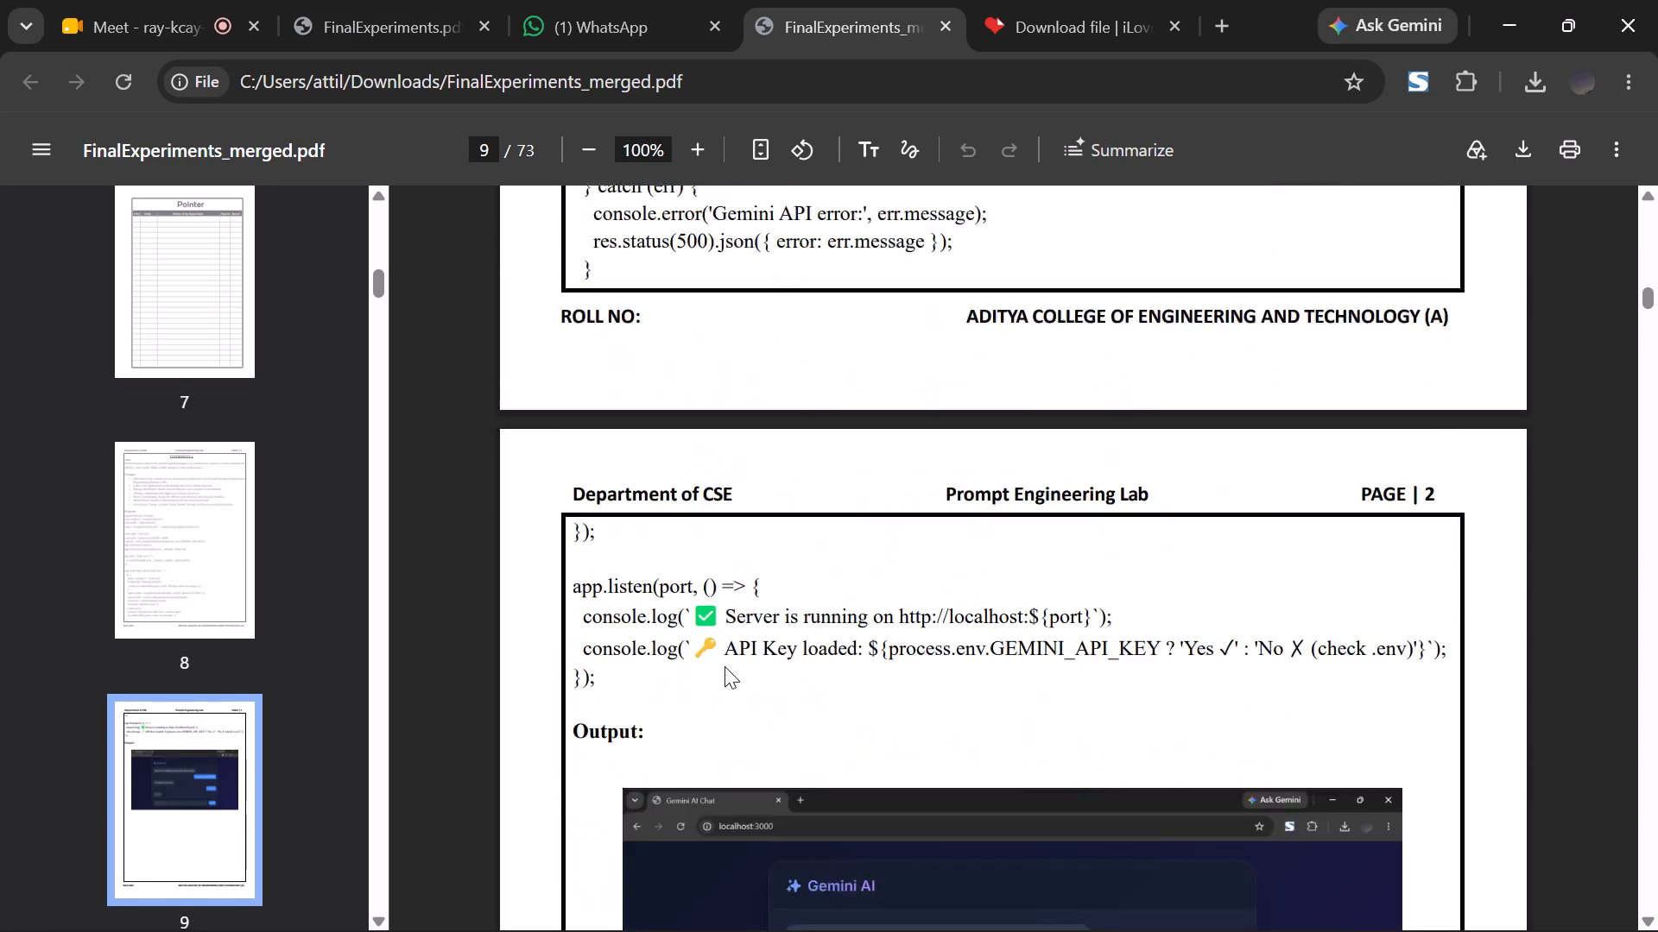
scroll(725, 666, up, 7)
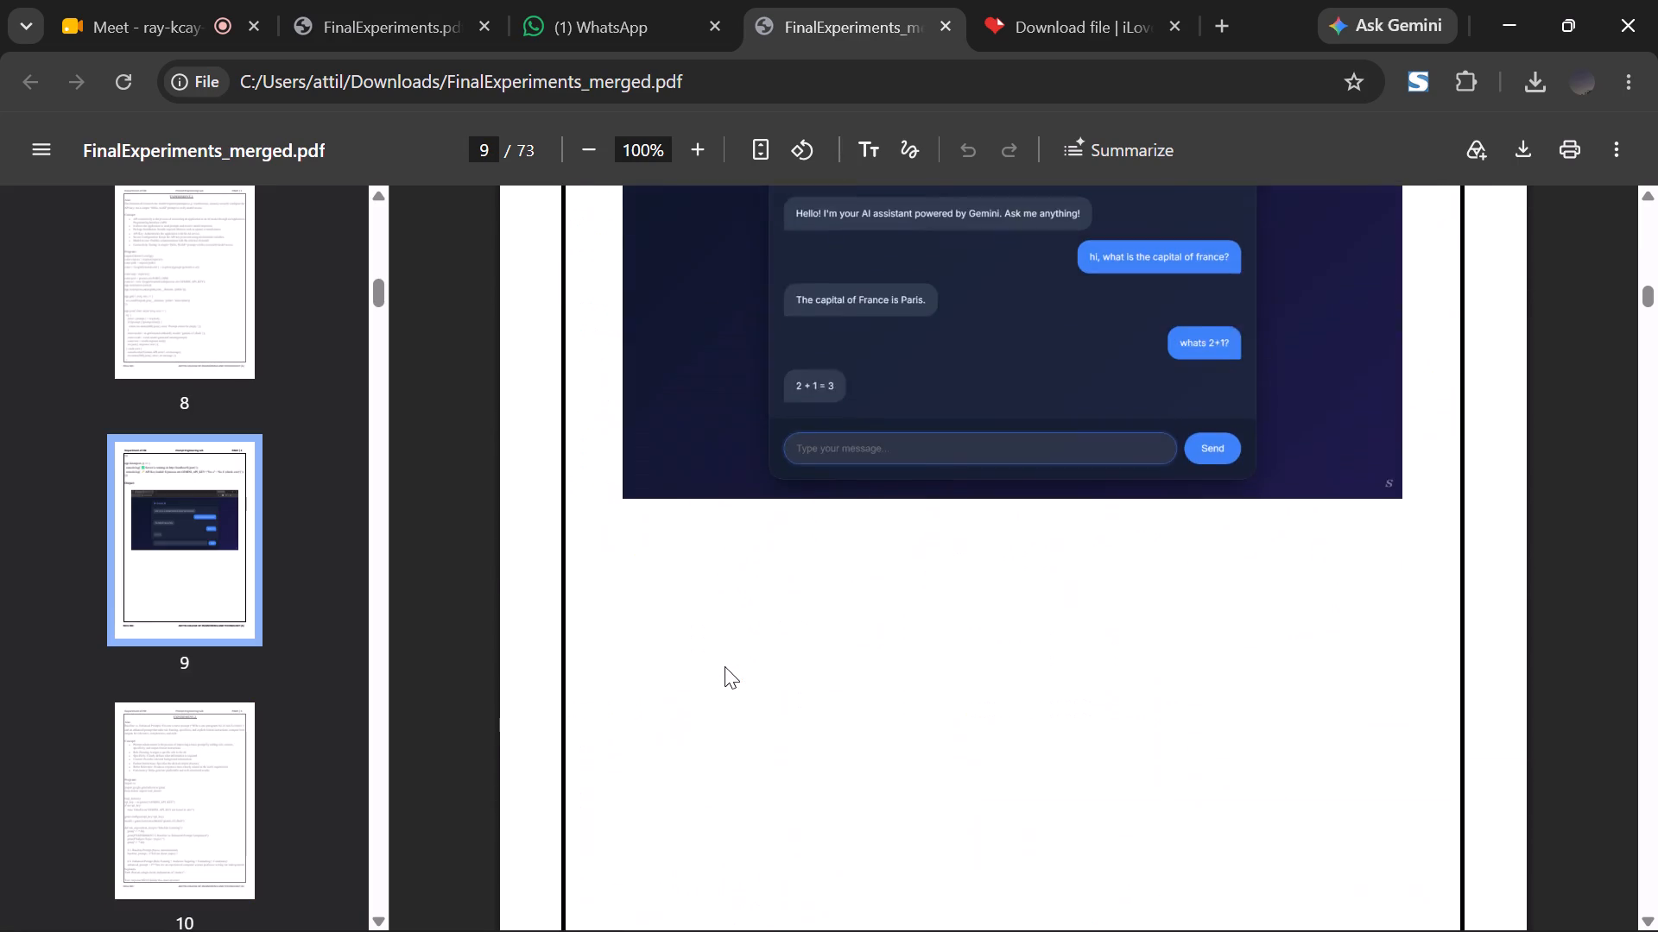
scroll(725, 666, up, 2)
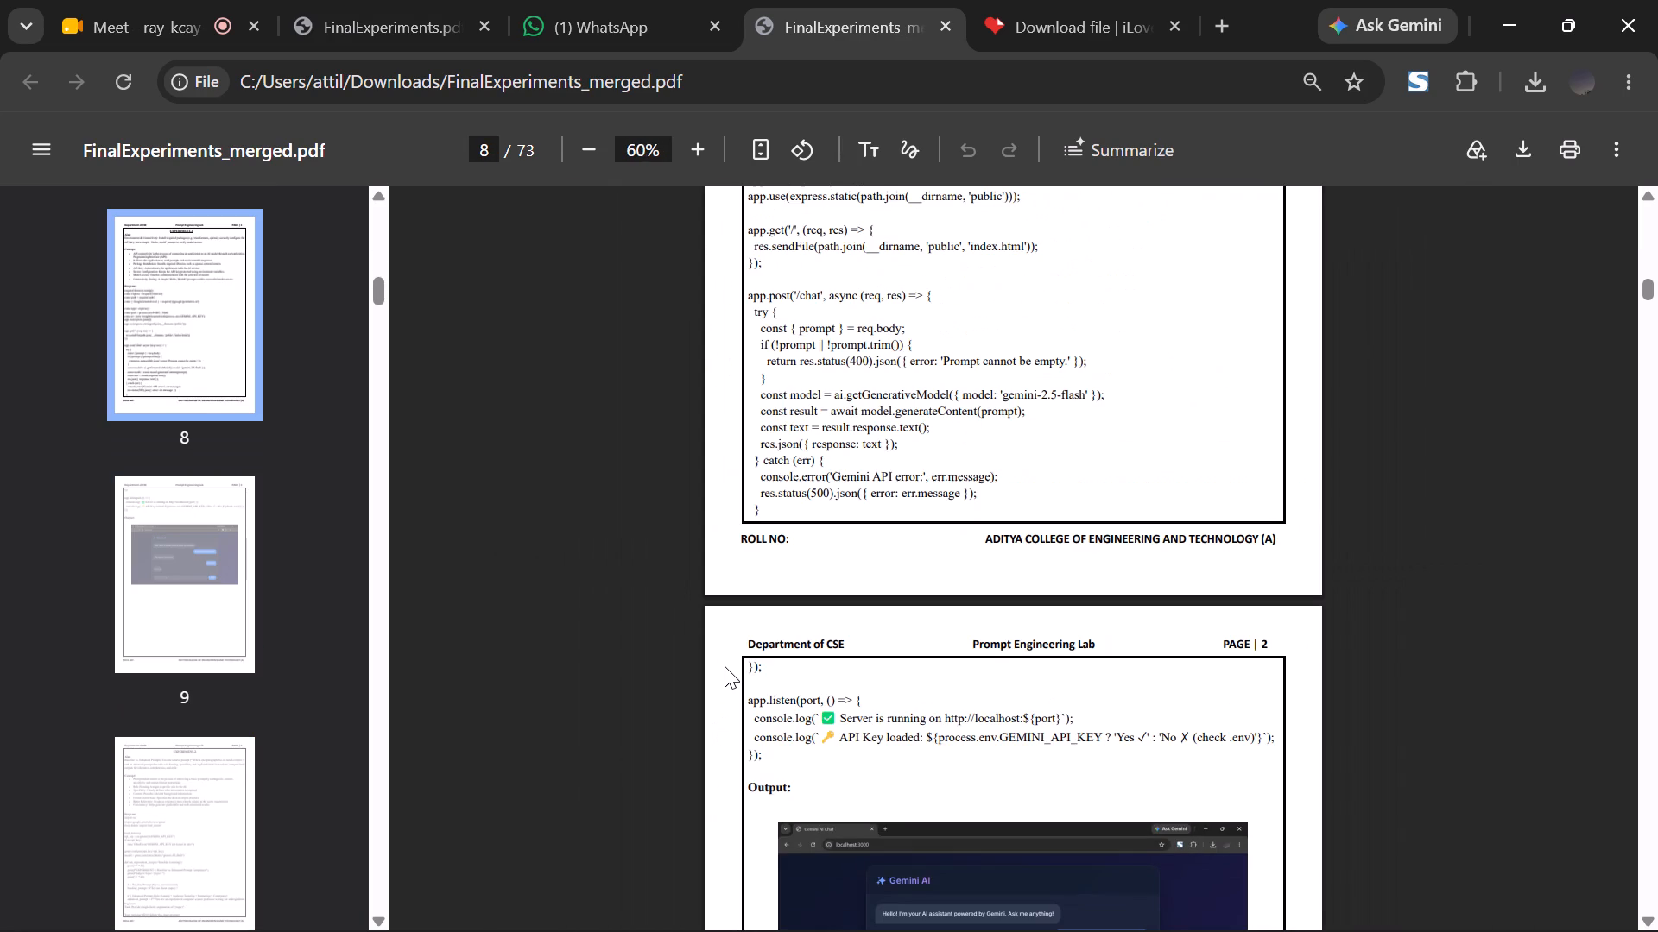
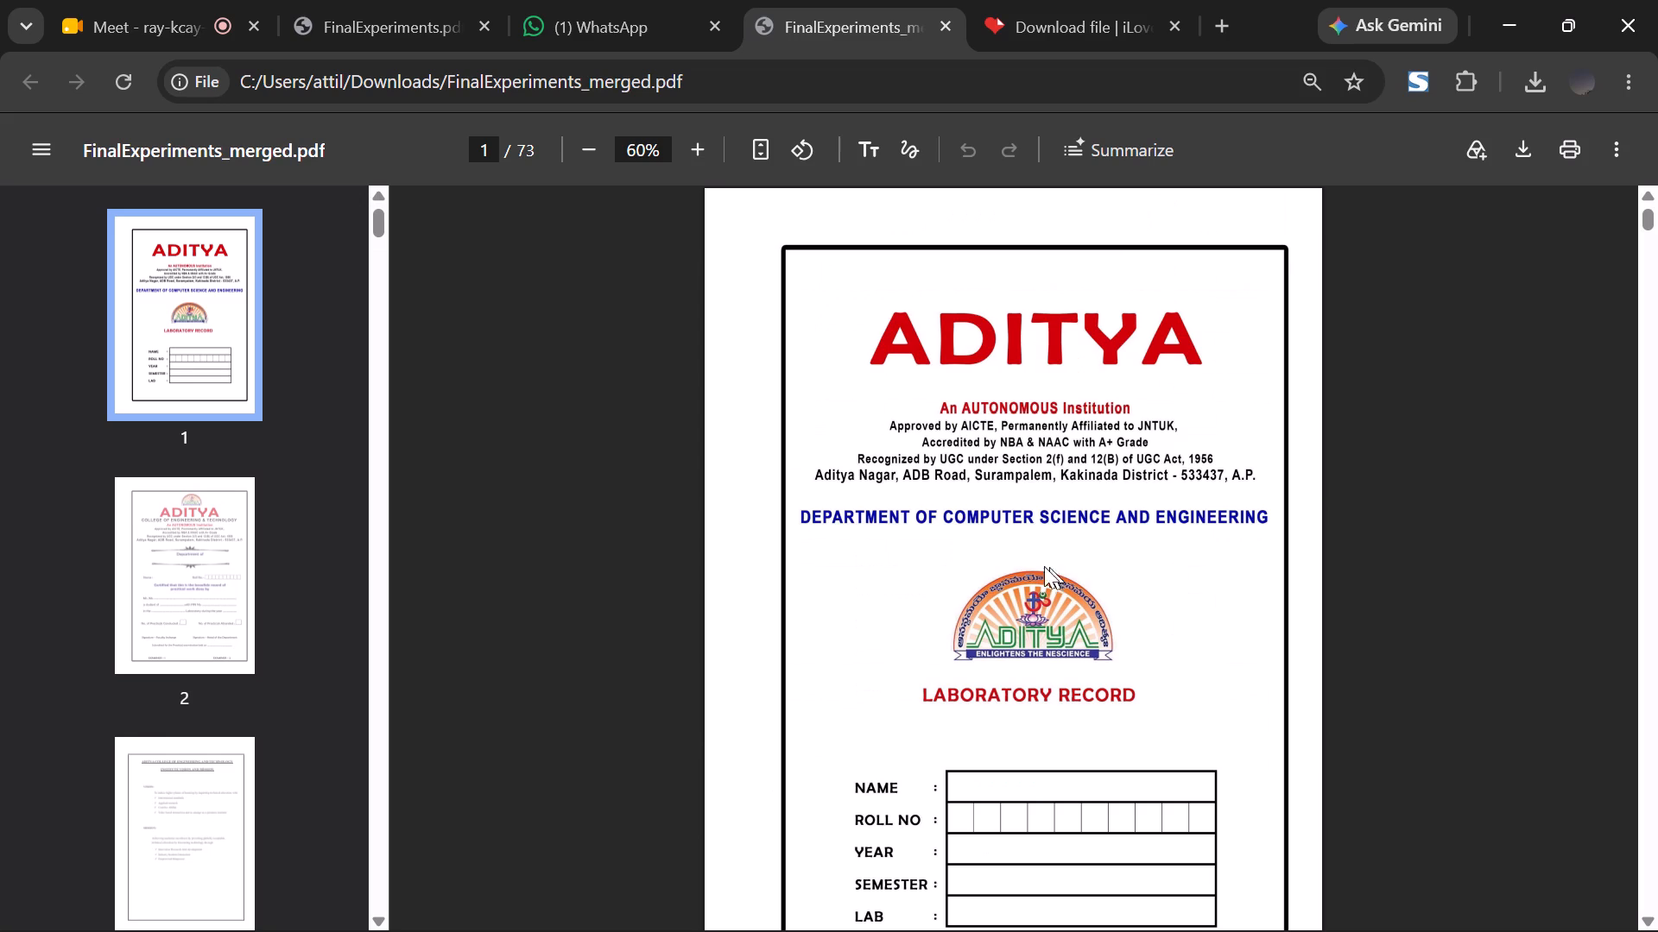
Review the merged PDF's front matter at reduced zoom: cover, certificate, institute and department vision and mission, and Pointer index pages.
scroll(998, 534, down, 1)
scroll(998, 534, up, 2)
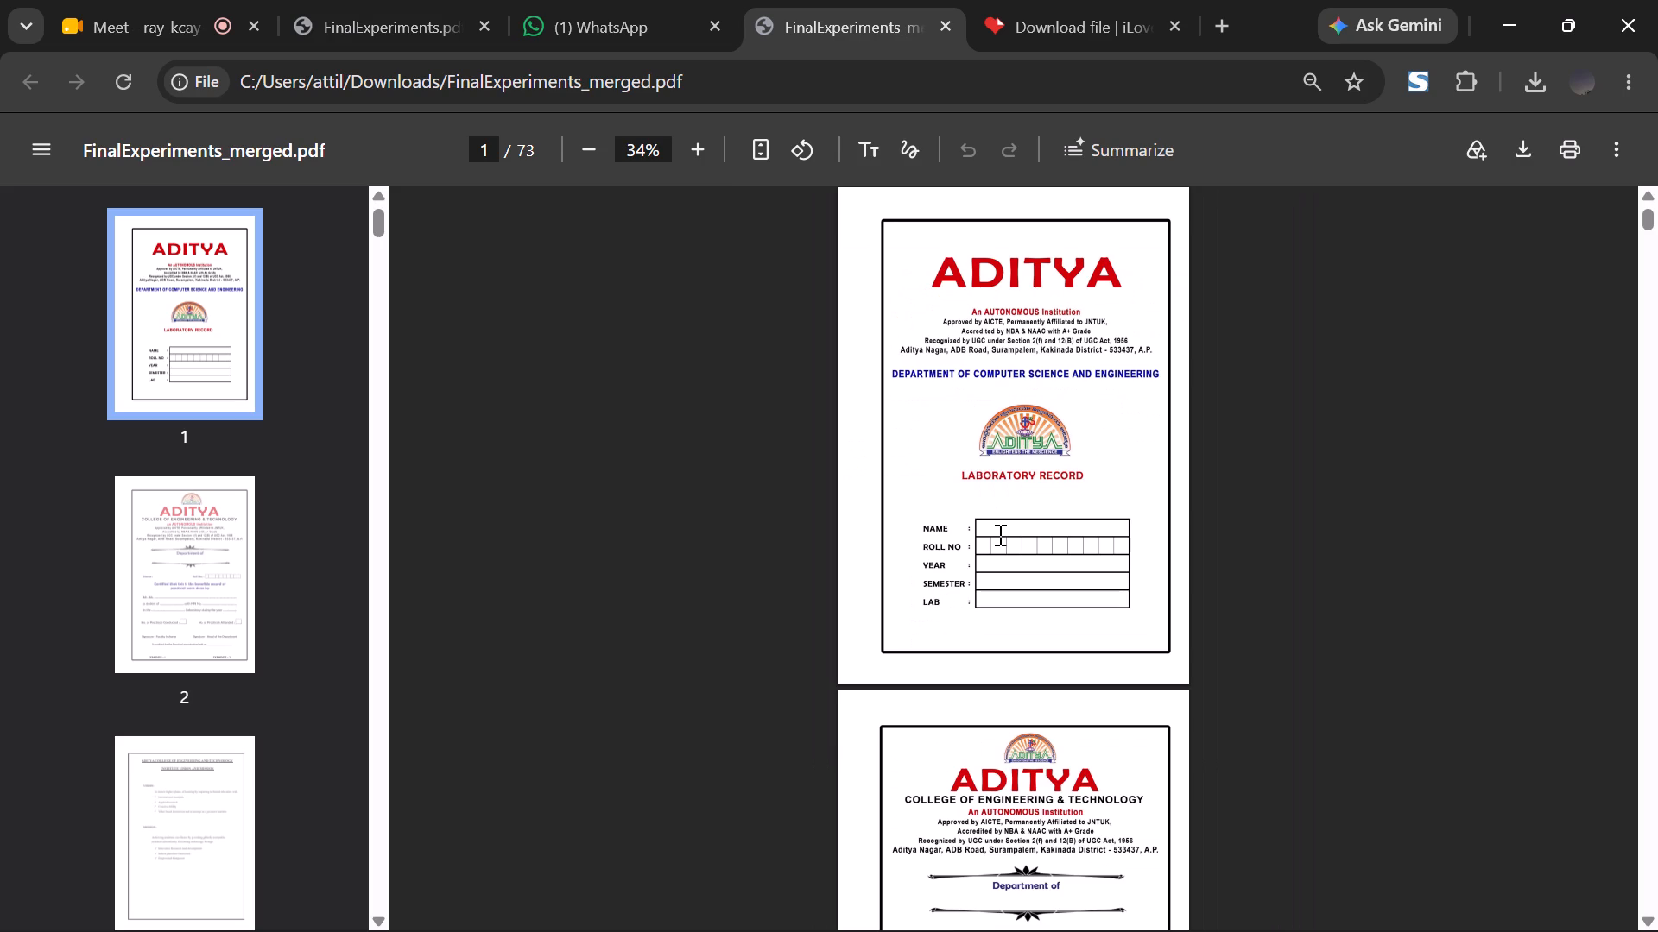
scroll(998, 534, down, 2)
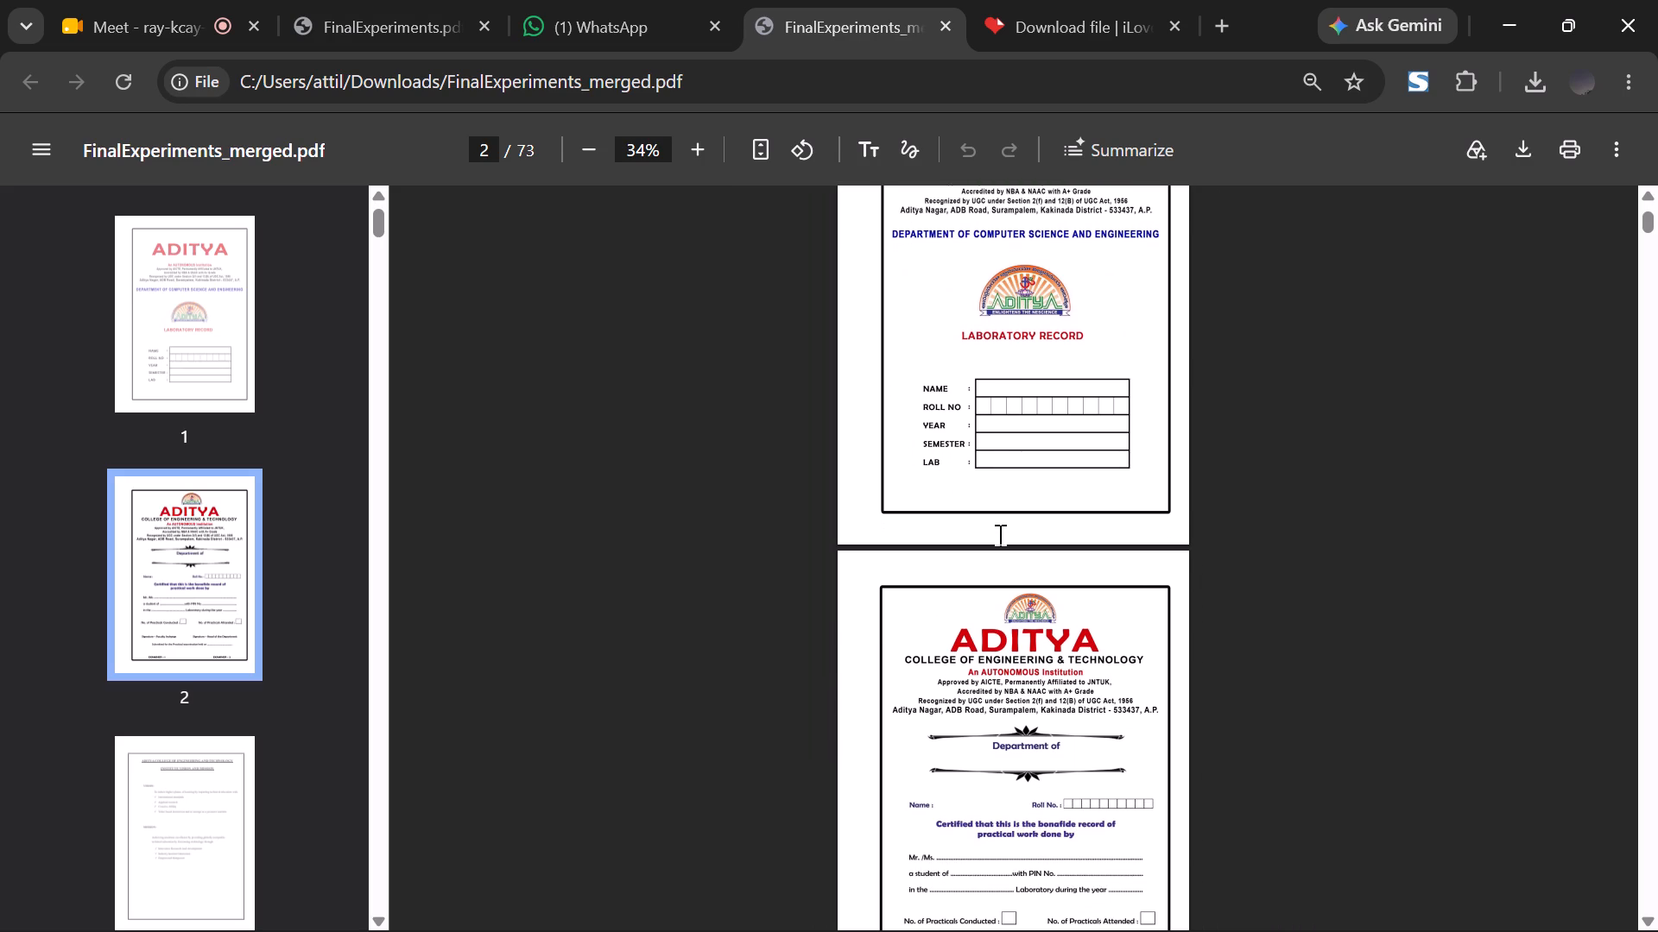
scroll(998, 534, up, 1)
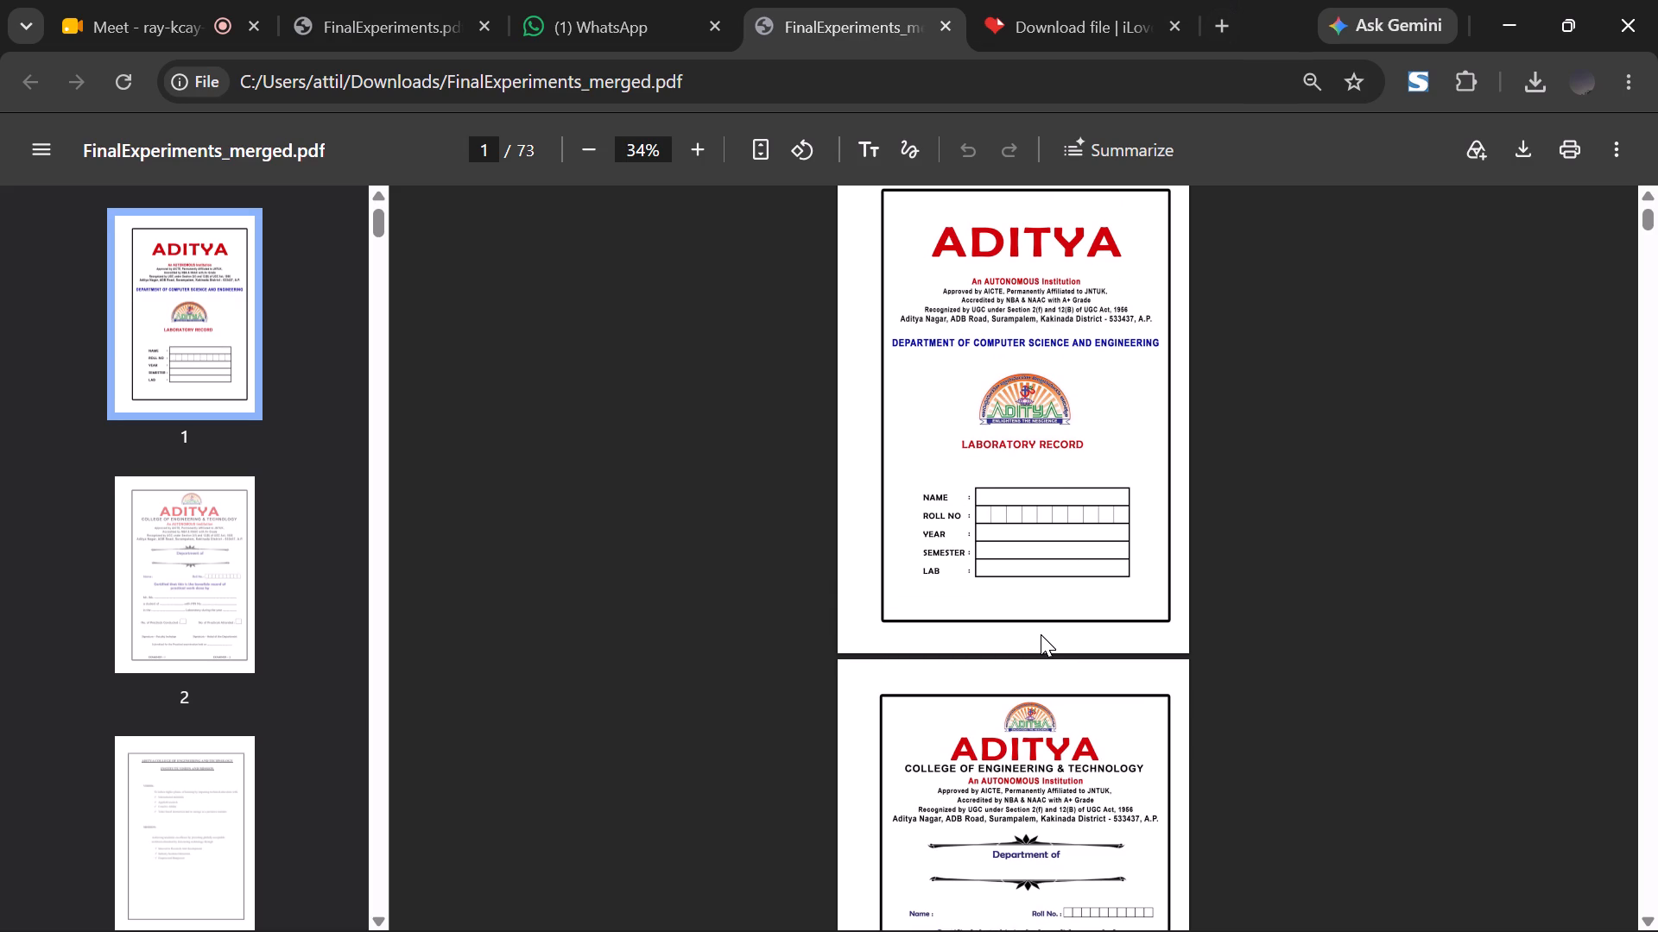
scroll(1041, 634, up, 1)
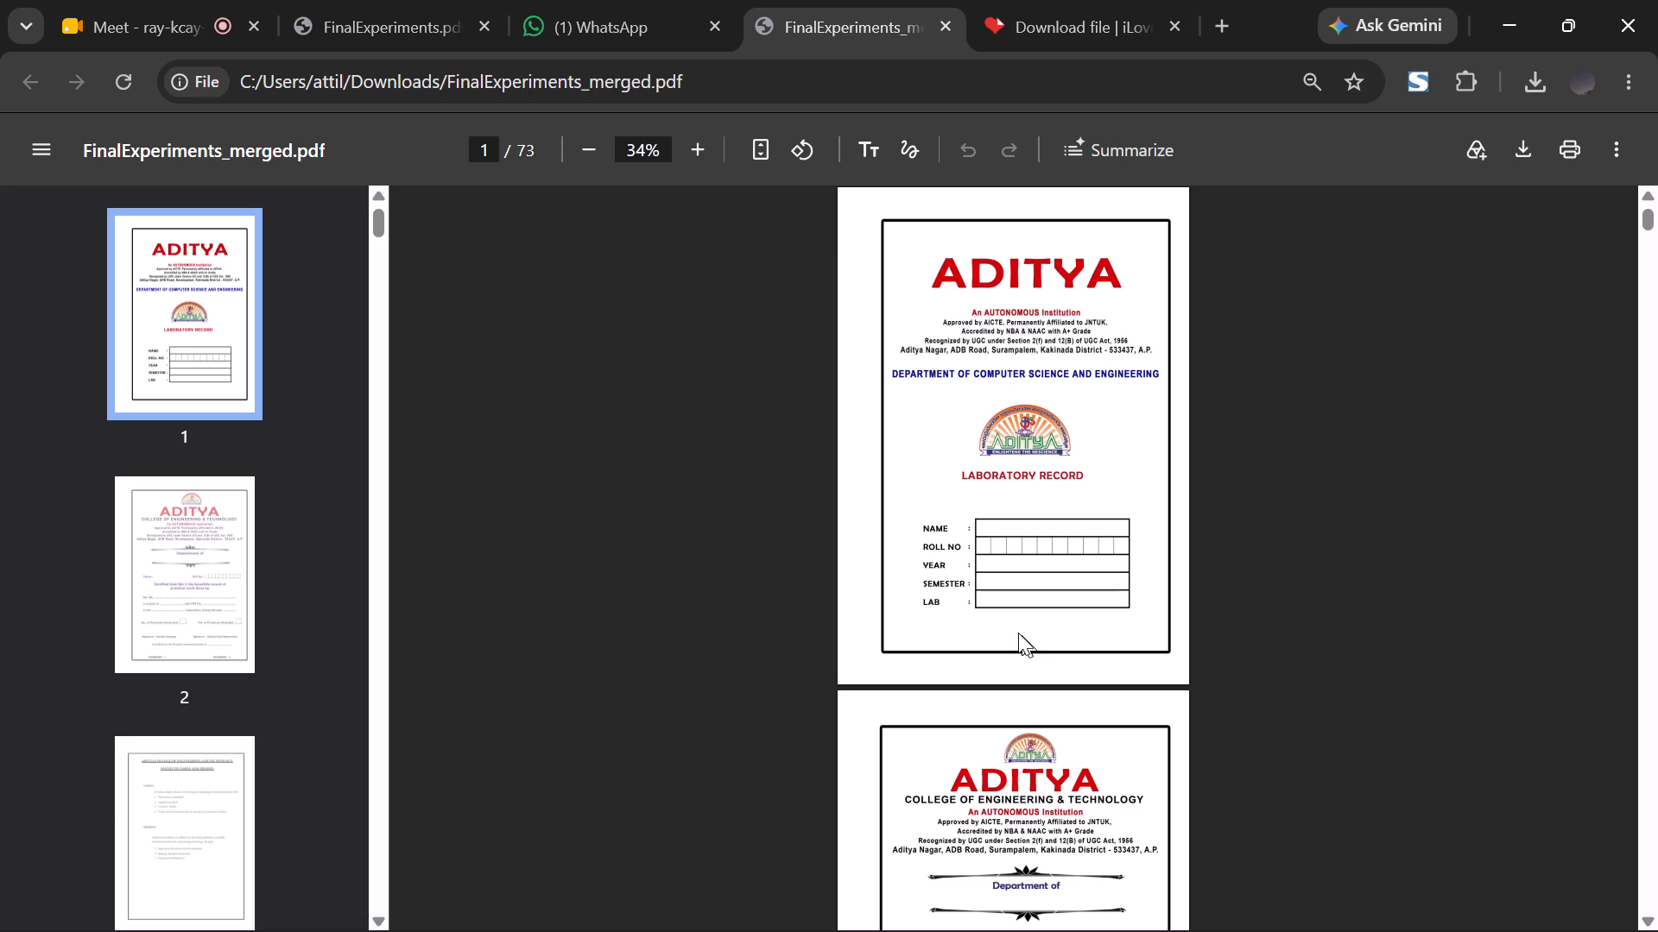
scroll(1018, 633, down, 3)
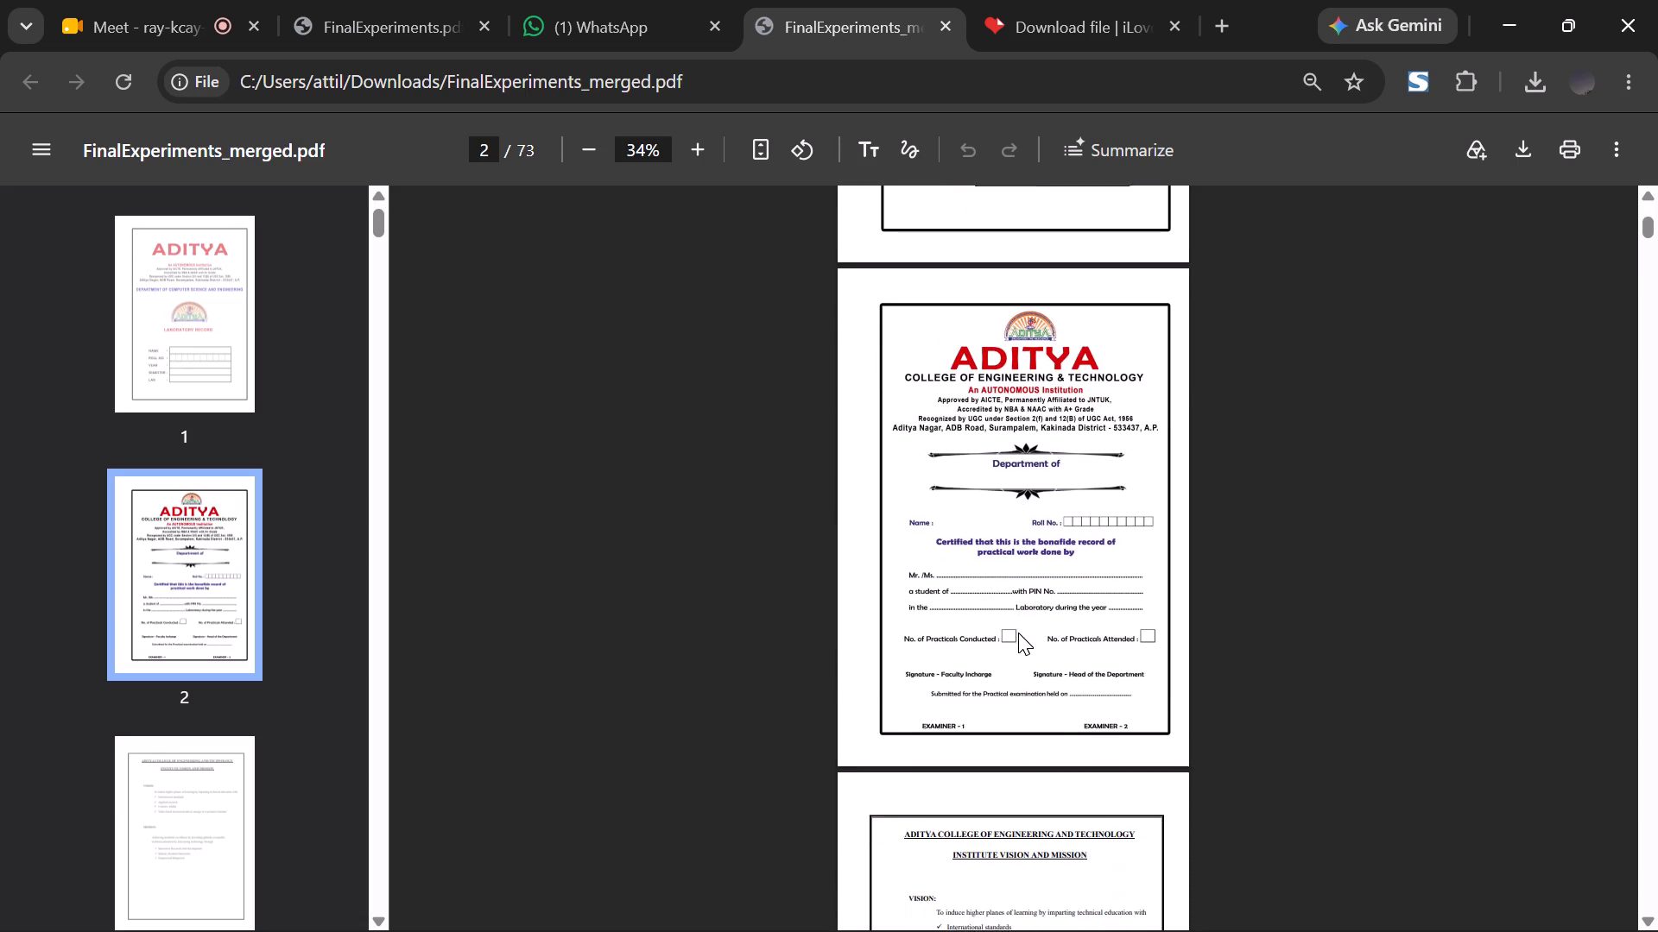
scroll(1018, 633, down, 3)
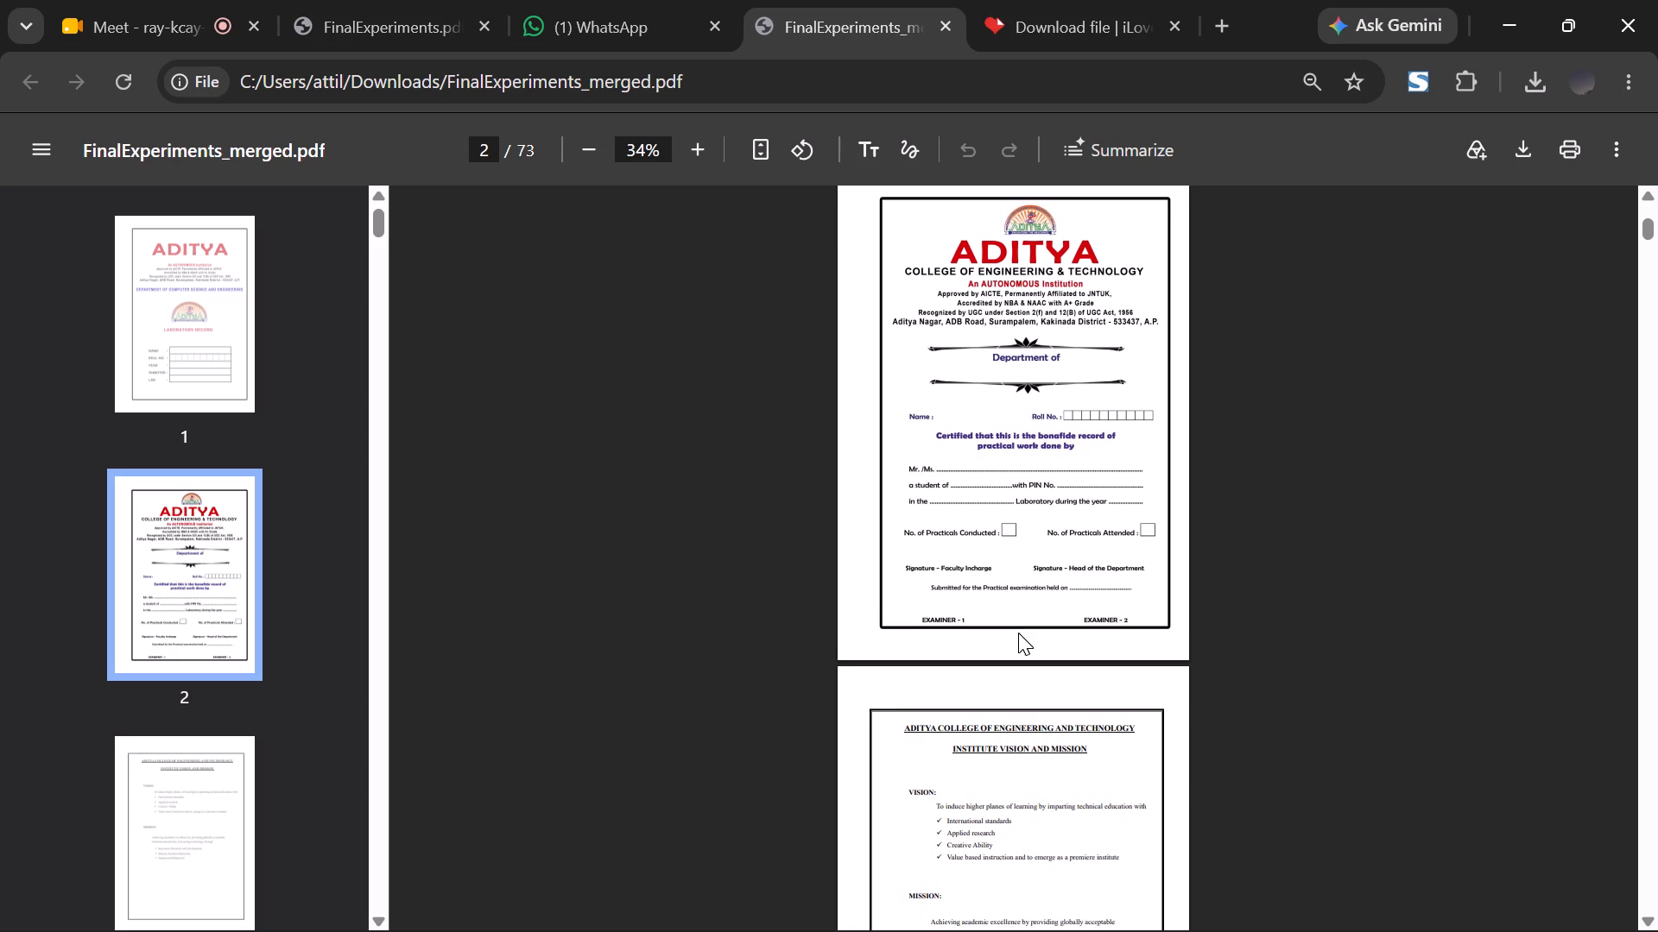
scroll(1018, 633, down, 5)
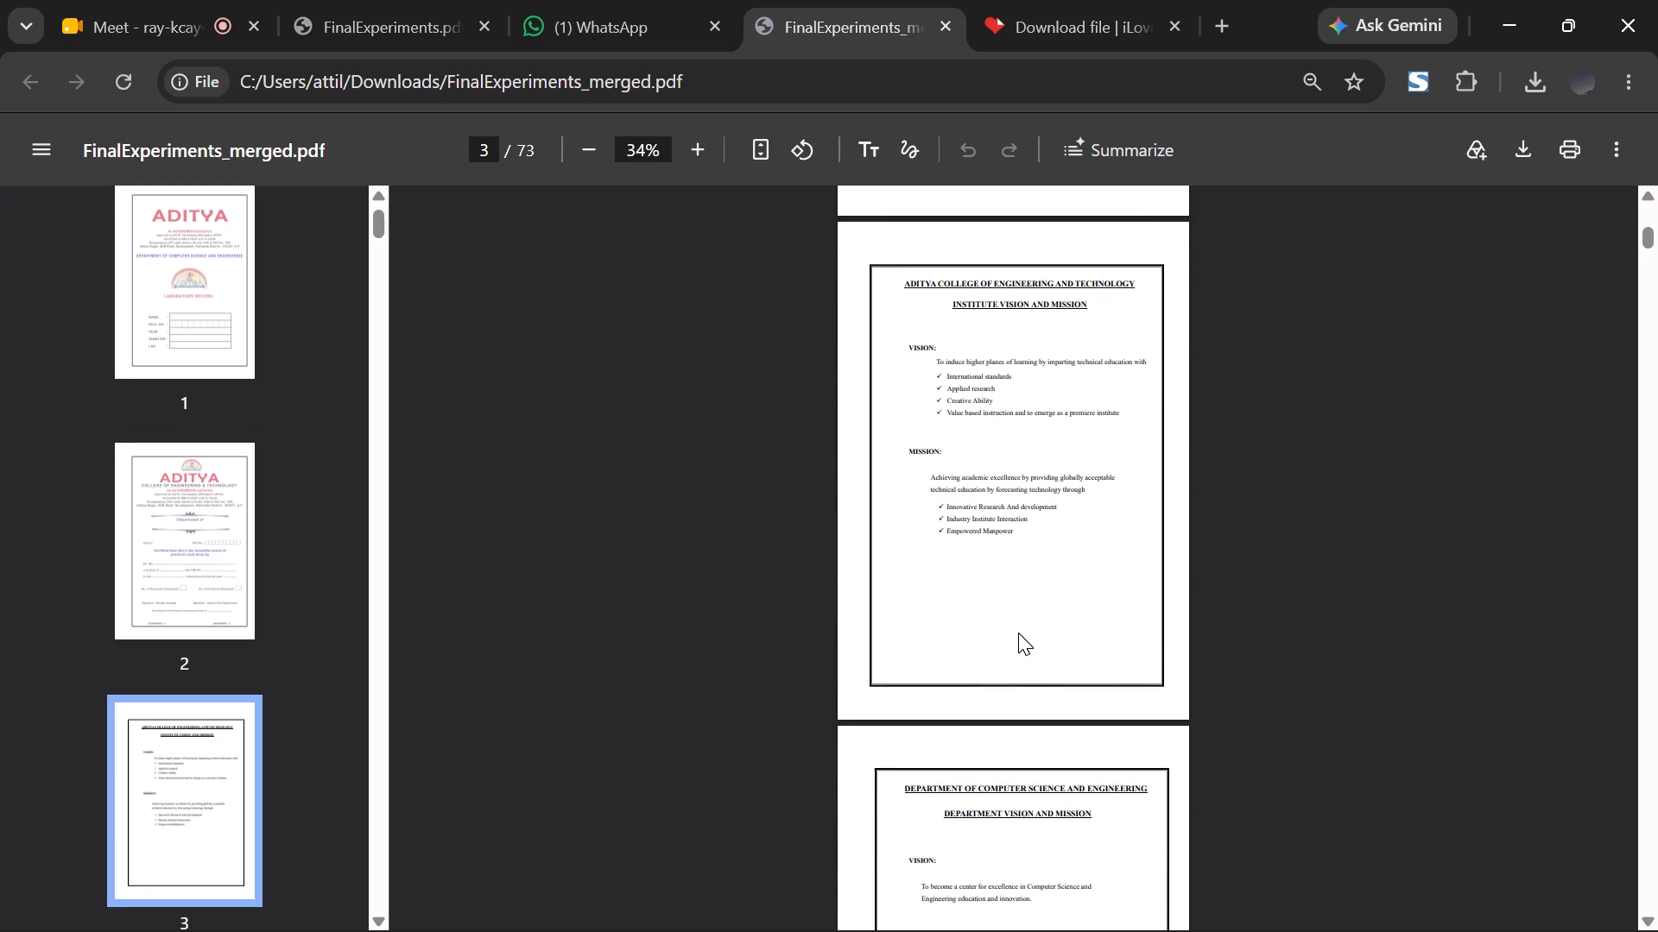
scroll(1018, 633, down, 3)
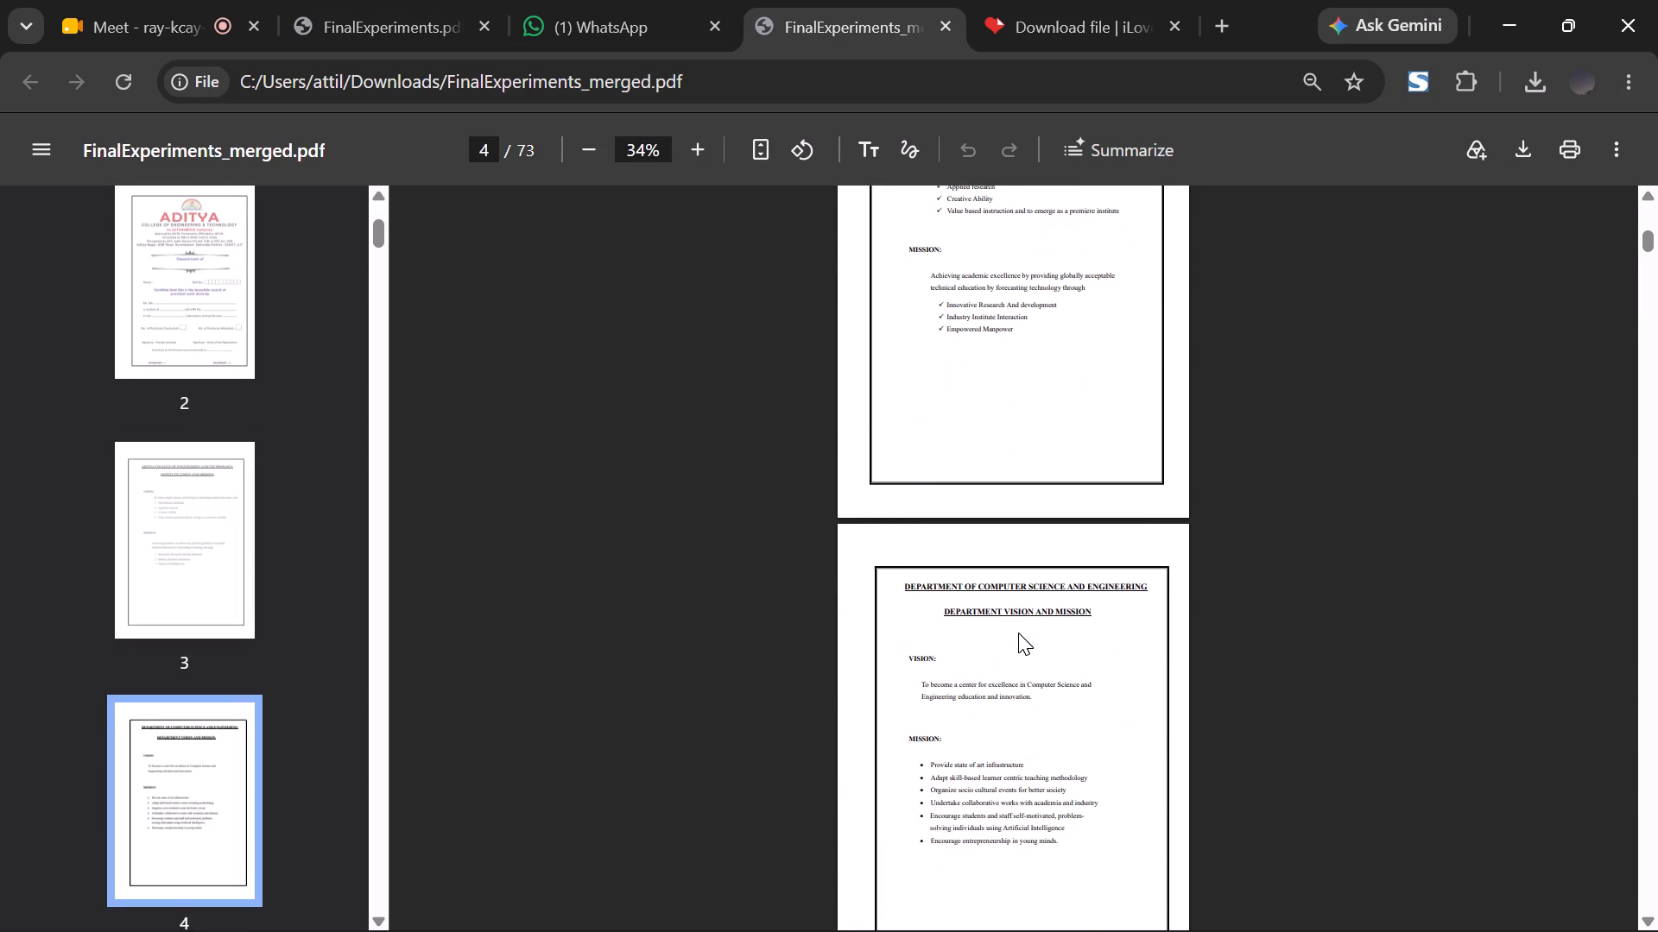
scroll(1018, 633, down, 4)
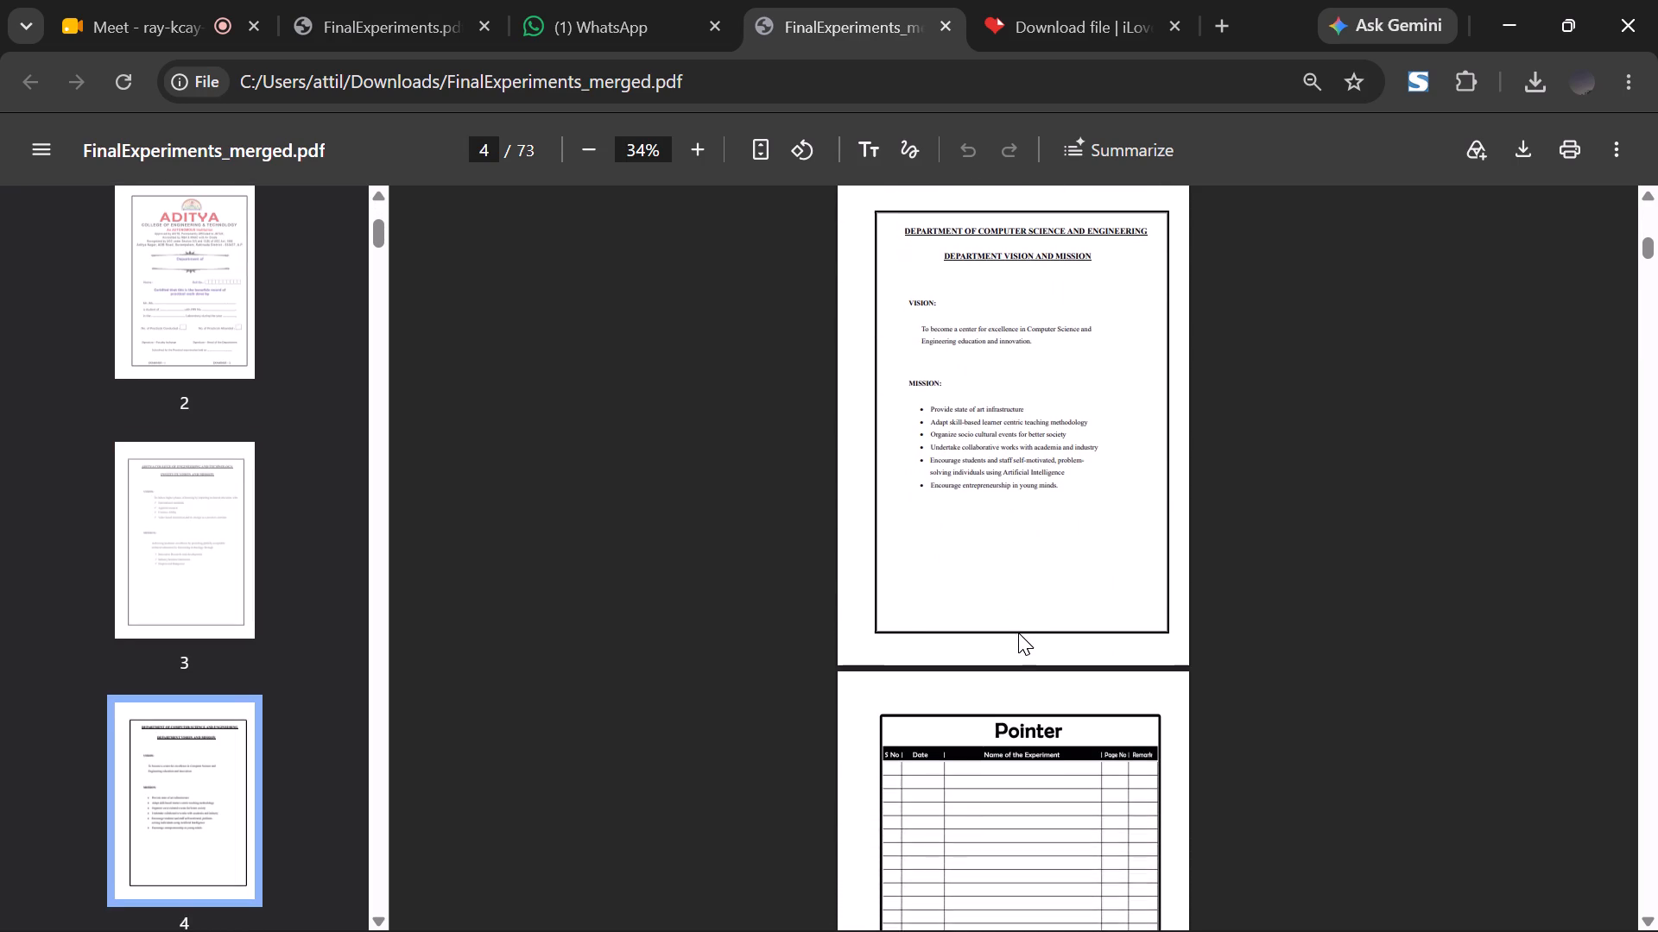
scroll(1018, 633, down, 5)
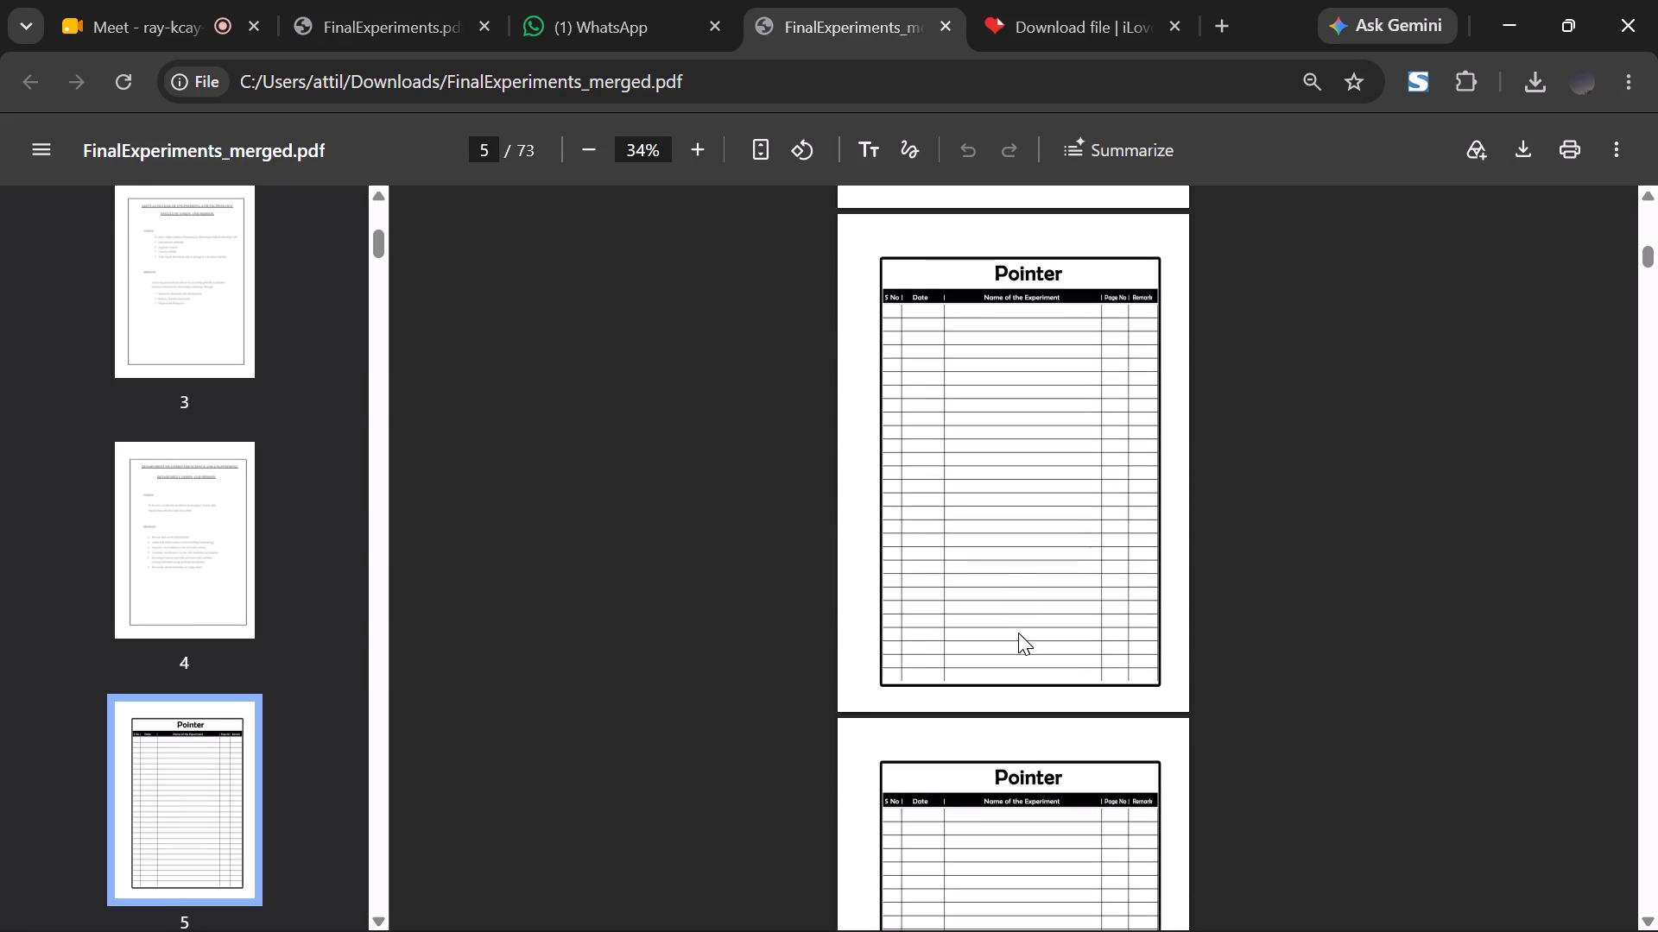
scroll(1018, 633, down, 5)
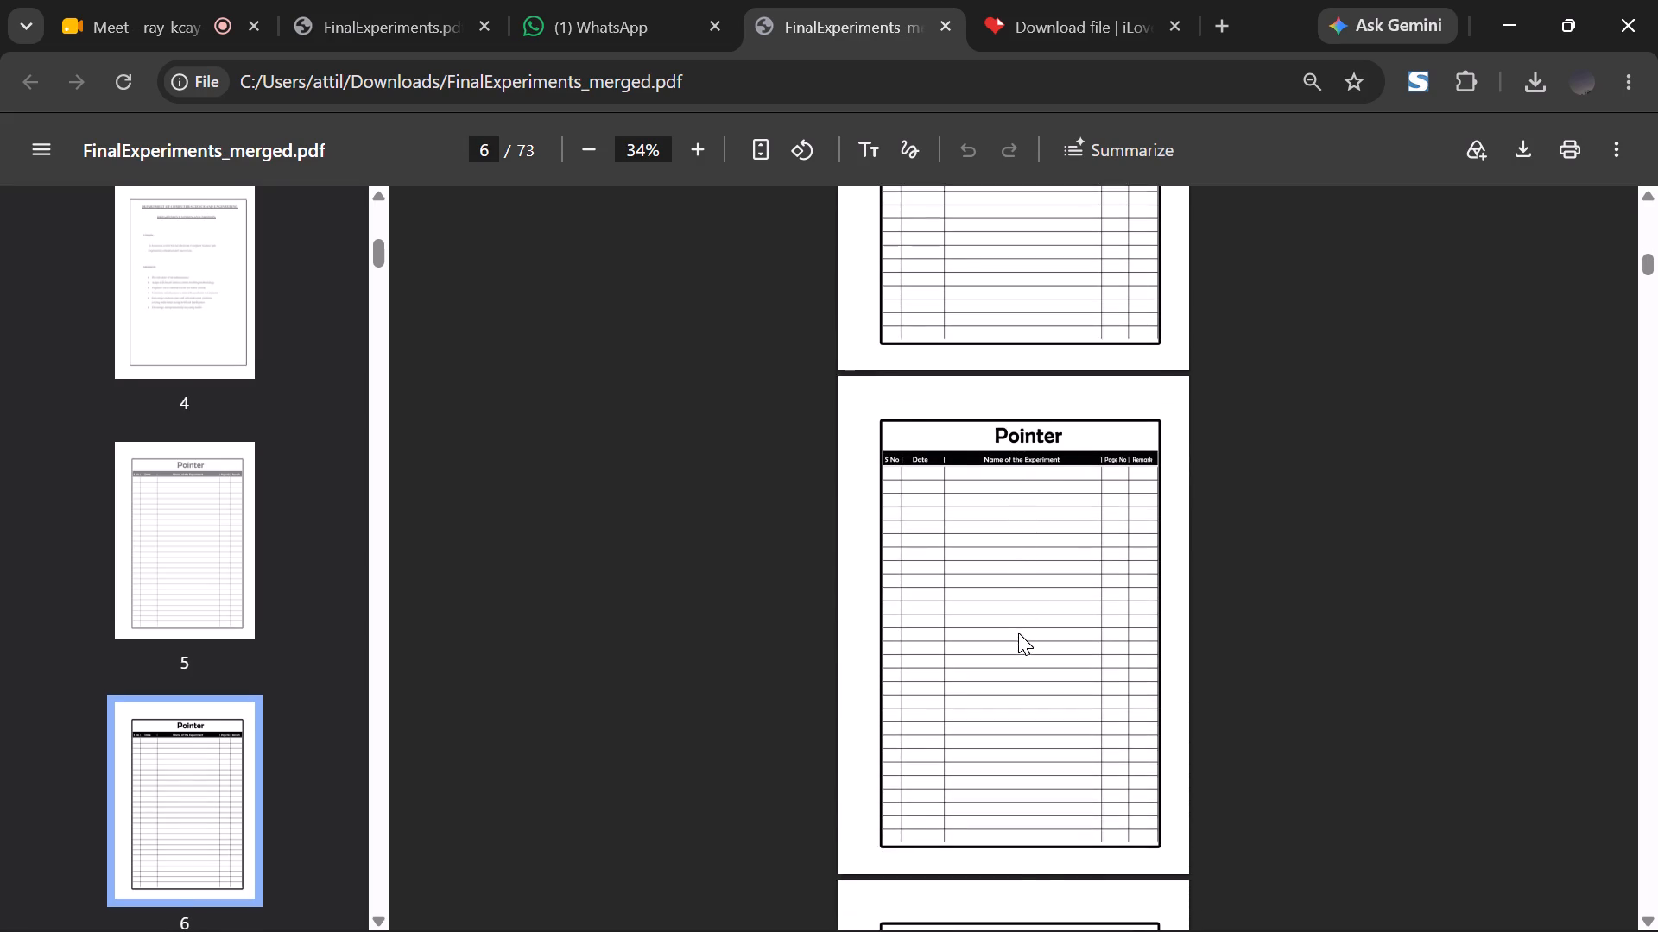
scroll(1018, 633, down, 5)
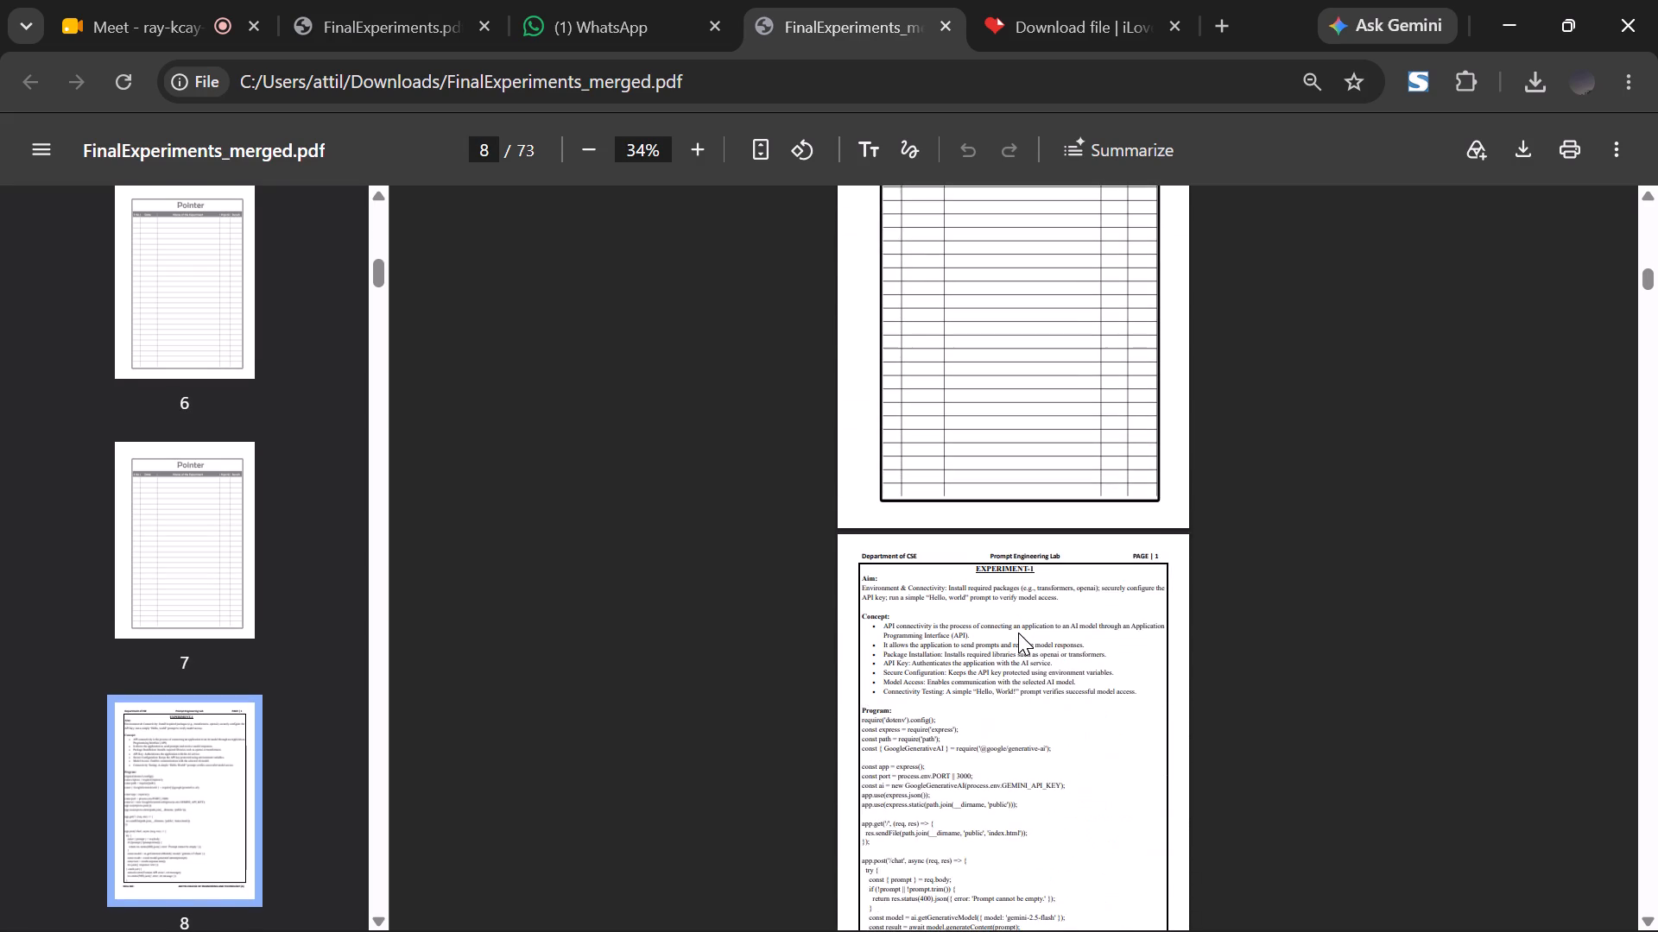
Look through the pages of Experiments 1 to 7 in the merged PDF, examining the aims, programs and output images.
scroll(1018, 633, down, 1)
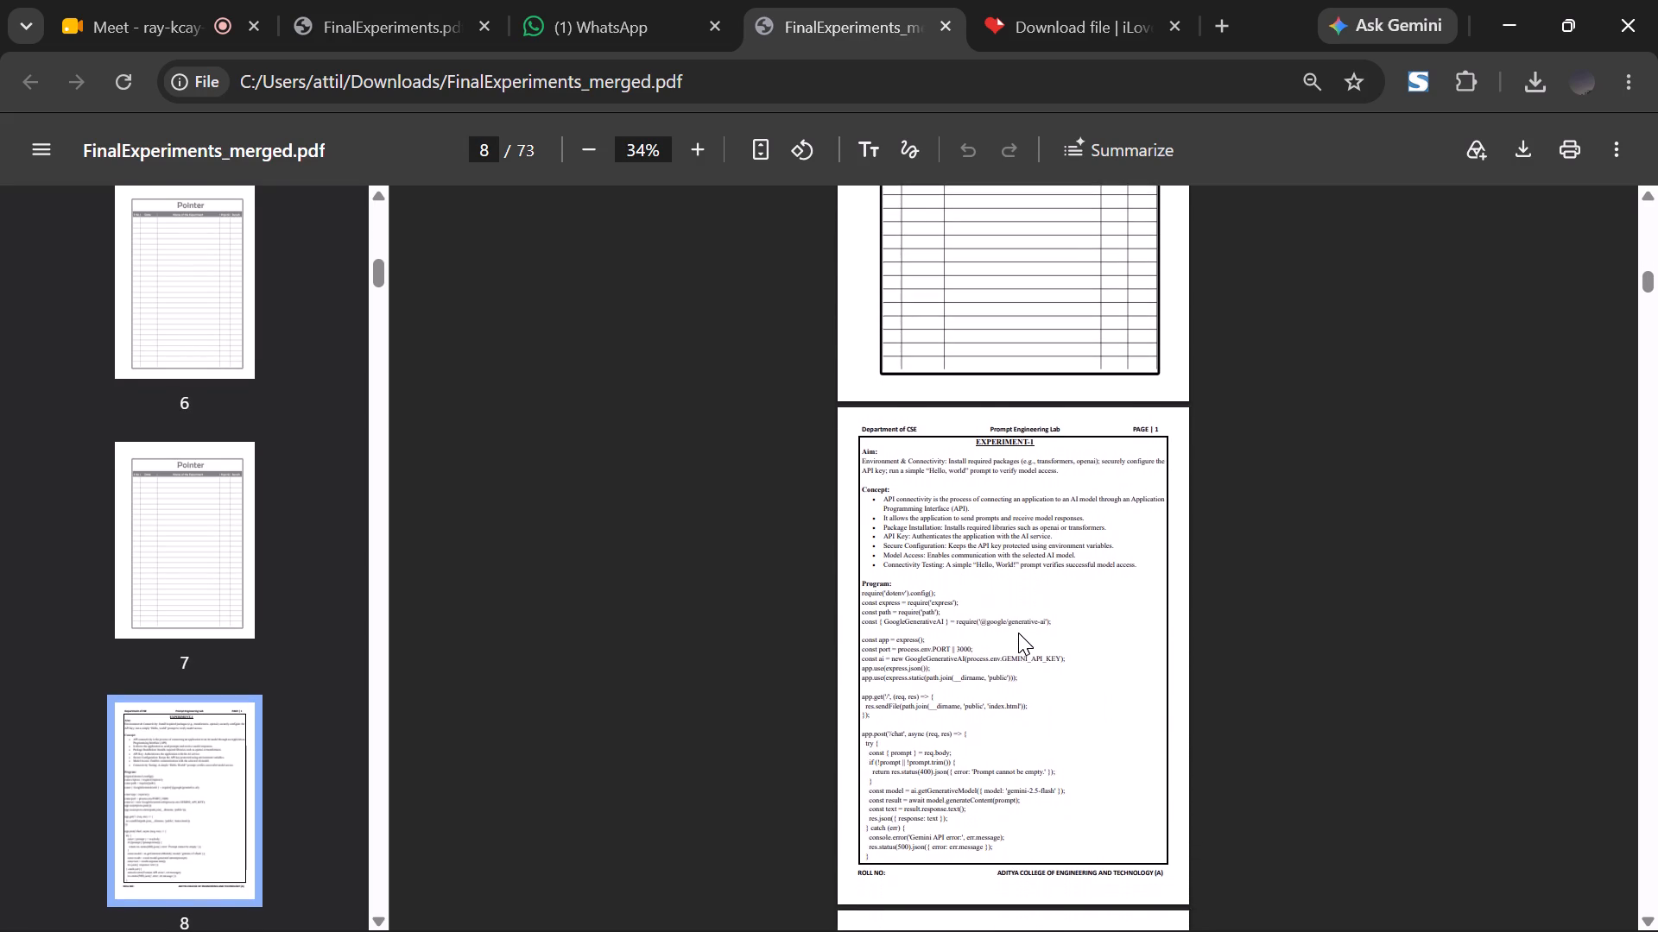
scroll(1018, 633, down, 1)
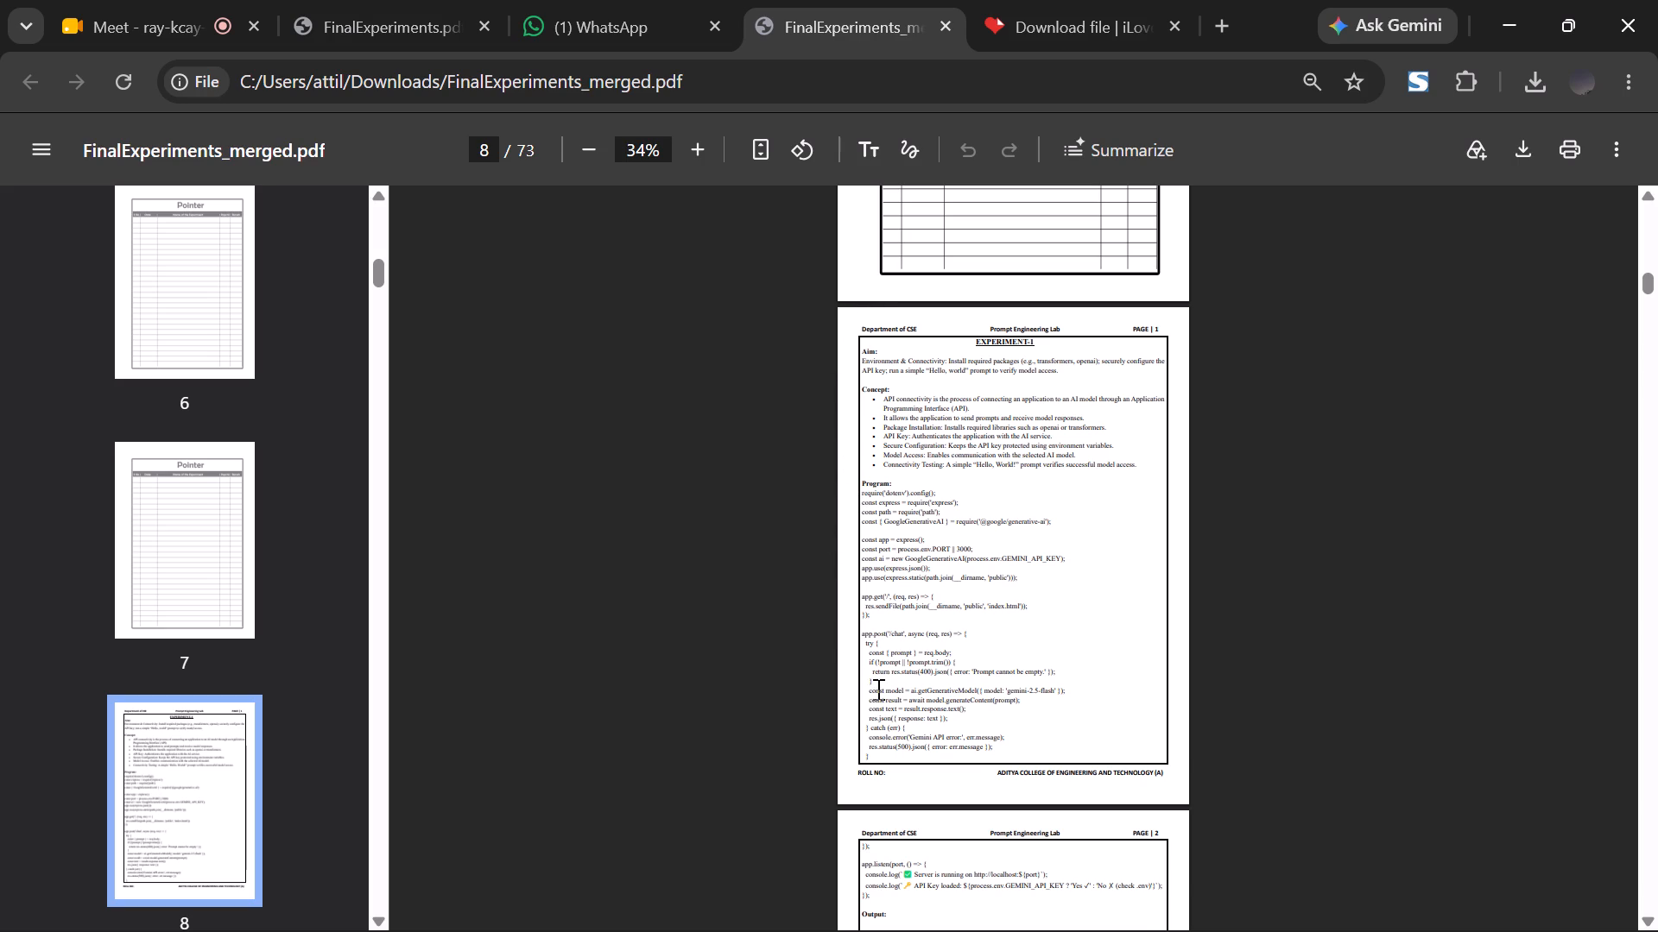
scroll(876, 689, down, 5)
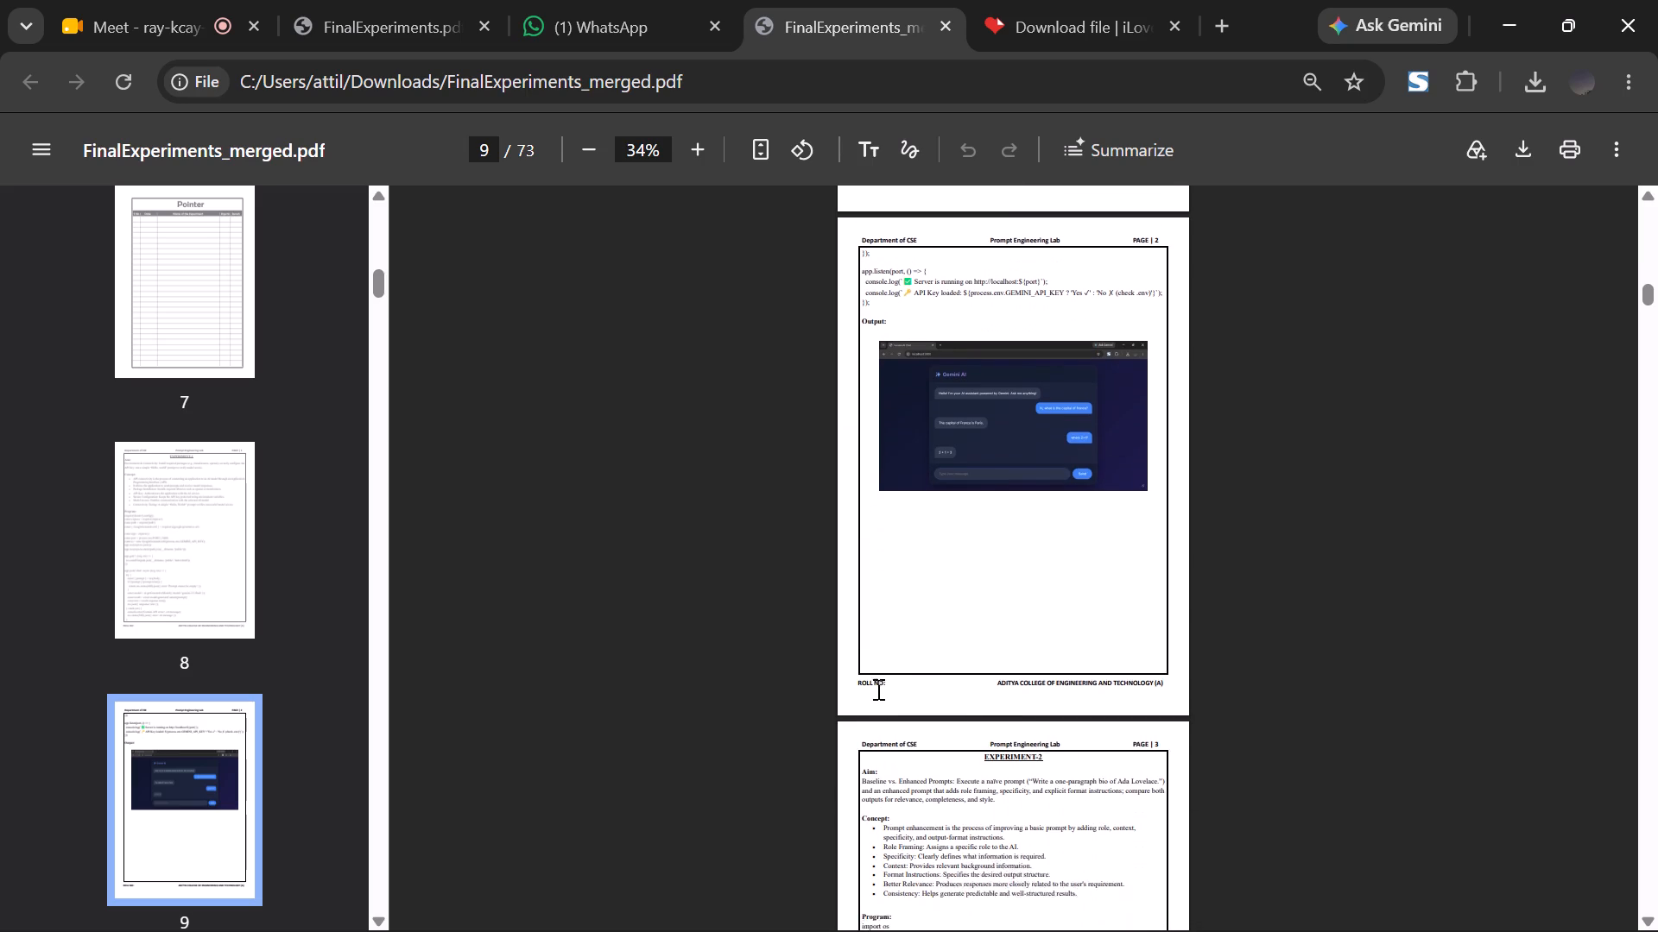
scroll(876, 689, down, 2)
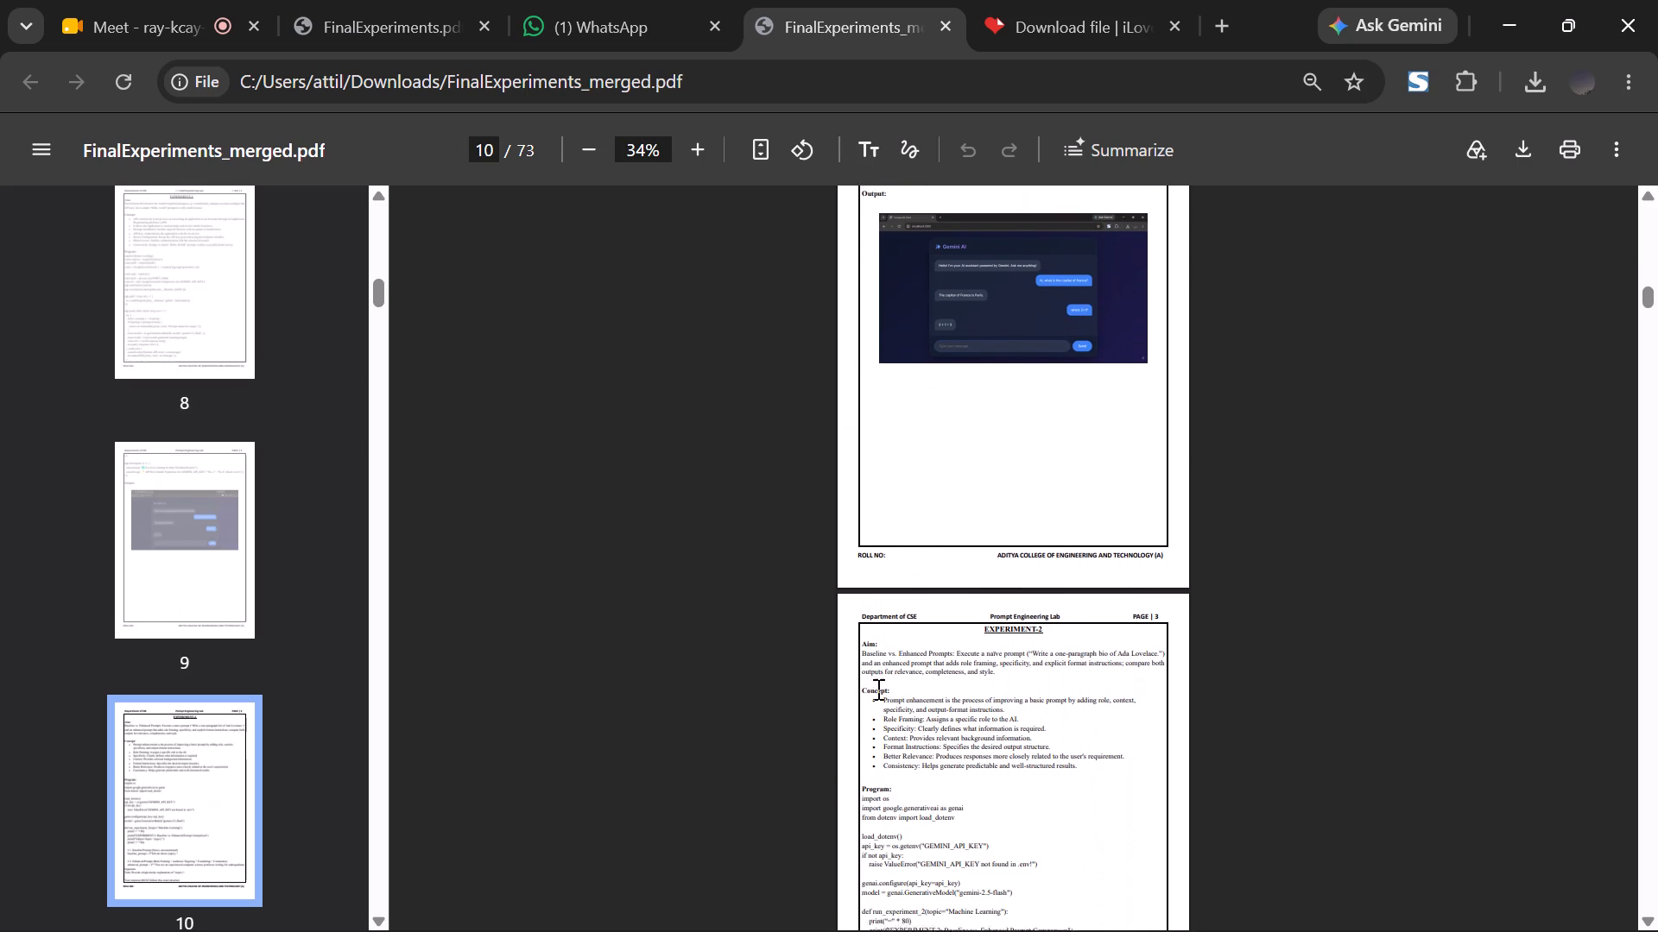
scroll(876, 689, down, 7)
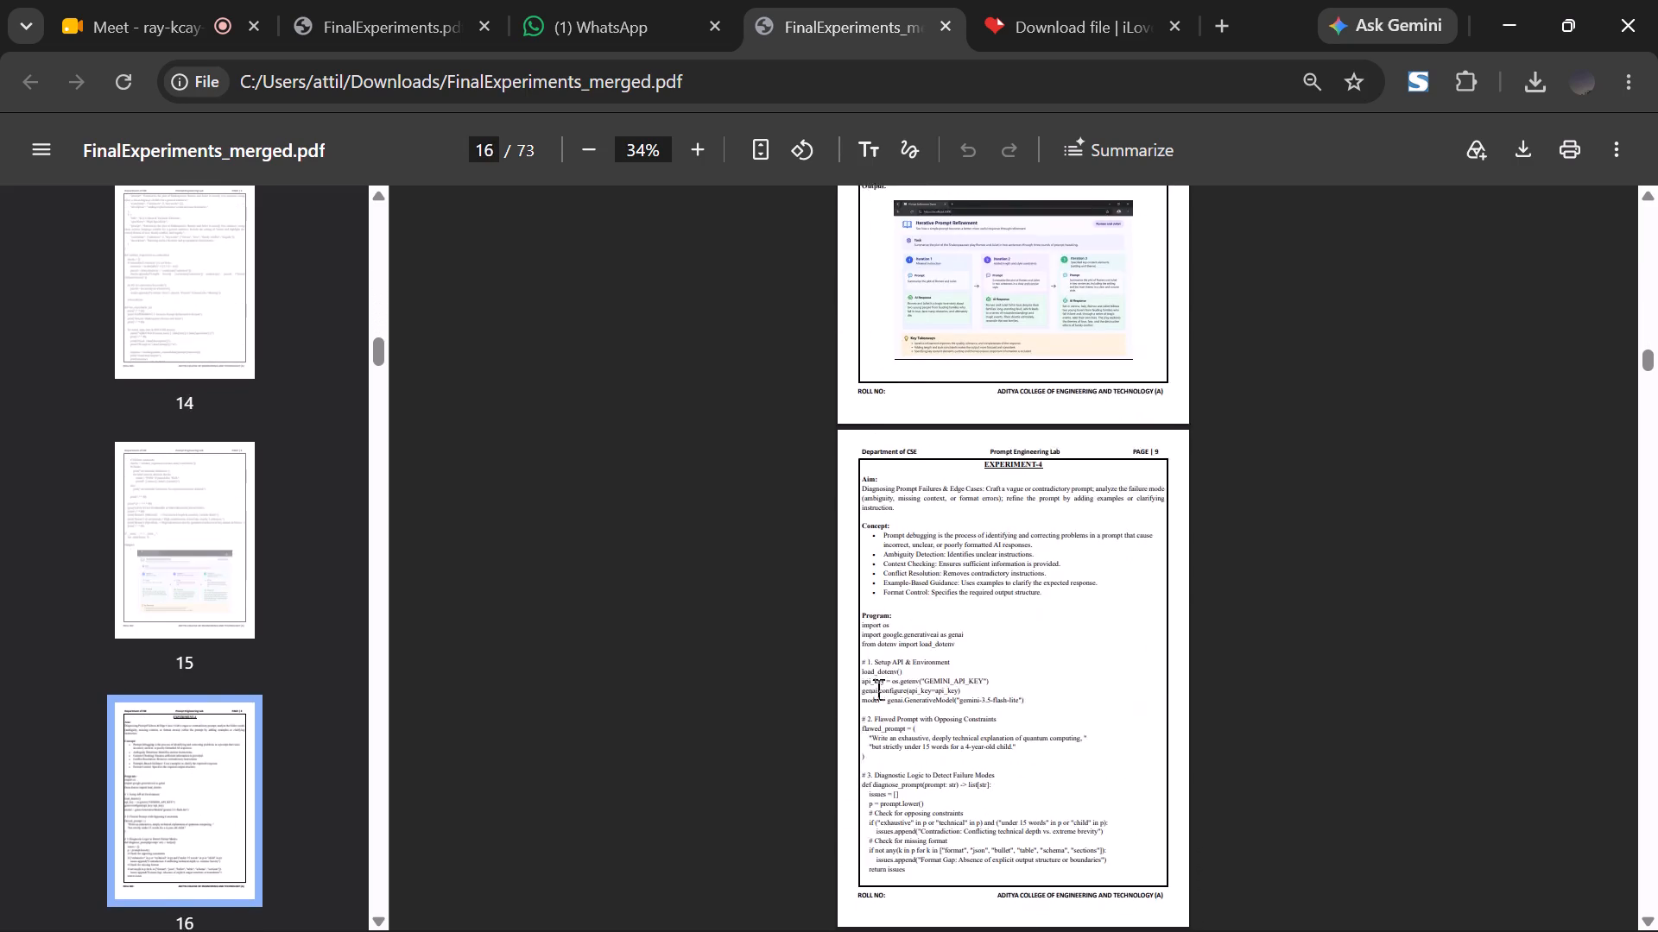
scroll(876, 689, down, 7)
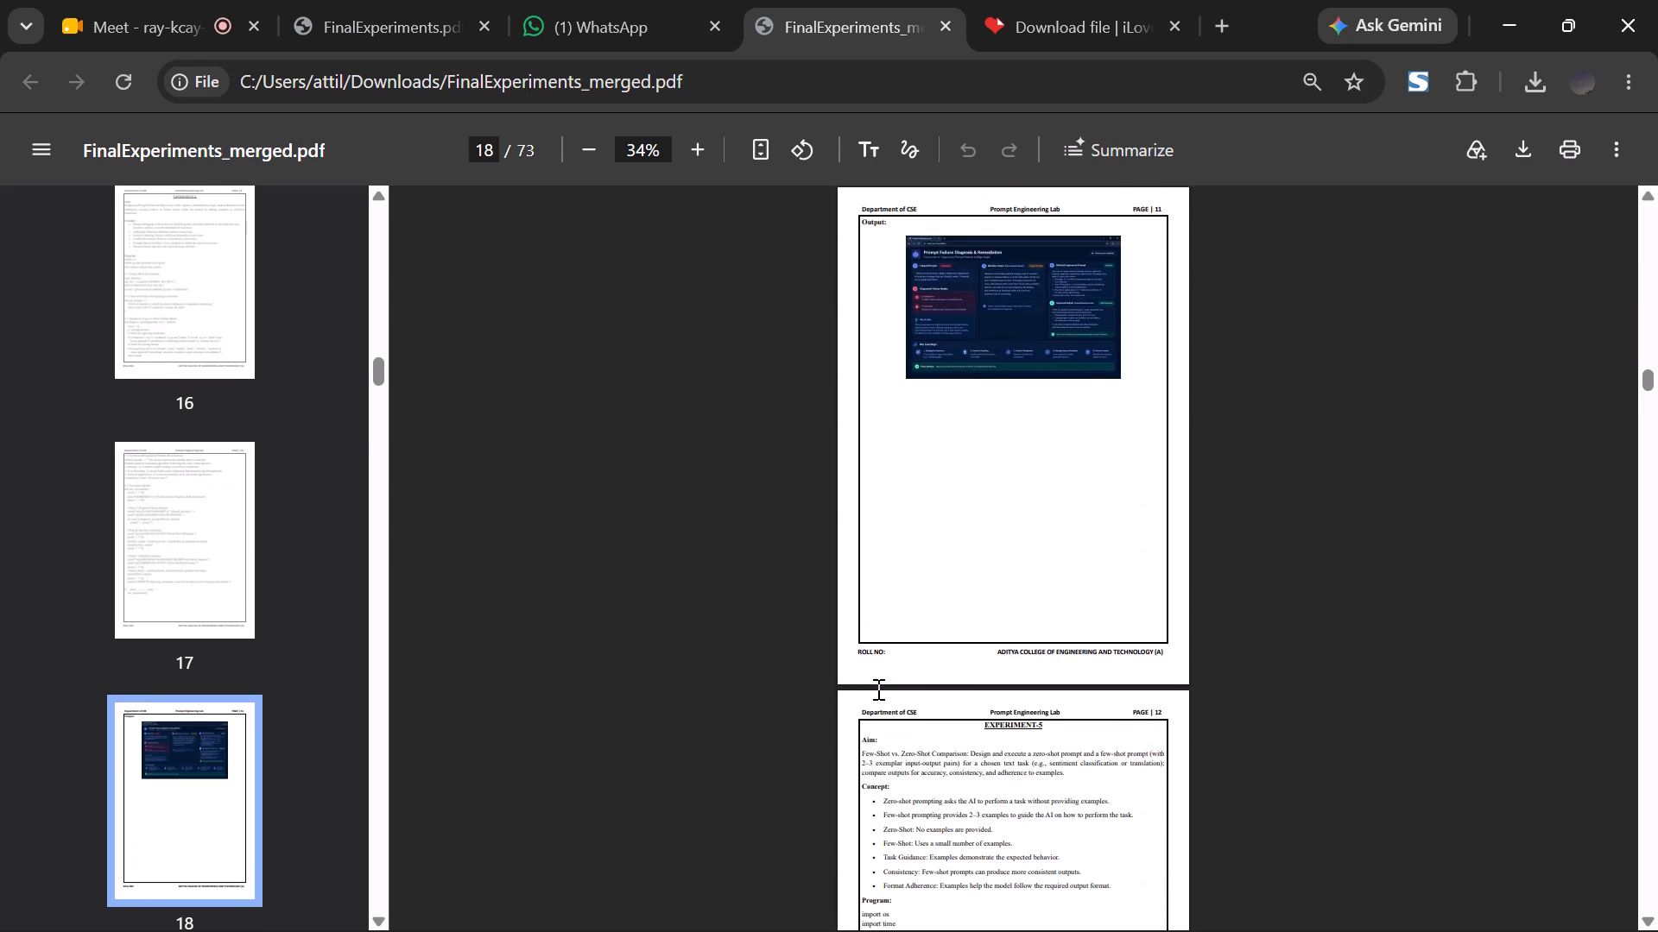
scroll(876, 689, down, 7)
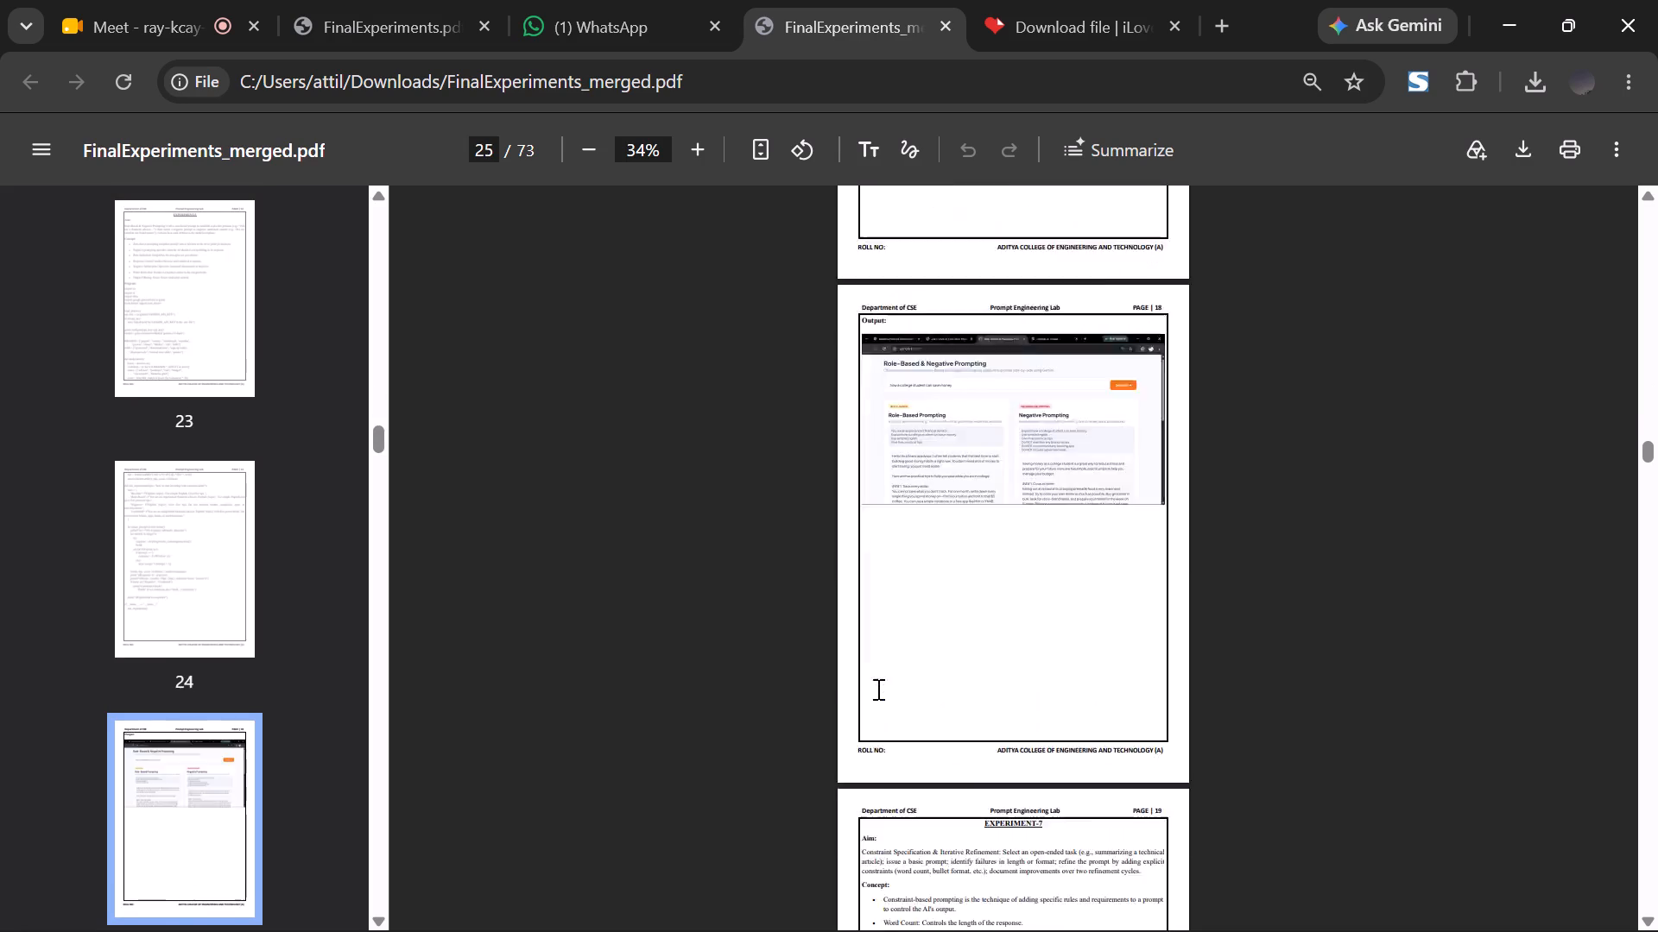
scroll(876, 689, down, 7)
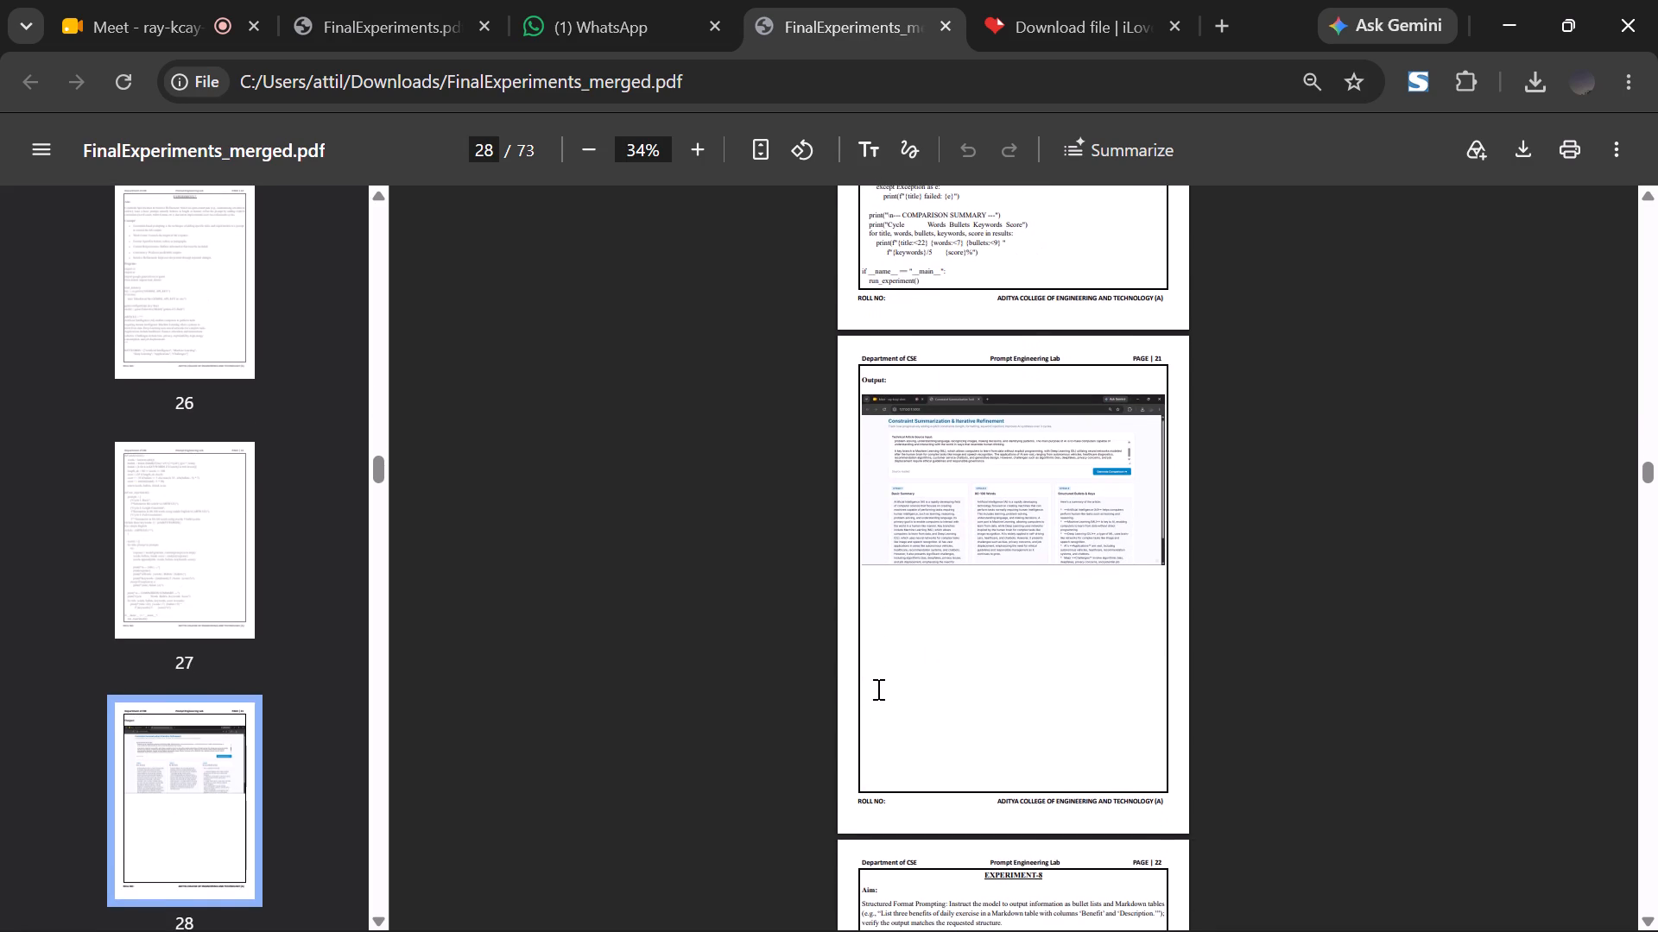
Look through the pages of Experiments 8 to 15 in the merged PDF, examining the programs and output images.
key(Down)
key(Down)
key(Down)
key(Down)
key(Down)
key(Down)
key(Down)
scroll(876, 689, down, 2)
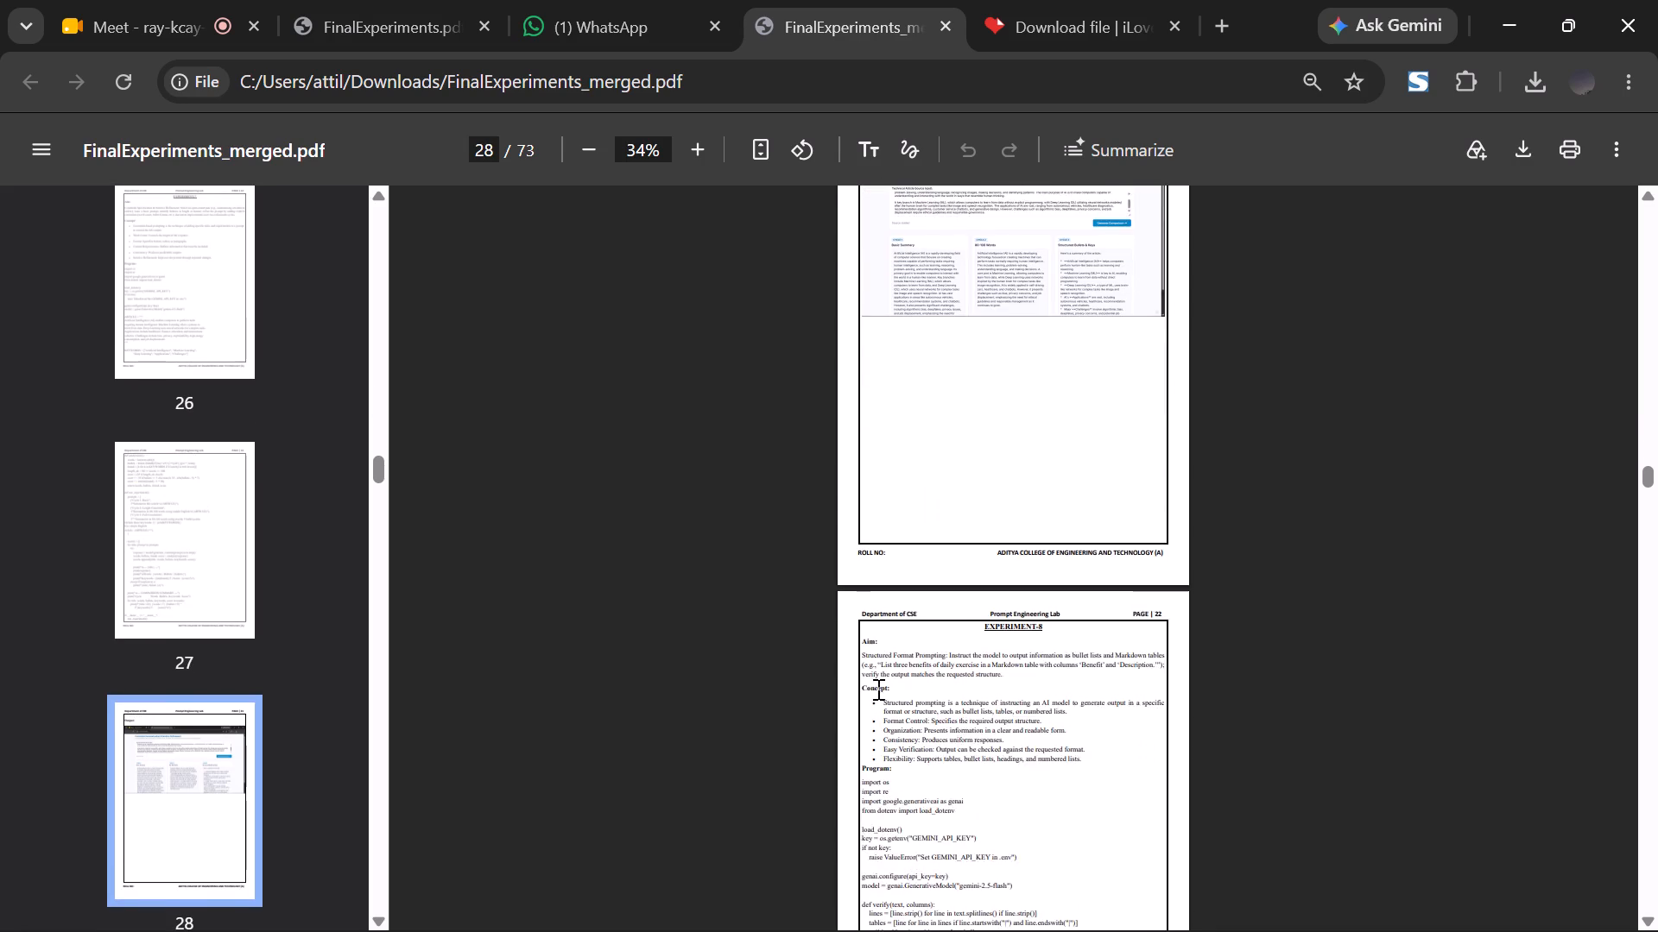
scroll(876, 689, down, 6)
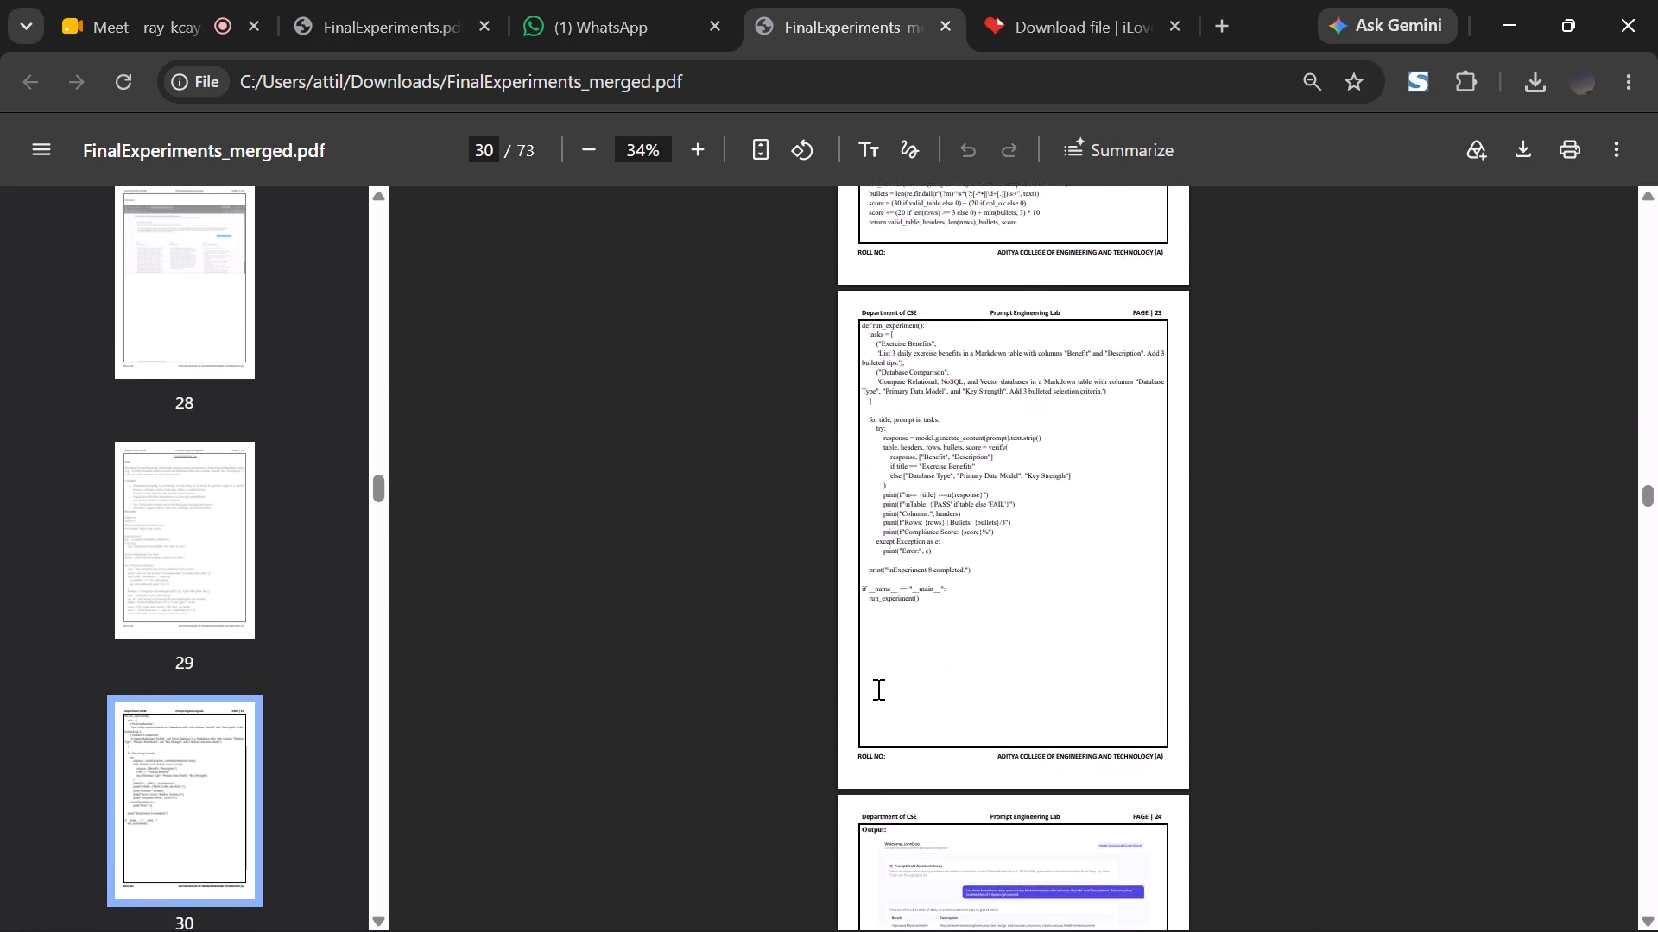
scroll(876, 689, down, 6)
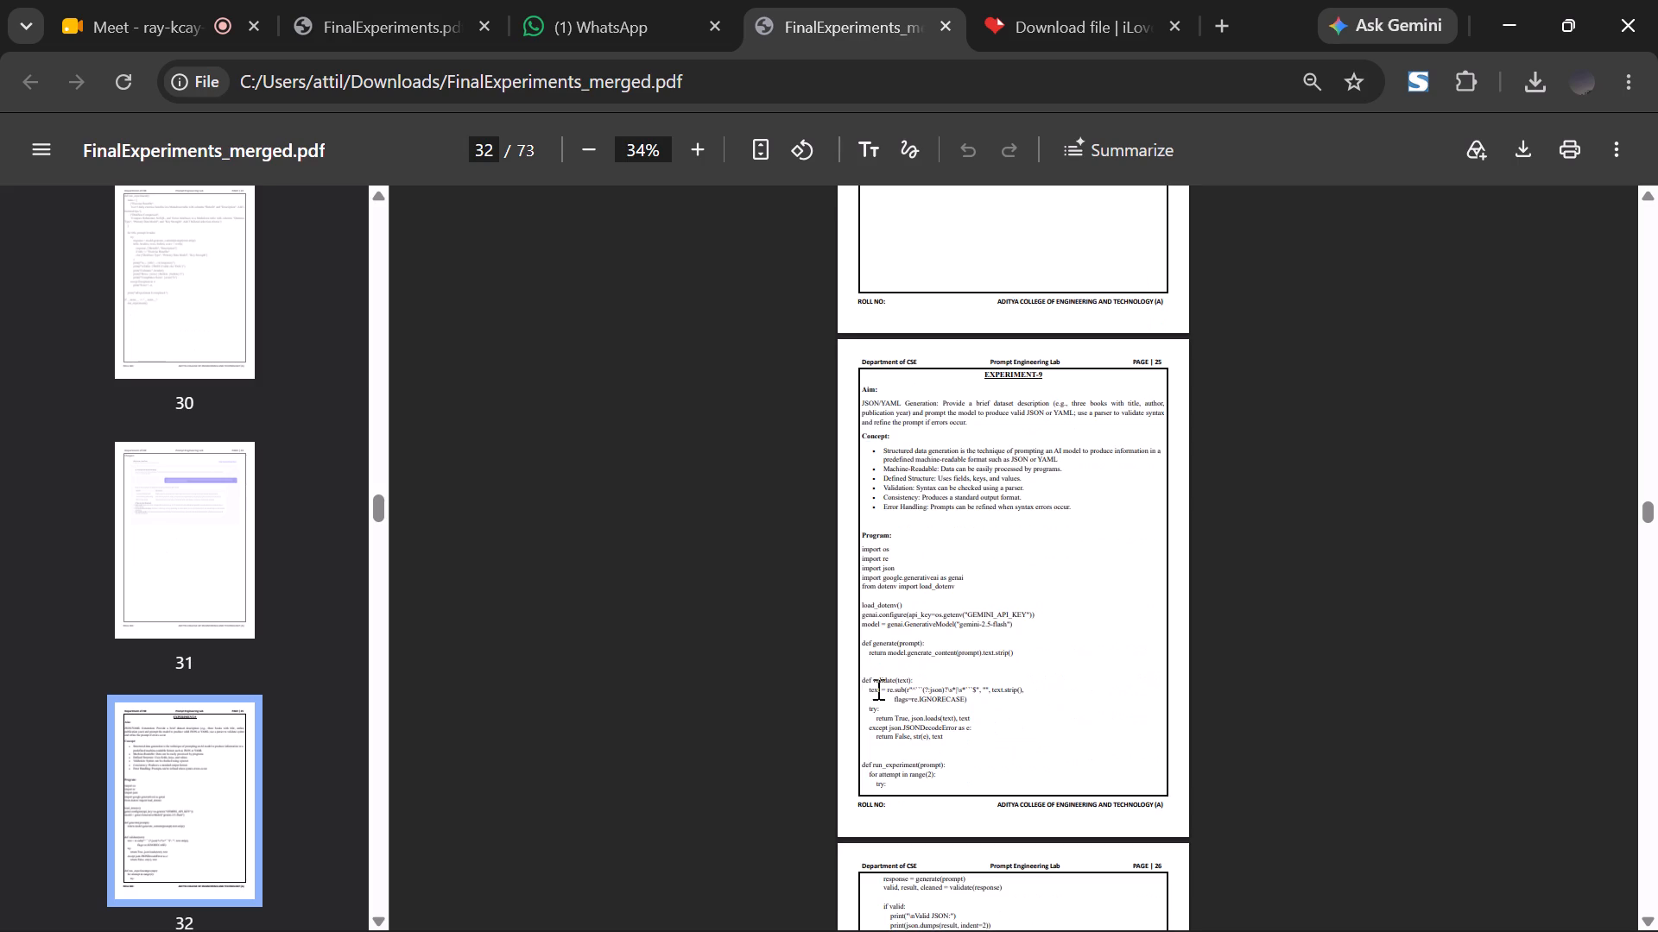
scroll(876, 689, down, 6)
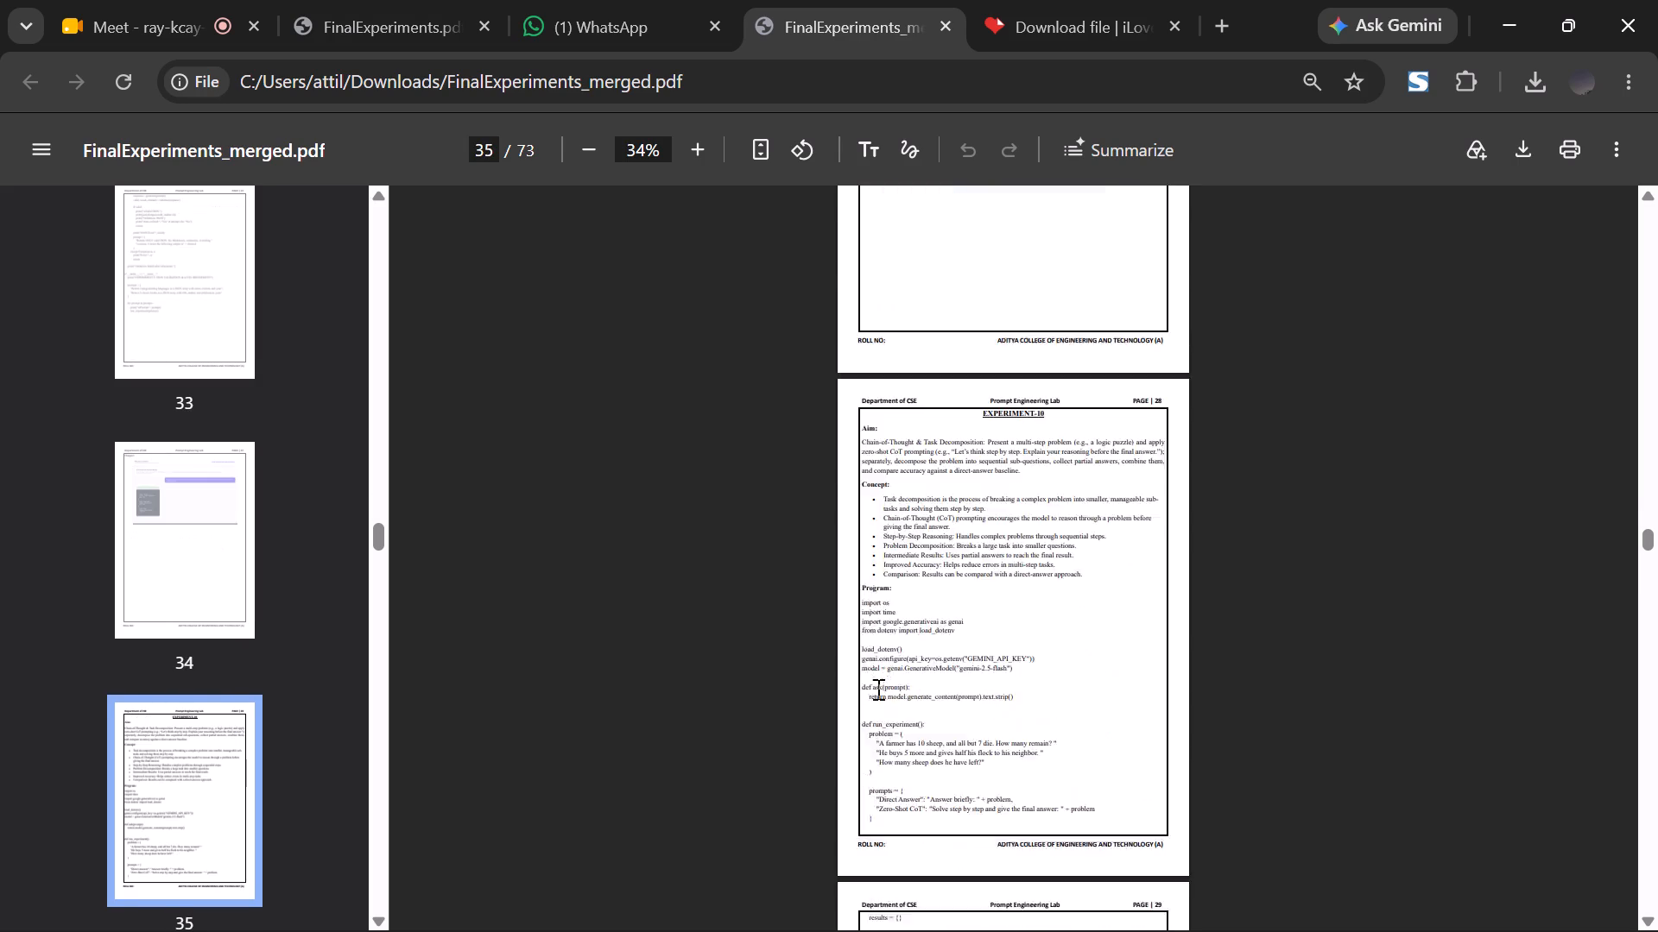
scroll(876, 689, down, 6)
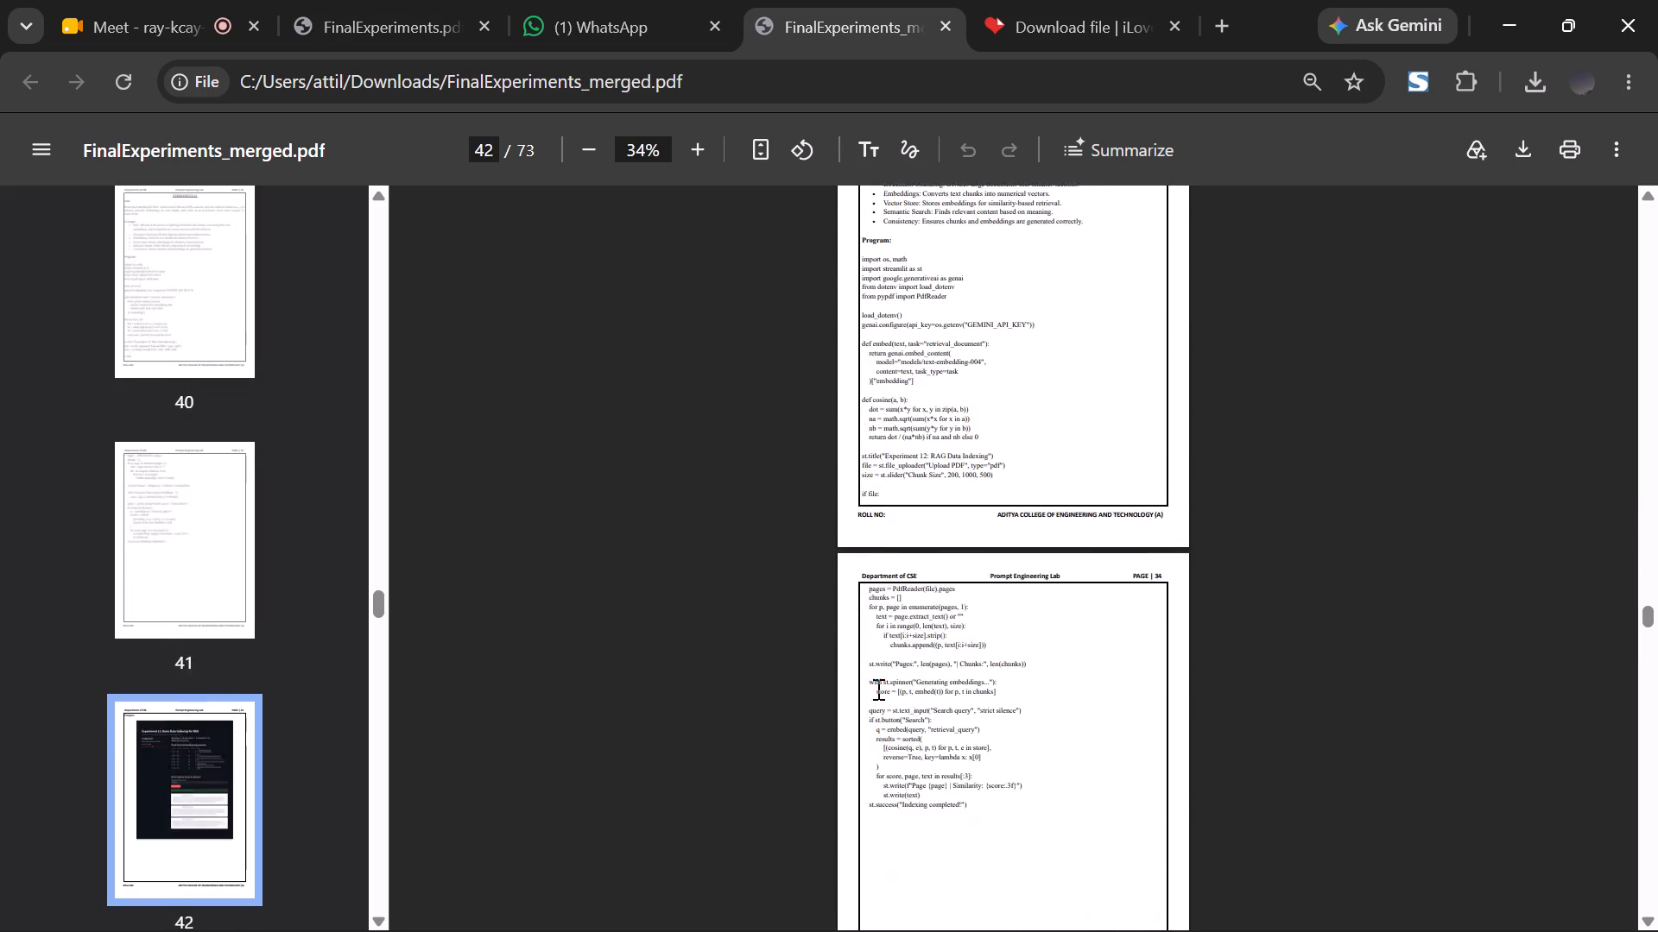
scroll(876, 689, down, 7)
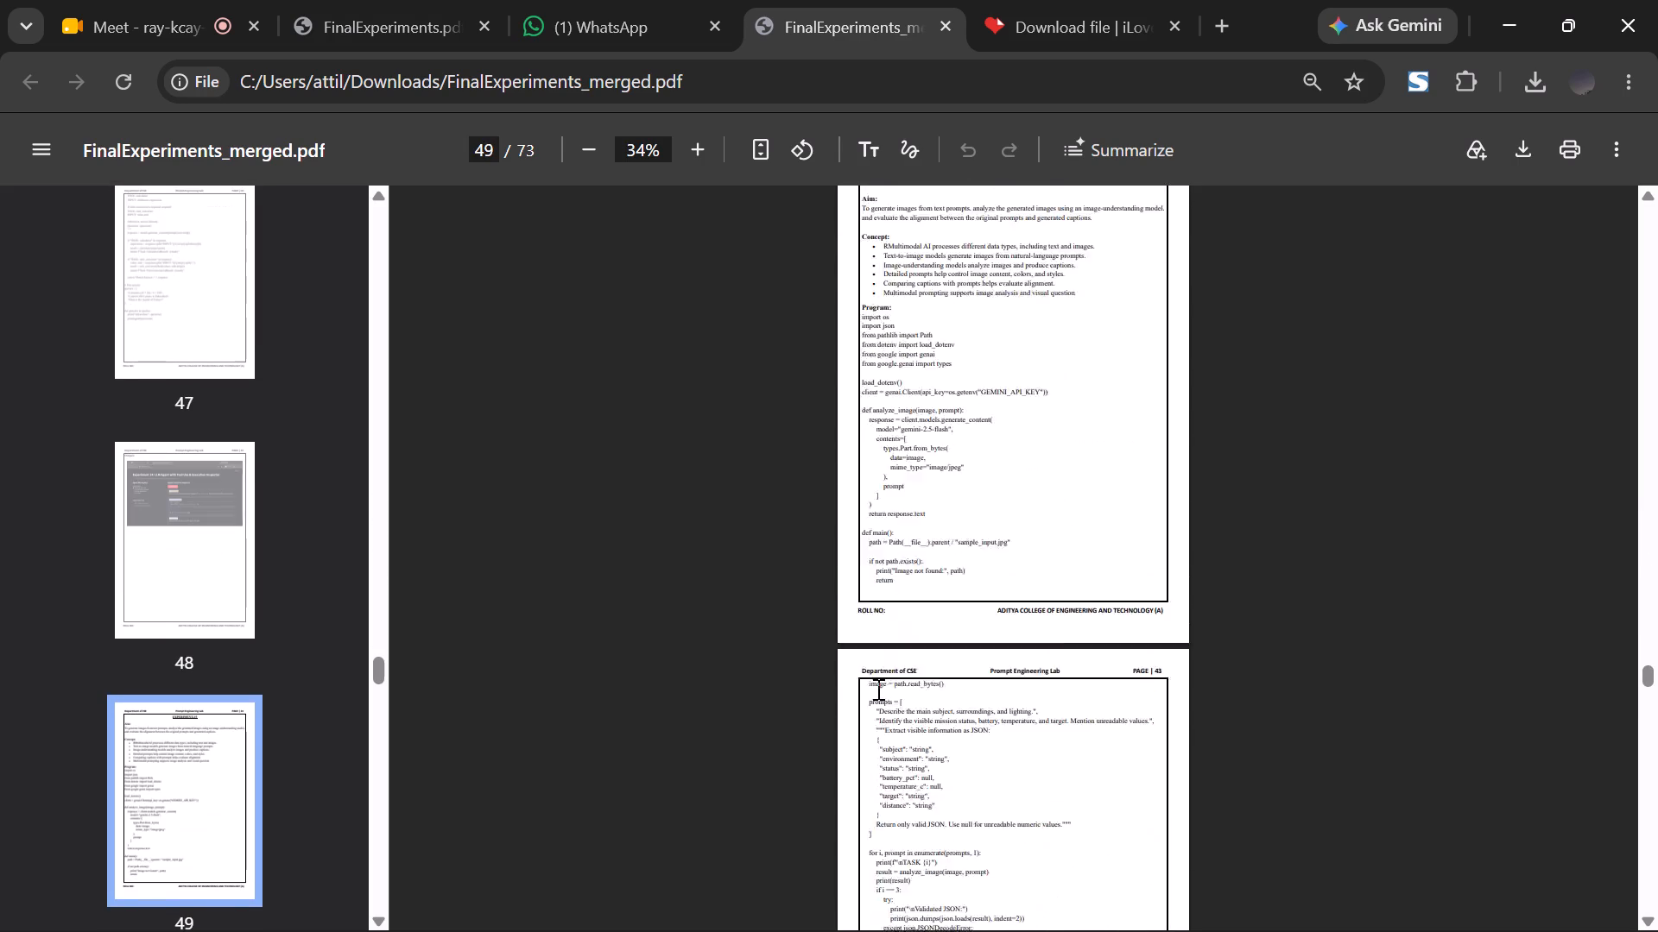
scroll(876, 689, down, 5)
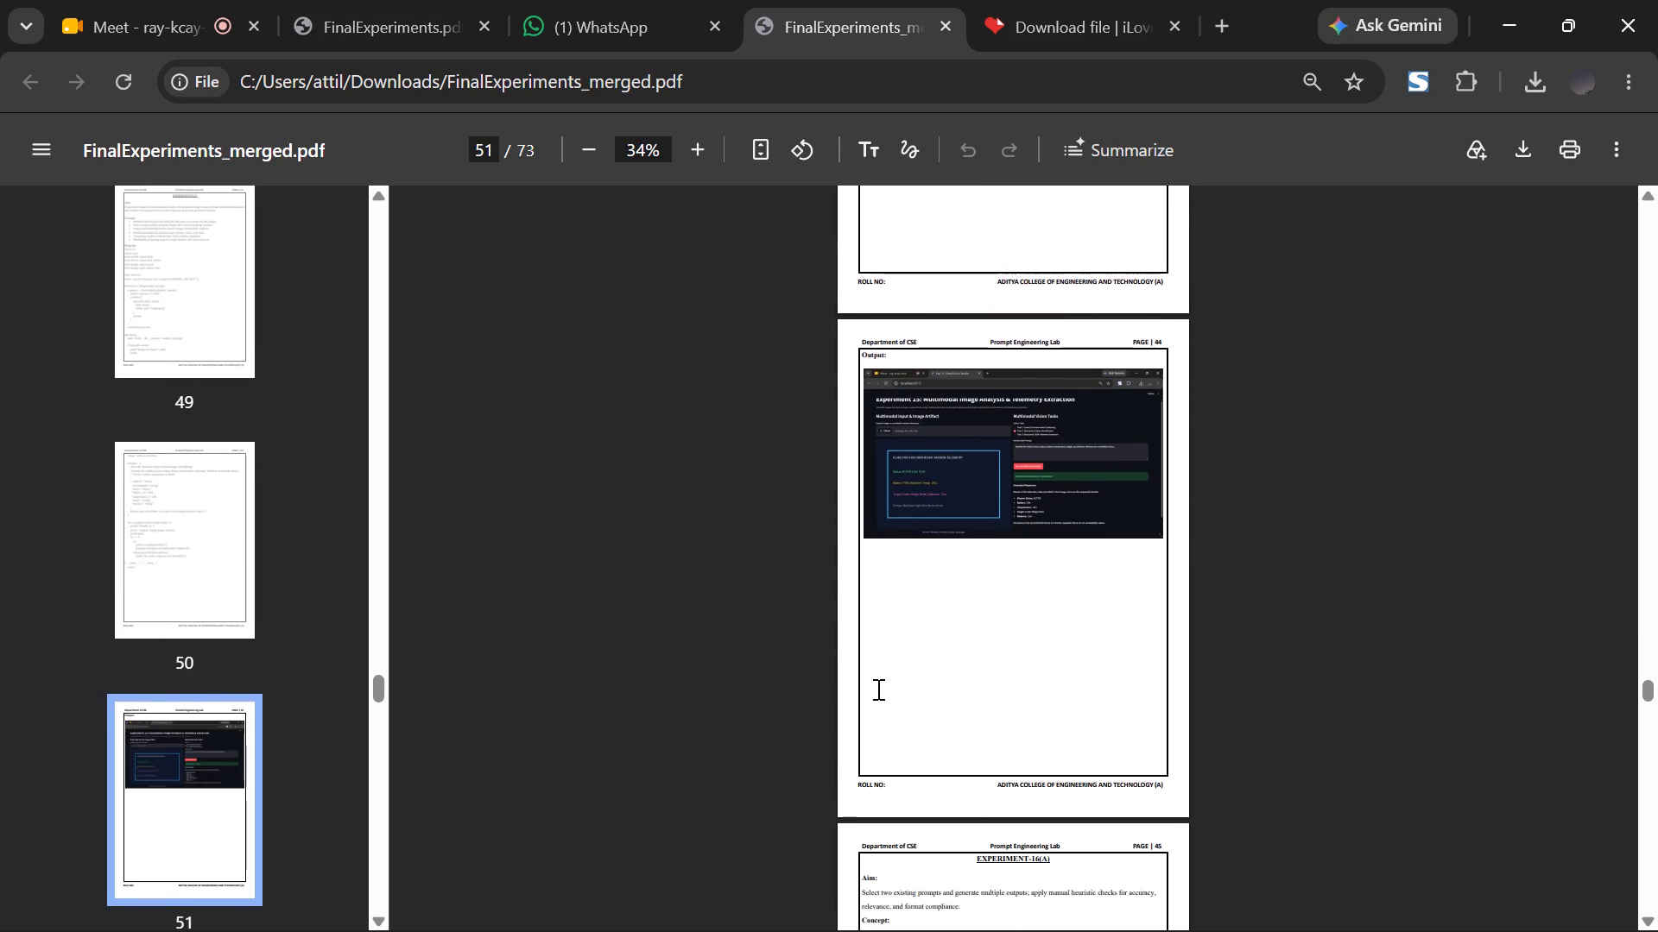
Look through the pages of Experiments 16(A) to 22 in the merged PDF up to its last page, examining the output images.
scroll(876, 689, down, 5)
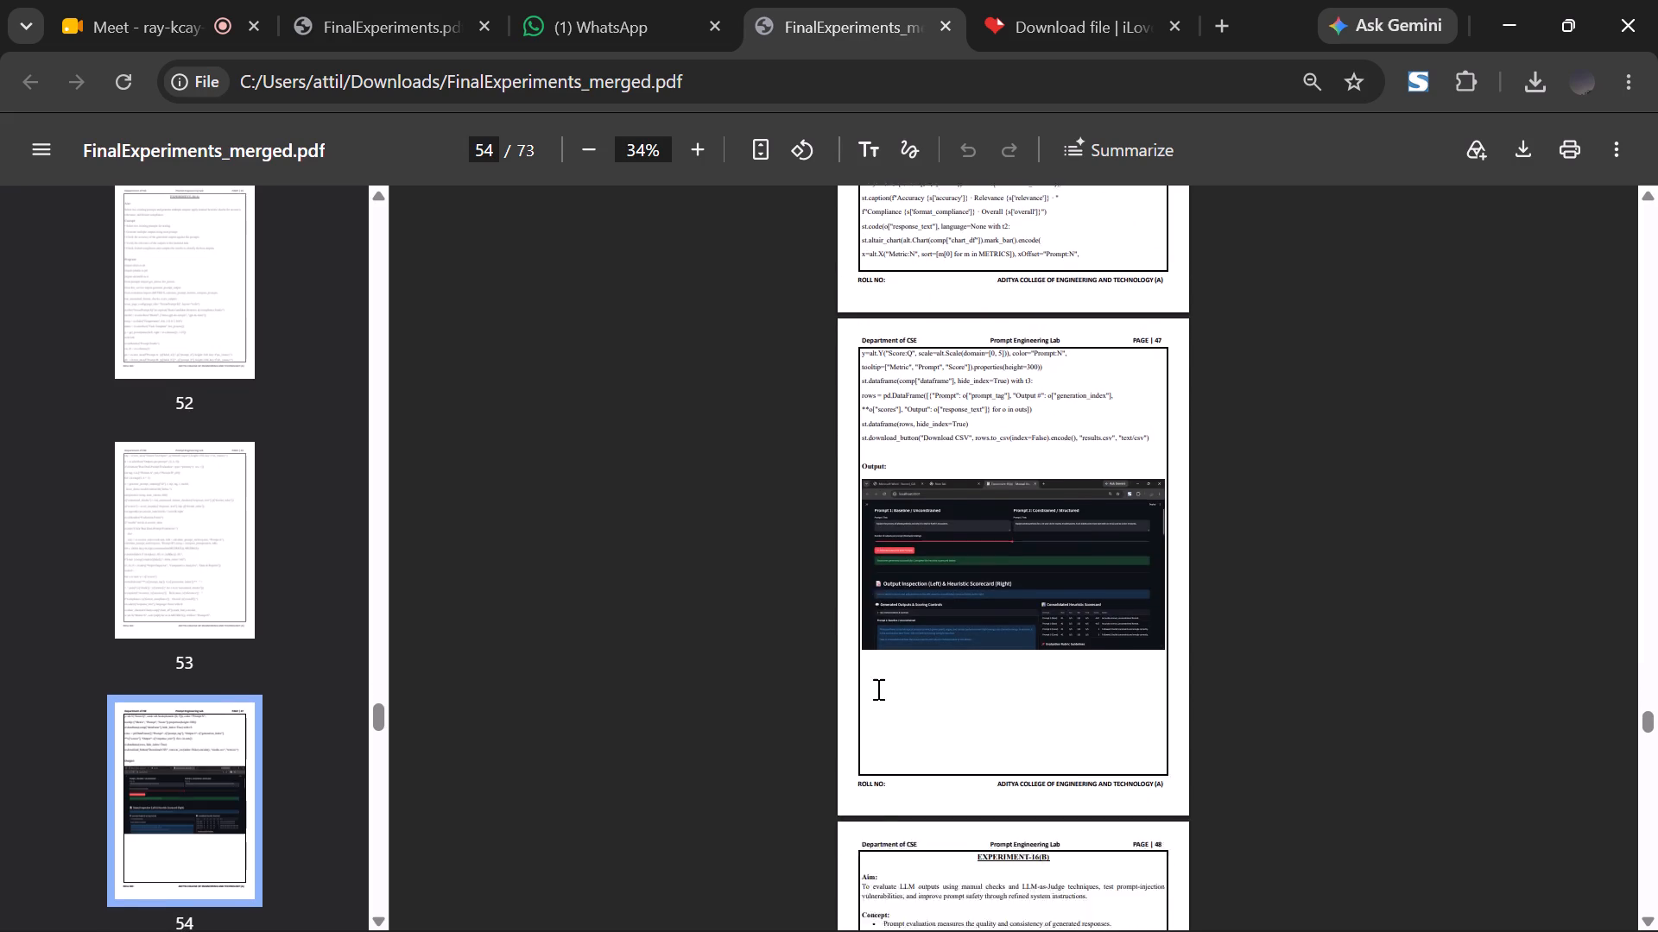
scroll(876, 689, down, 4)
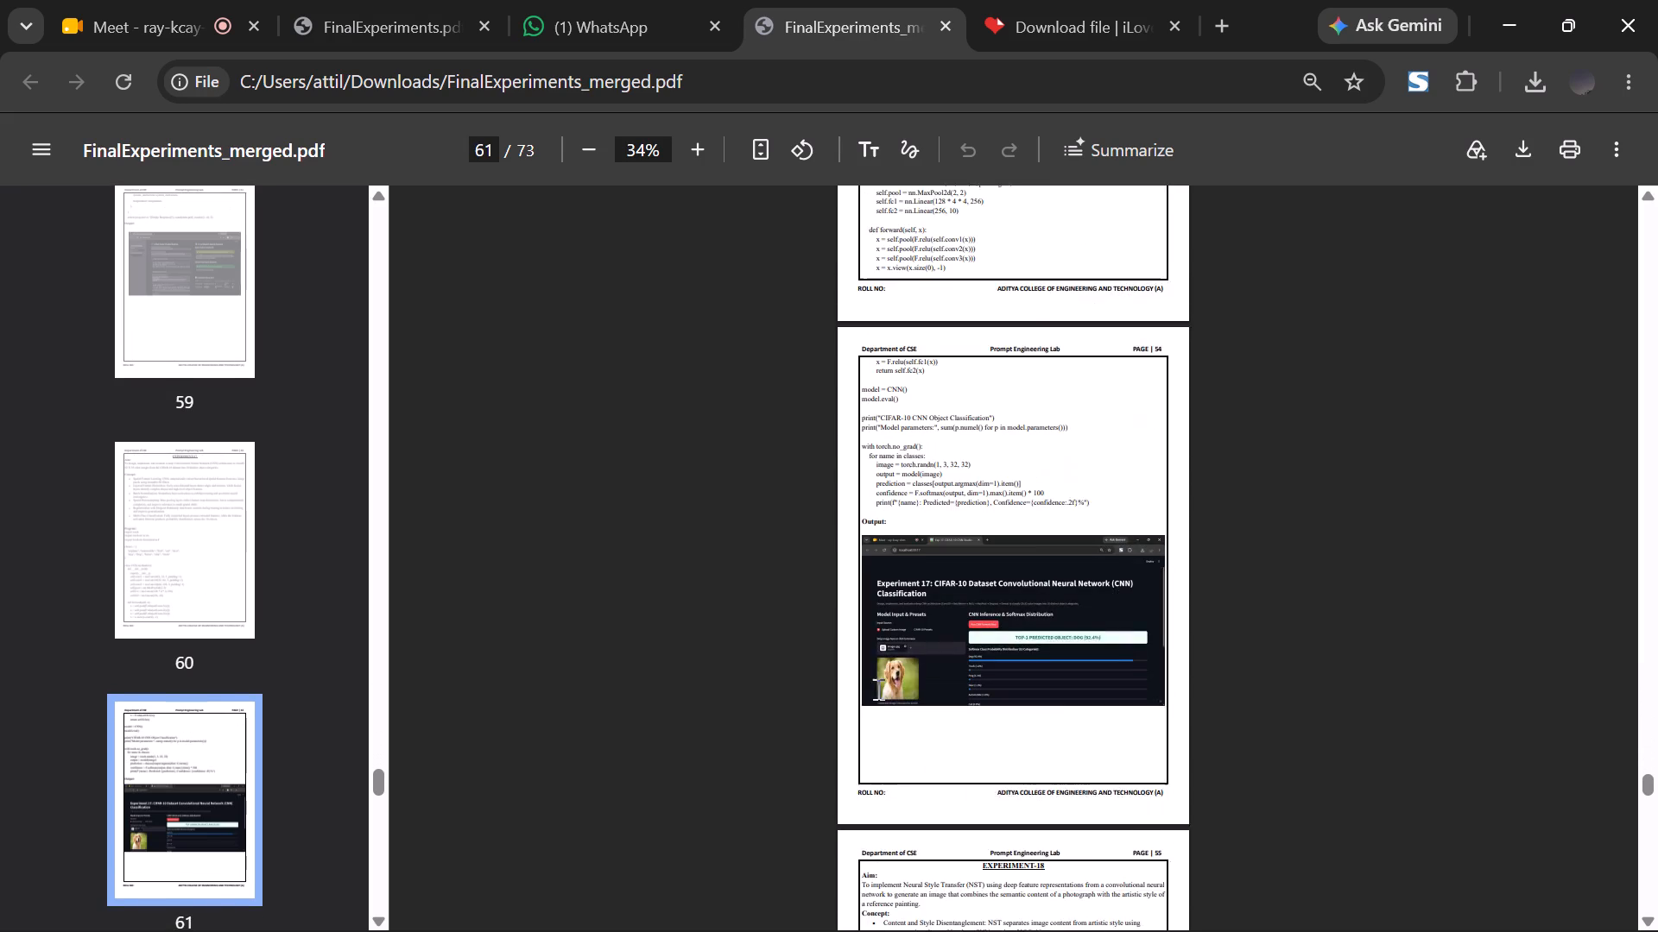
scroll(876, 689, down, 7)
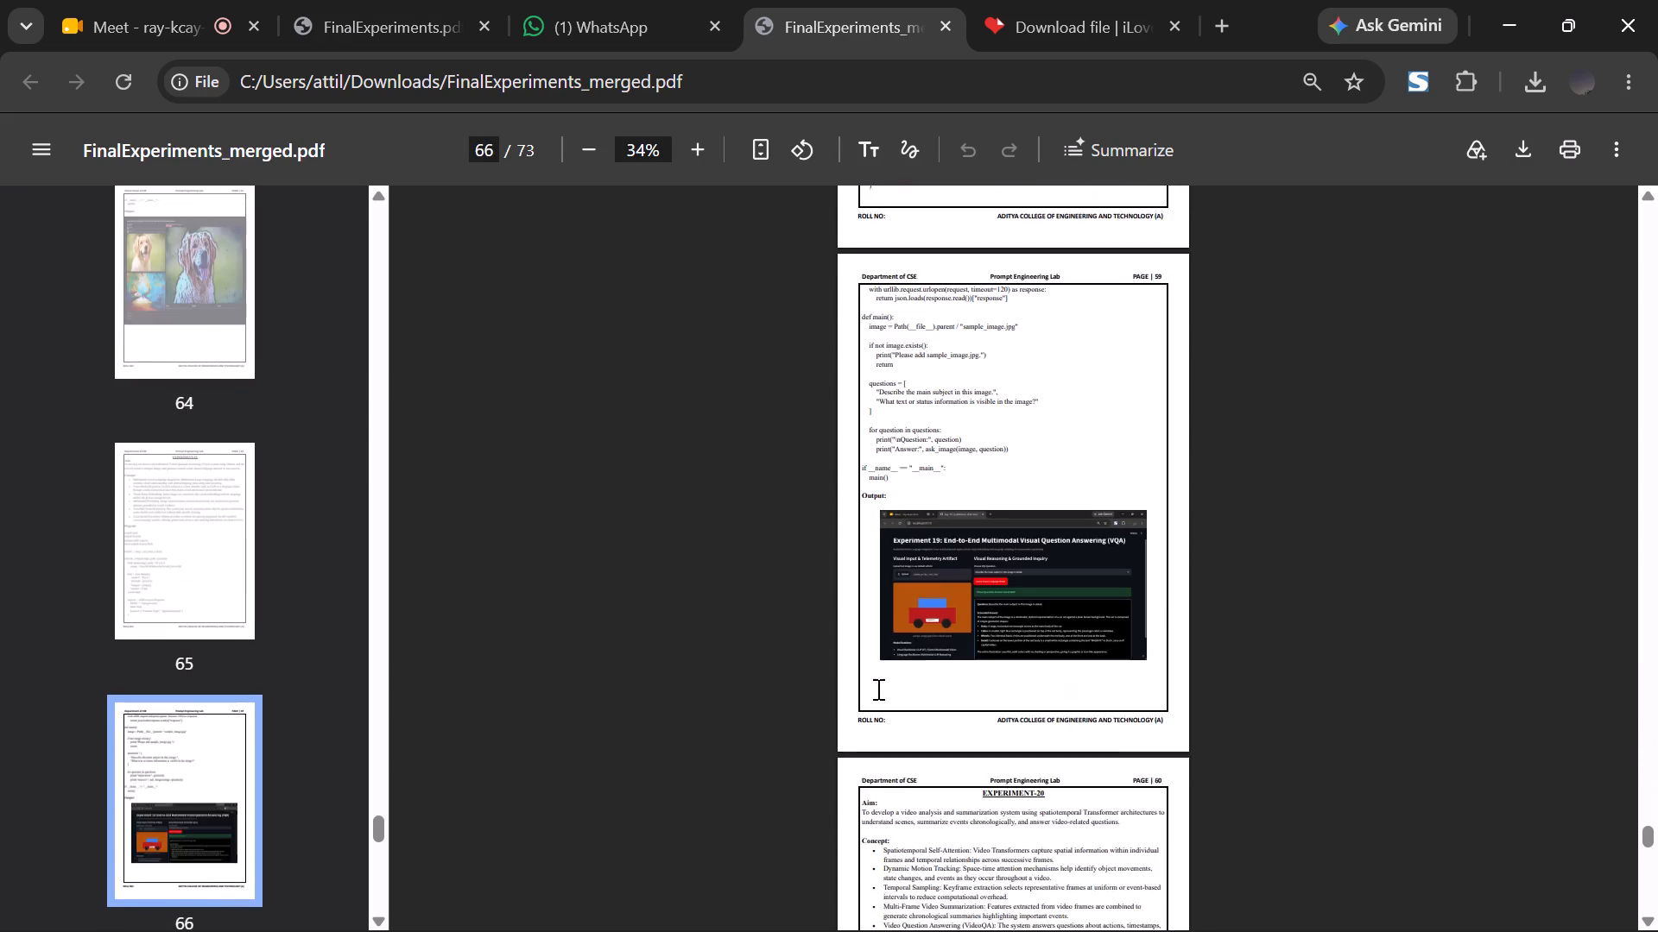
scroll(876, 689, down, 8)
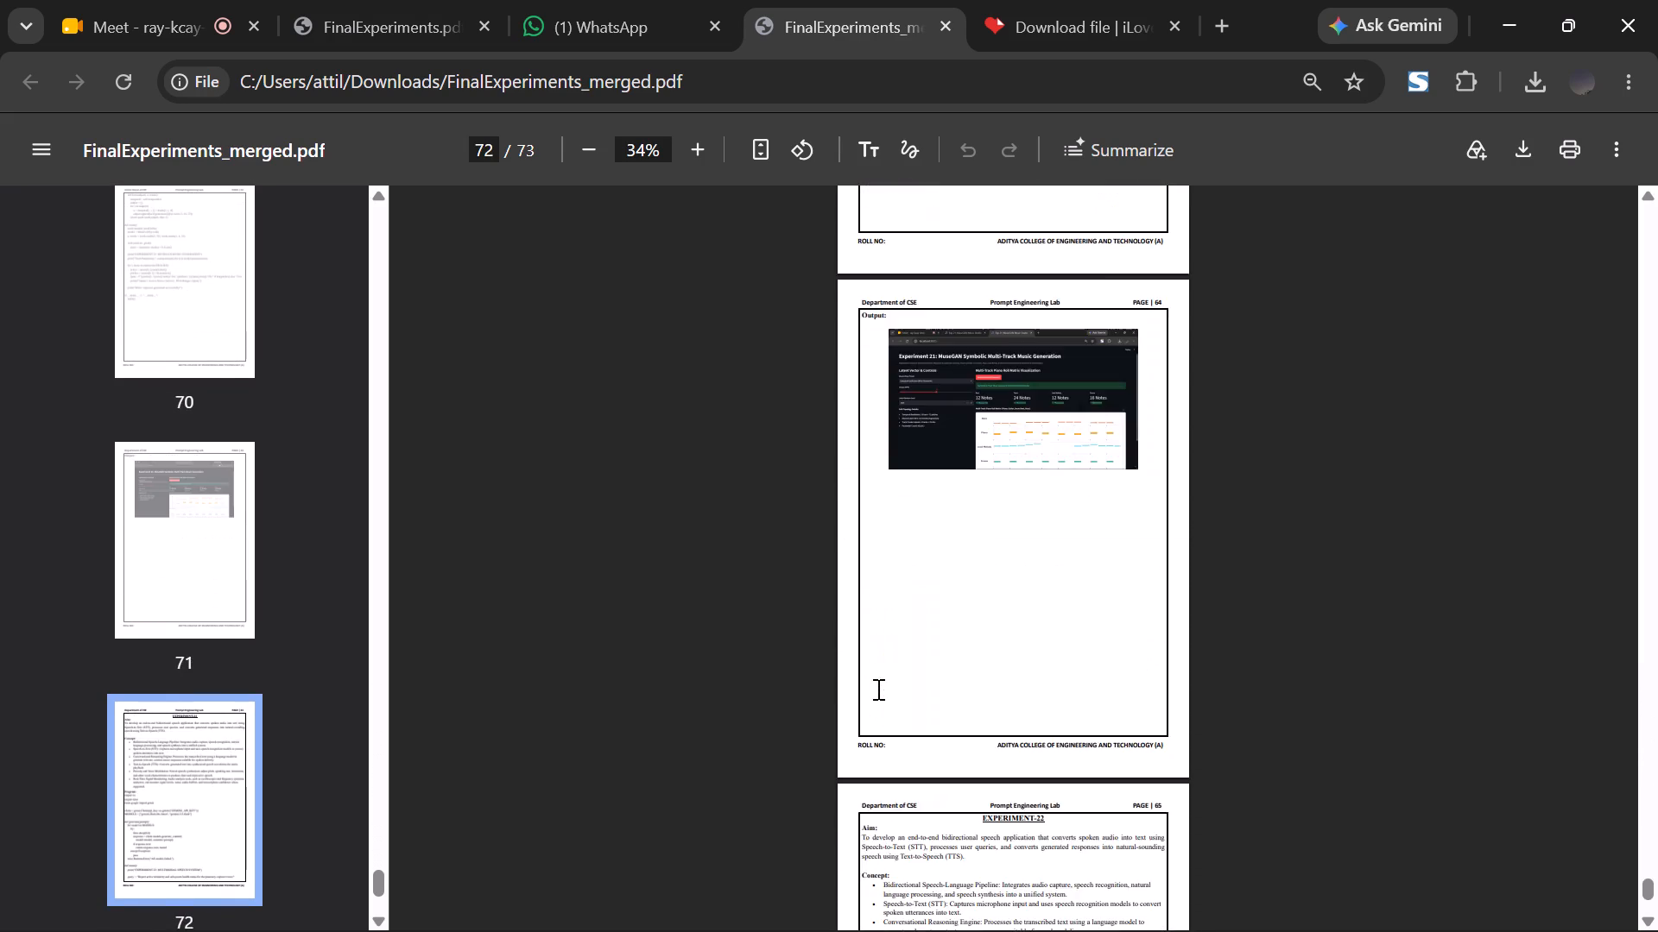
scroll(876, 689, down, 16)
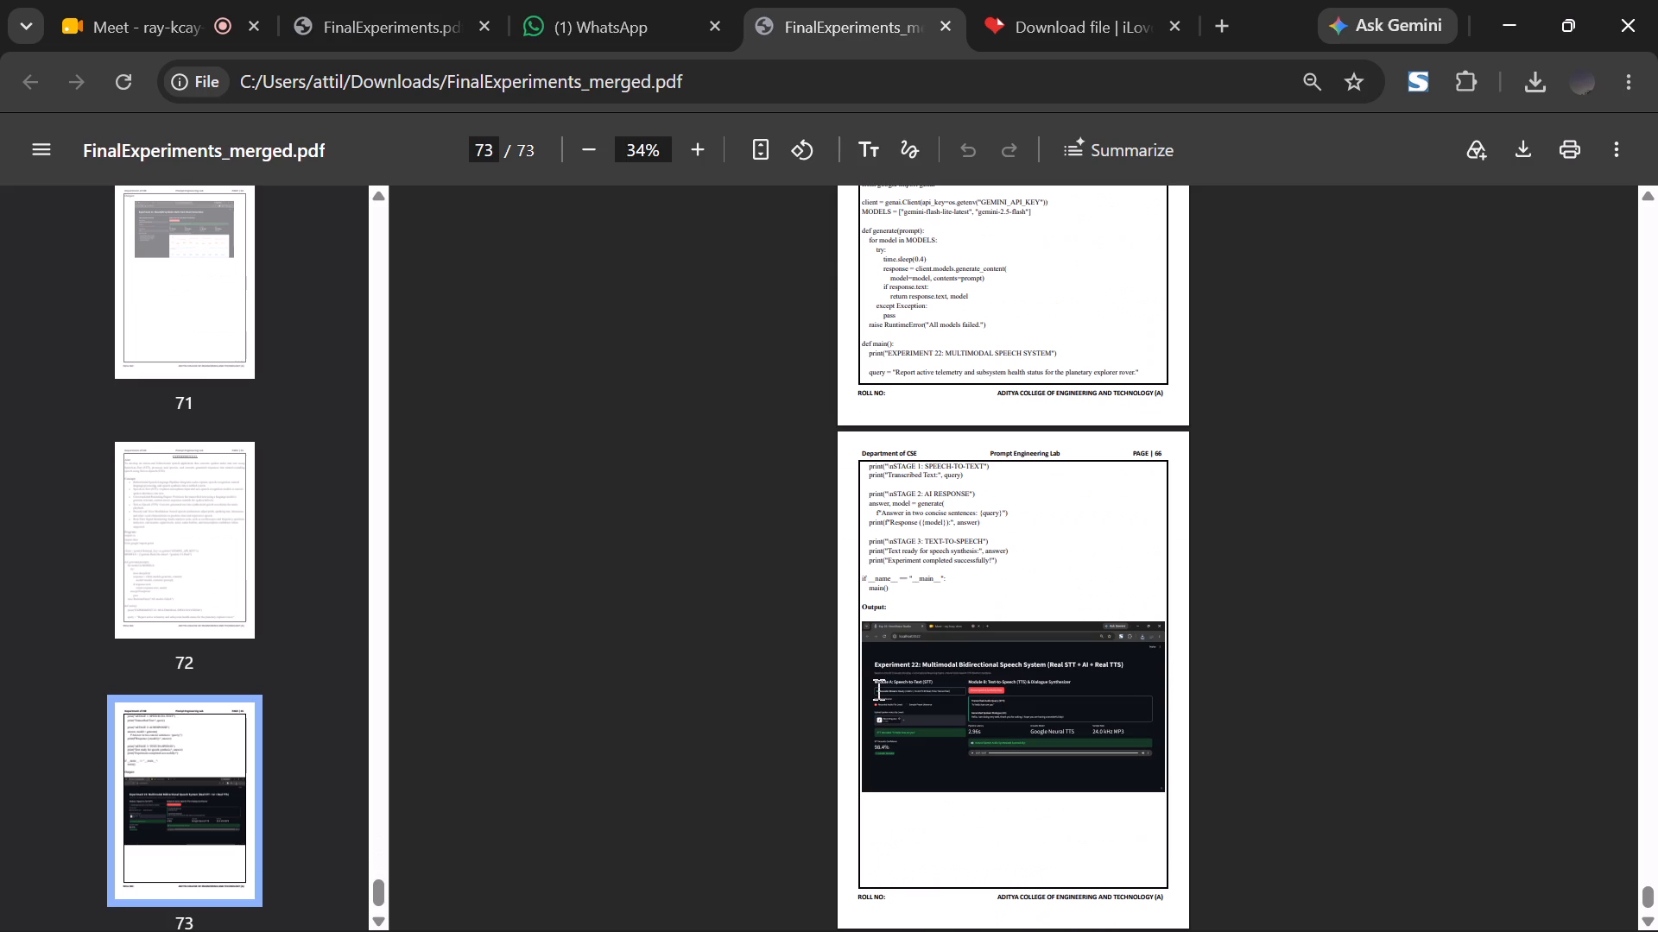
Open the Speedcopy printing website, speedcopy.in, in a new browser tab.
click(1225, 0)
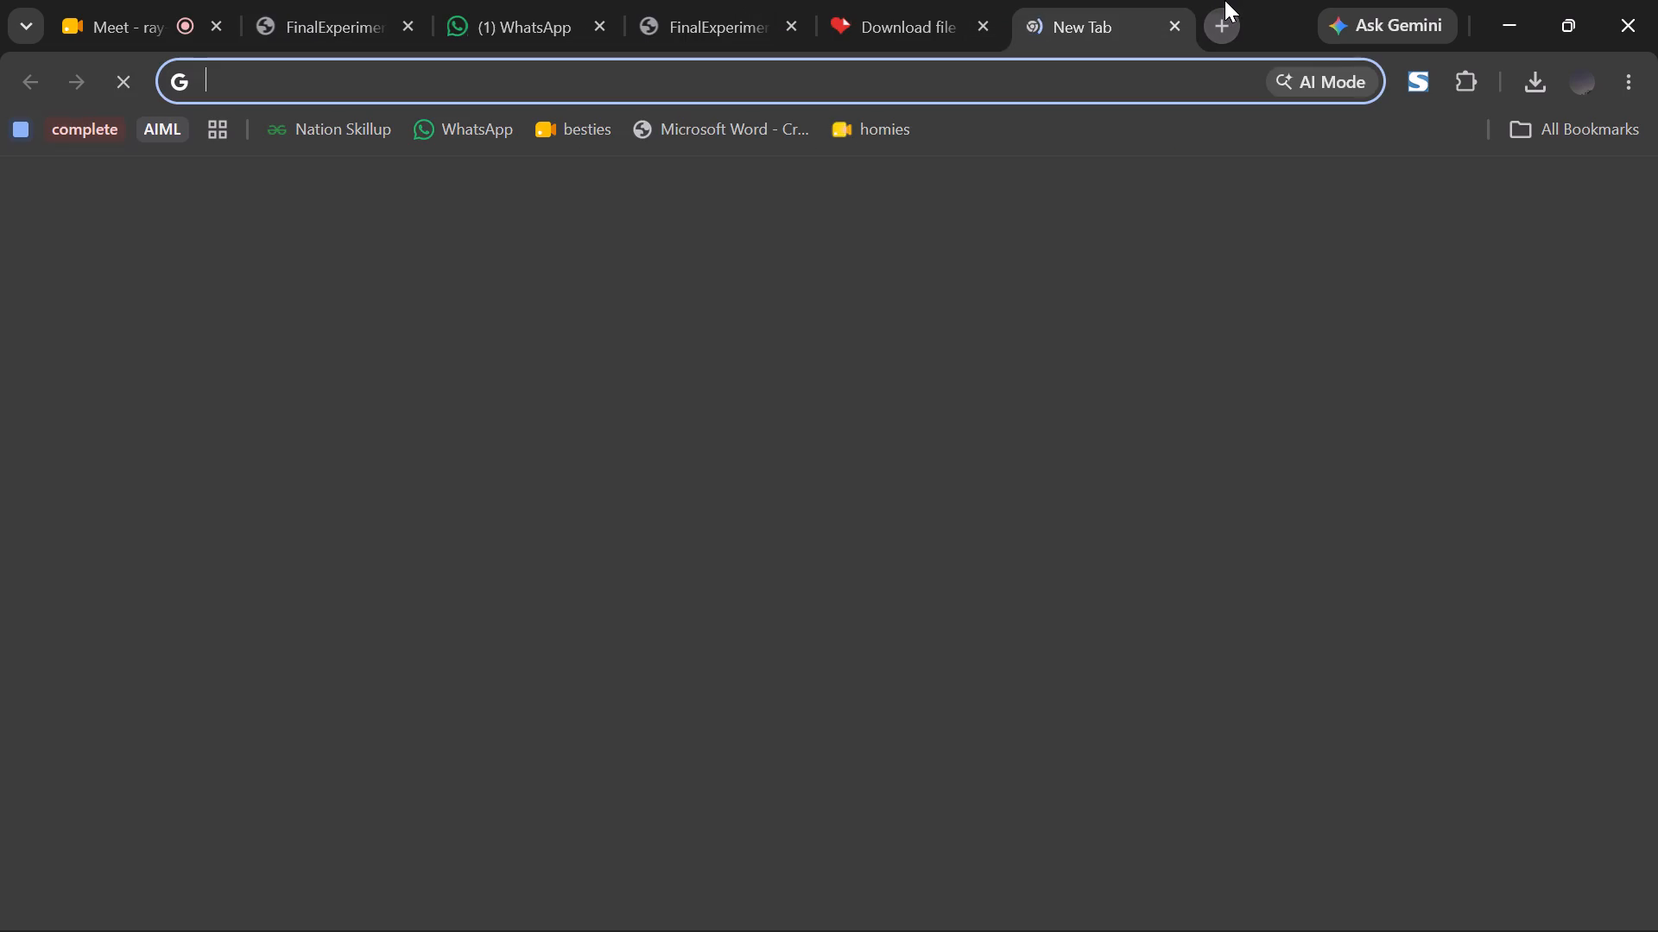
click(1098, 91)
key(s)
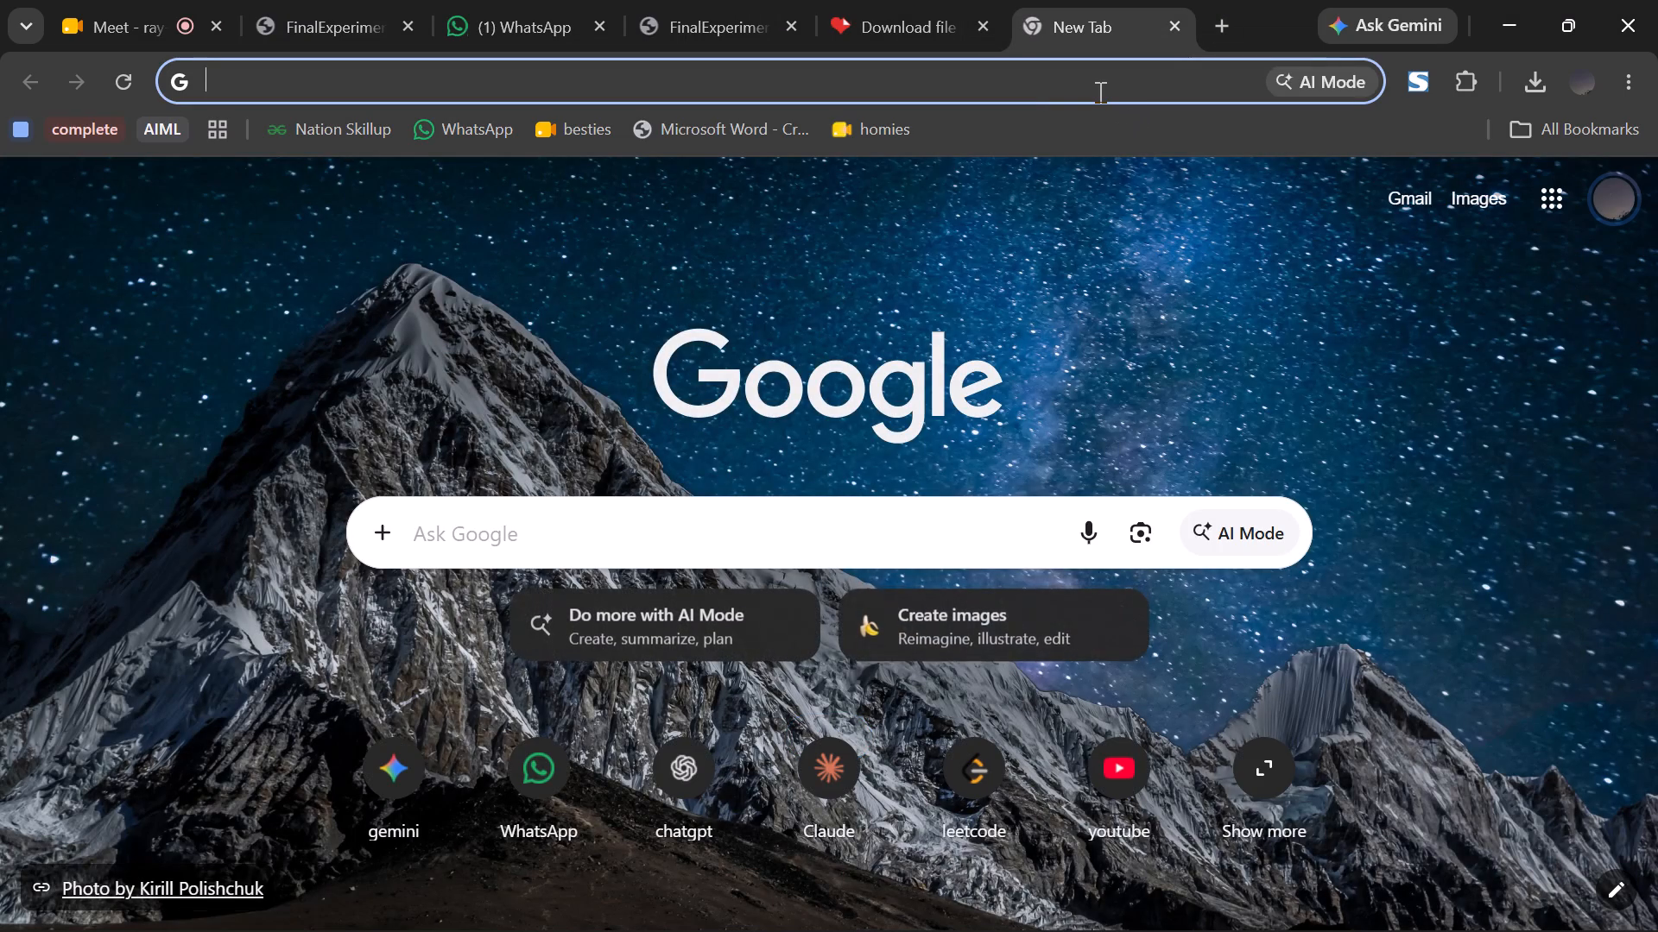
text(peed)
key(Return)
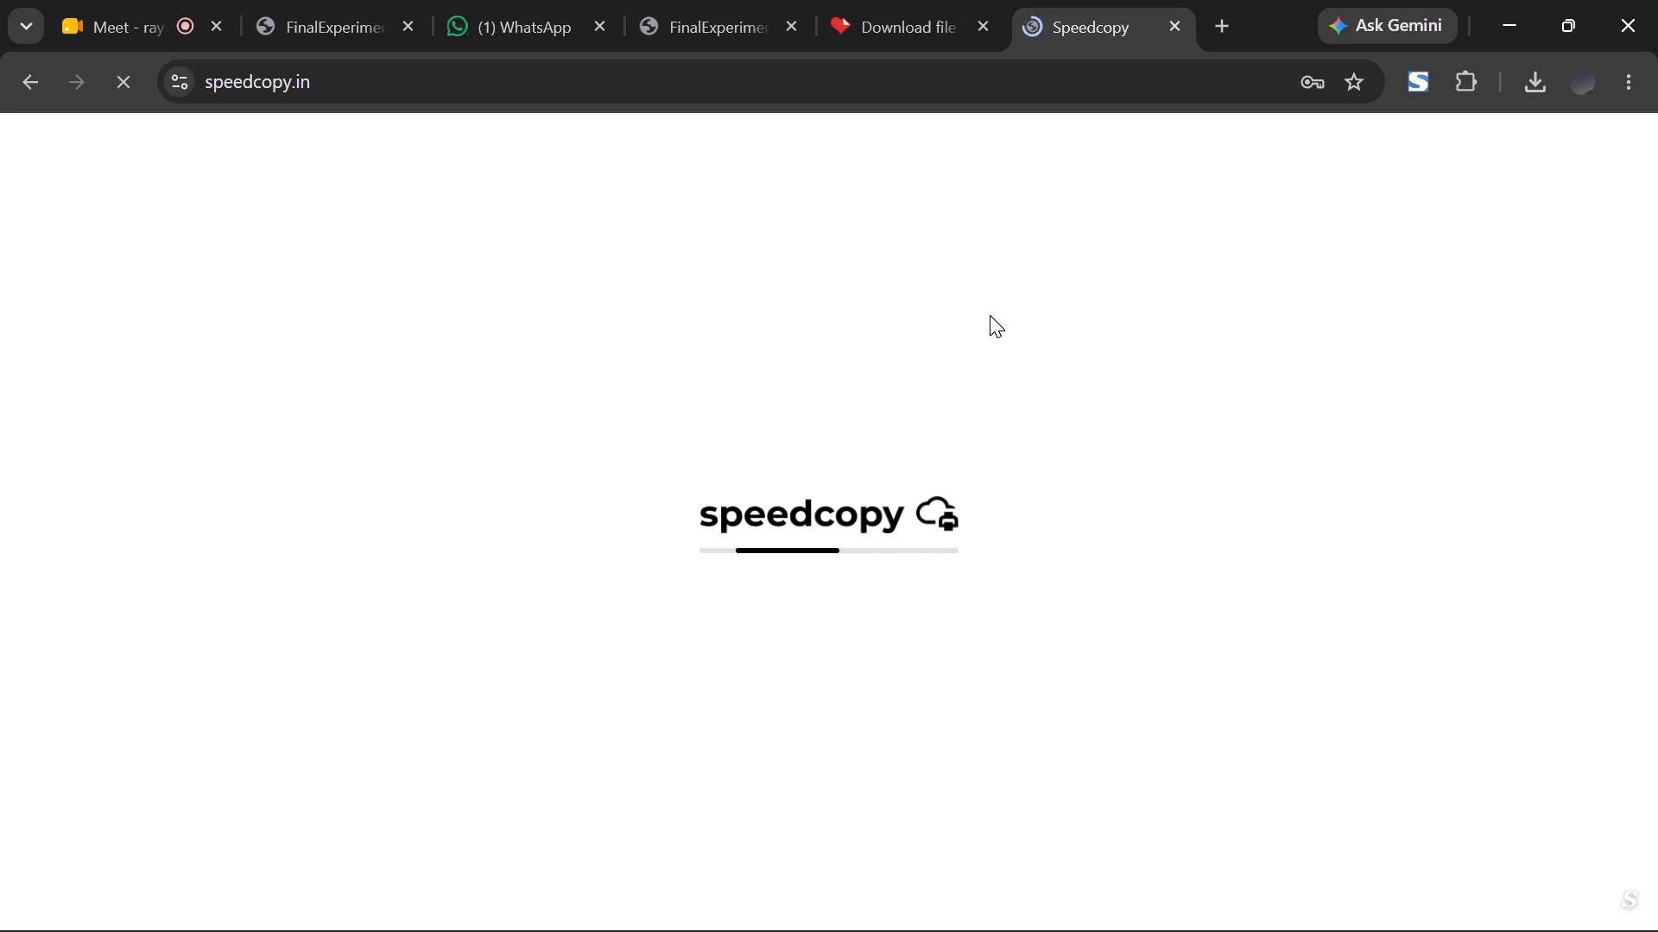
Close the FinalExperiments_merged PDF tab and the iLovePDF download tab.
click(786, 22)
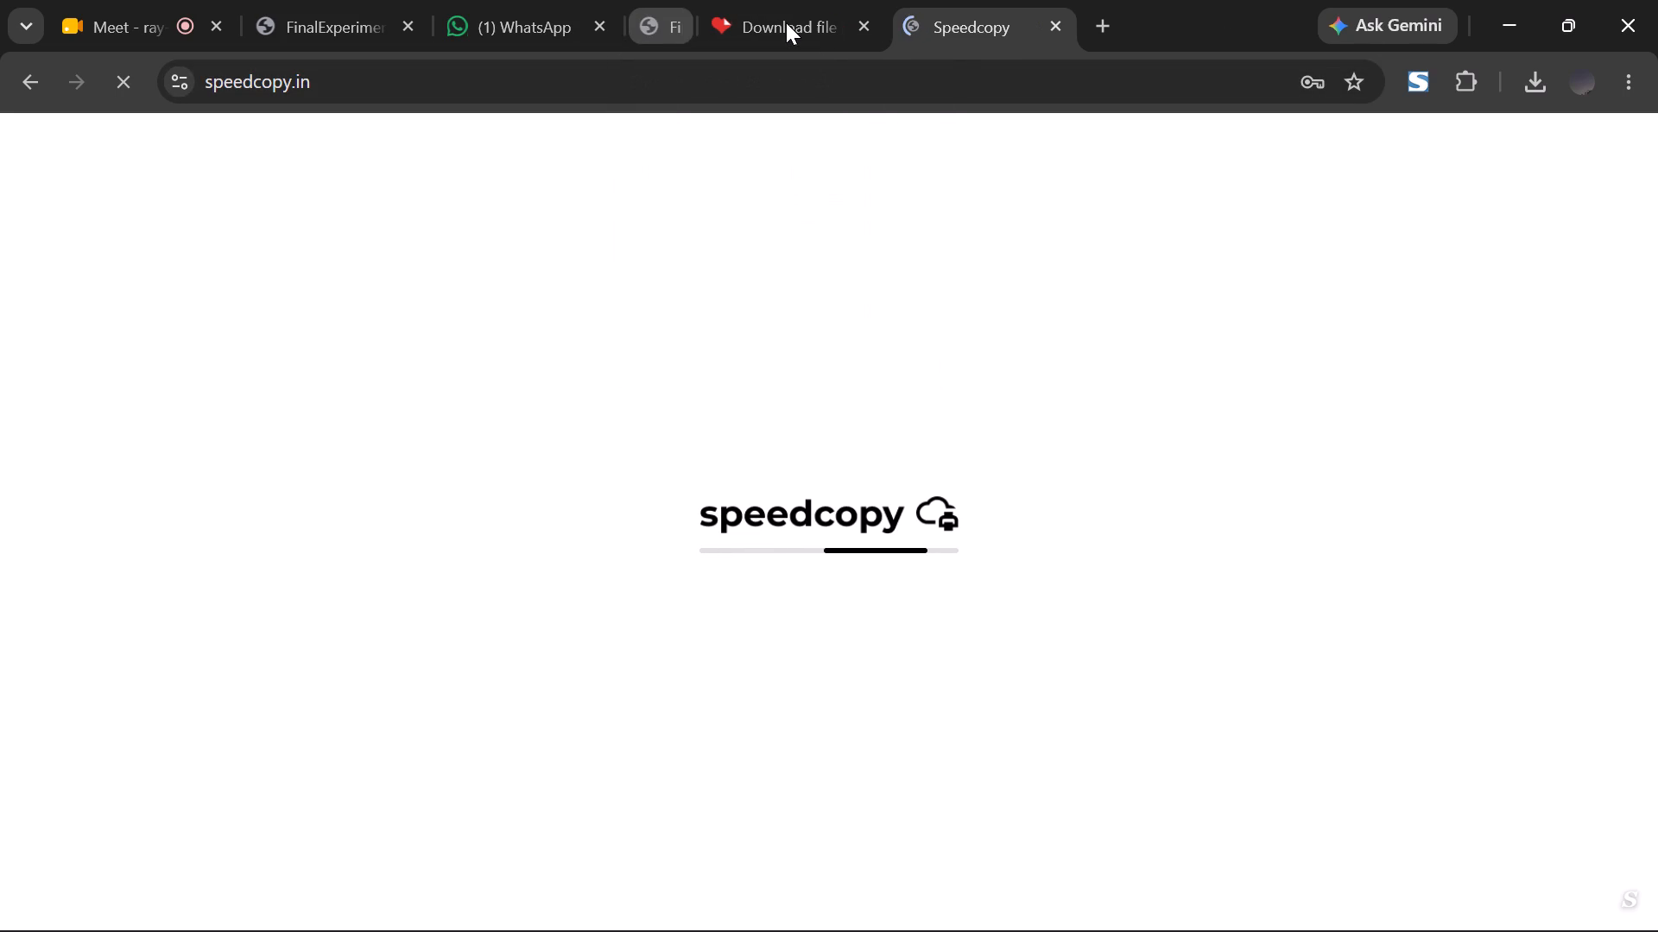
click(786, 22)
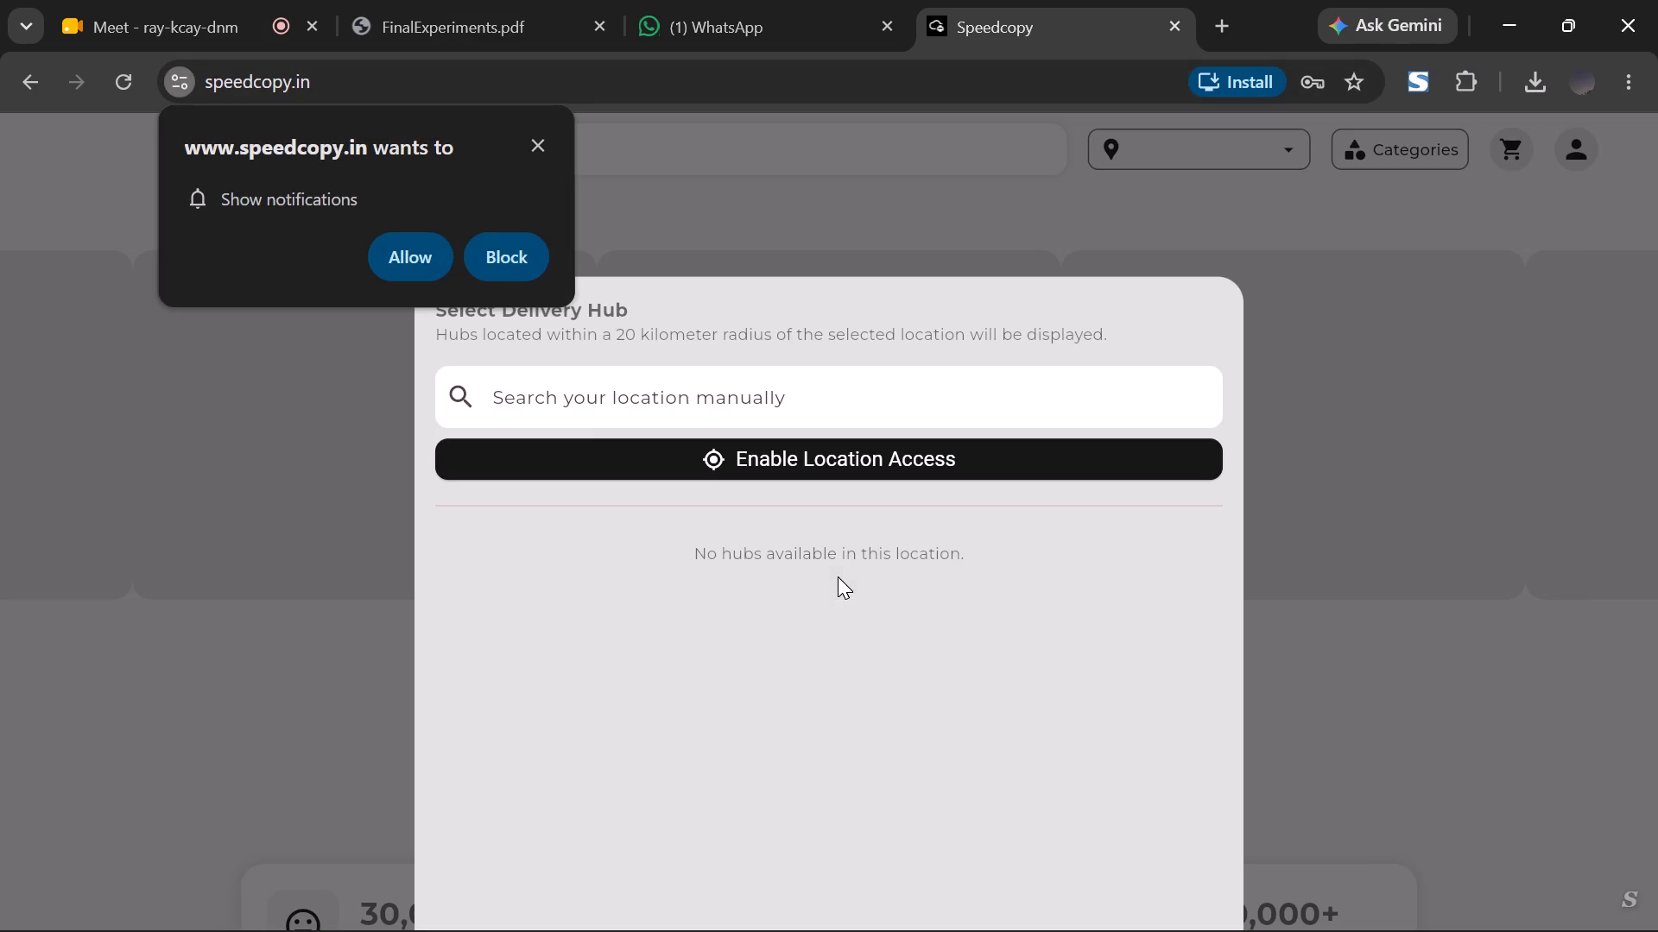
Dismiss the site's permission requests, search for "surampa", pick Surampalem, Andhra Pradesh, and select the Aditya University delivery hub.
click(543, 145)
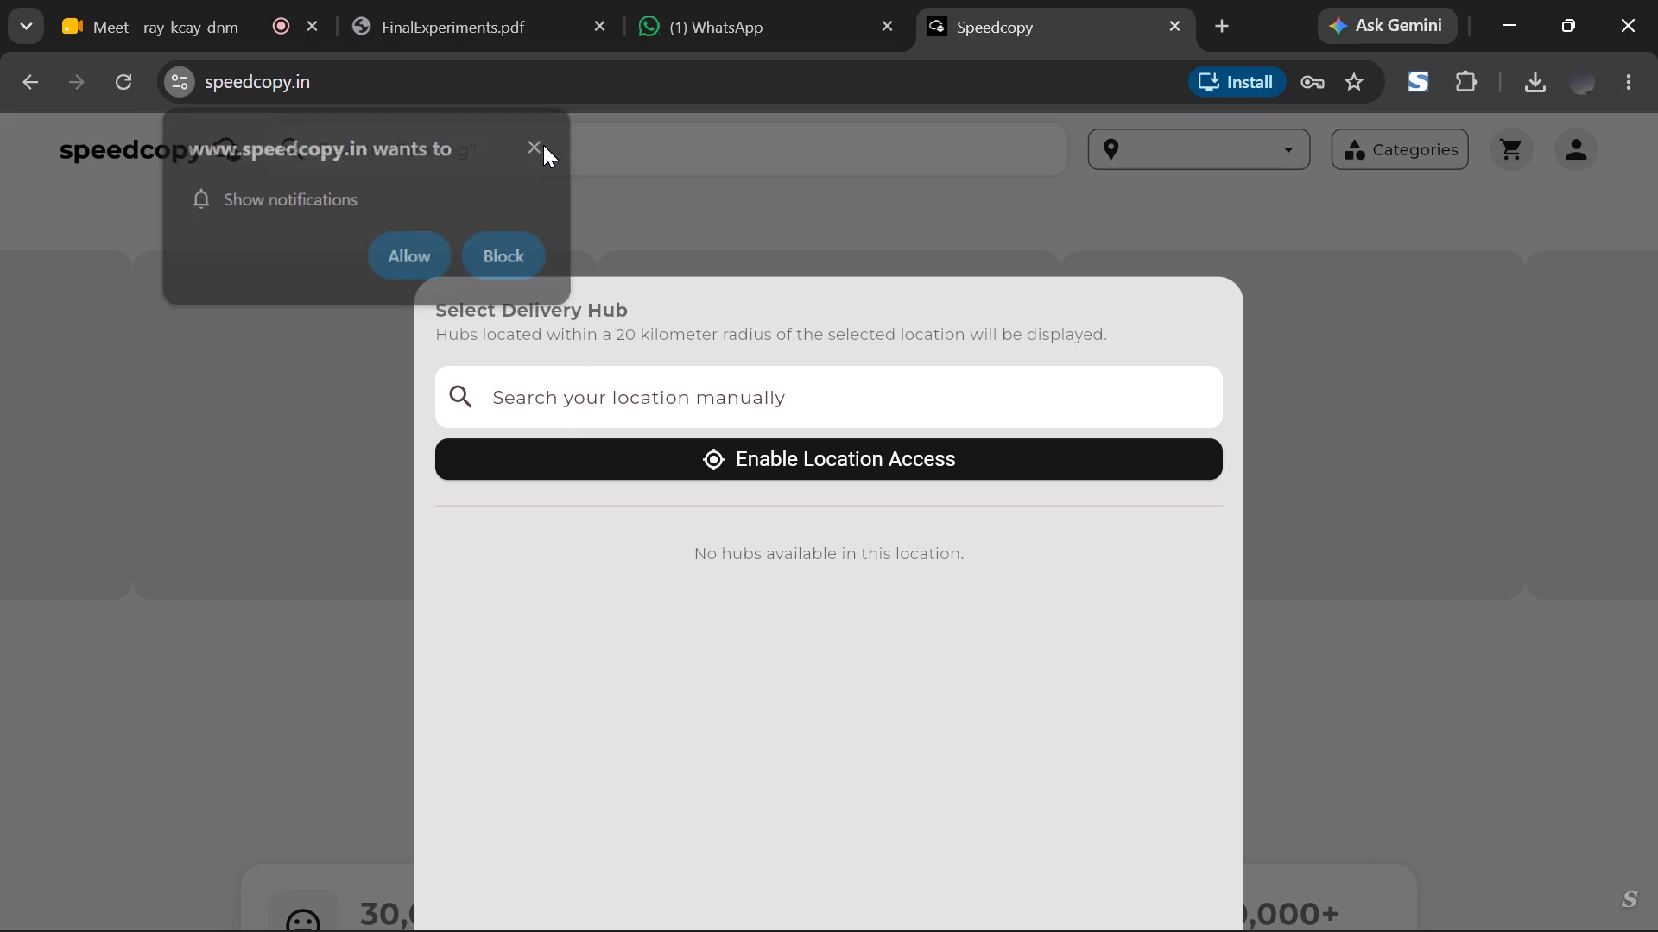
click(588, 390)
click(541, 136)
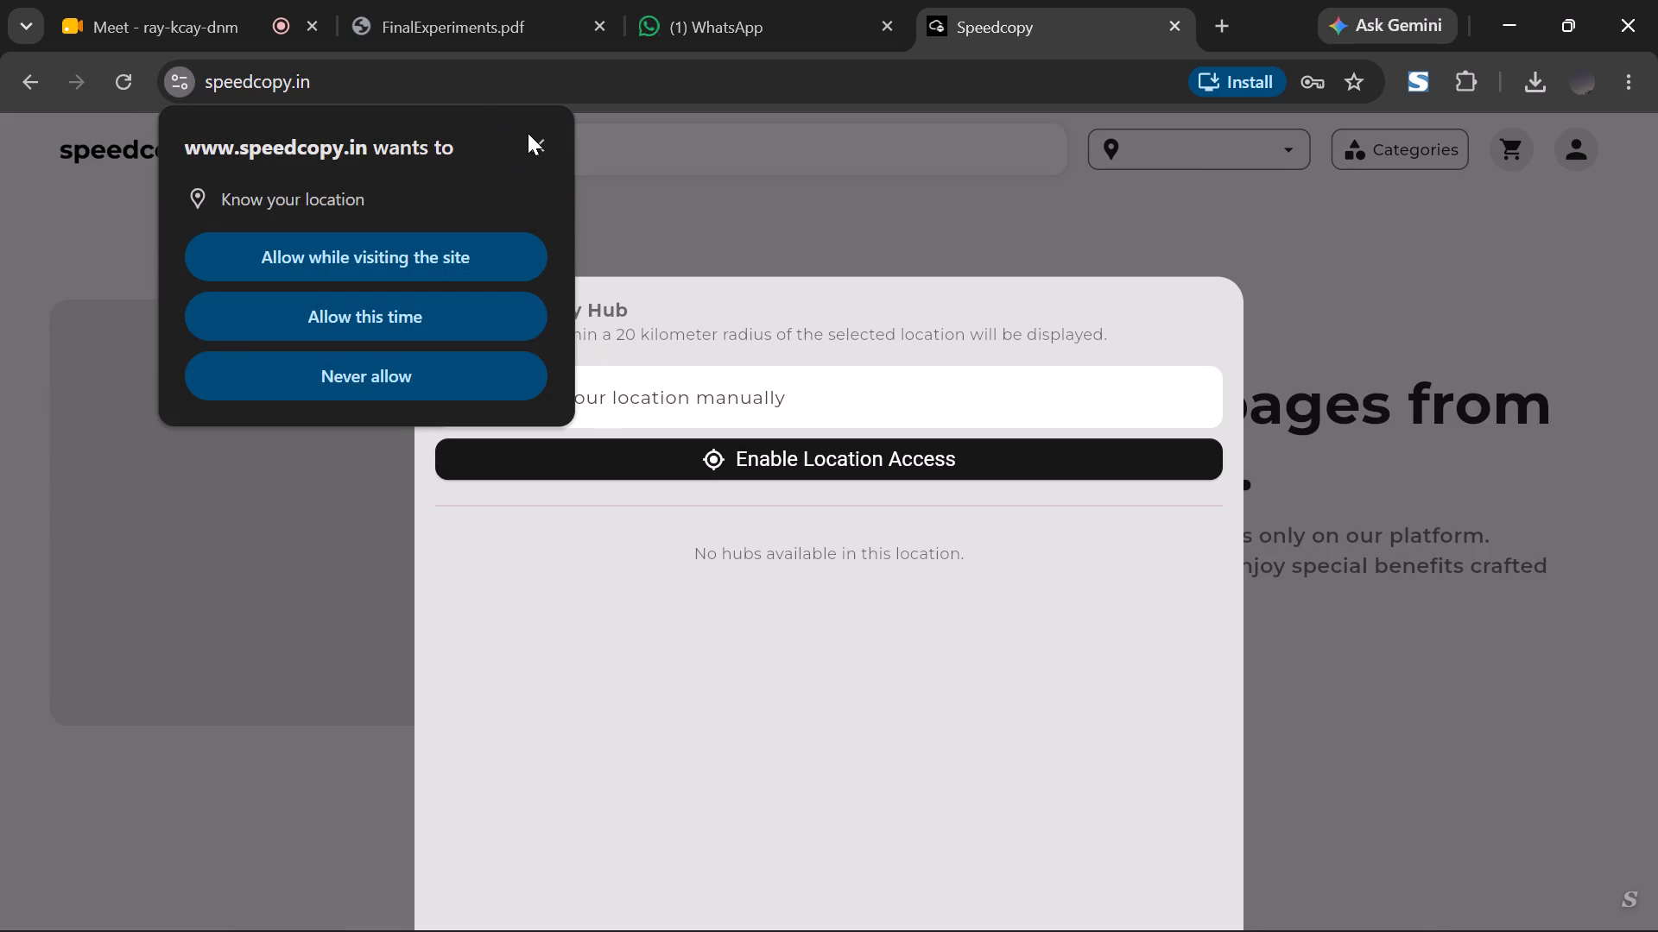
click(537, 143)
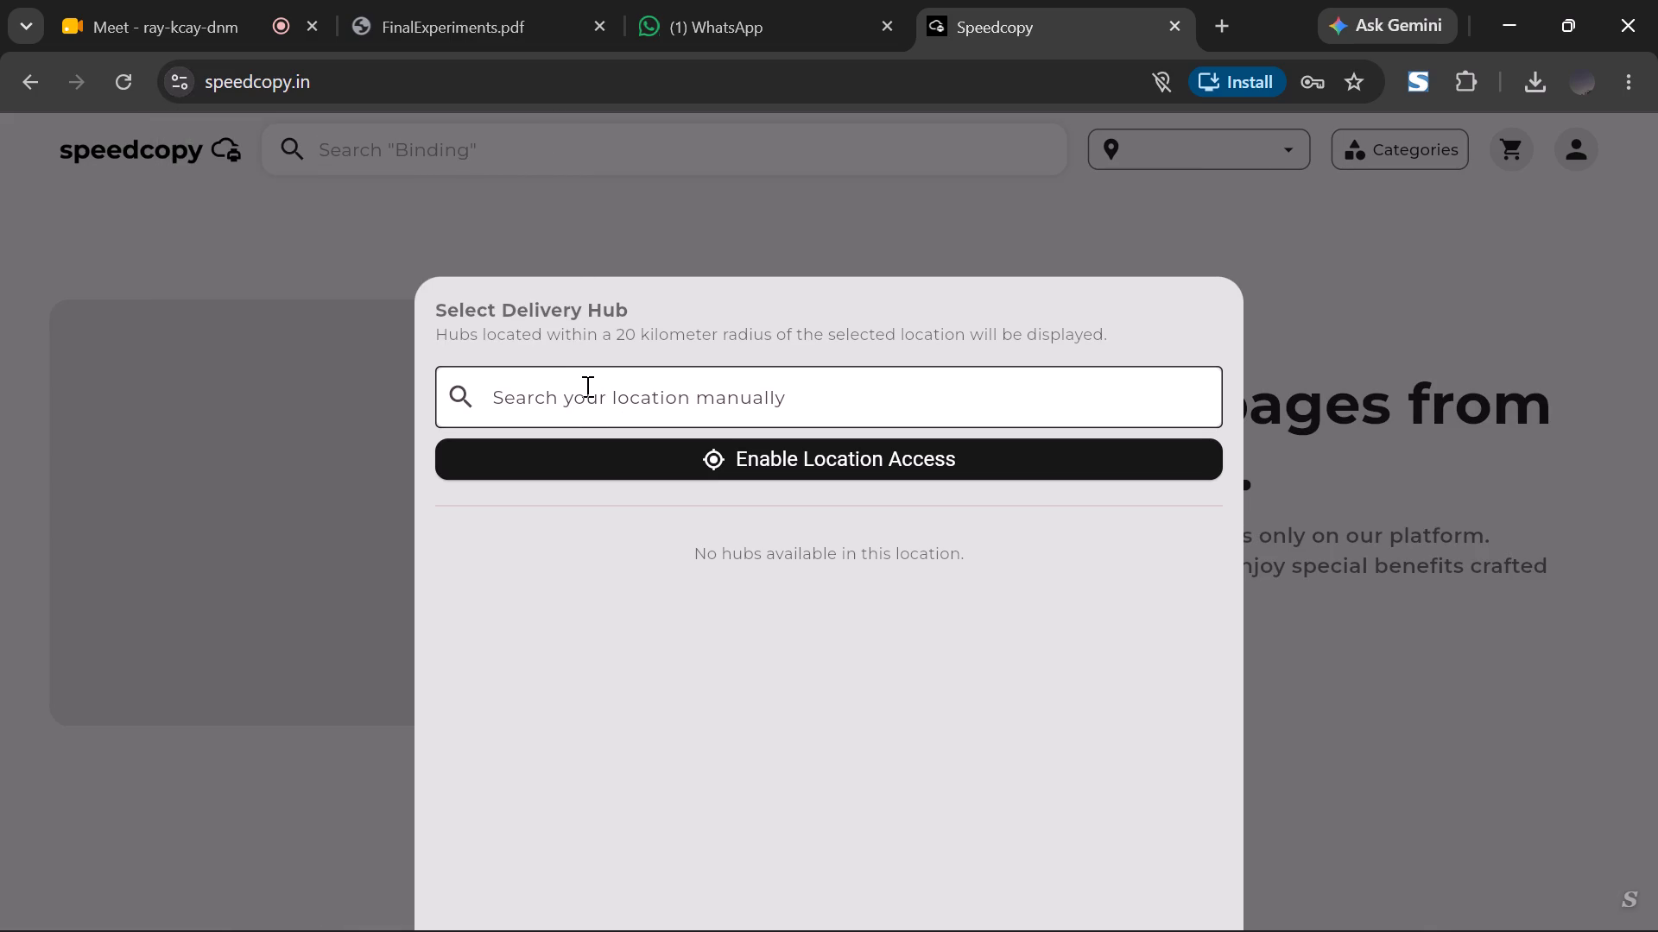
click(585, 387)
text(su)
text(rampa)
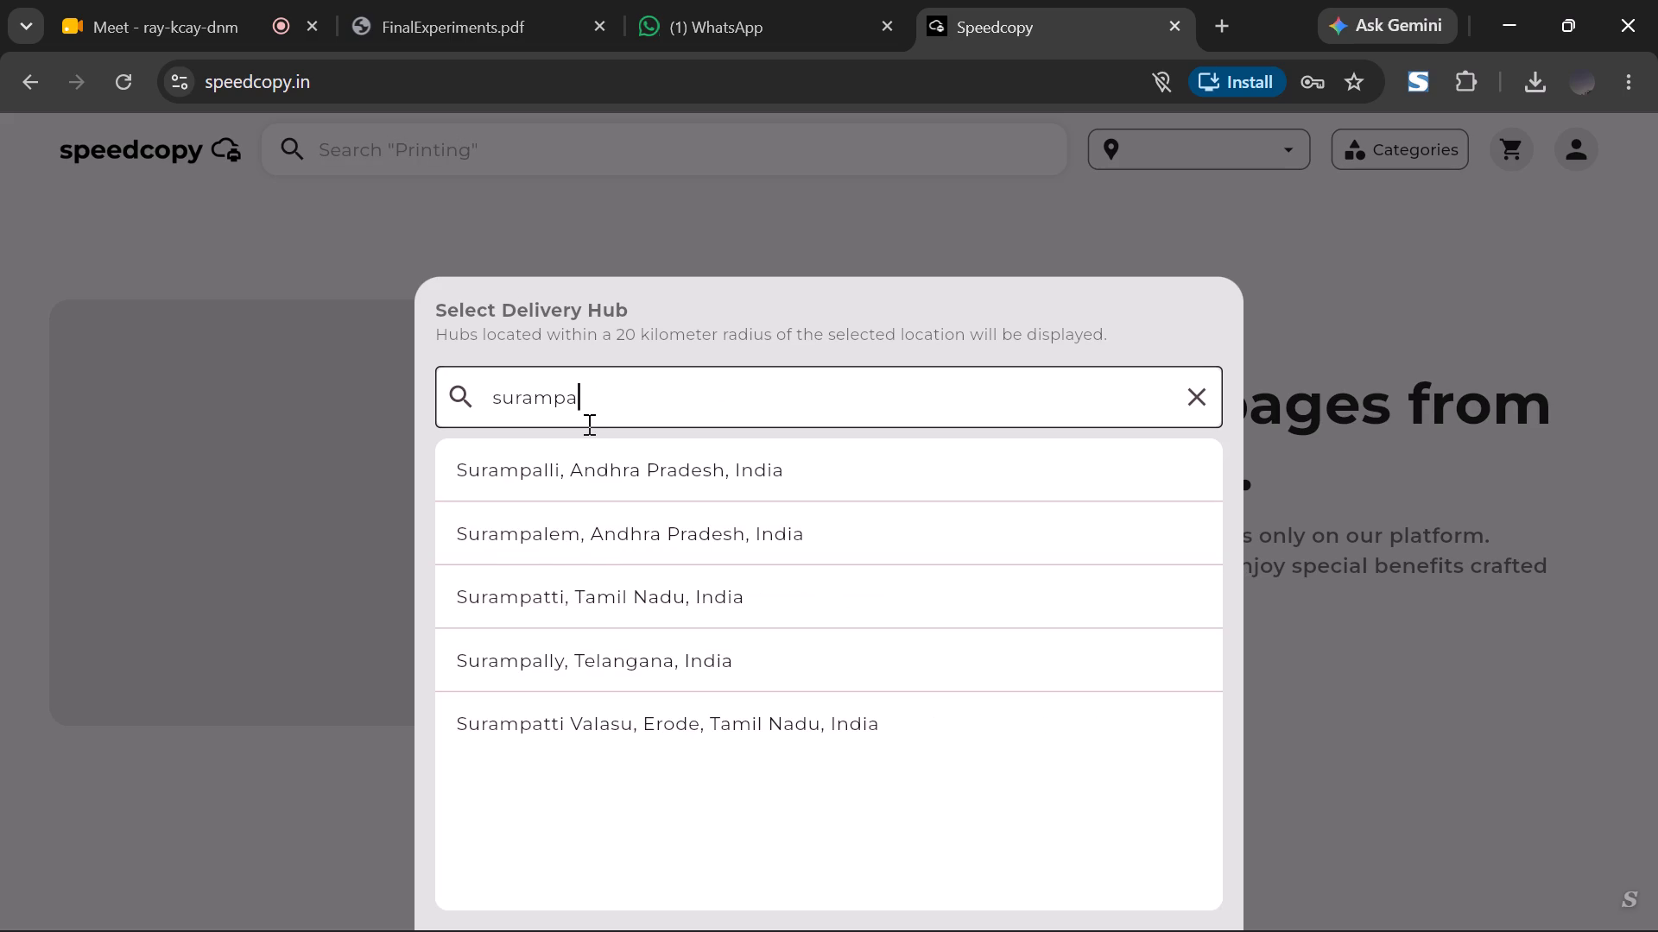
click(592, 526)
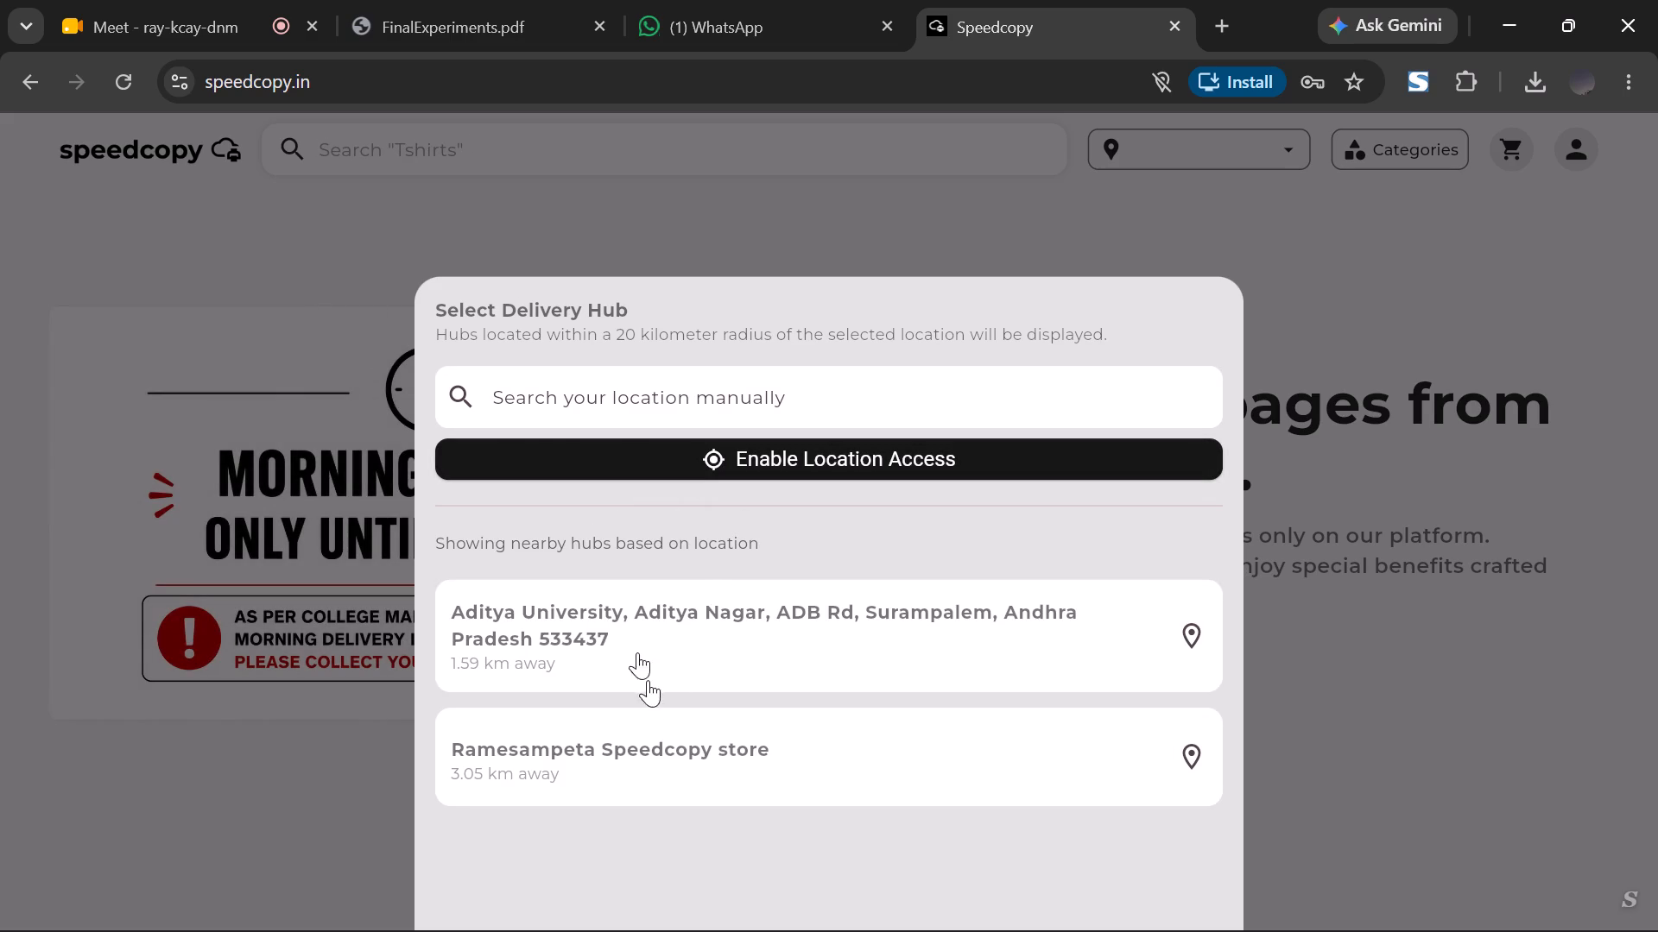
click(628, 641)
Open the Soft Binding service and upload the FinalExperiments_merged PDF from Downloads.
scroll(628, 641, down, 1)
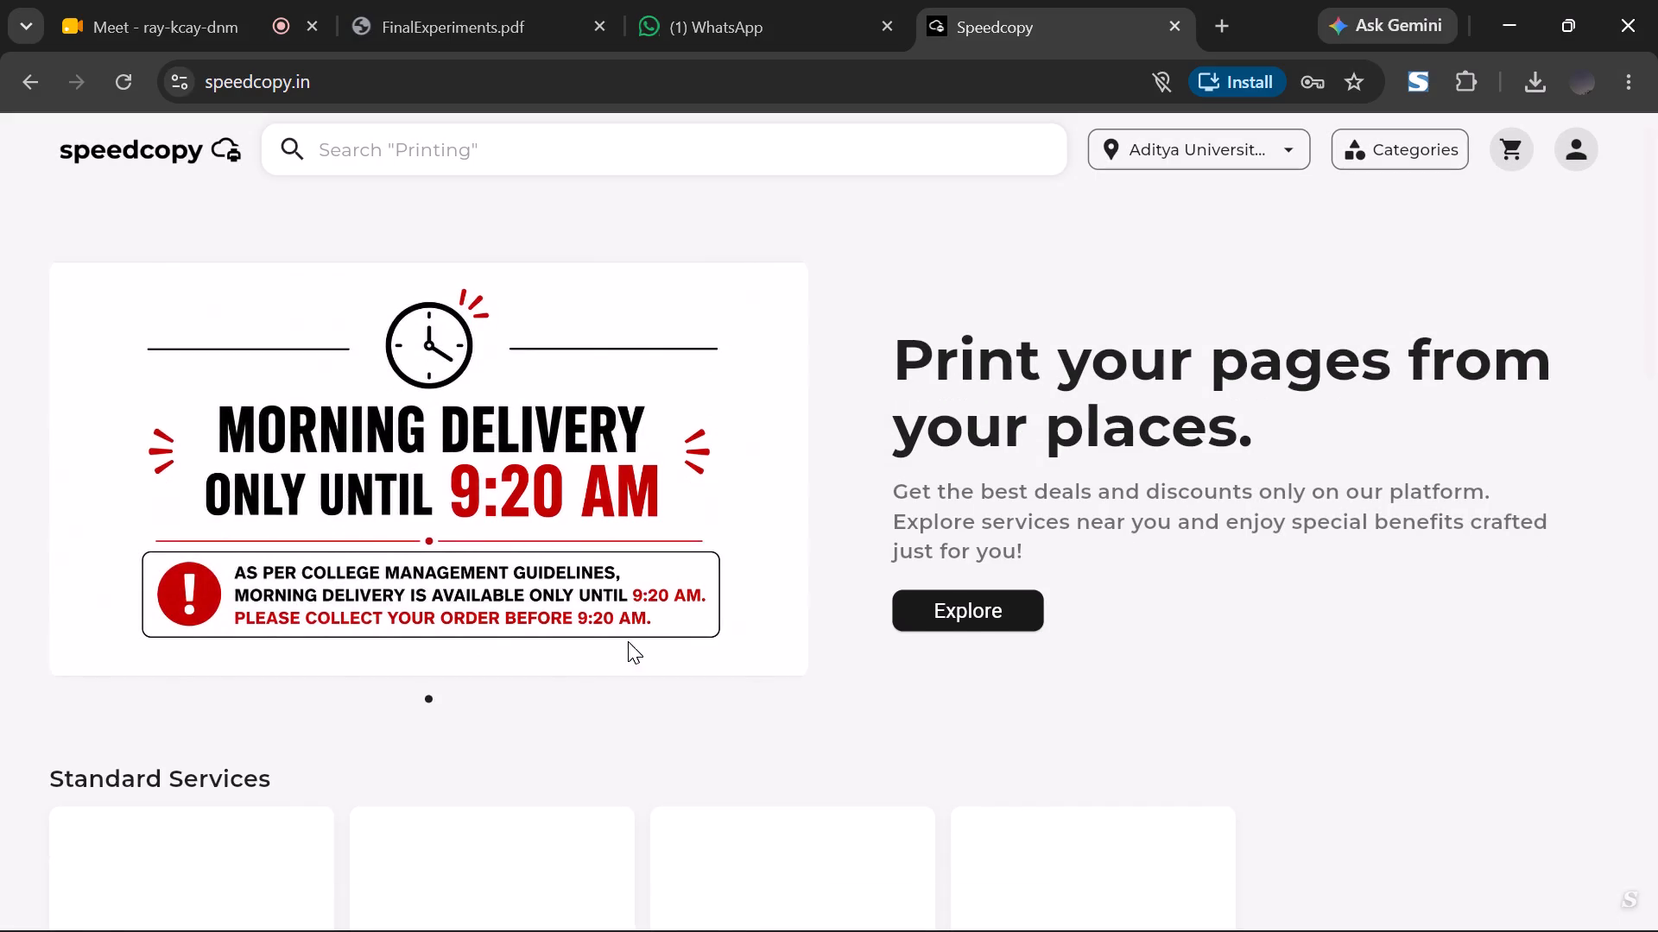
scroll(628, 641, down, 1)
click(503, 727)
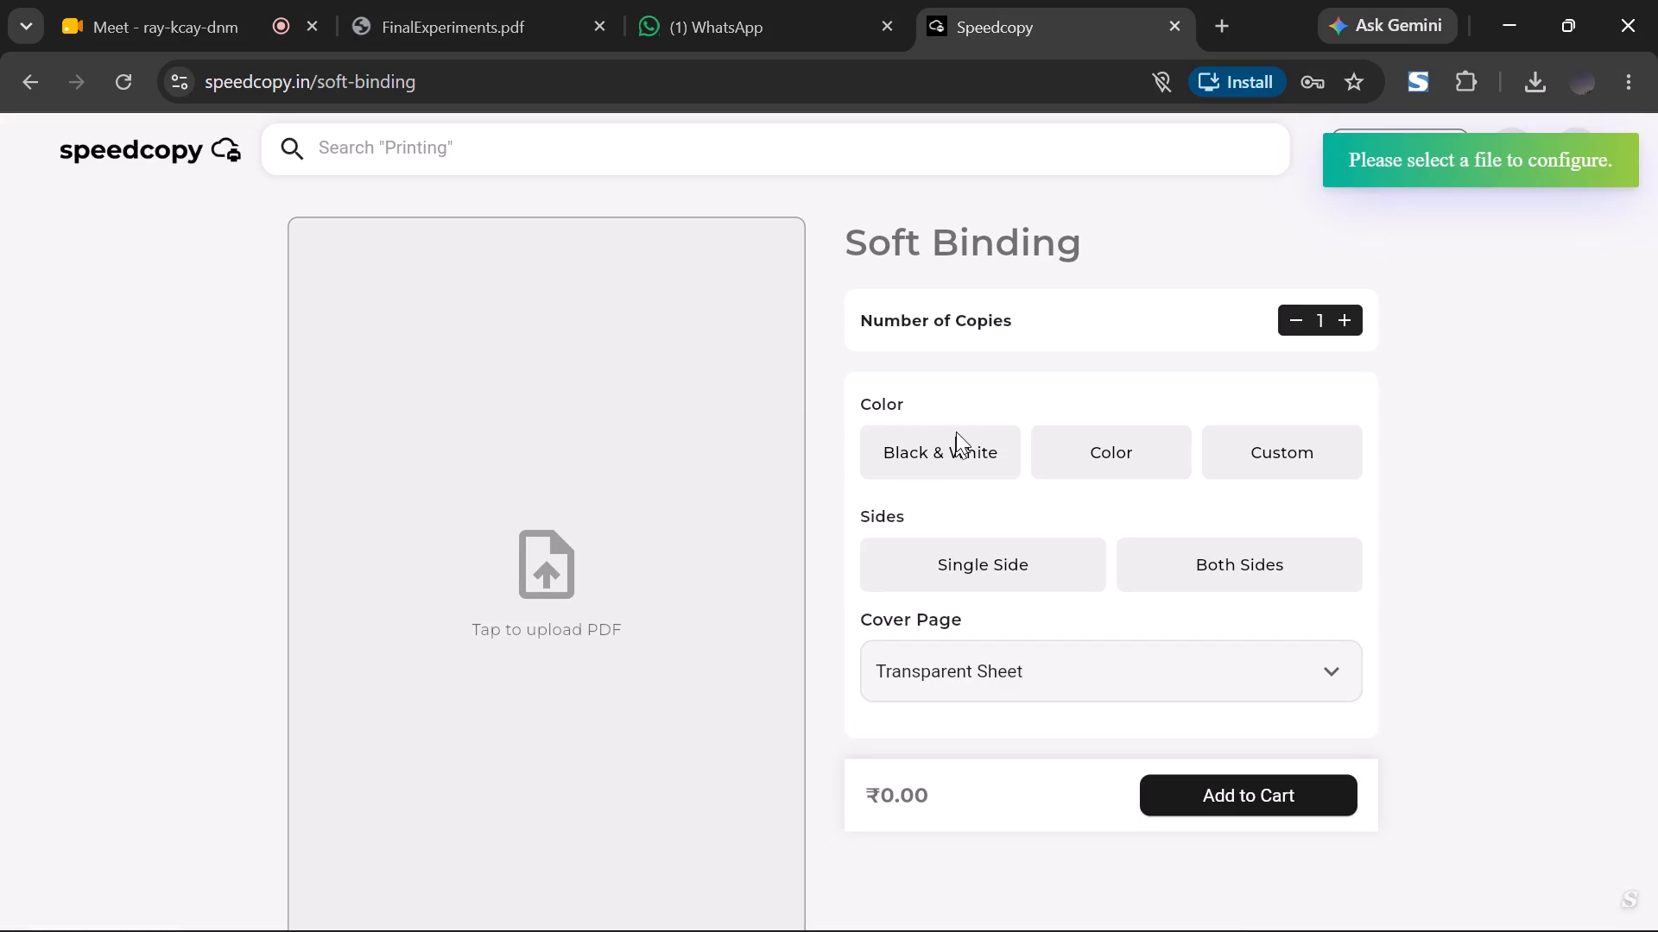
click(635, 542)
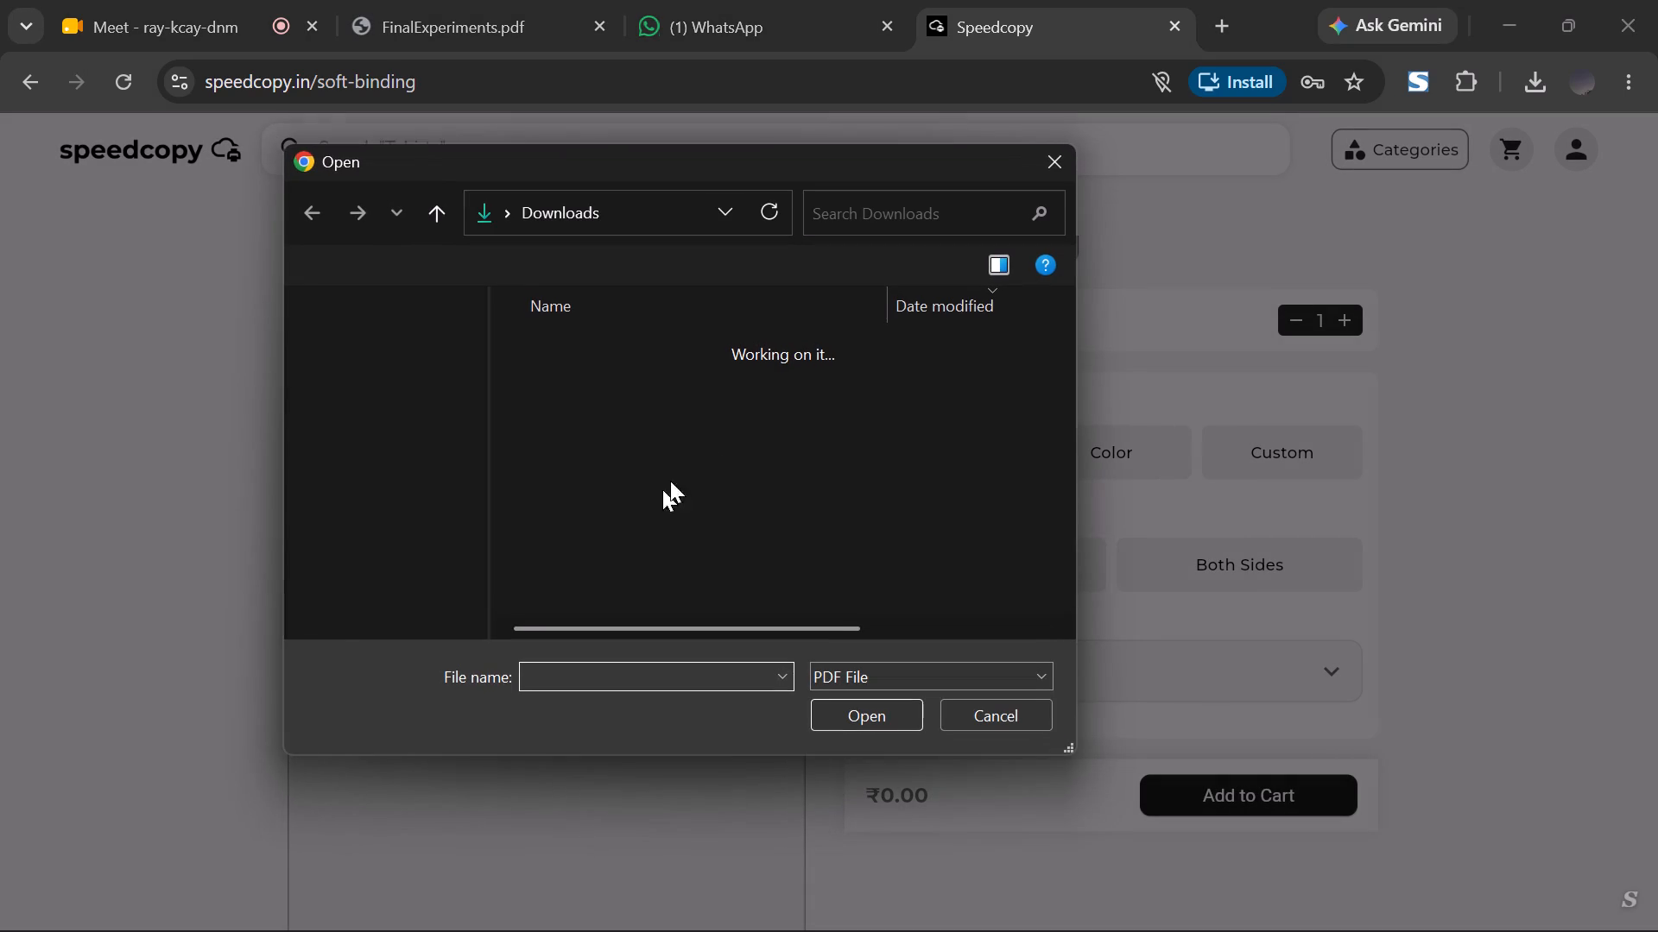
click(730, 377)
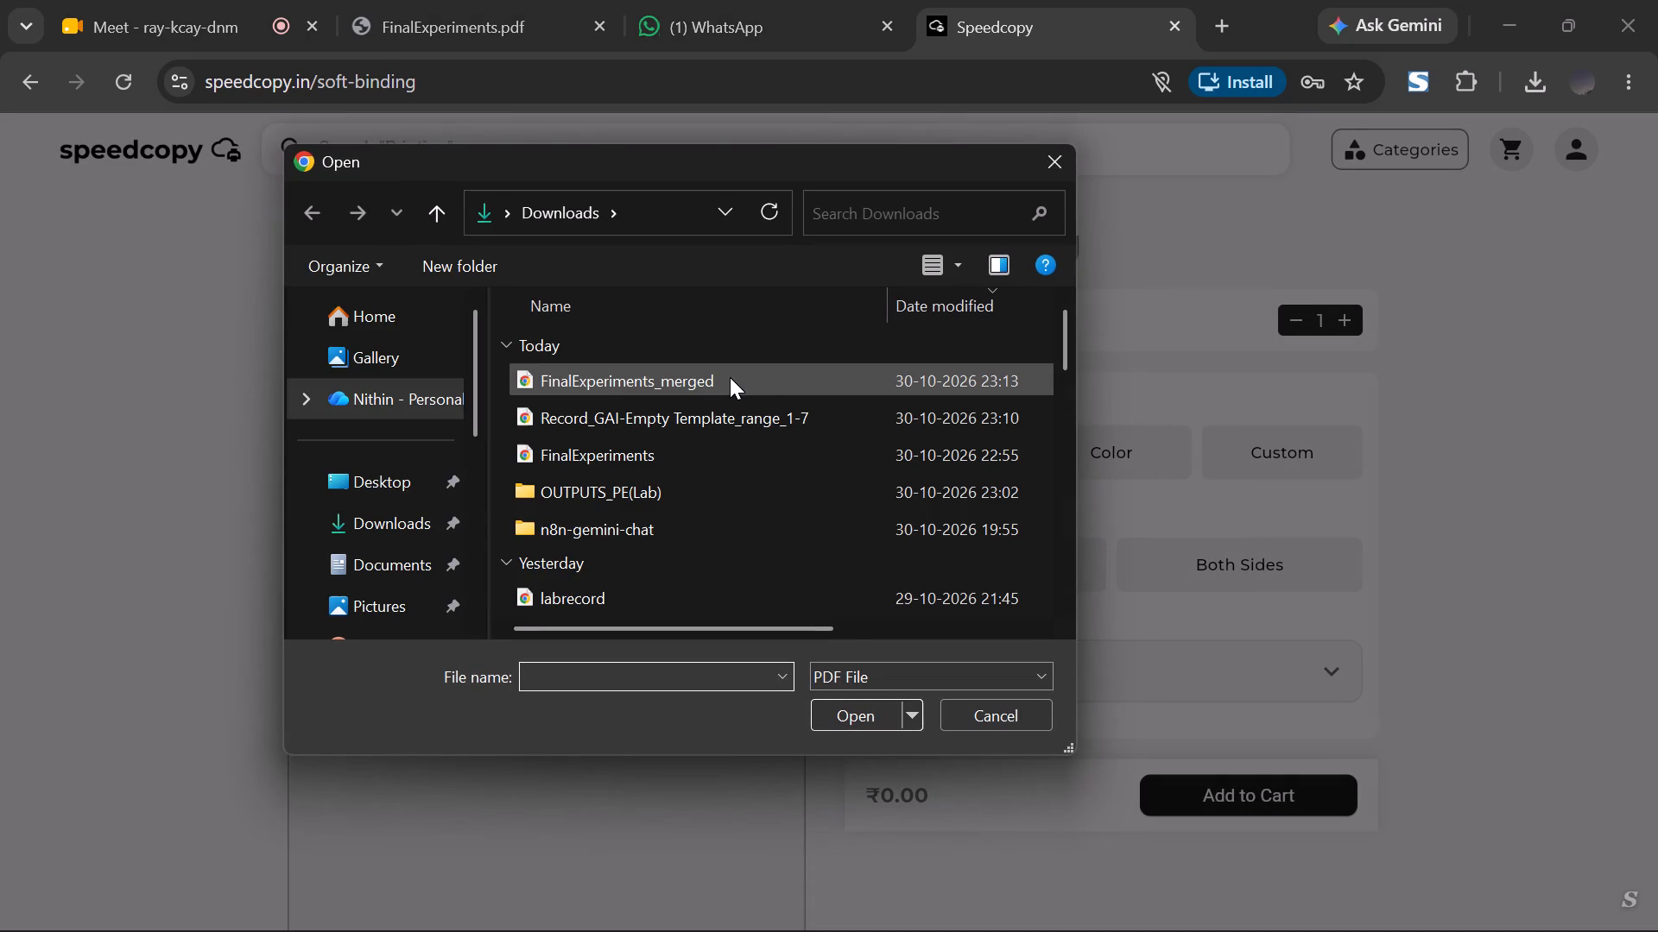
click(841, 715)
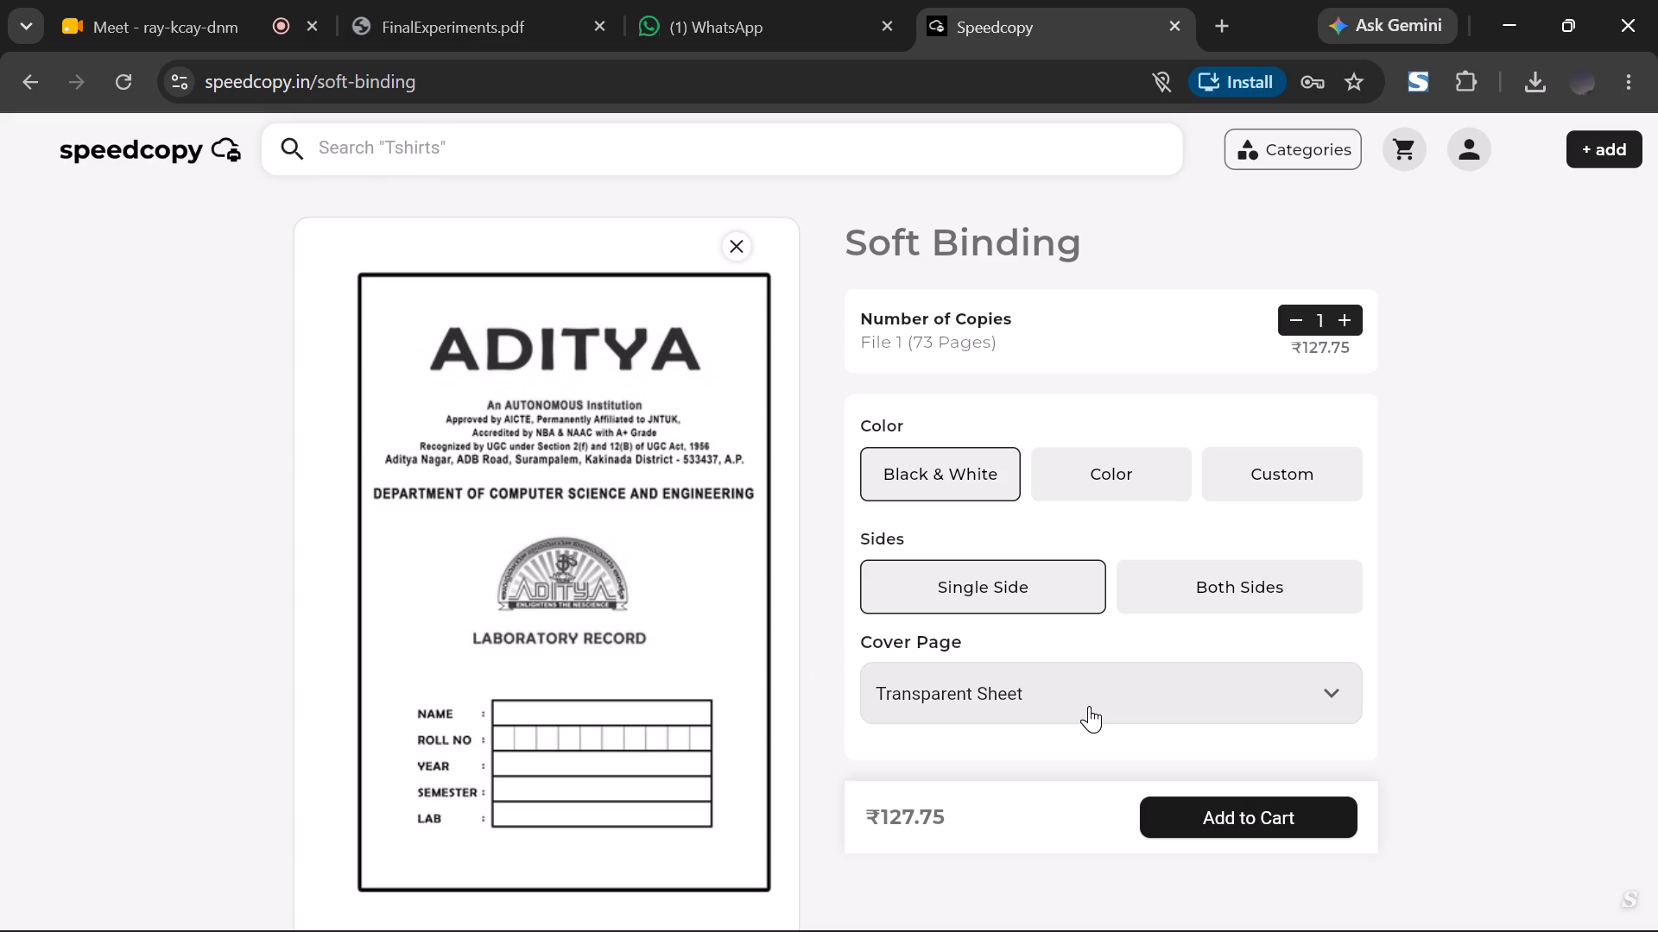
Set the color option to Custom with only page 2 printed in color.
scroll(1142, 610, down, 1)
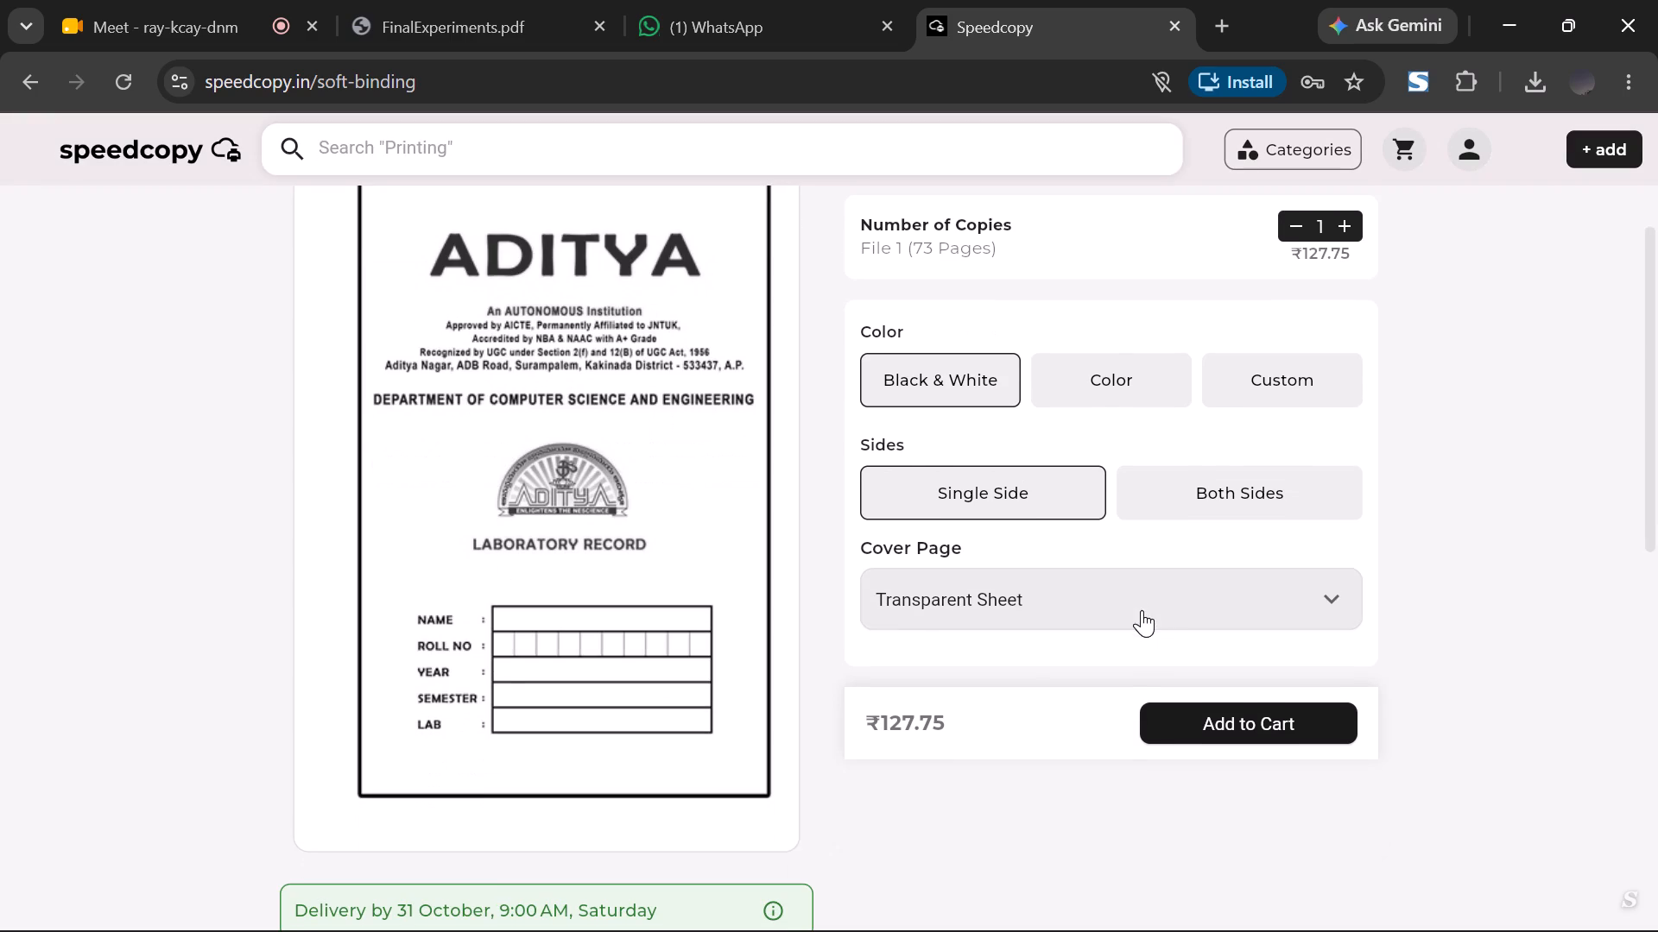
click(1274, 398)
click(1087, 478)
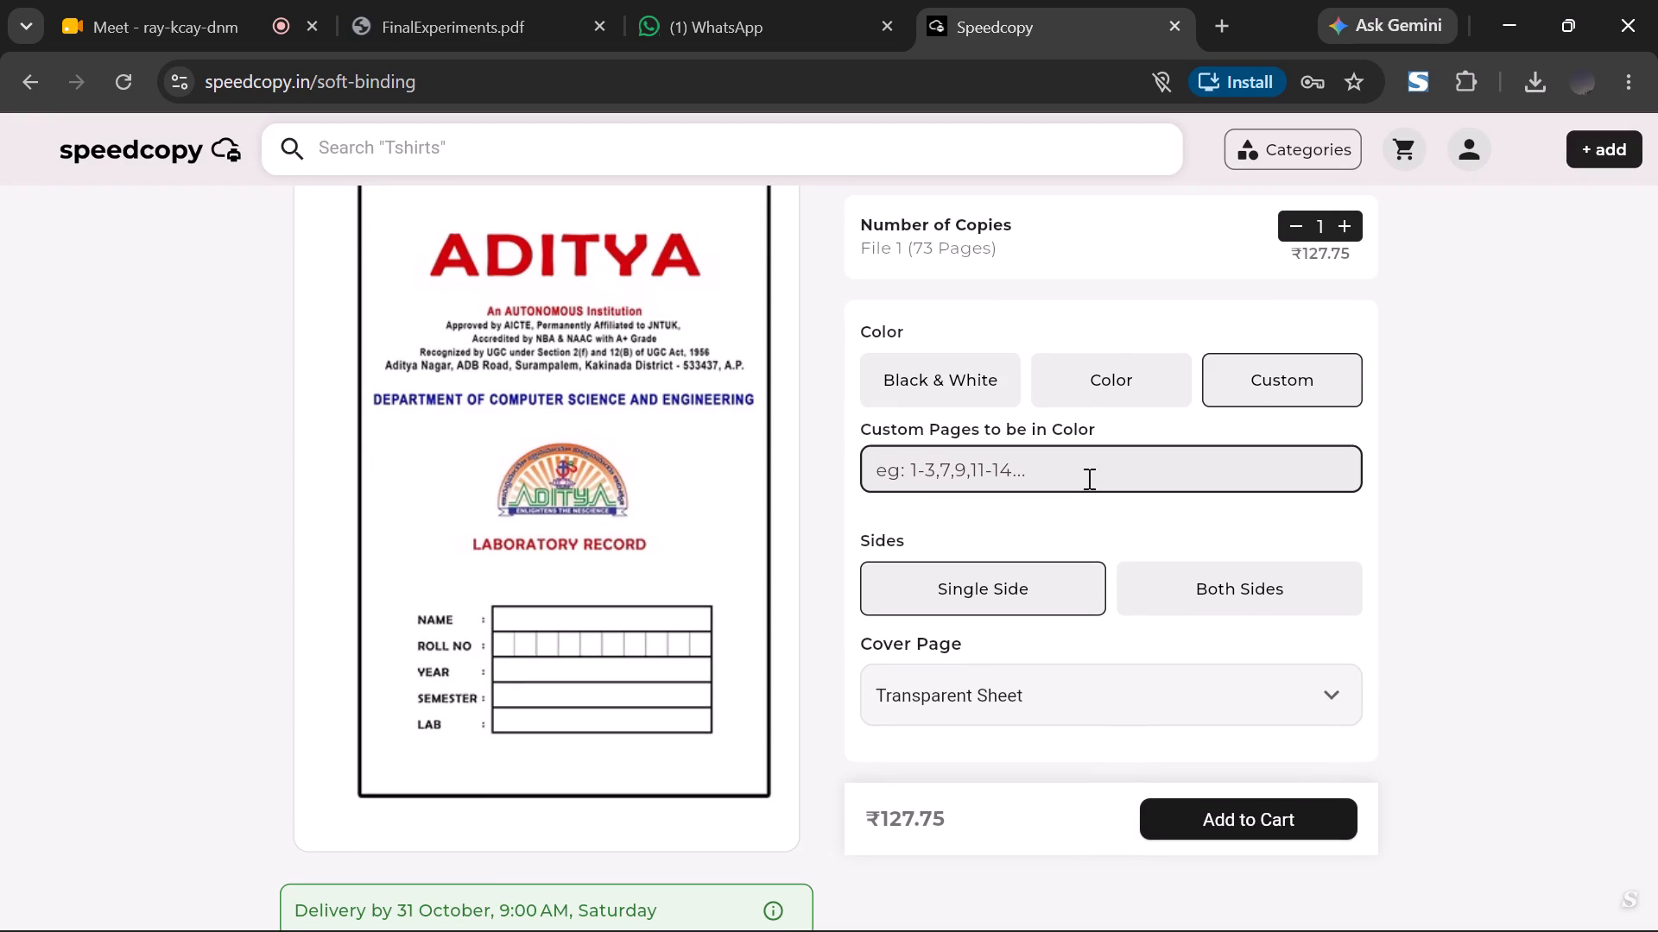
key(2)
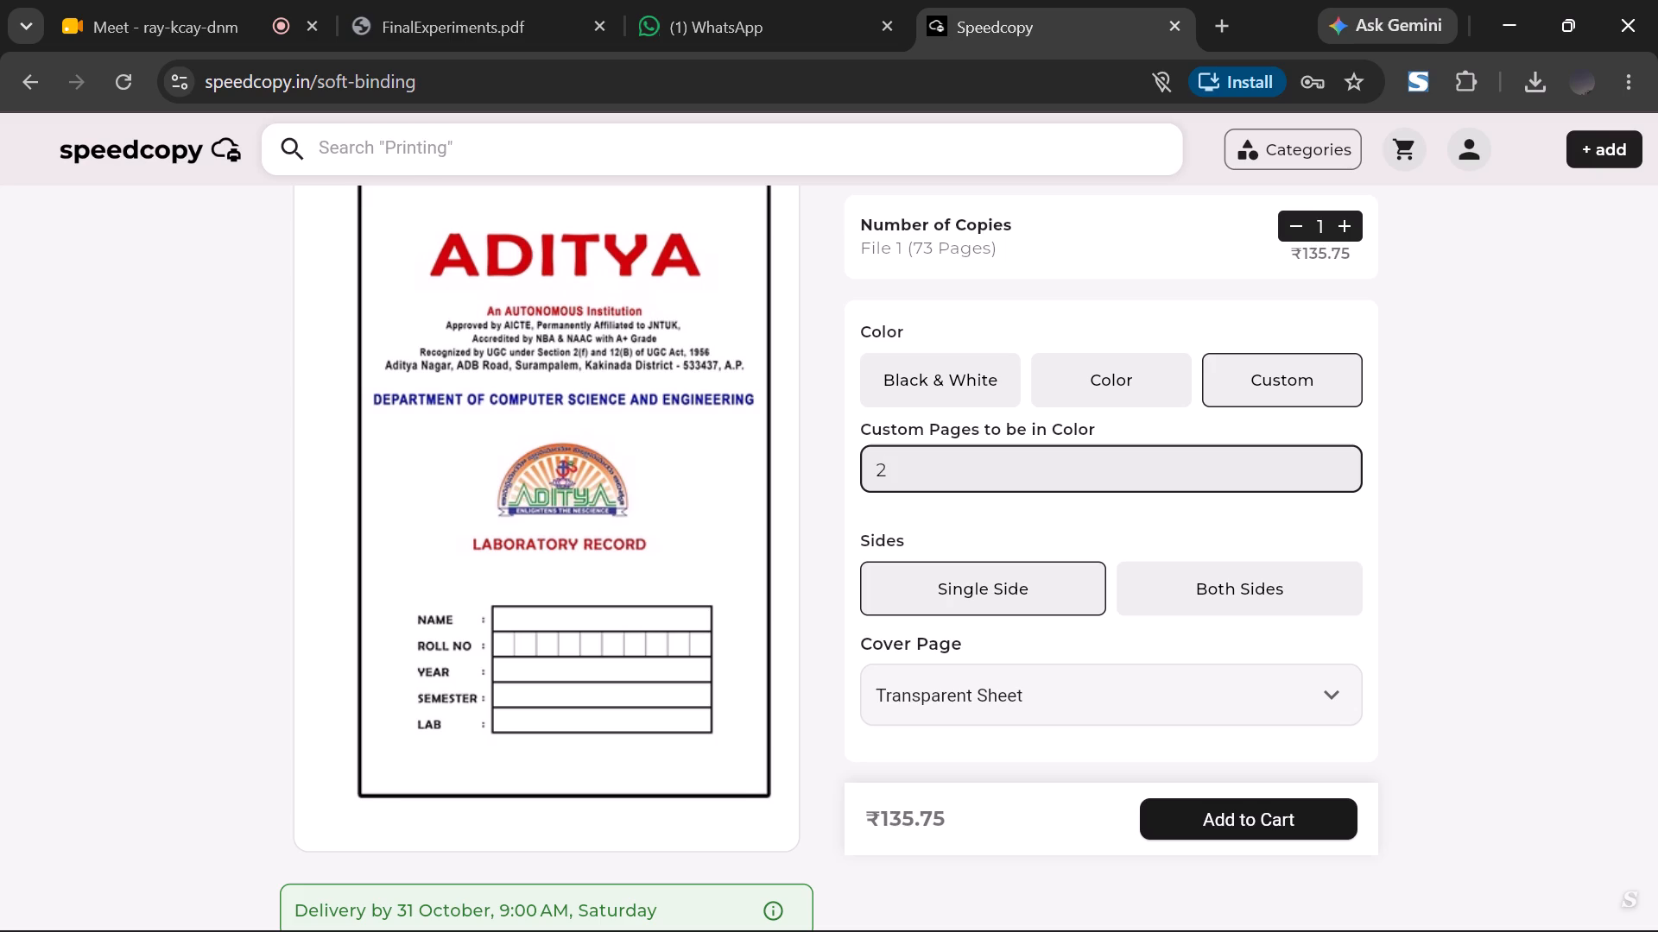
Try the Pink Color Cover, then set the cover page to print the PDF's 1st page on a pink cover page.
scroll(1118, 570, down, 1)
click(1066, 572)
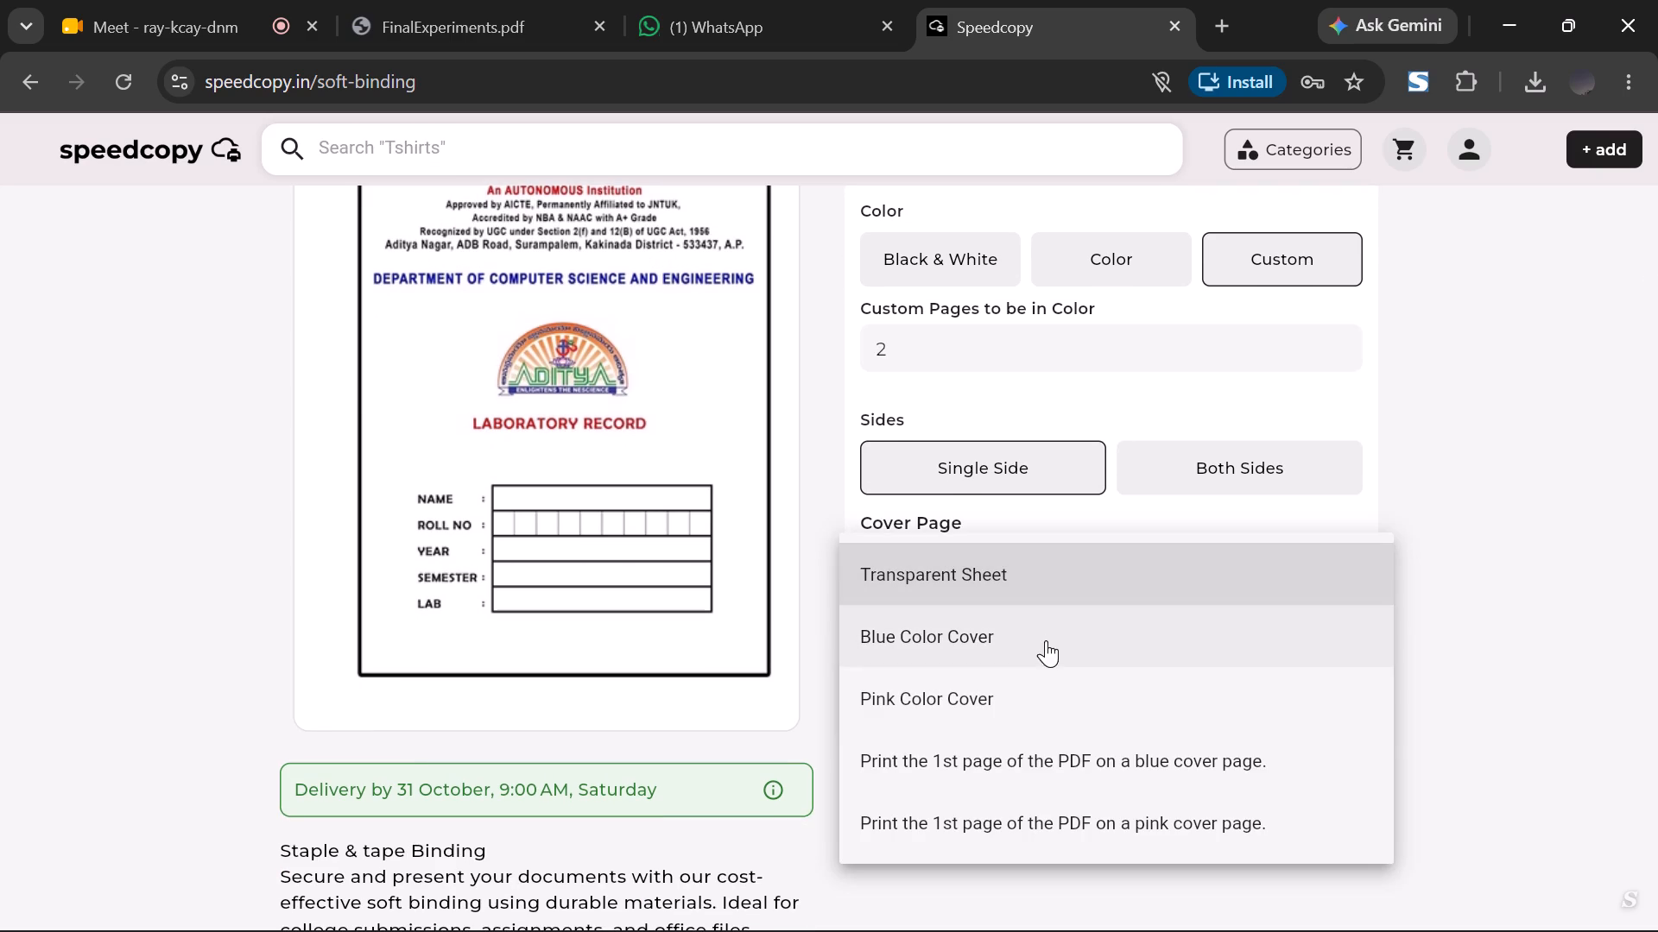
click(1028, 695)
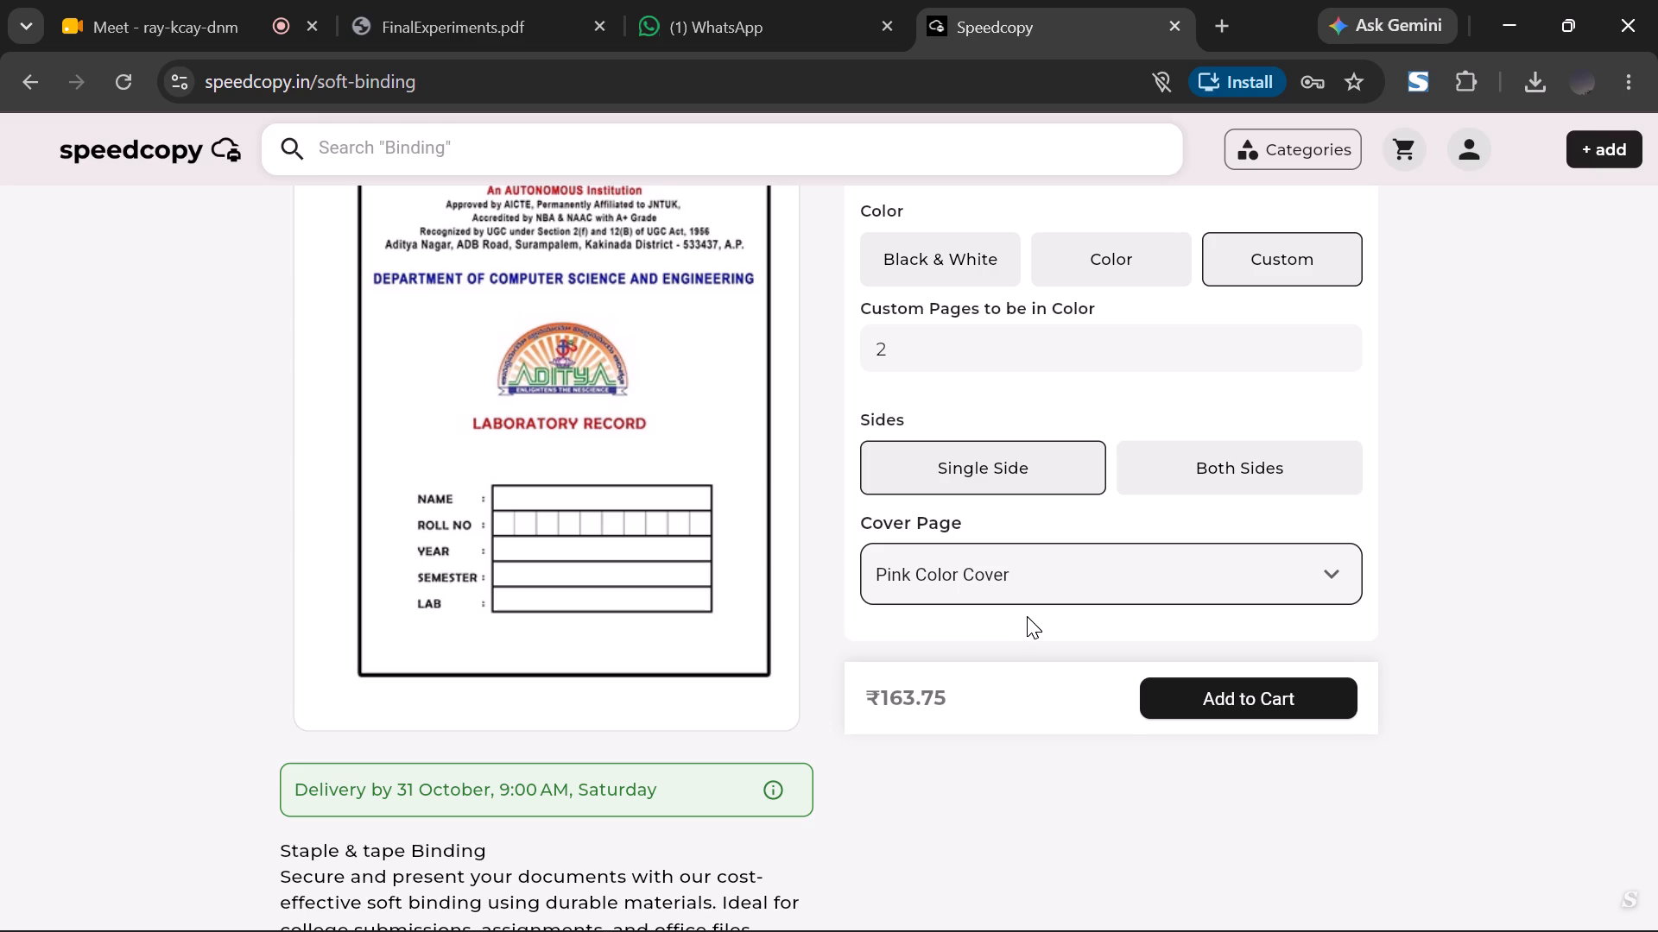
click(1003, 567)
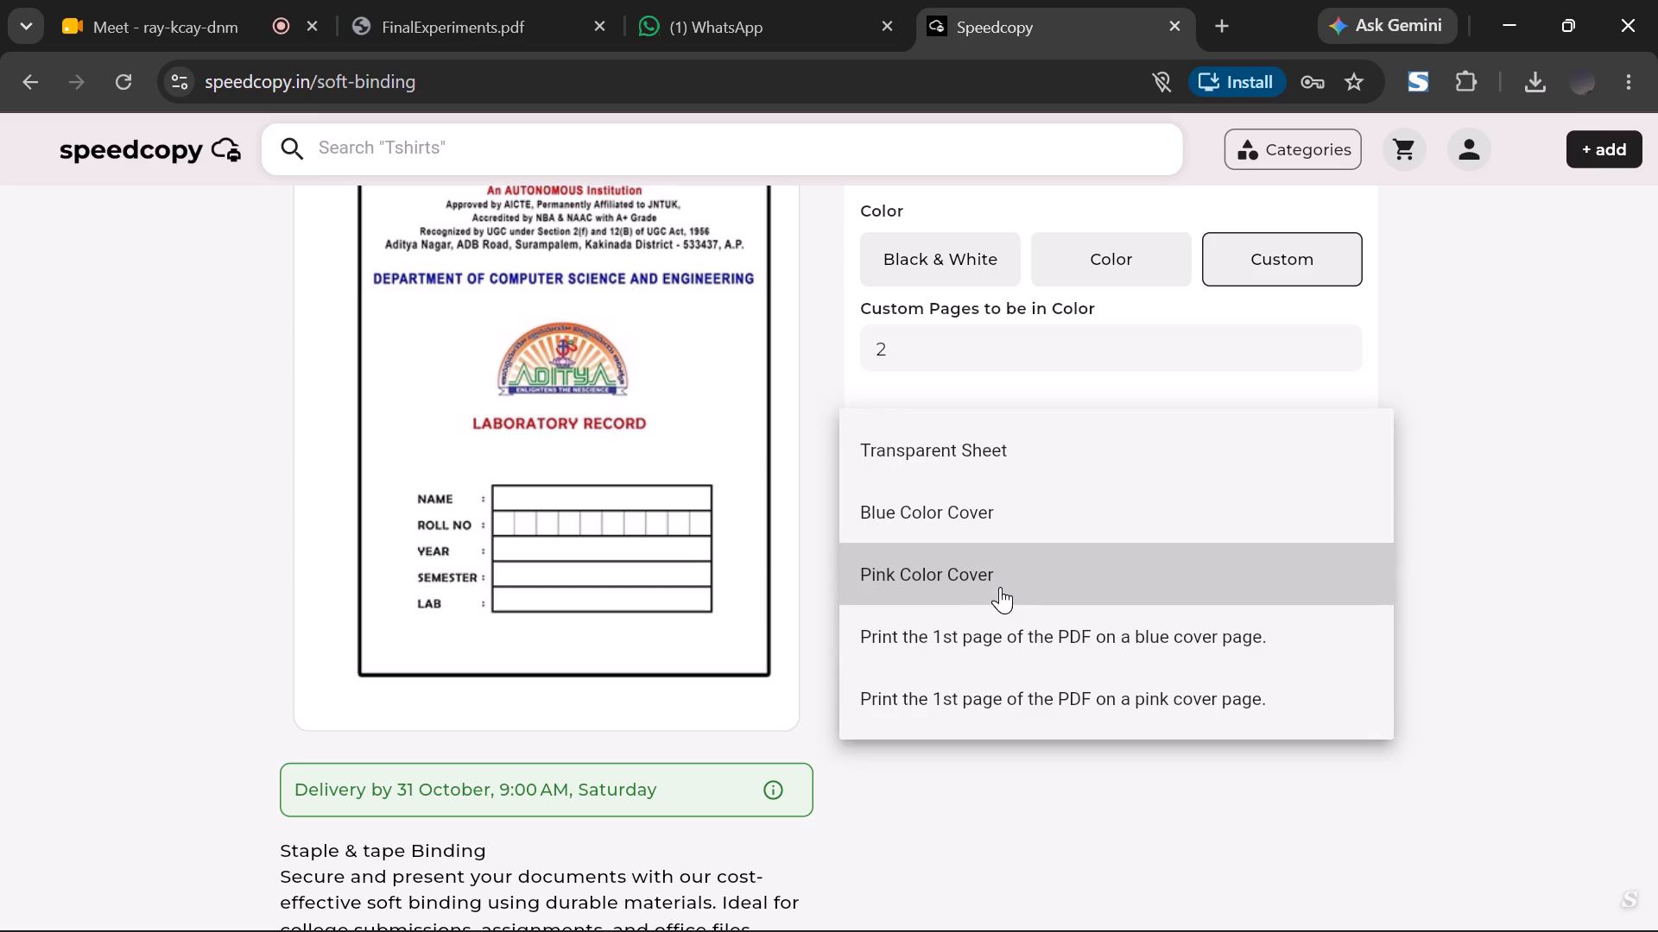
click(982, 710)
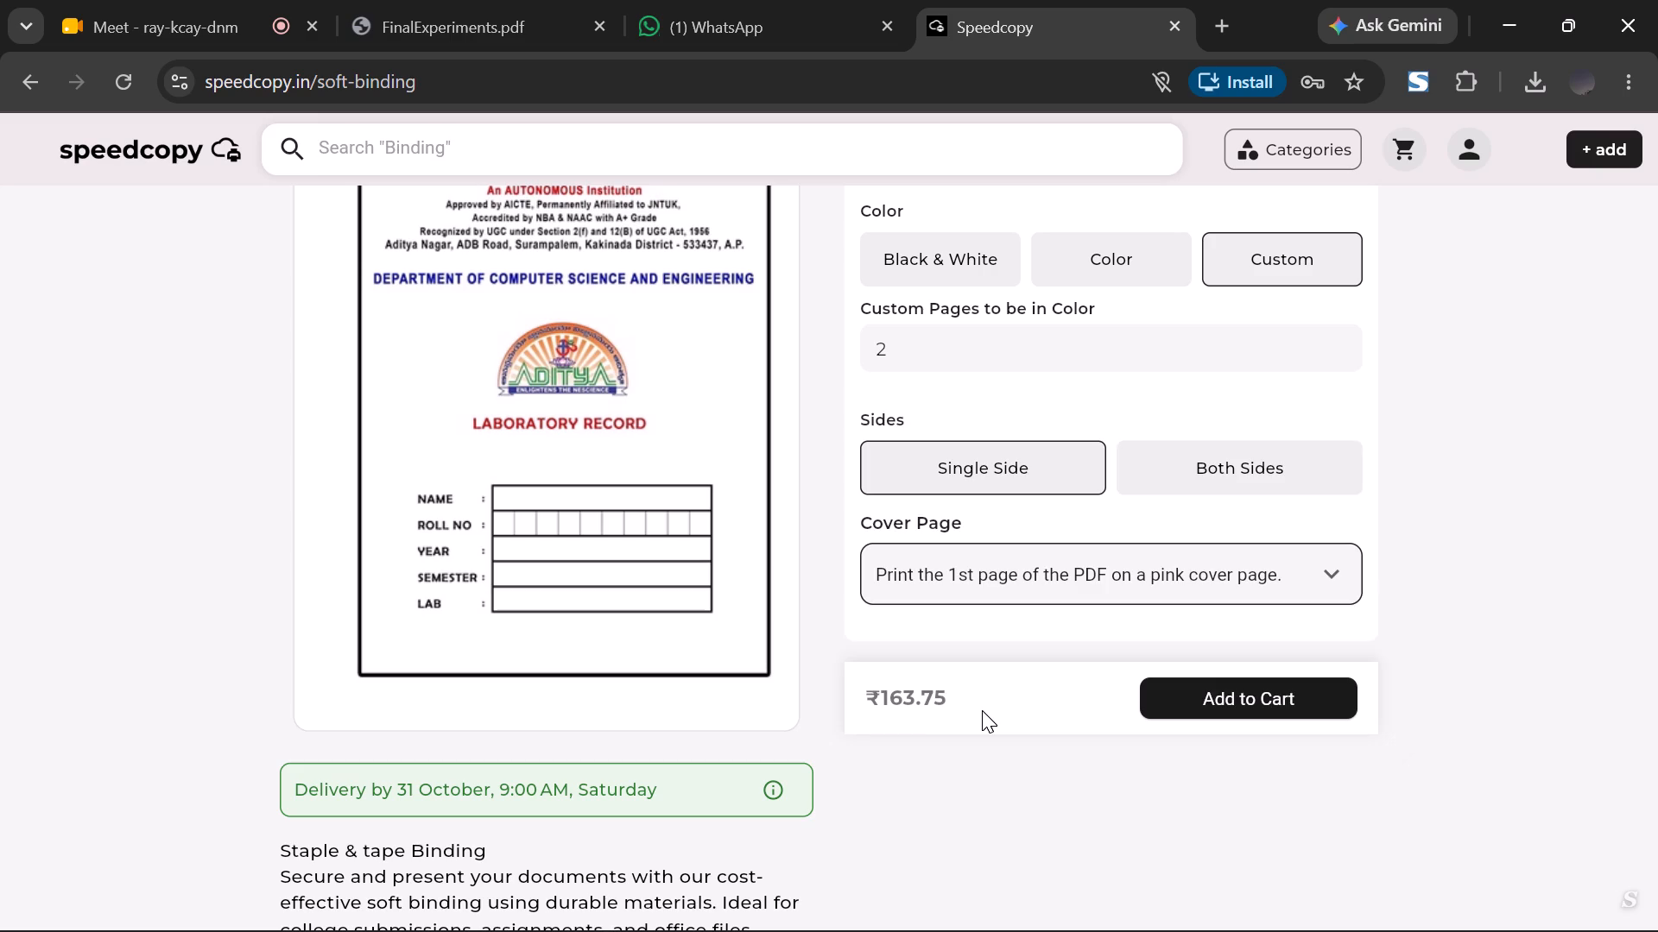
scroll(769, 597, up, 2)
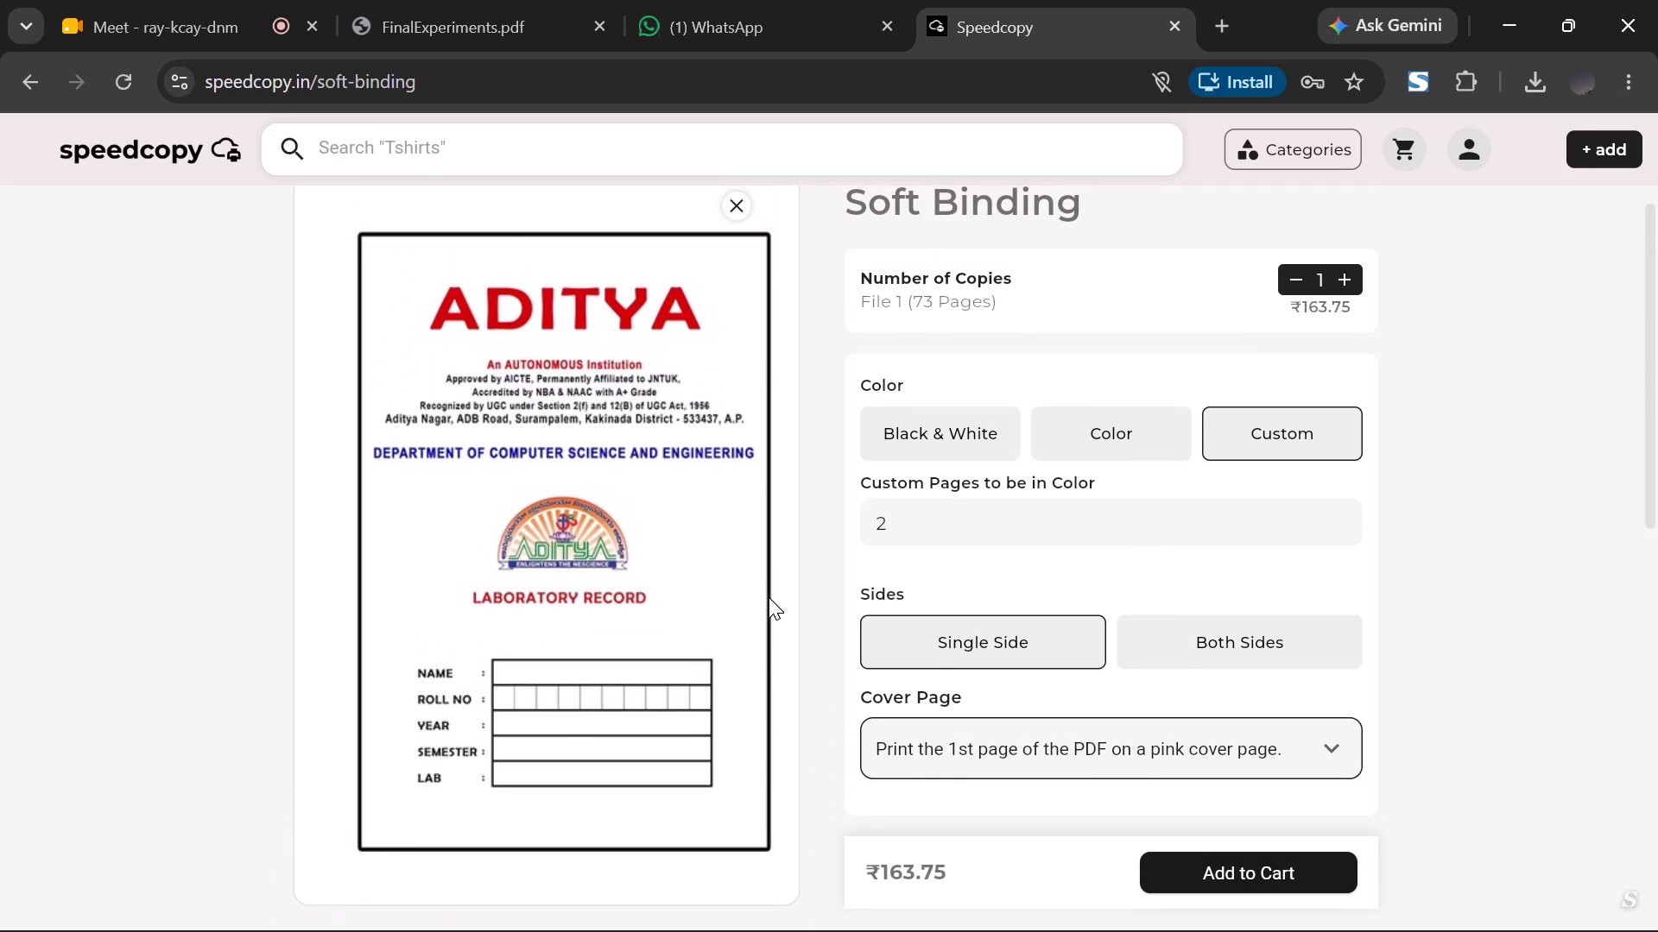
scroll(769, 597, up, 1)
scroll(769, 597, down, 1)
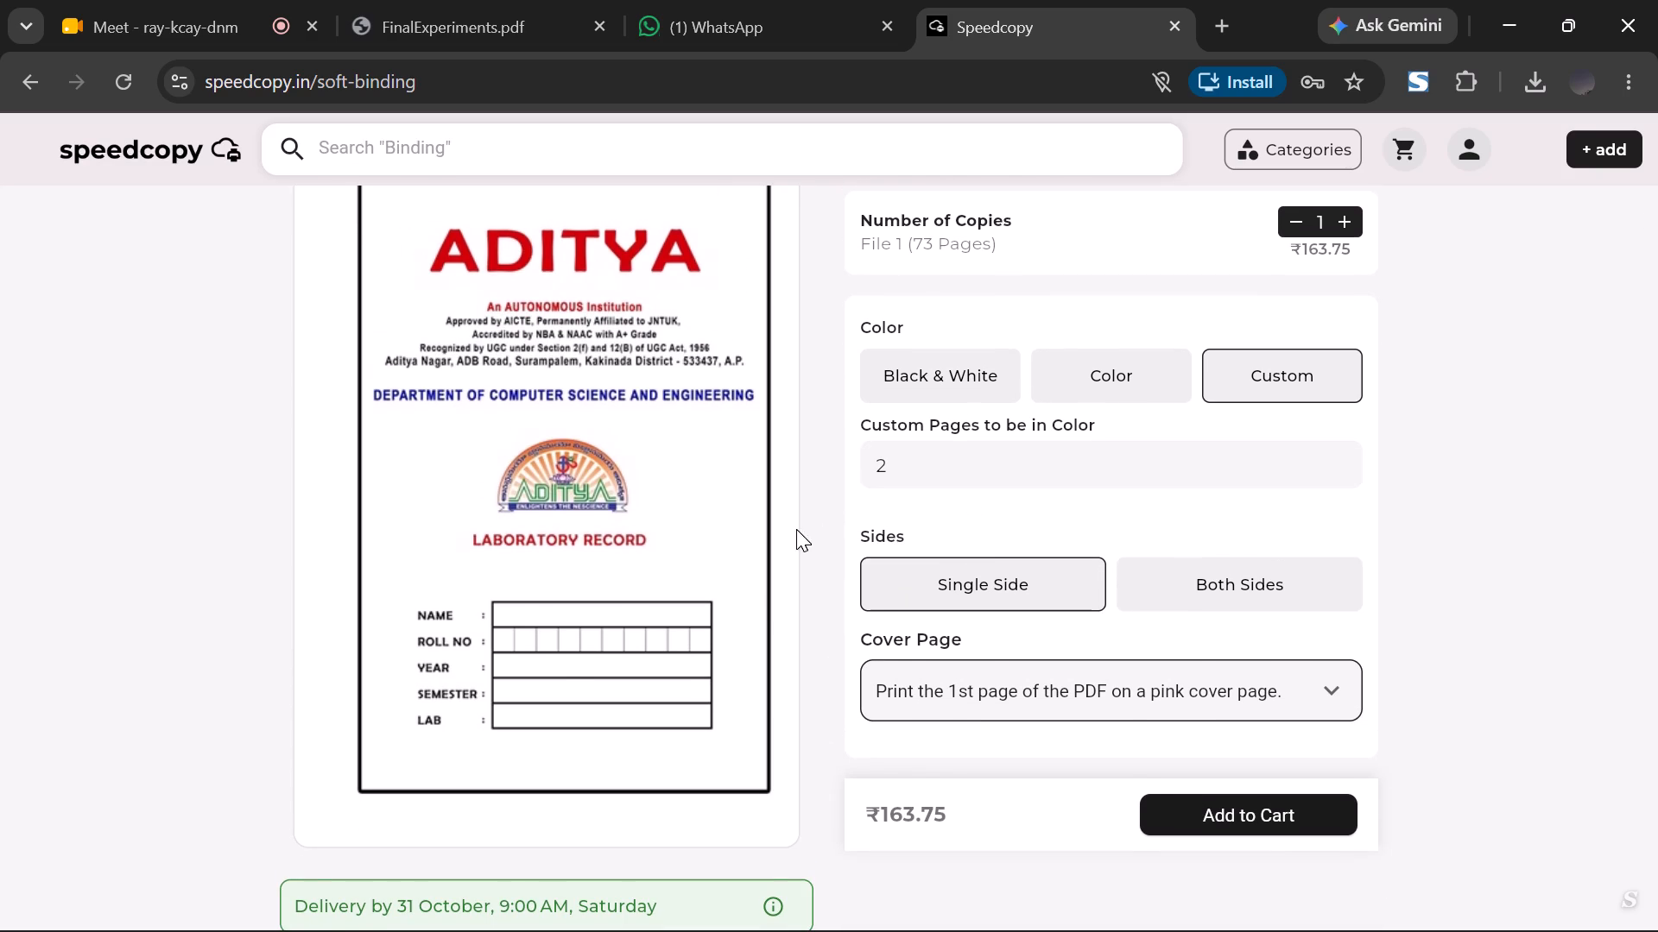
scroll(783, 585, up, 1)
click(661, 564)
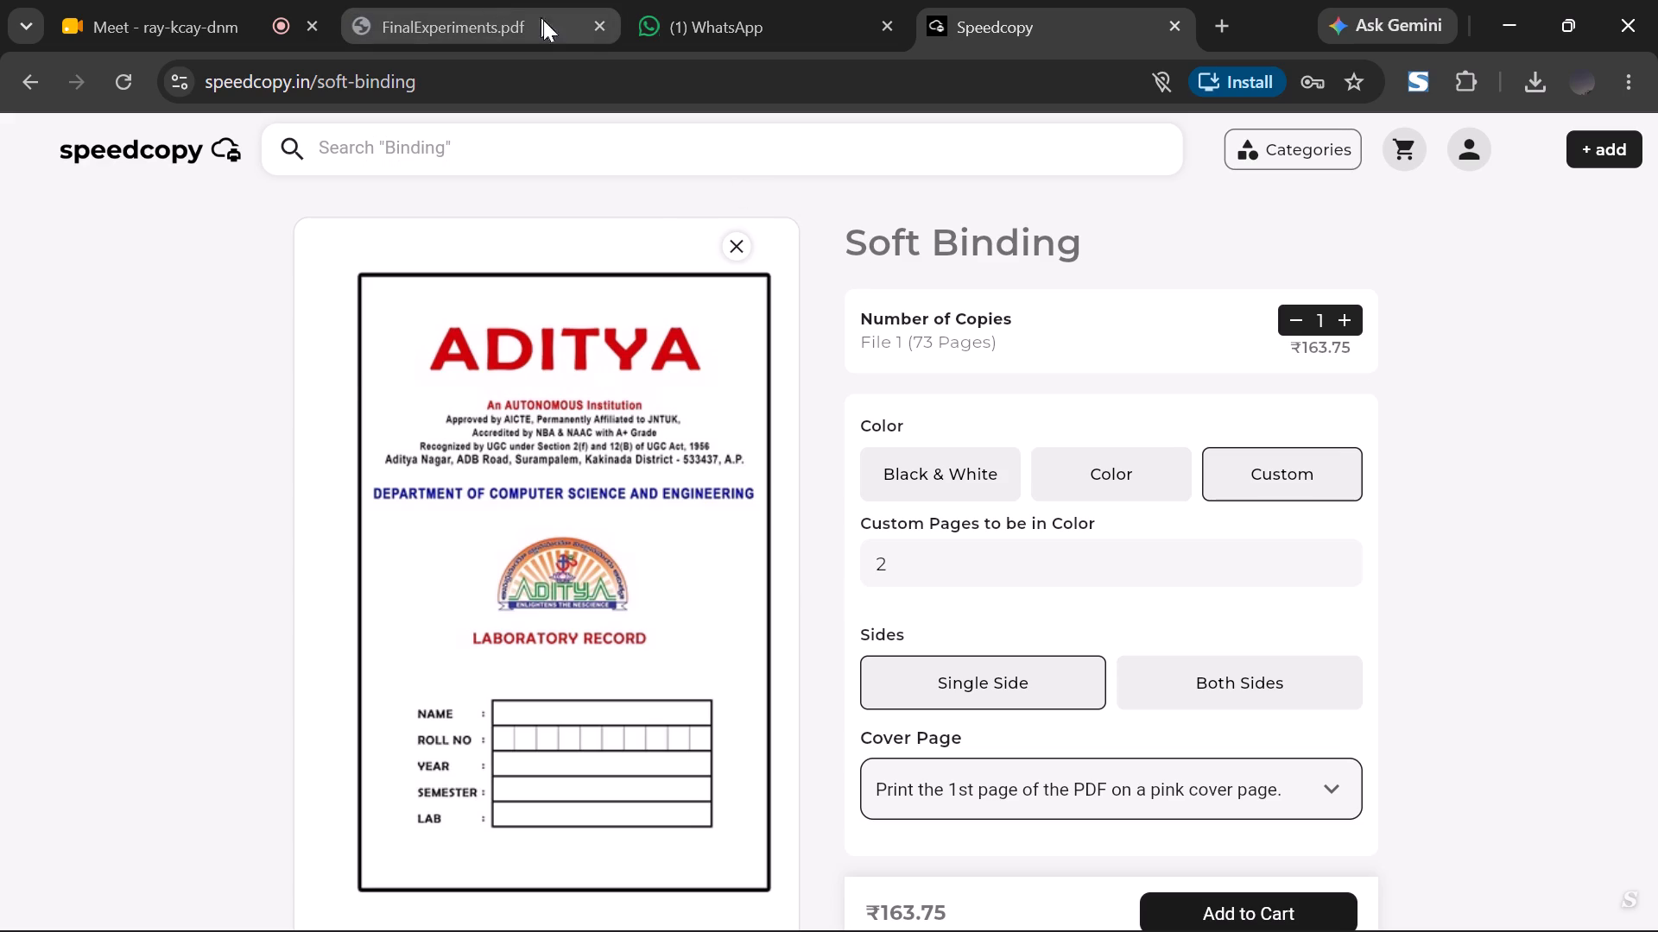
Close the FinalExperiments.pdf tab and open FinalExperiments_merged.pdf from the recent downloads in its own tab.
click(601, 23)
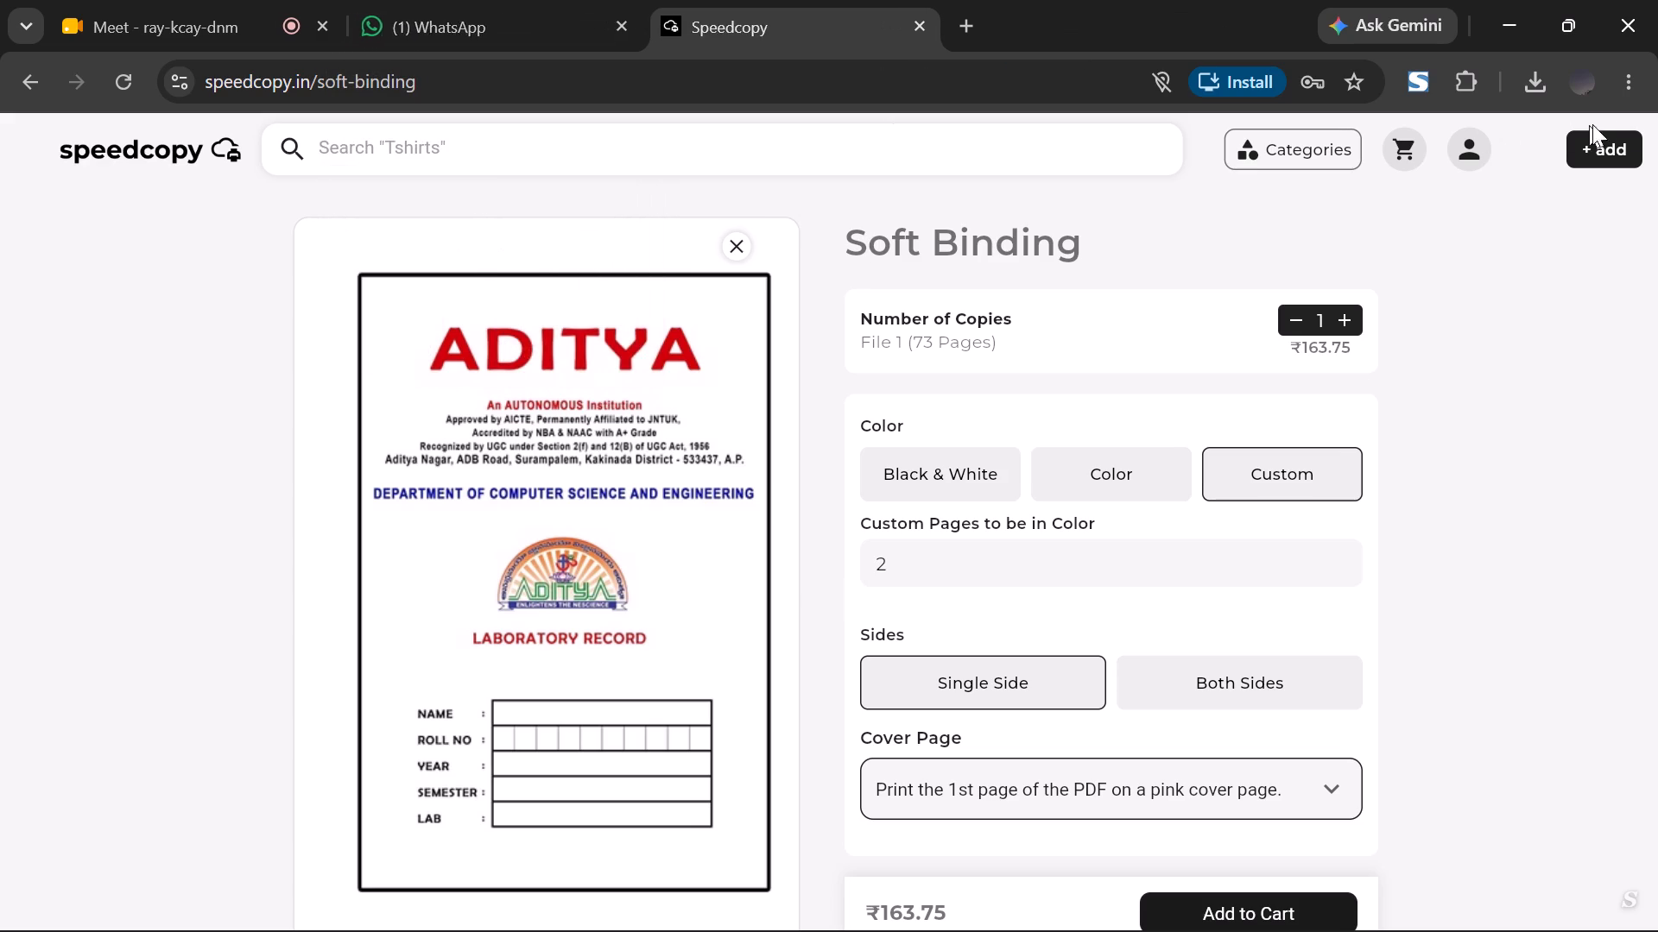
click(1520, 85)
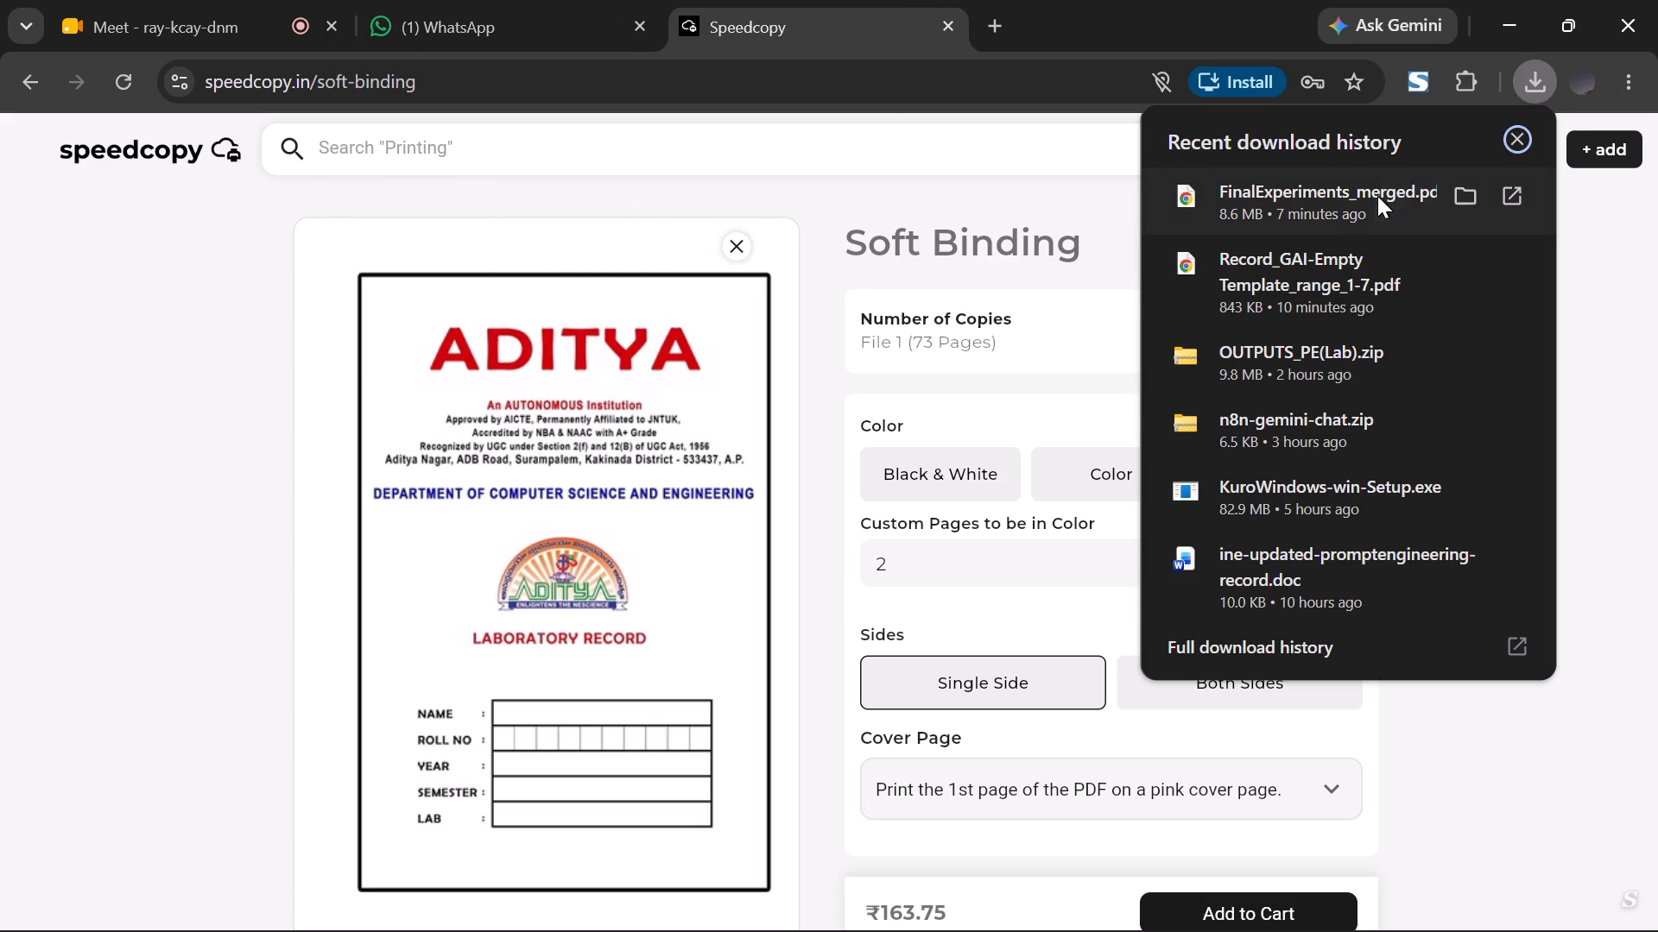
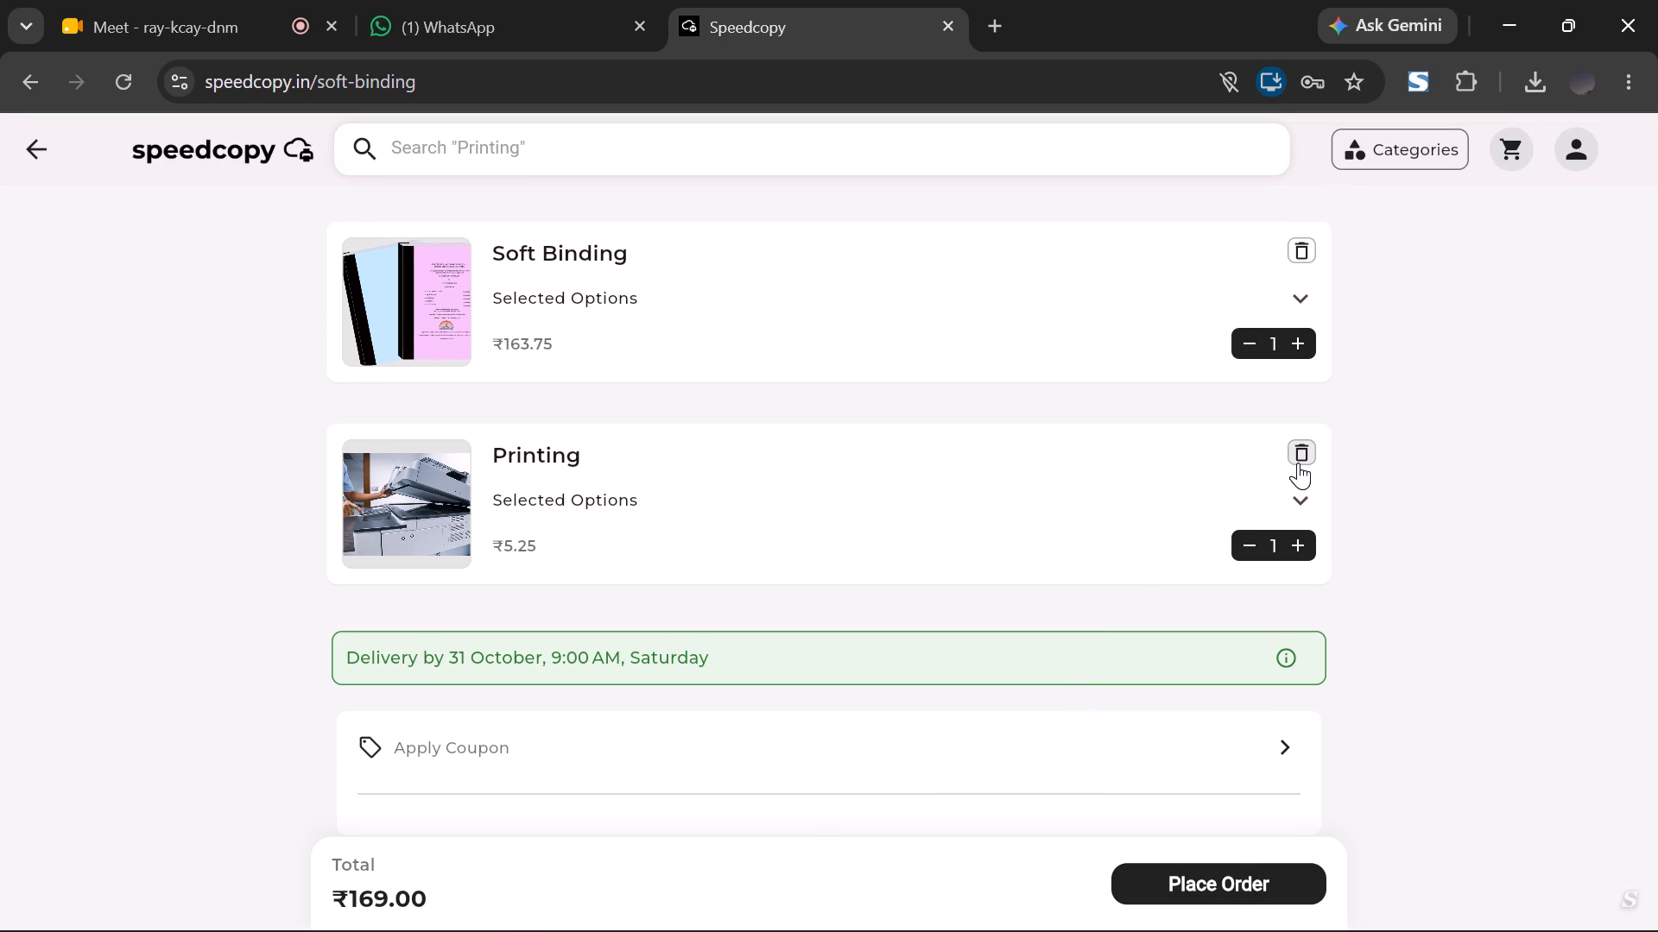
Delete the Printing item from the cart, confirming its removal, so only the Soft Binding item is ordered.
click(1298, 463)
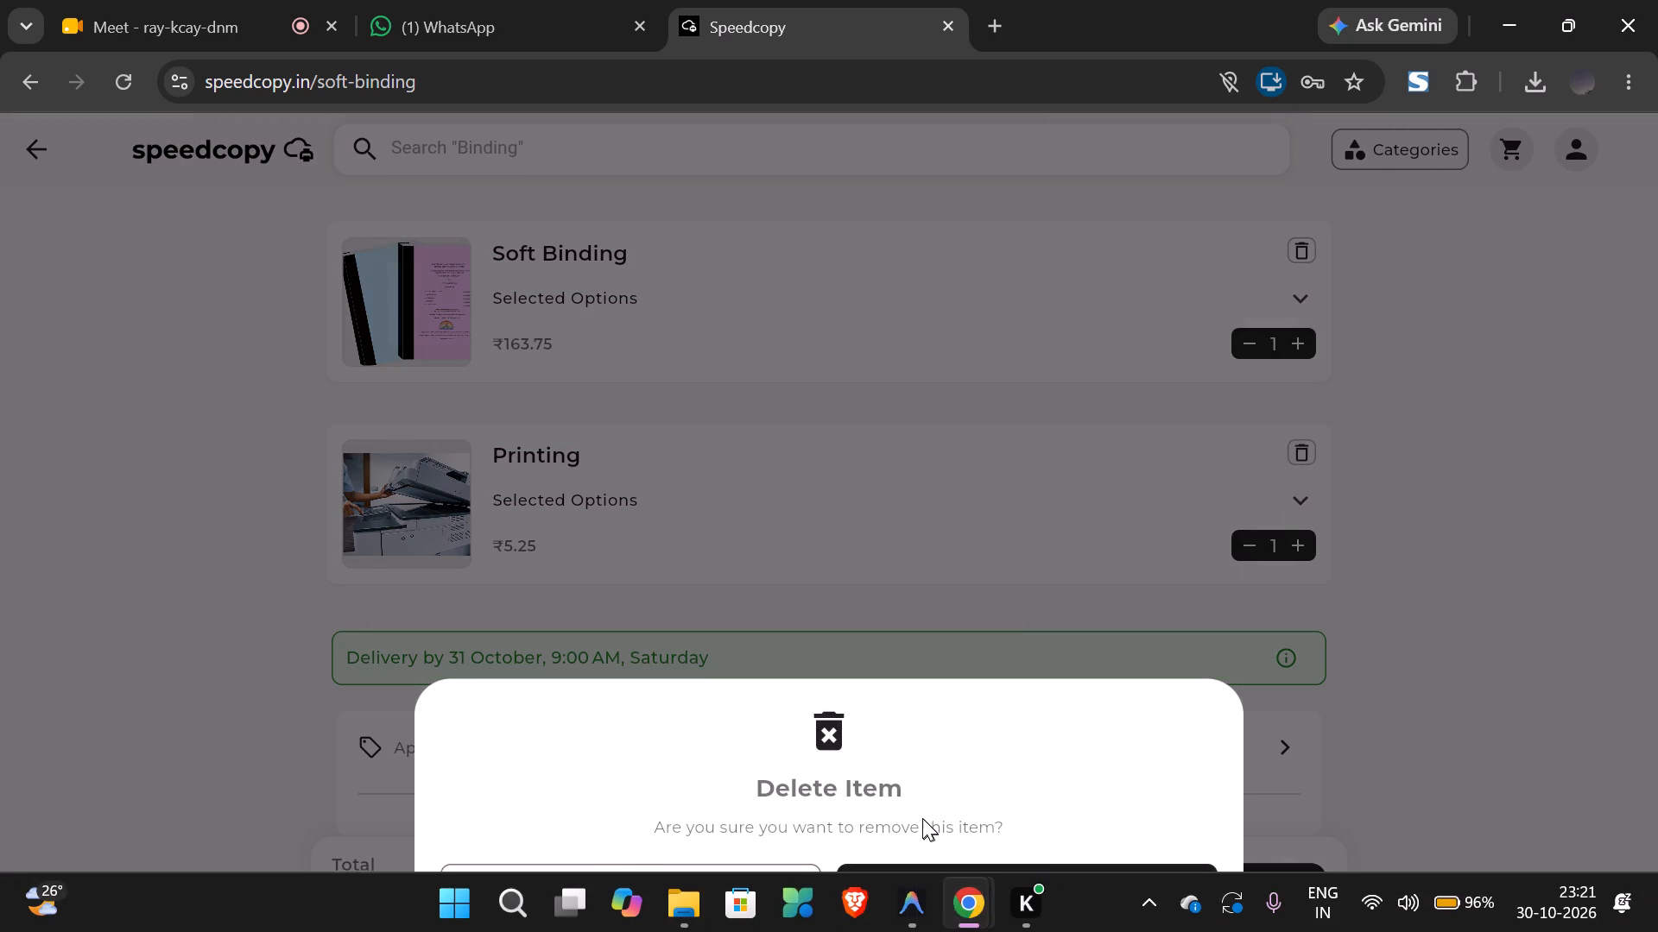
click(944, 872)
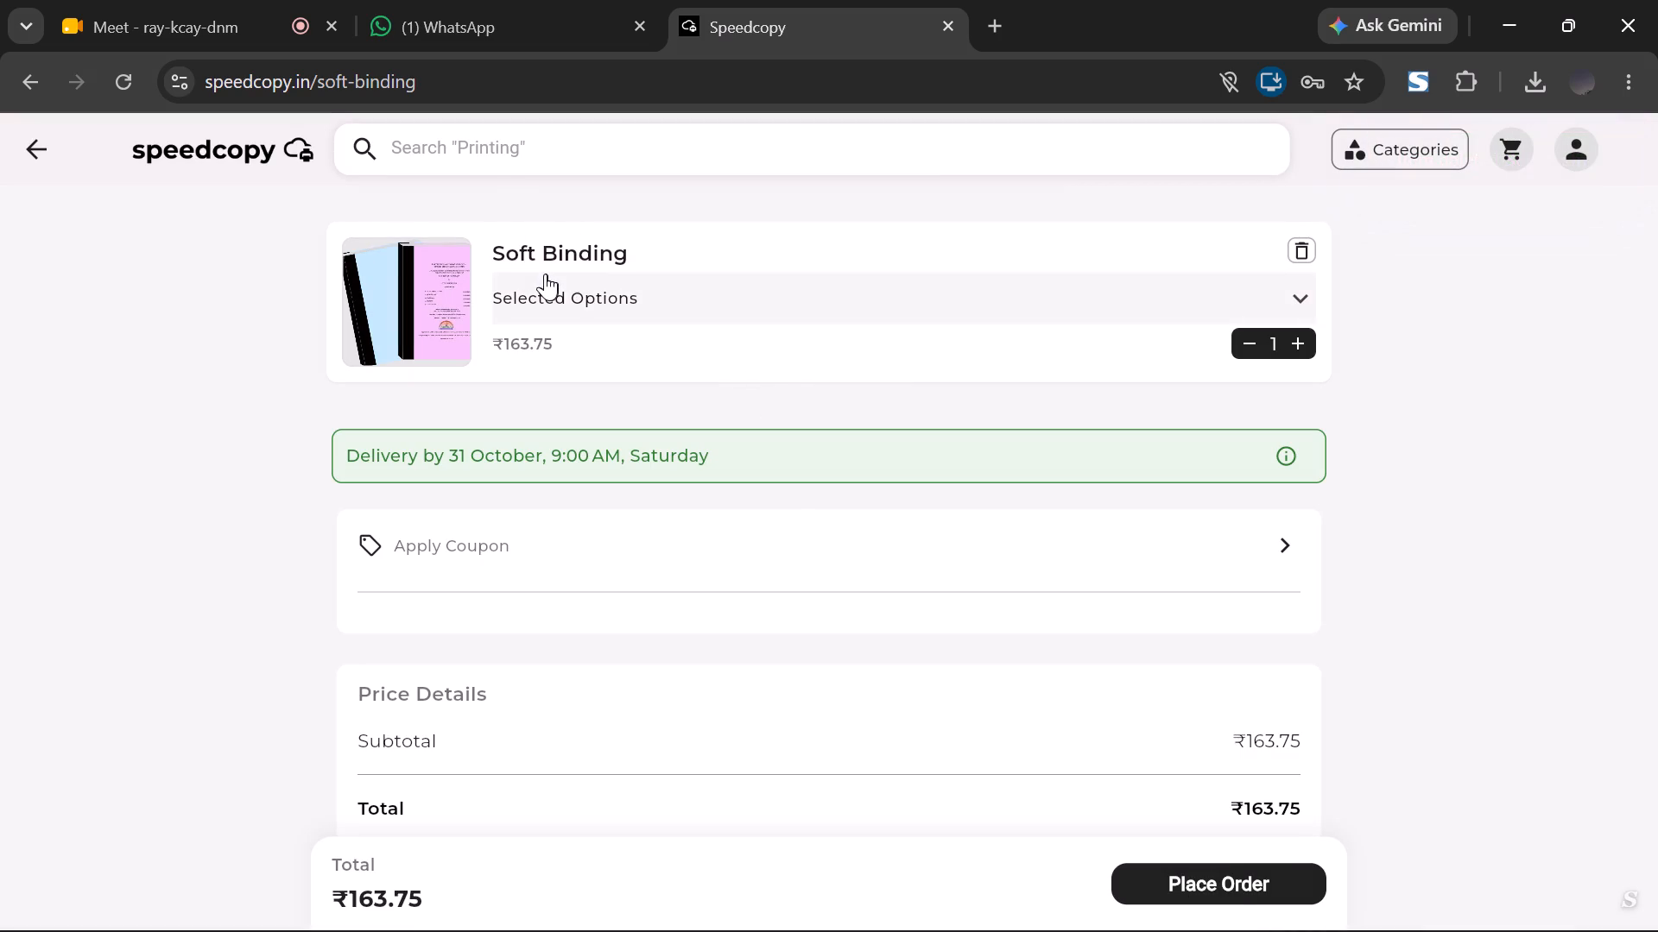
Check the Soft Binding item's selected options and place the order to bring up the payment options.
click(702, 295)
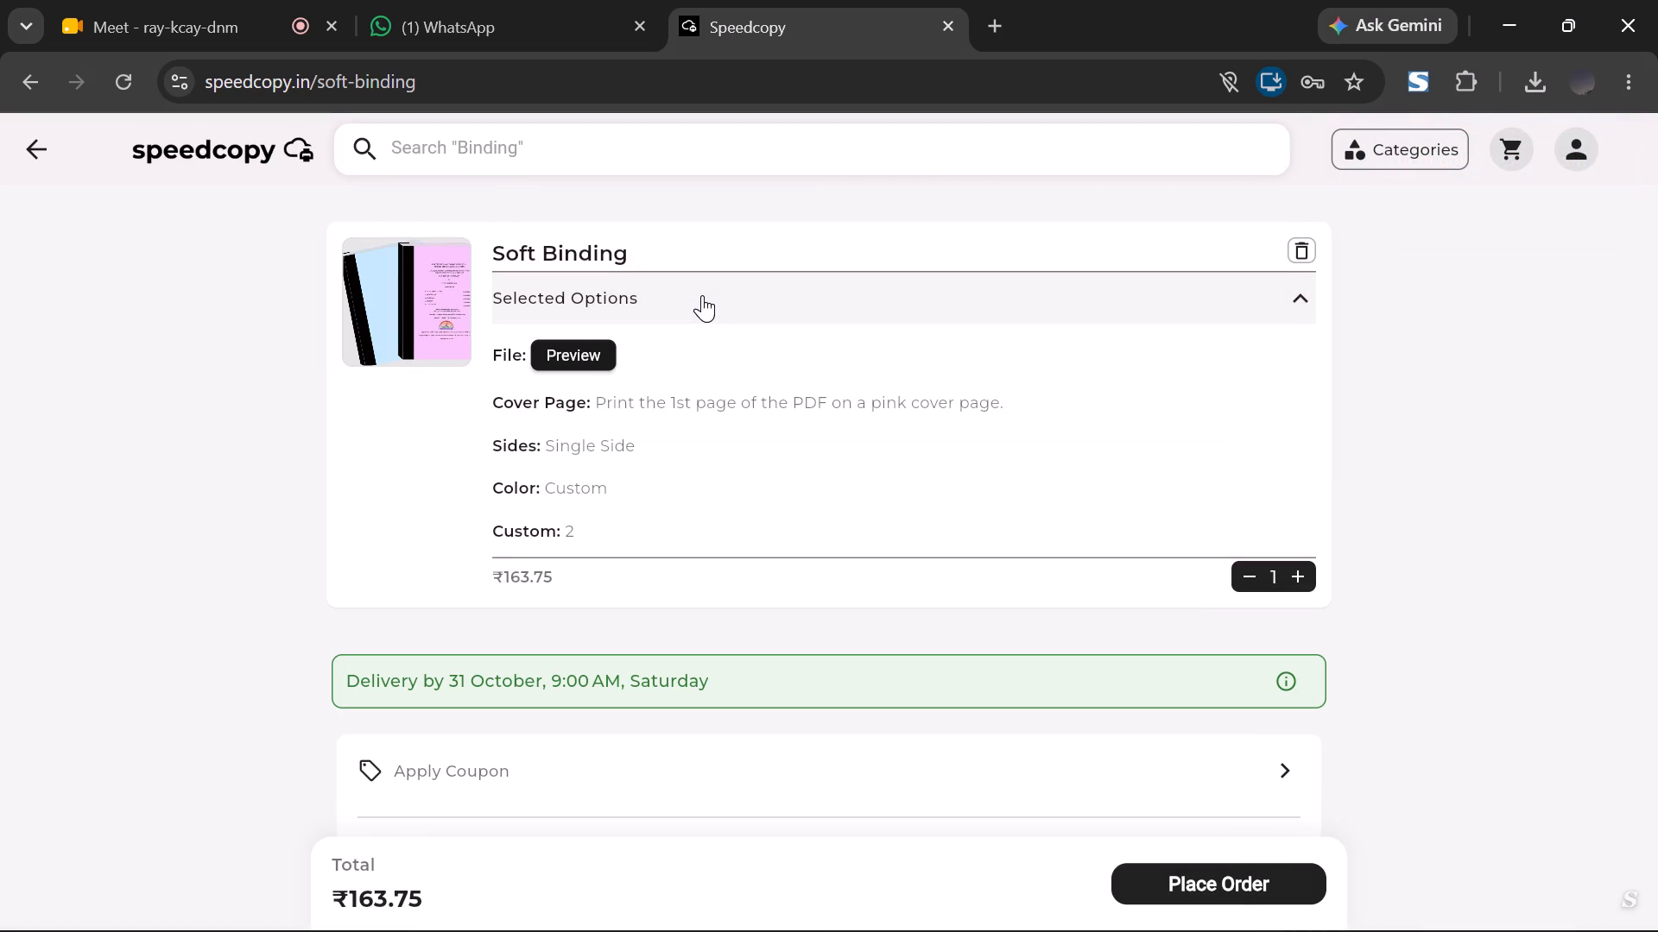
click(702, 295)
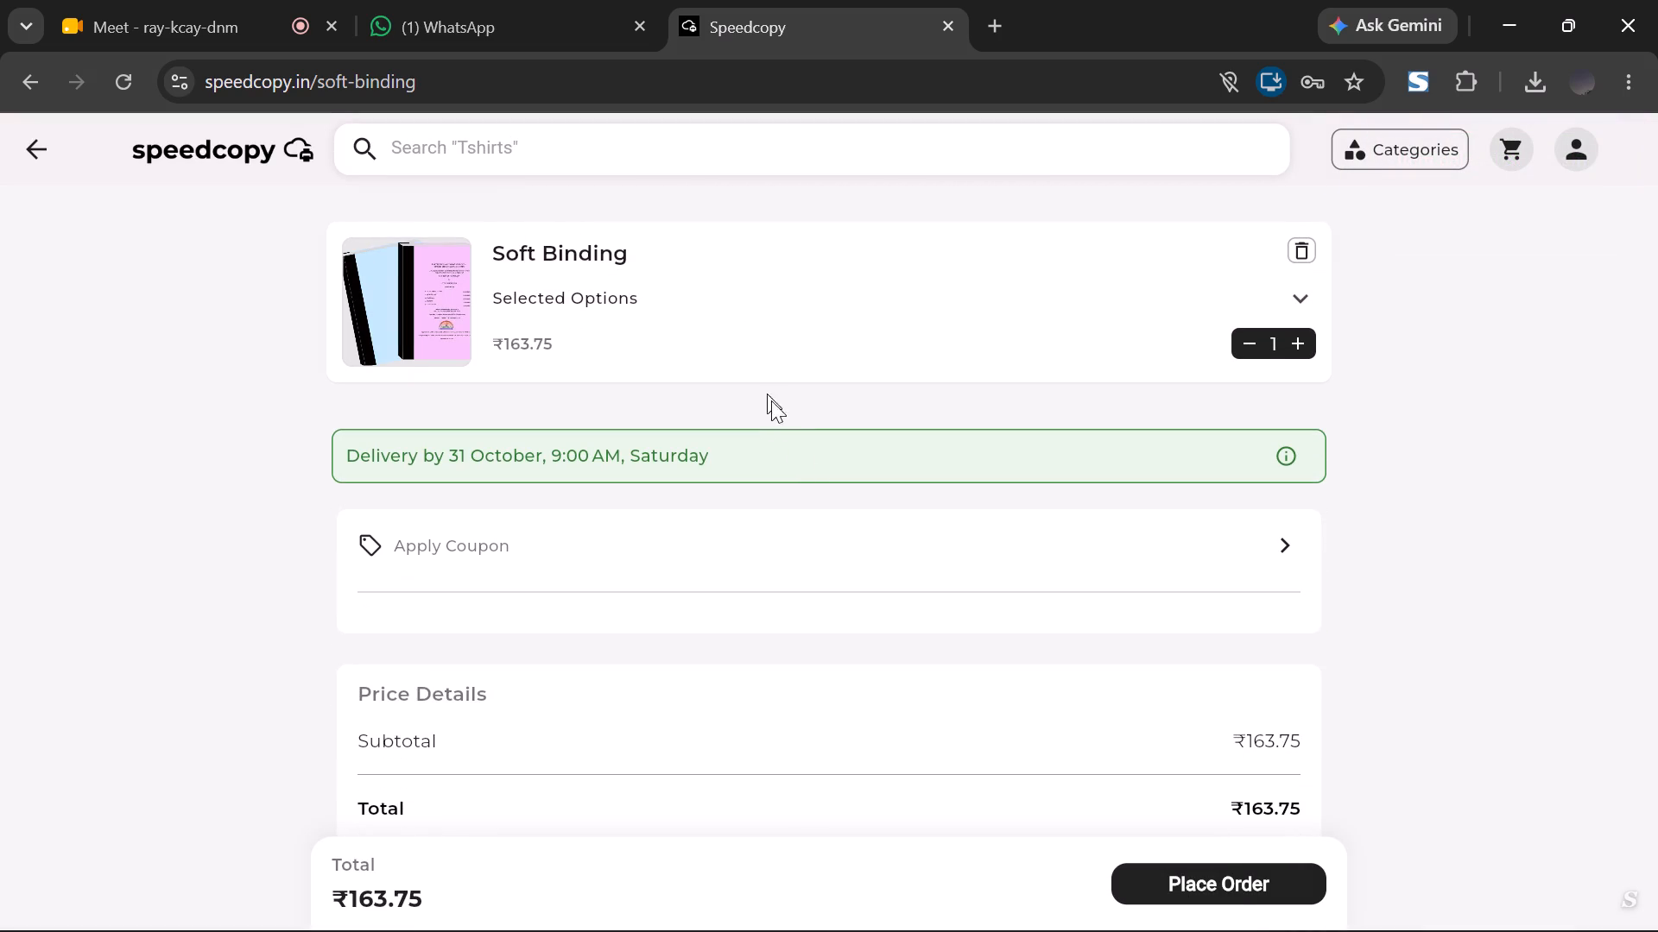
click(1167, 890)
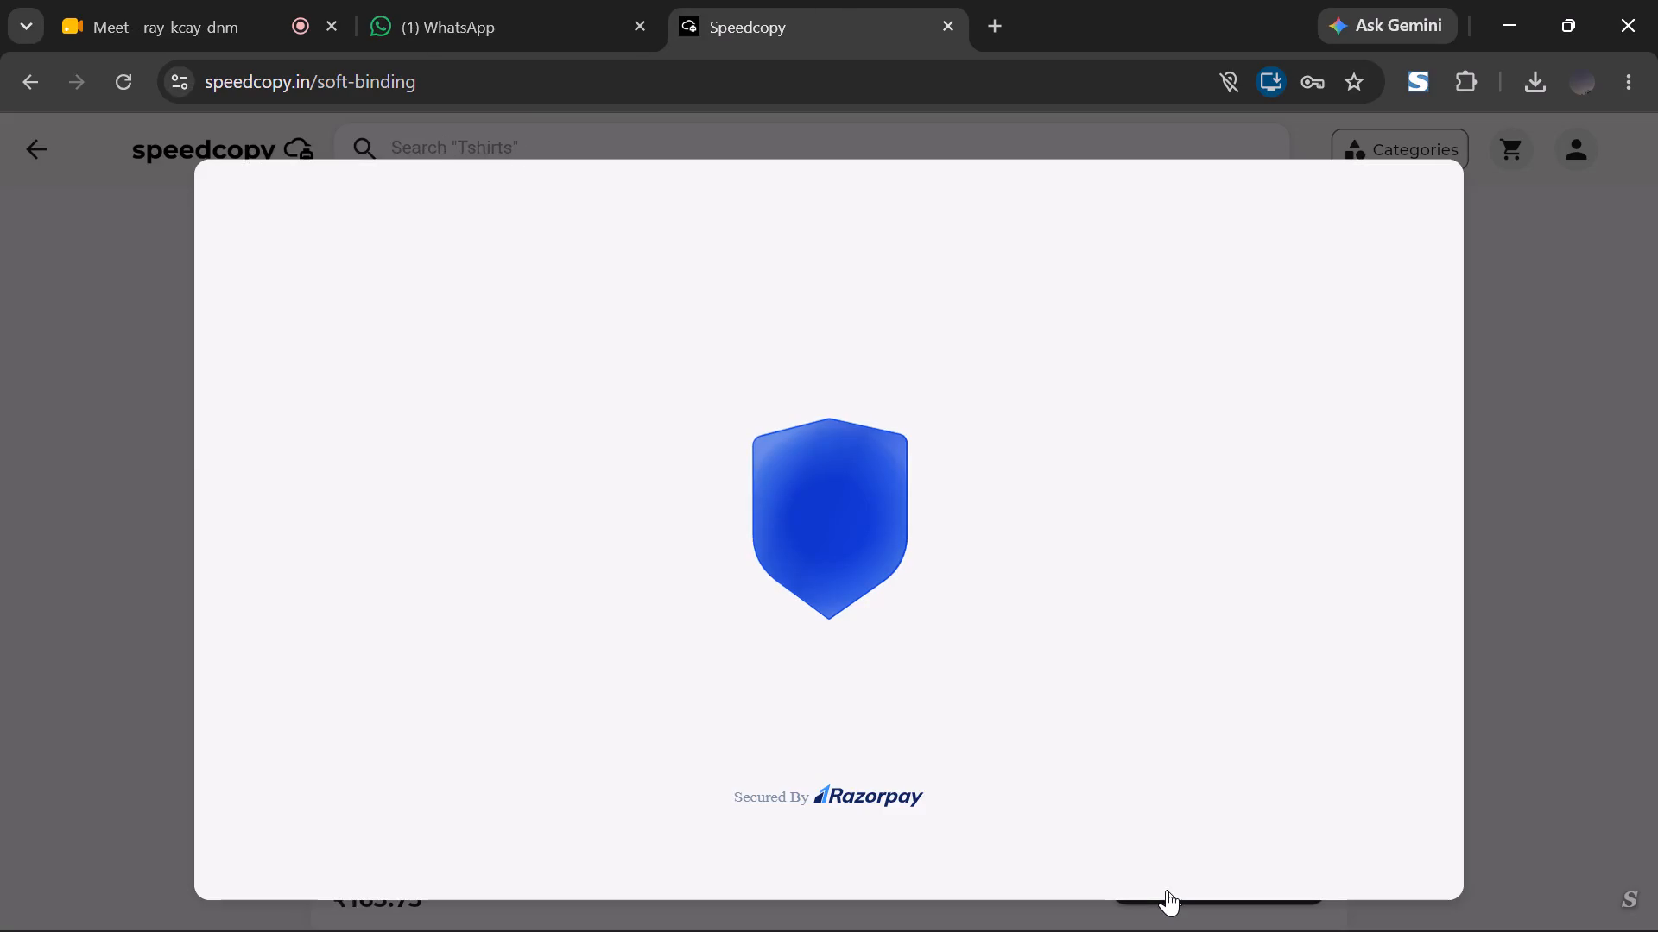
click(1167, 890)
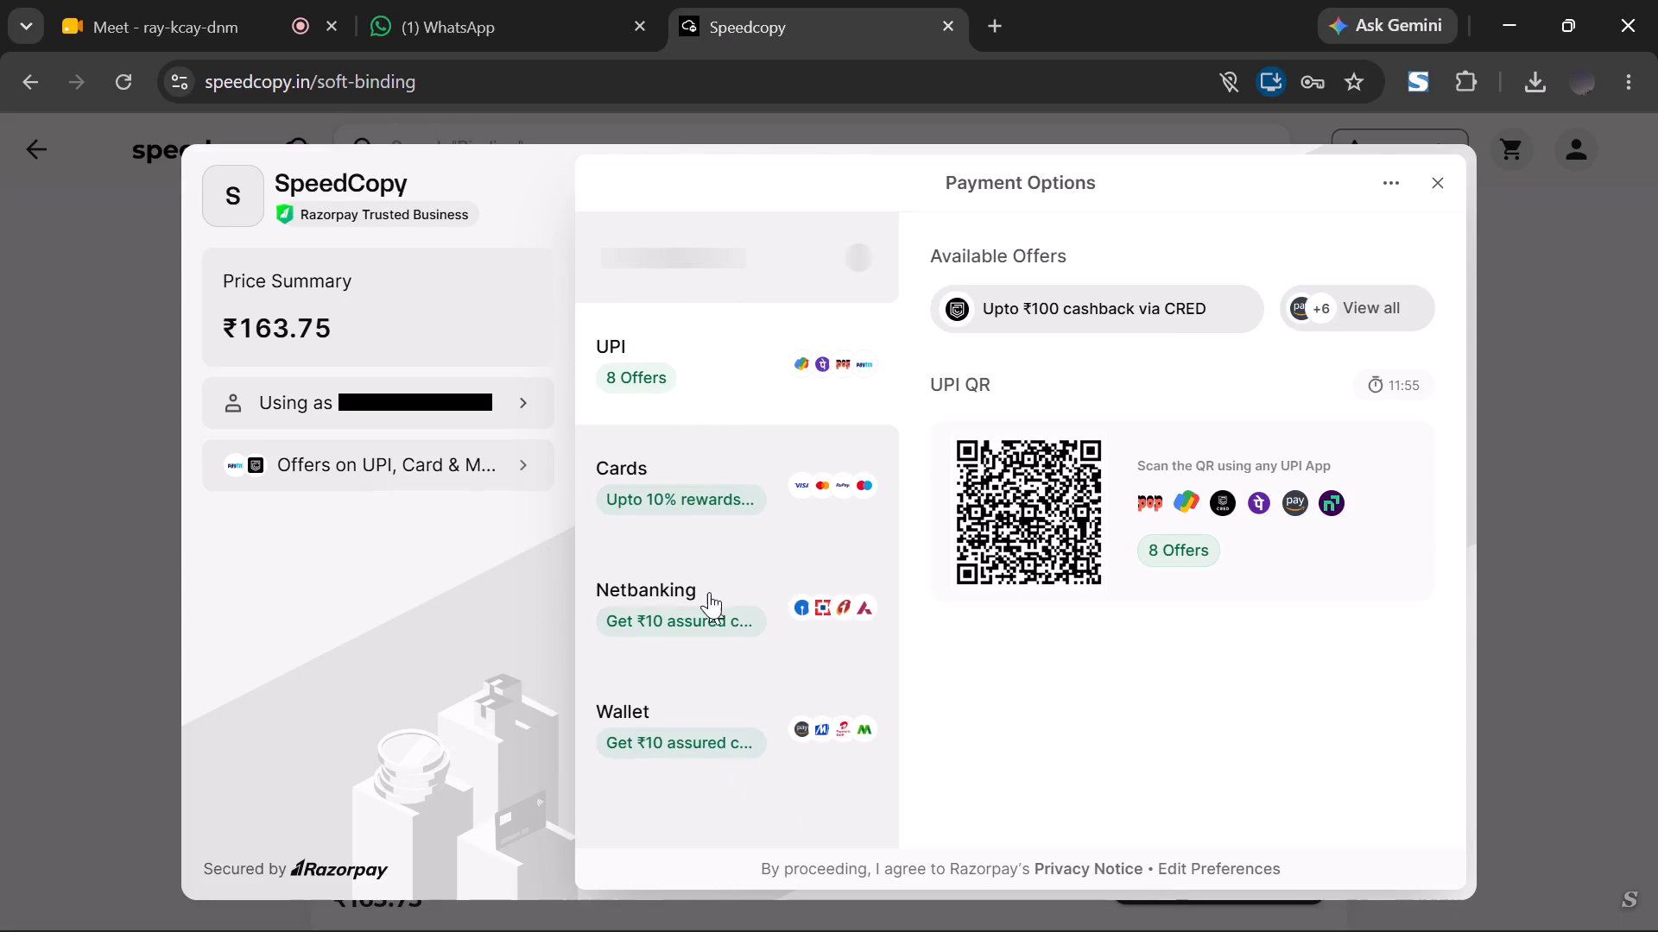
Choose UPI as the payment method and apply the "Win upto ₹75 cashback using BHIM App" offer from the full offers list.
click(649, 395)
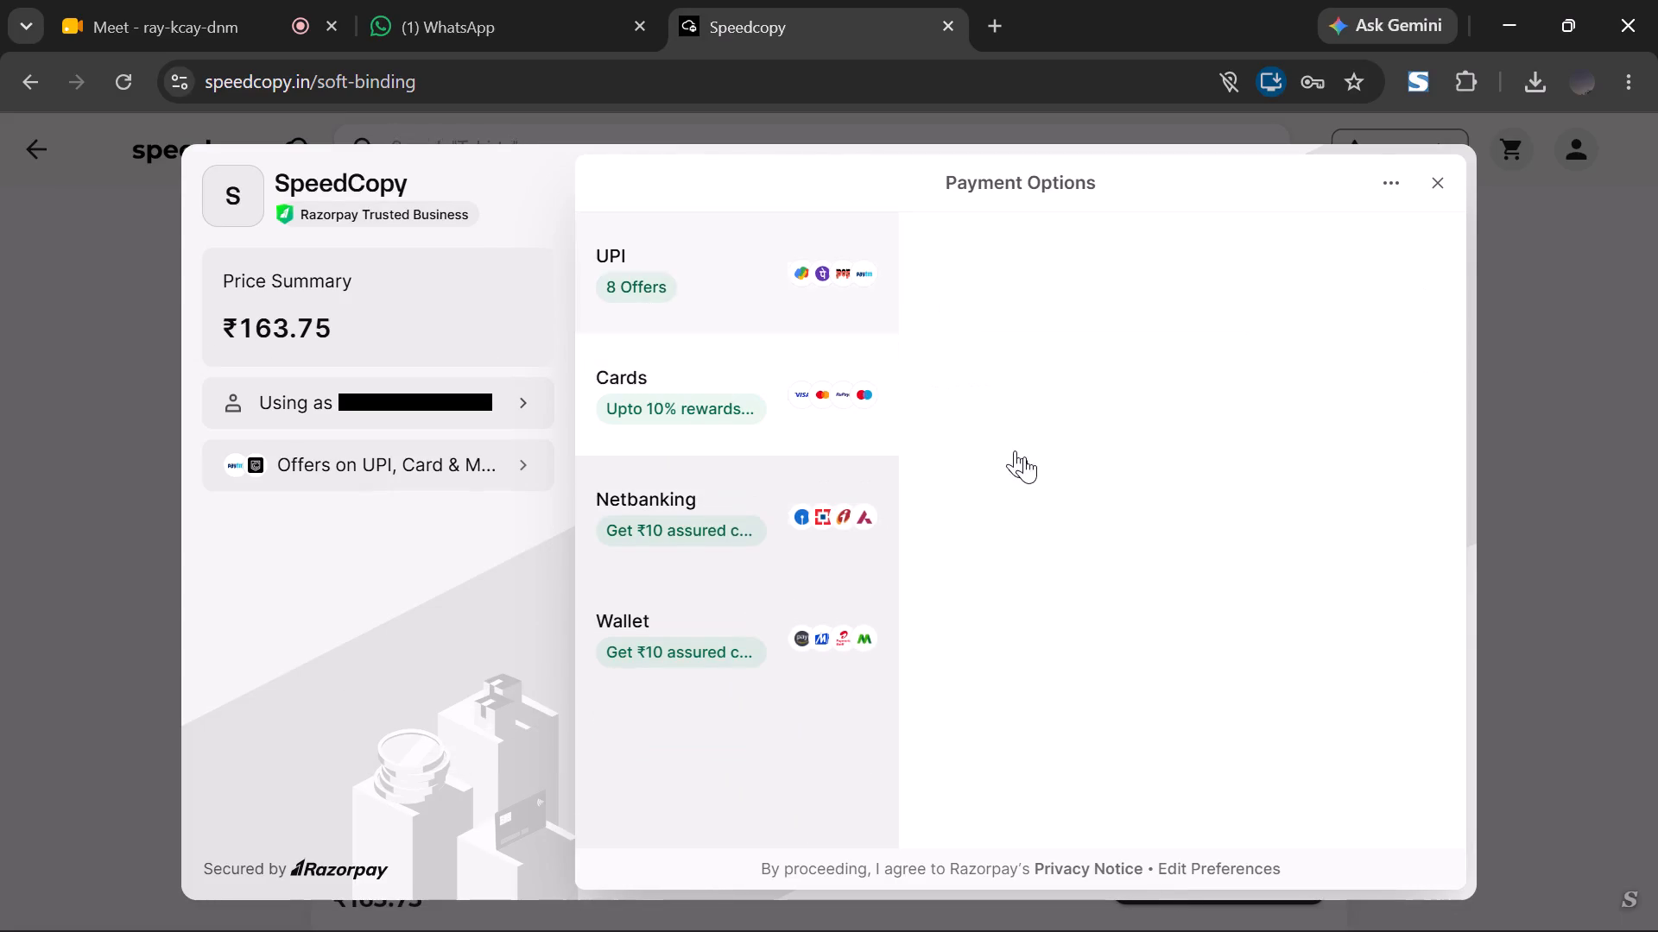
click(704, 281)
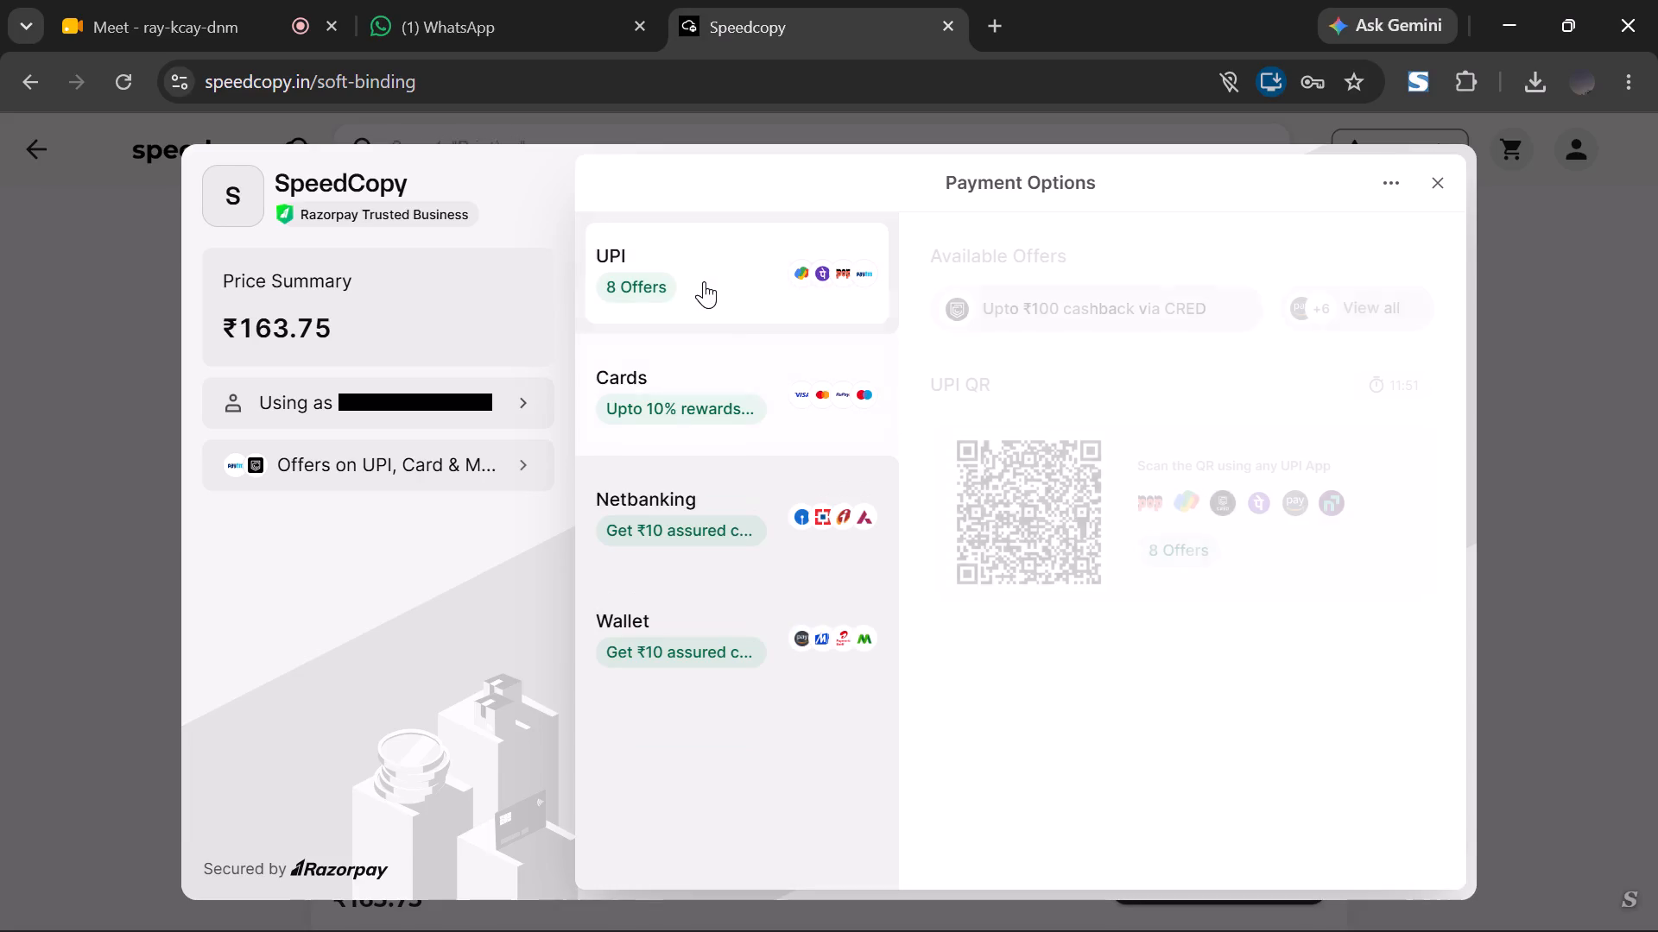
click(1372, 310)
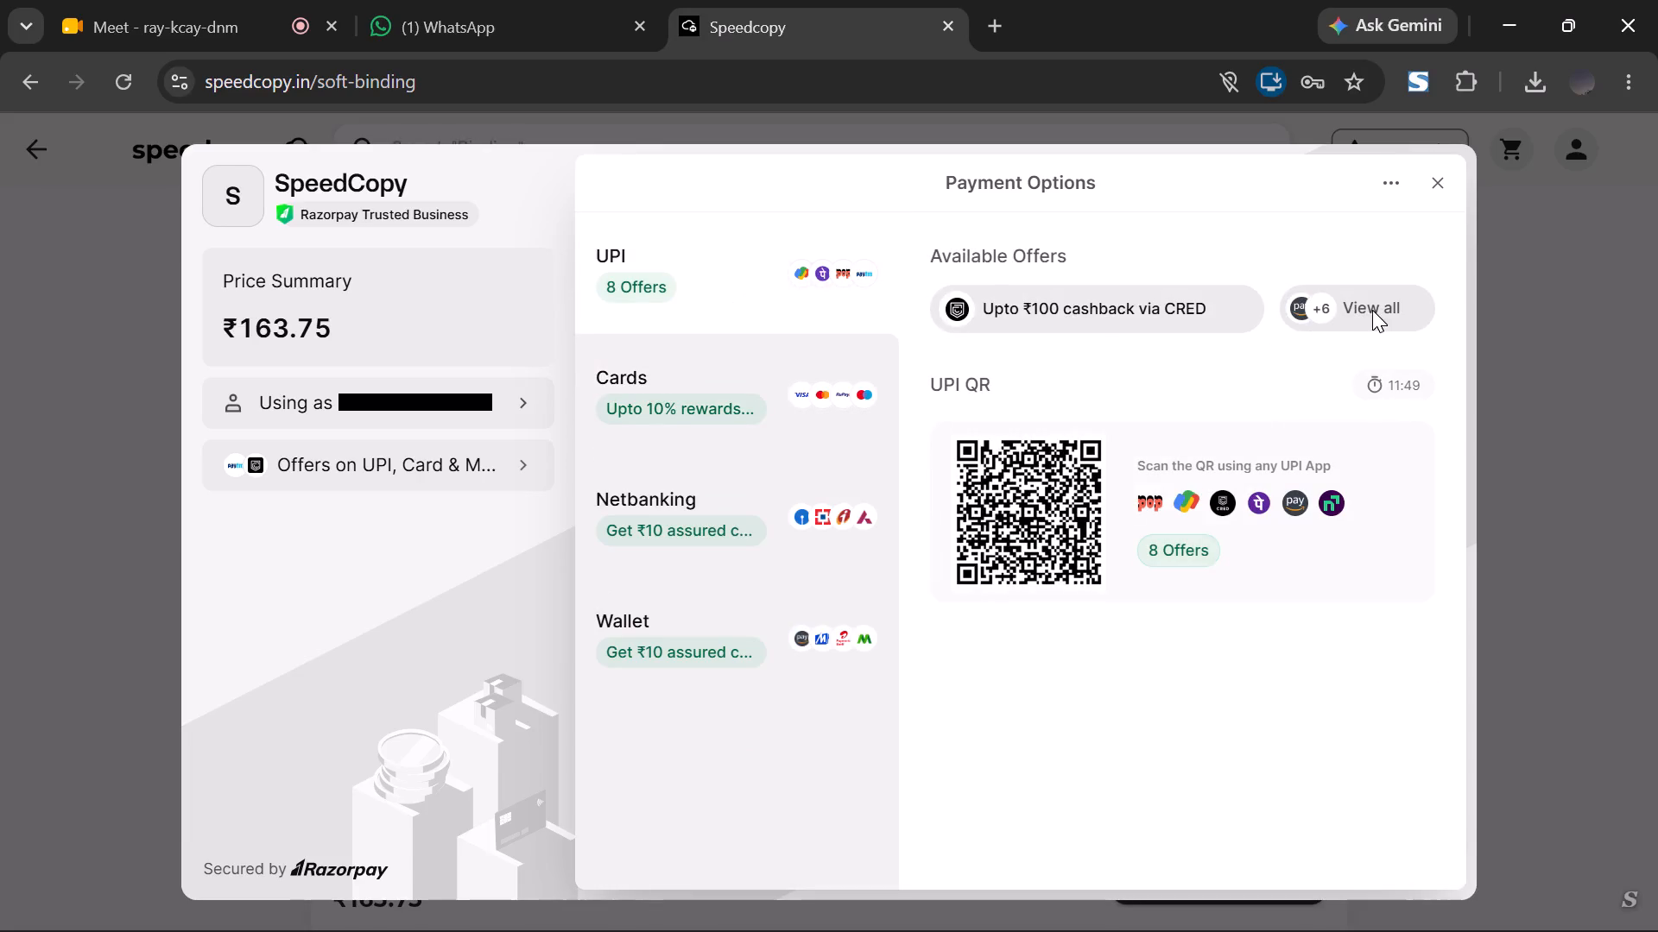
scroll(1088, 618, down, 1)
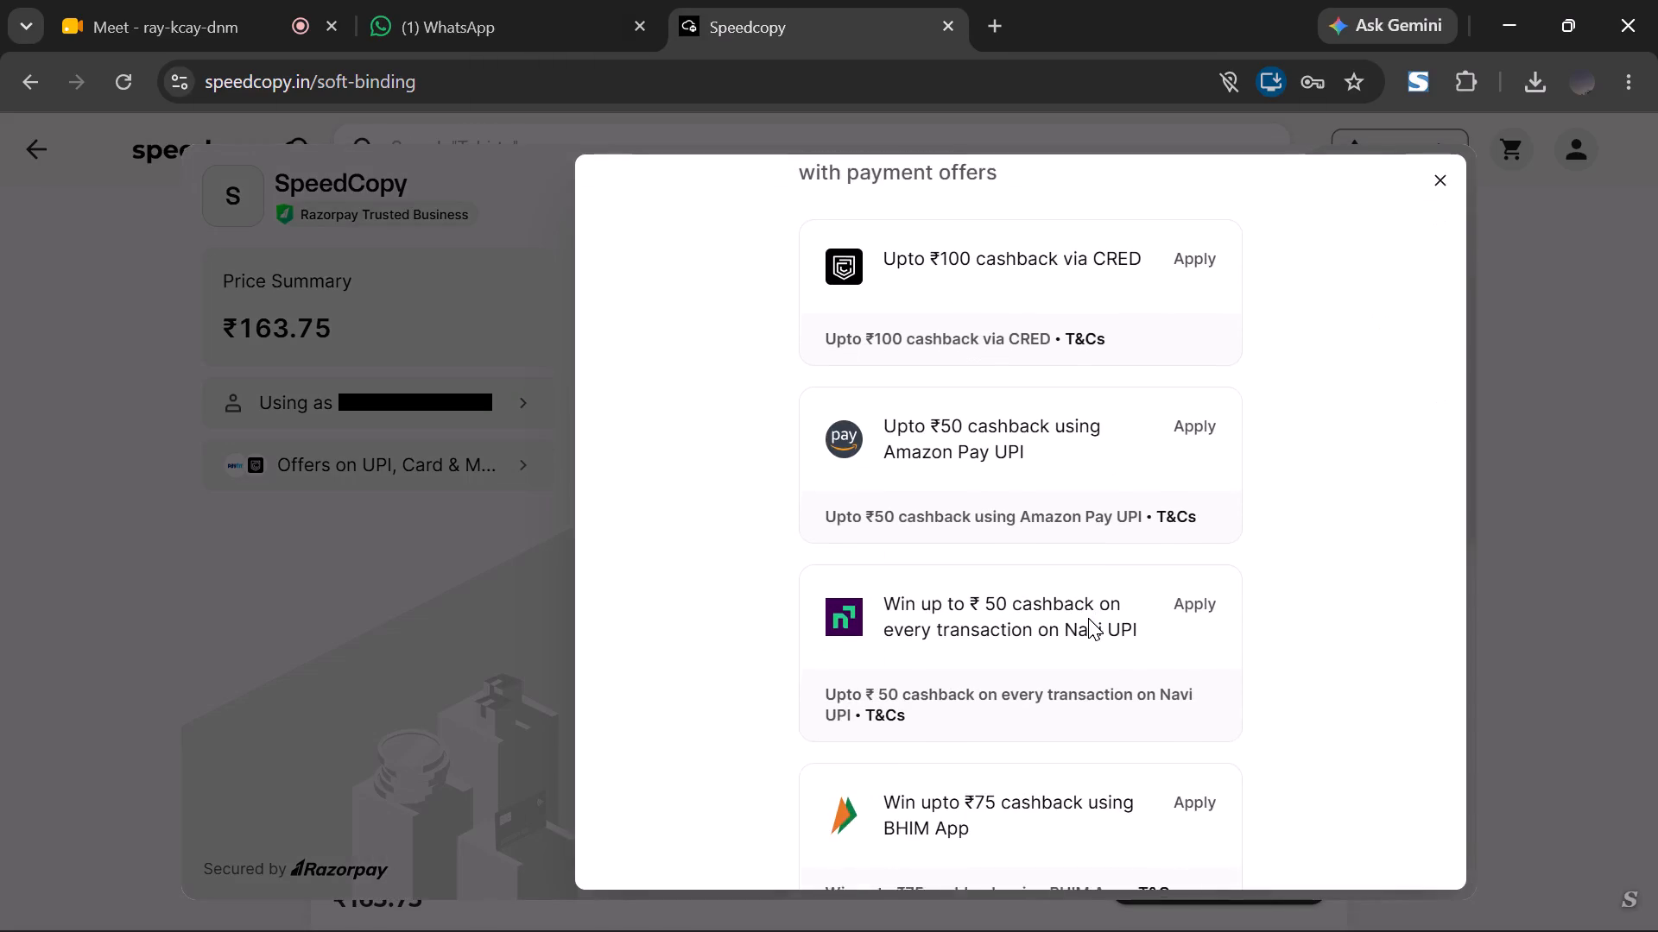
scroll(1088, 618, down, 2)
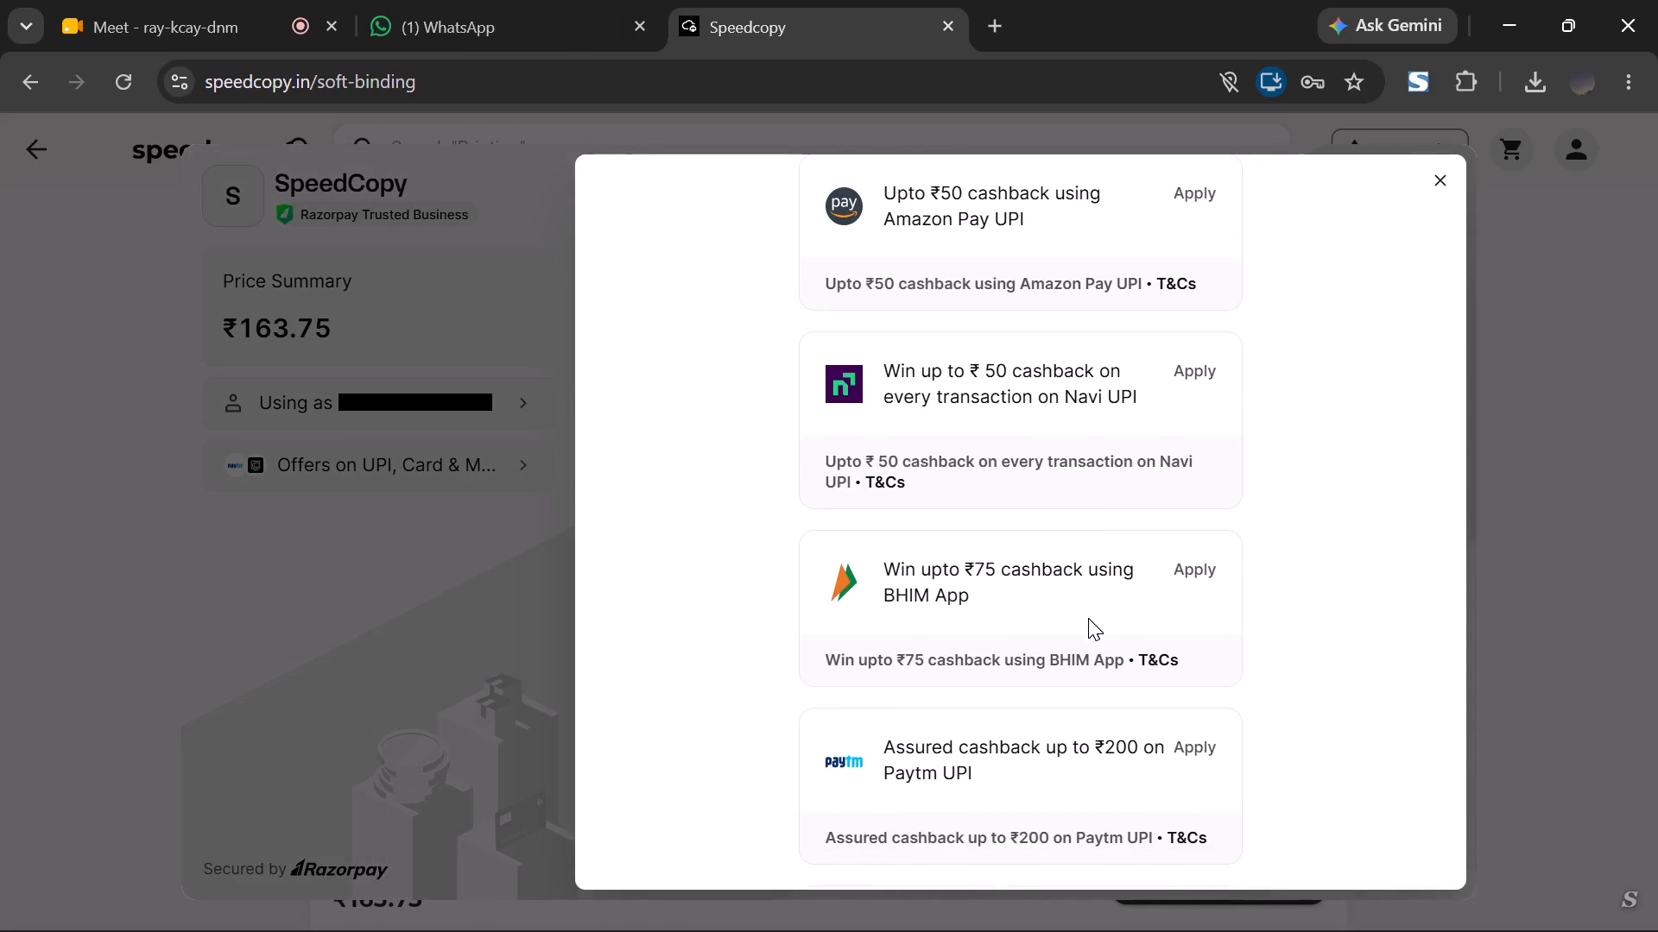
scroll(1088, 618, down, 1)
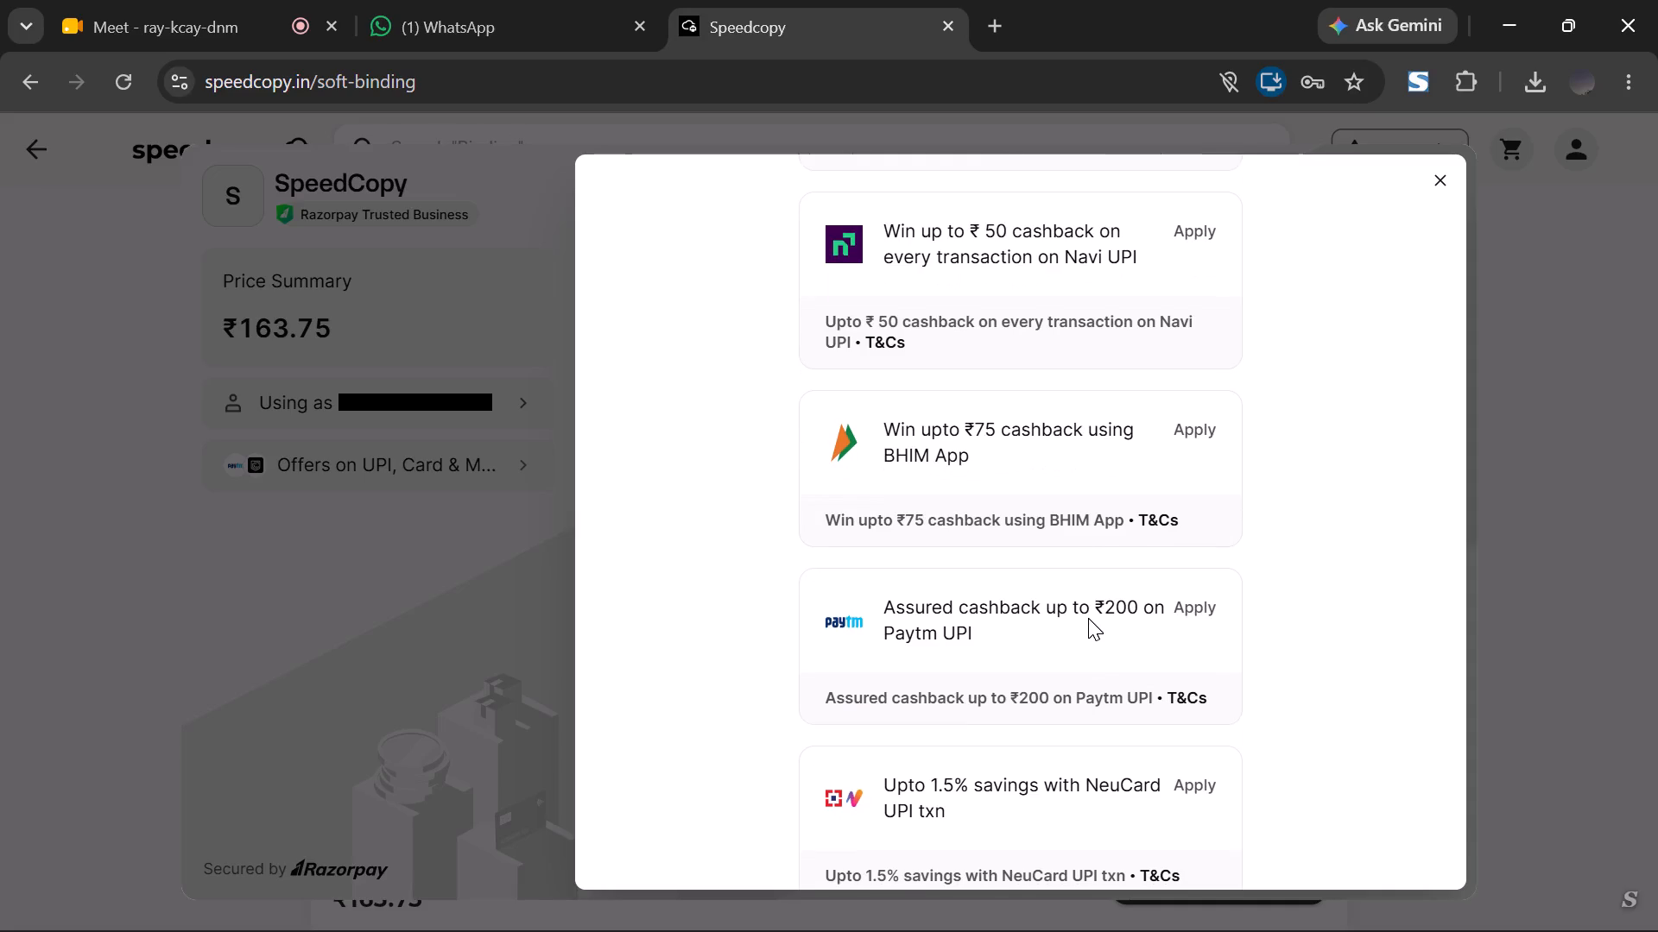
scroll(1088, 618, down, 1)
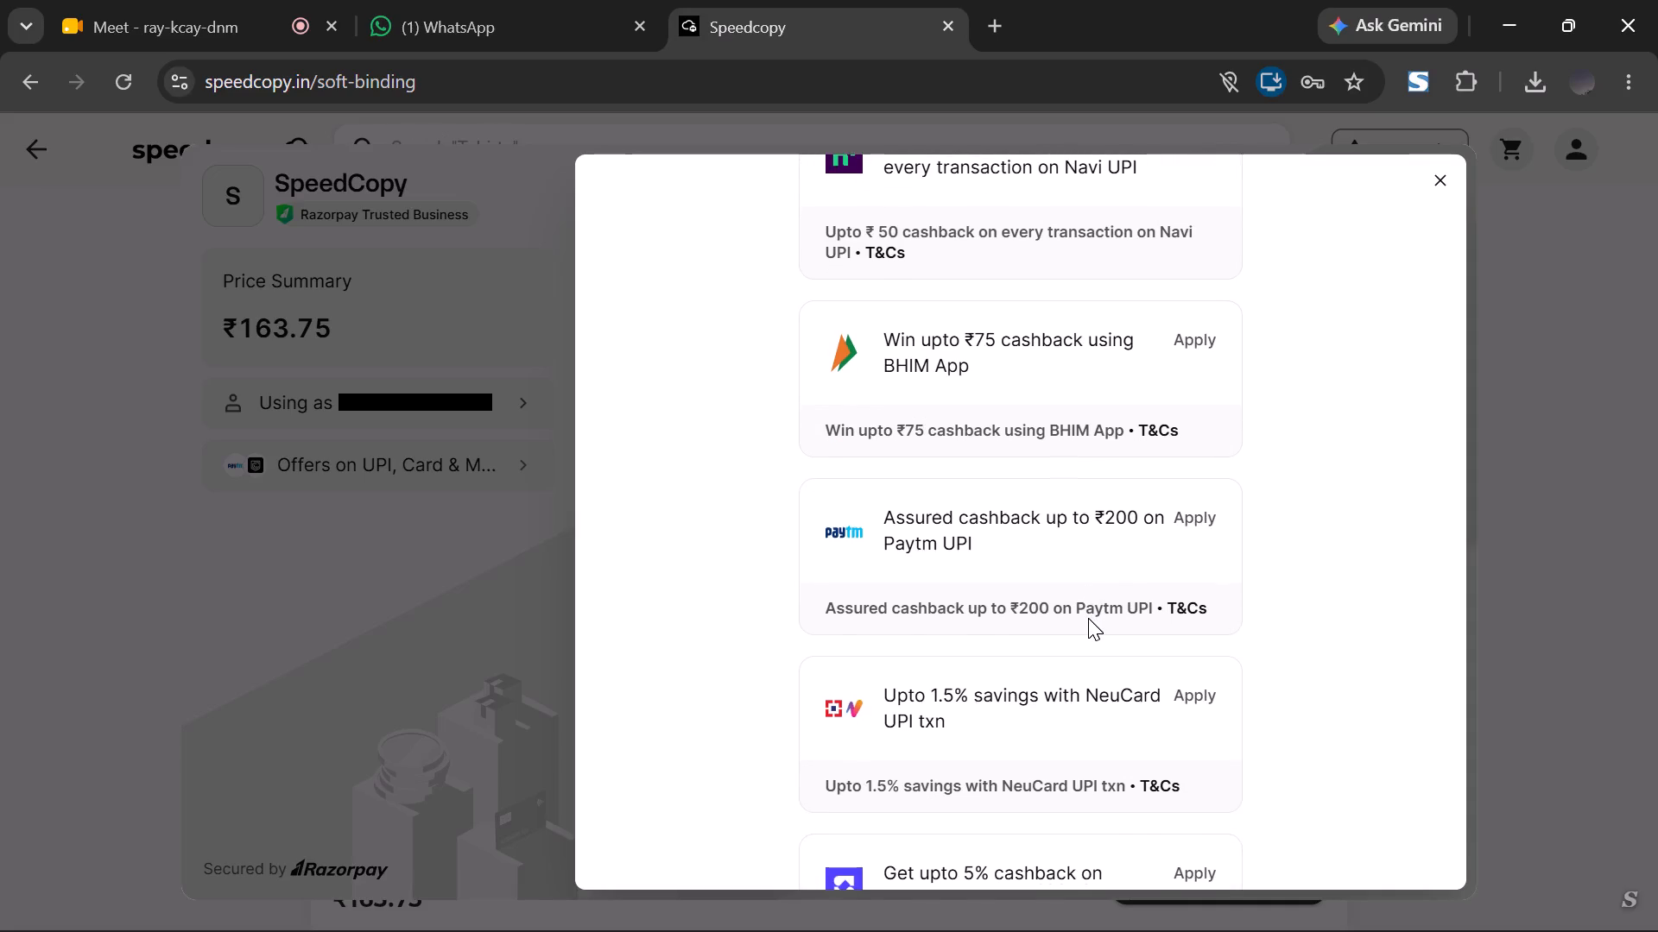
scroll(1088, 618, down, 1)
scroll(1088, 618, up, 1)
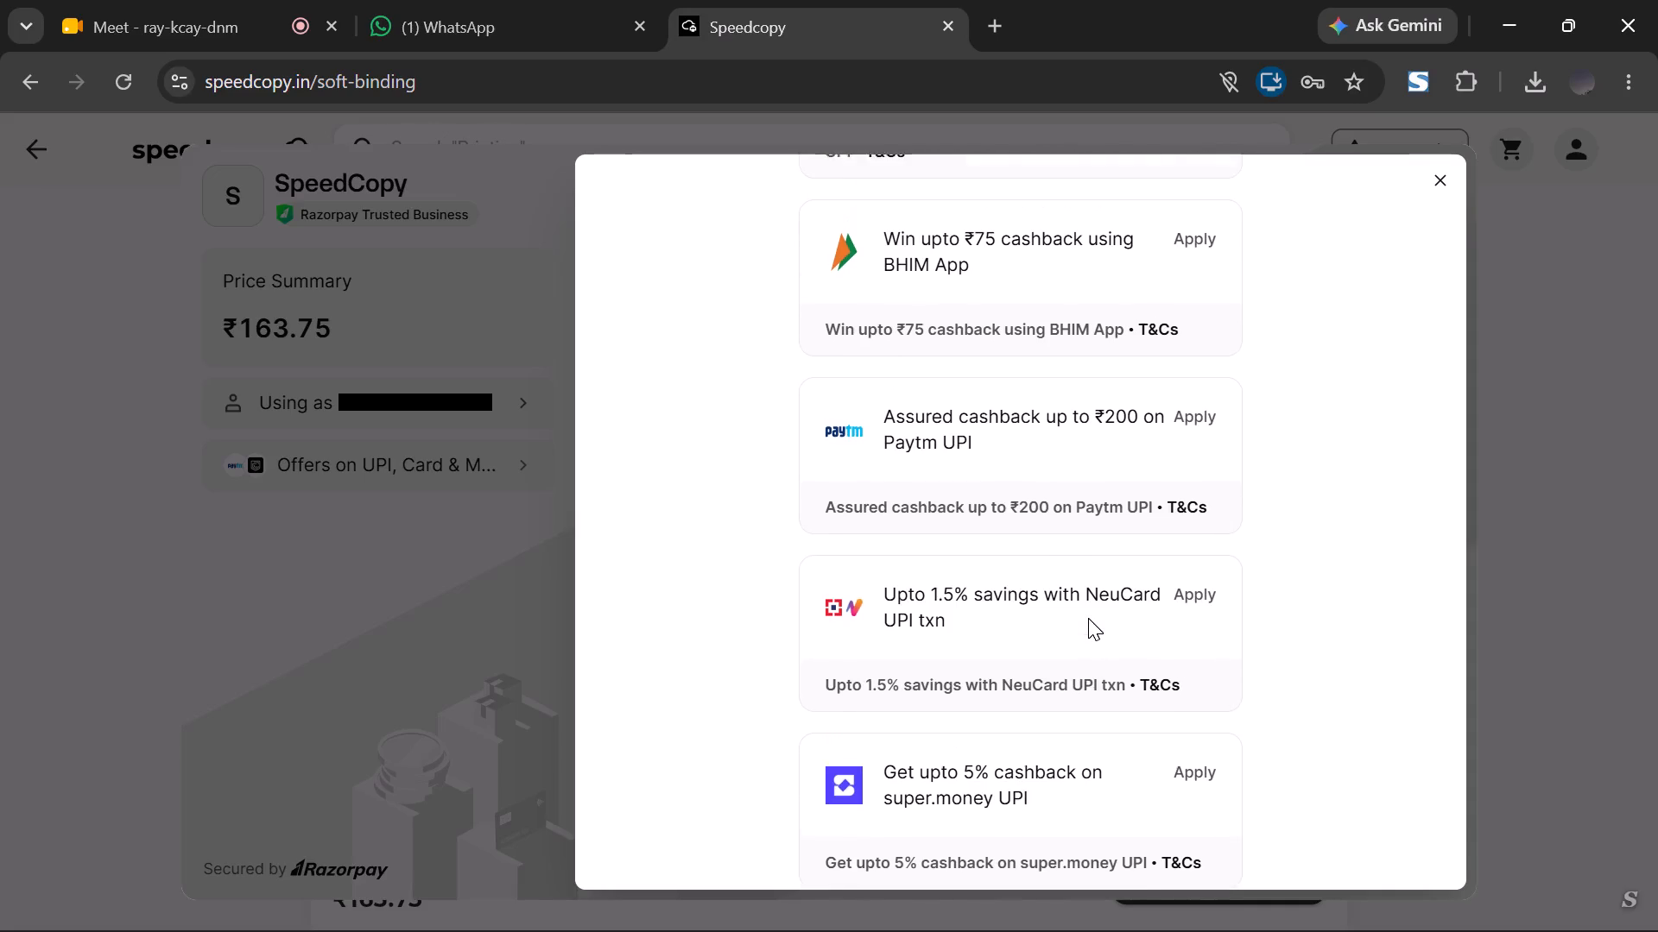
scroll(1088, 618, up, 2)
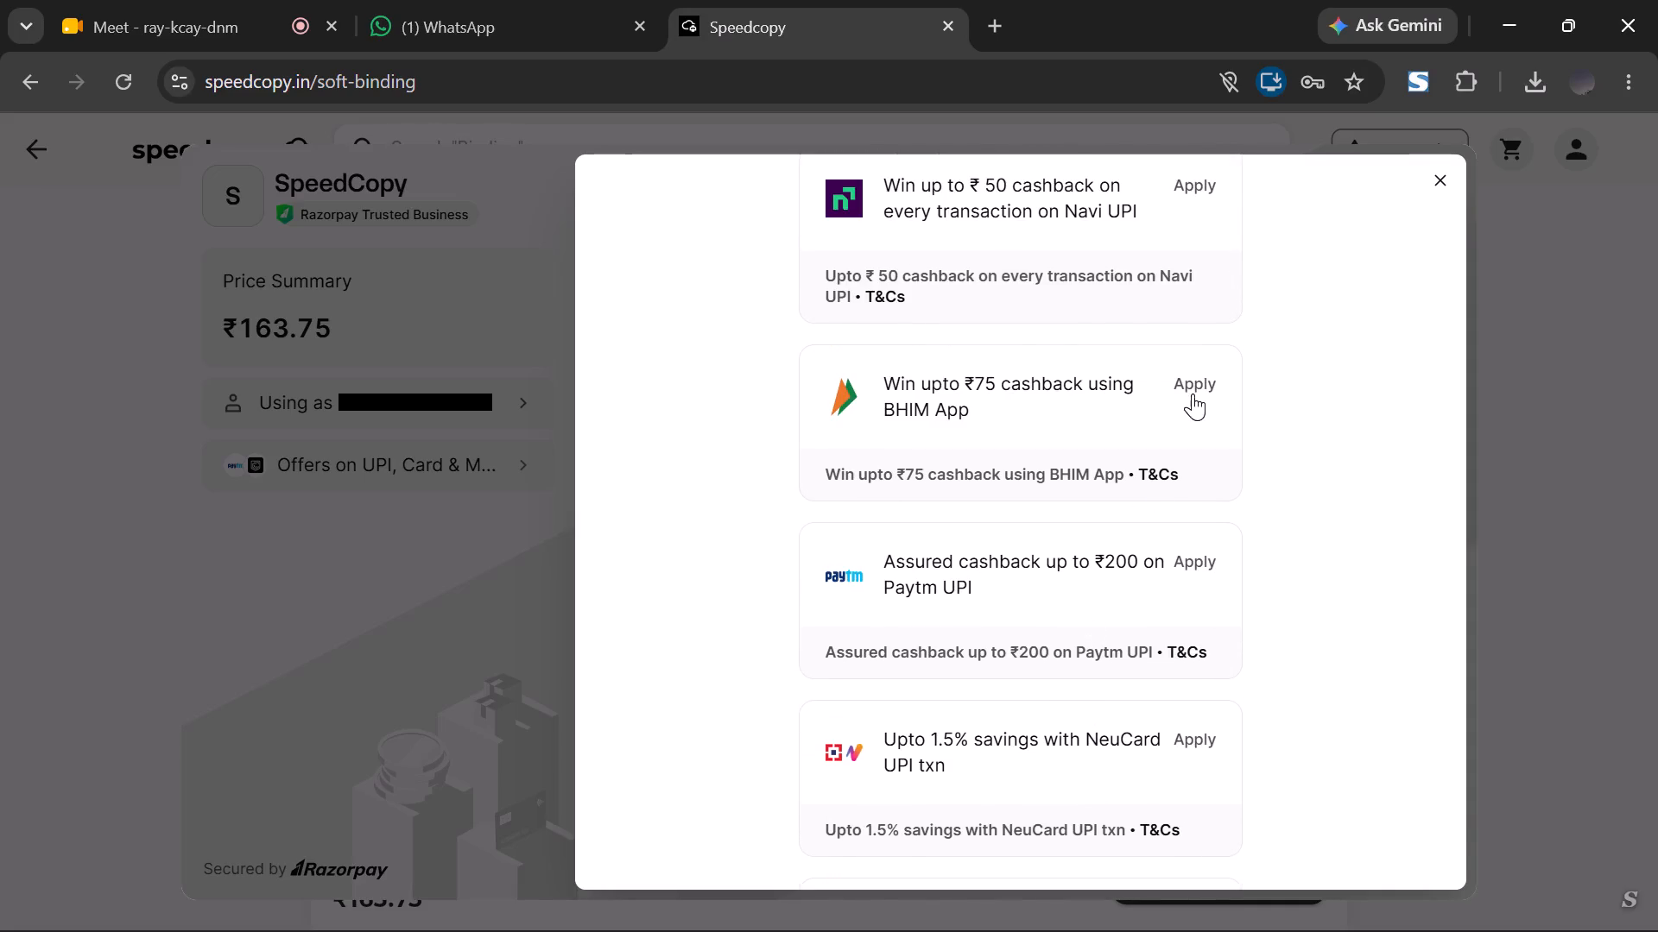
click(1186, 384)
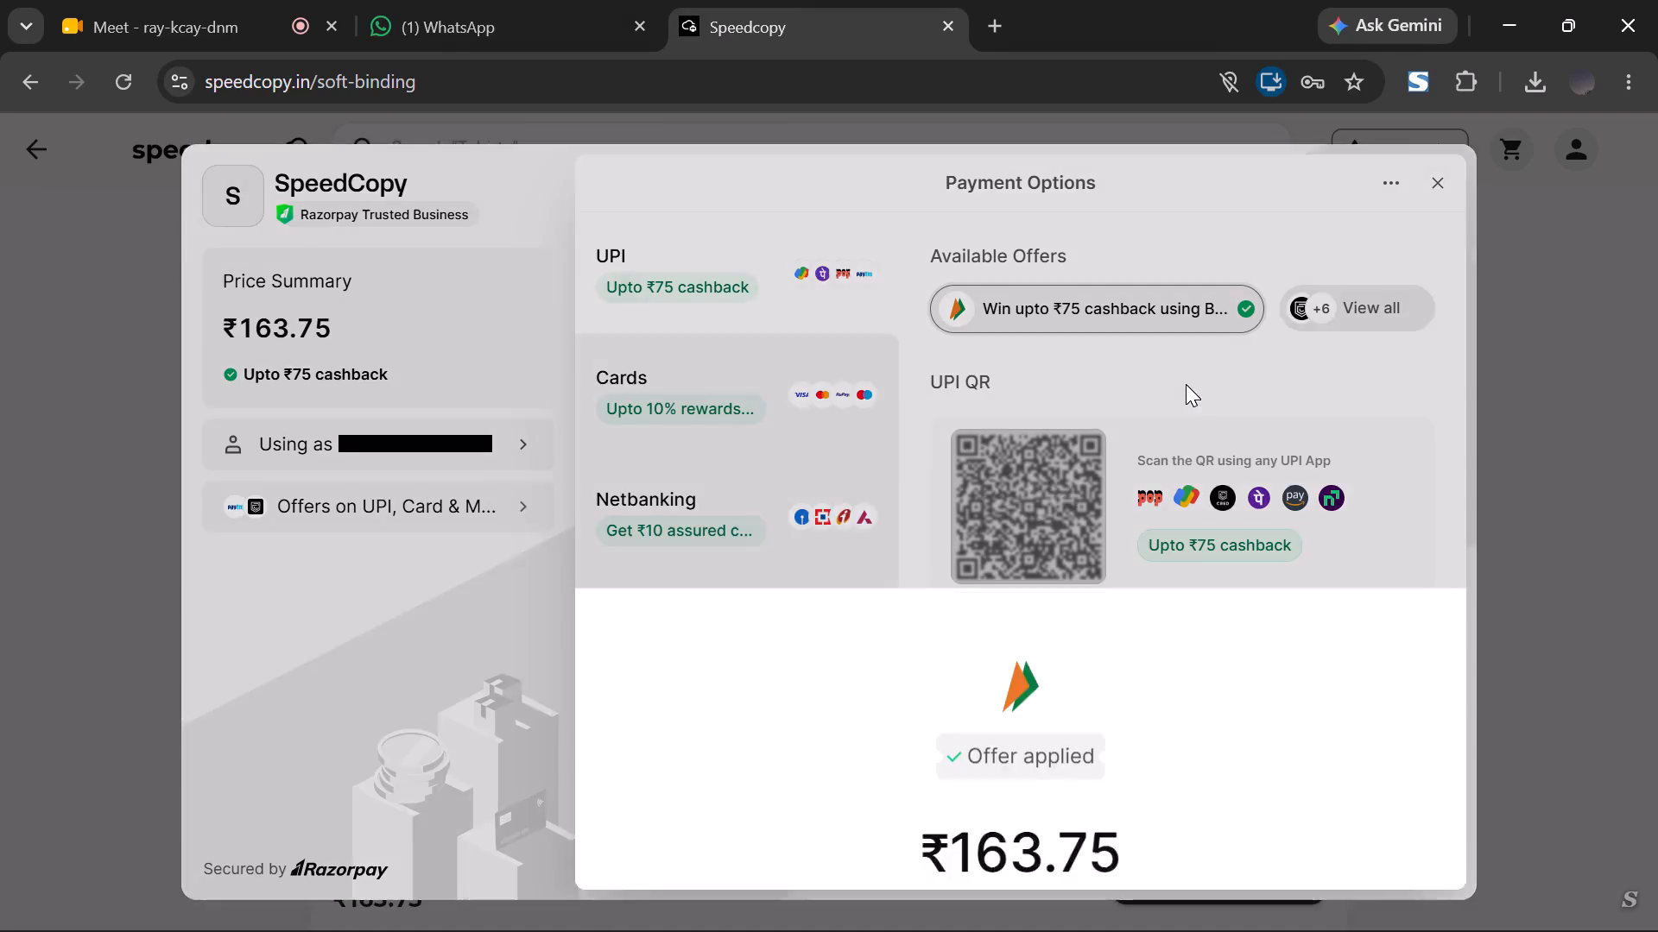